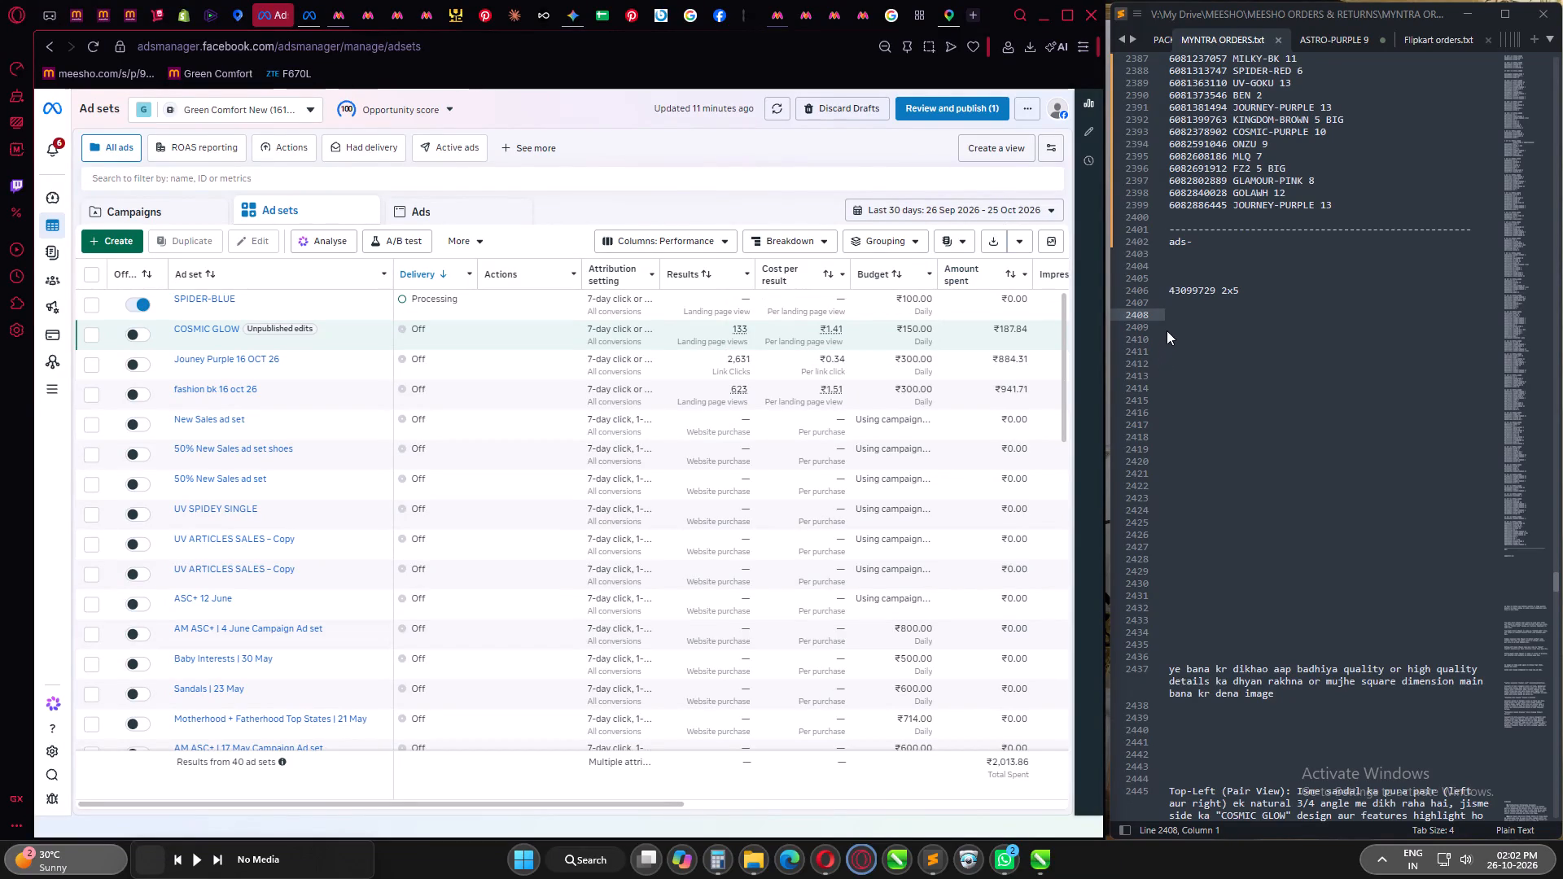
# Review the 26 Oct orders in MYNTRA ORDERS.txt and the sorted product list in the ASTRO-PURPLE 9 file.
pyautogui.hotkey('ctrl', 's')
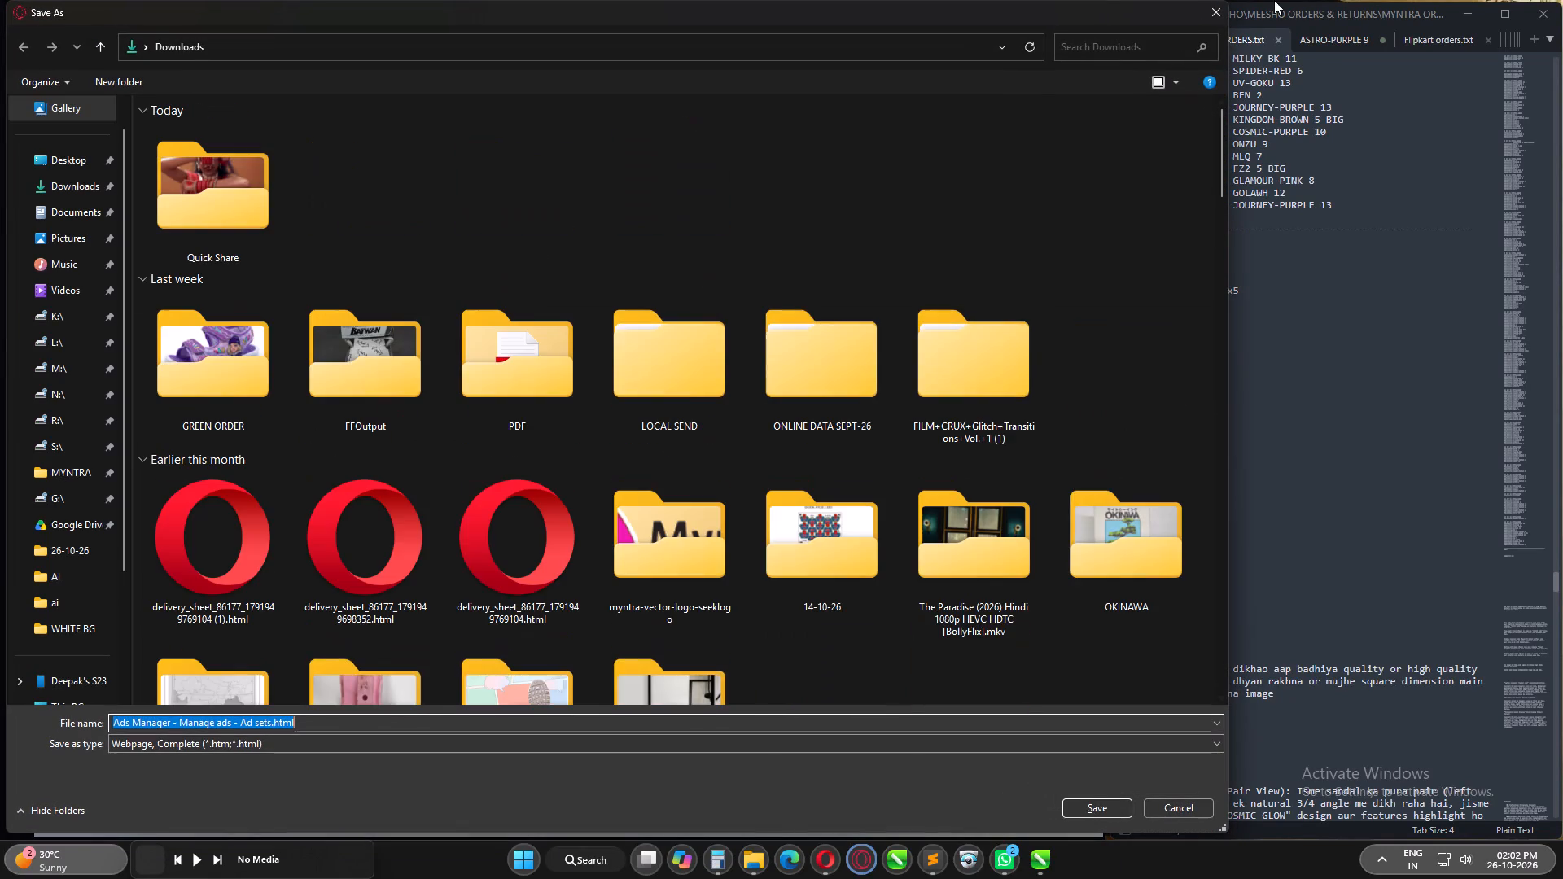
pyautogui.click(1220, 18)
pyautogui.click(1258, 263)
pyautogui.scroll(6, 1258, 263)
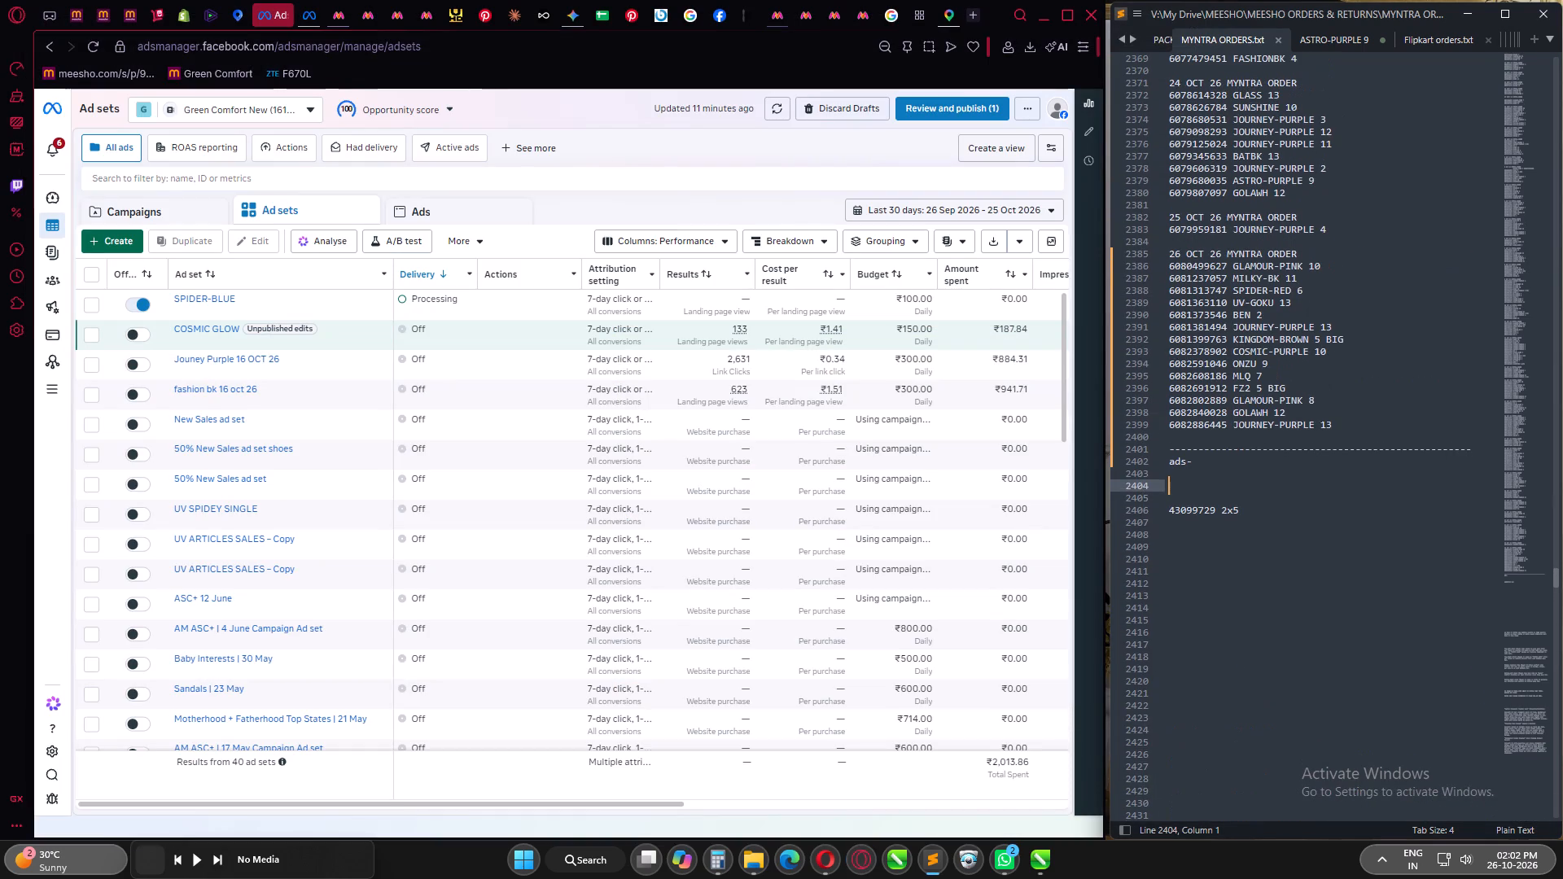
pyautogui.click(1258, 263)
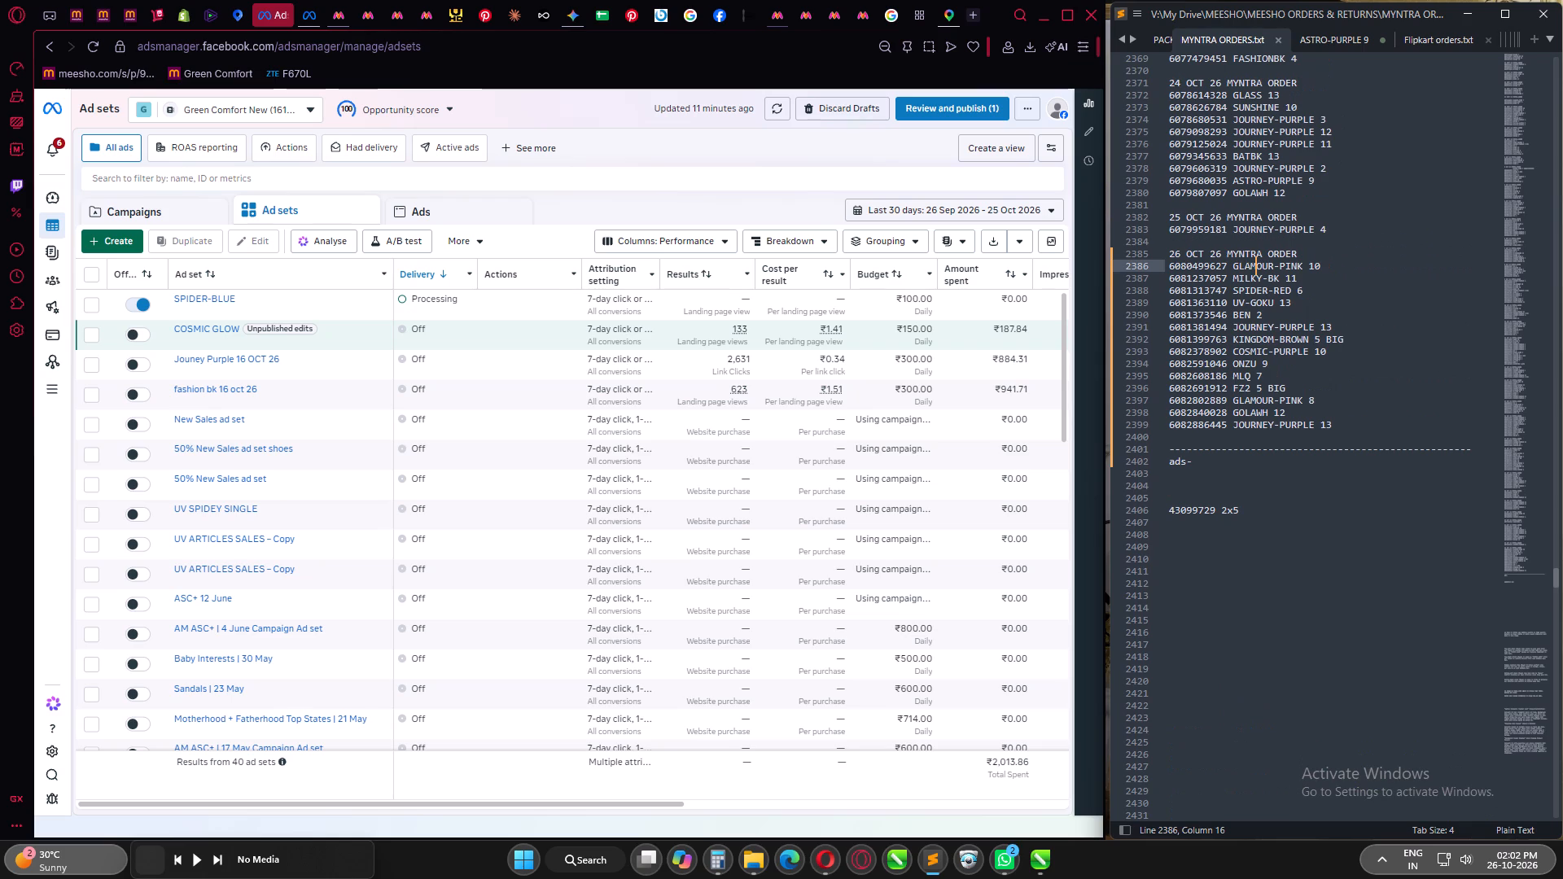
pyautogui.click(1317, 33)
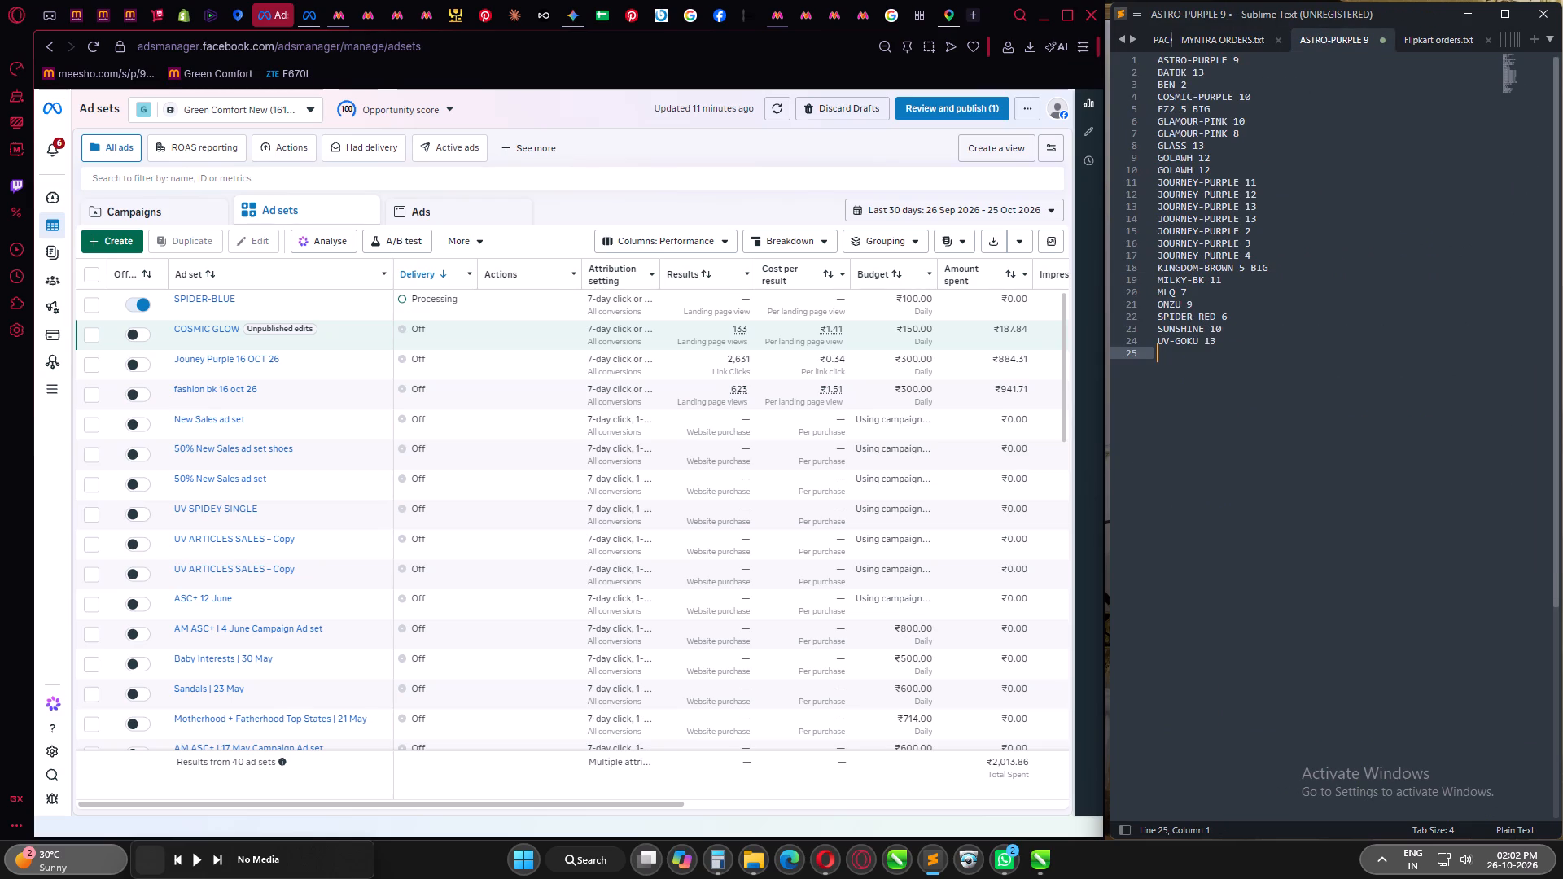
pyautogui.moveTo(1288, 255); pyautogui.dragTo(1130, 176)
pyautogui.click(1275, 263)
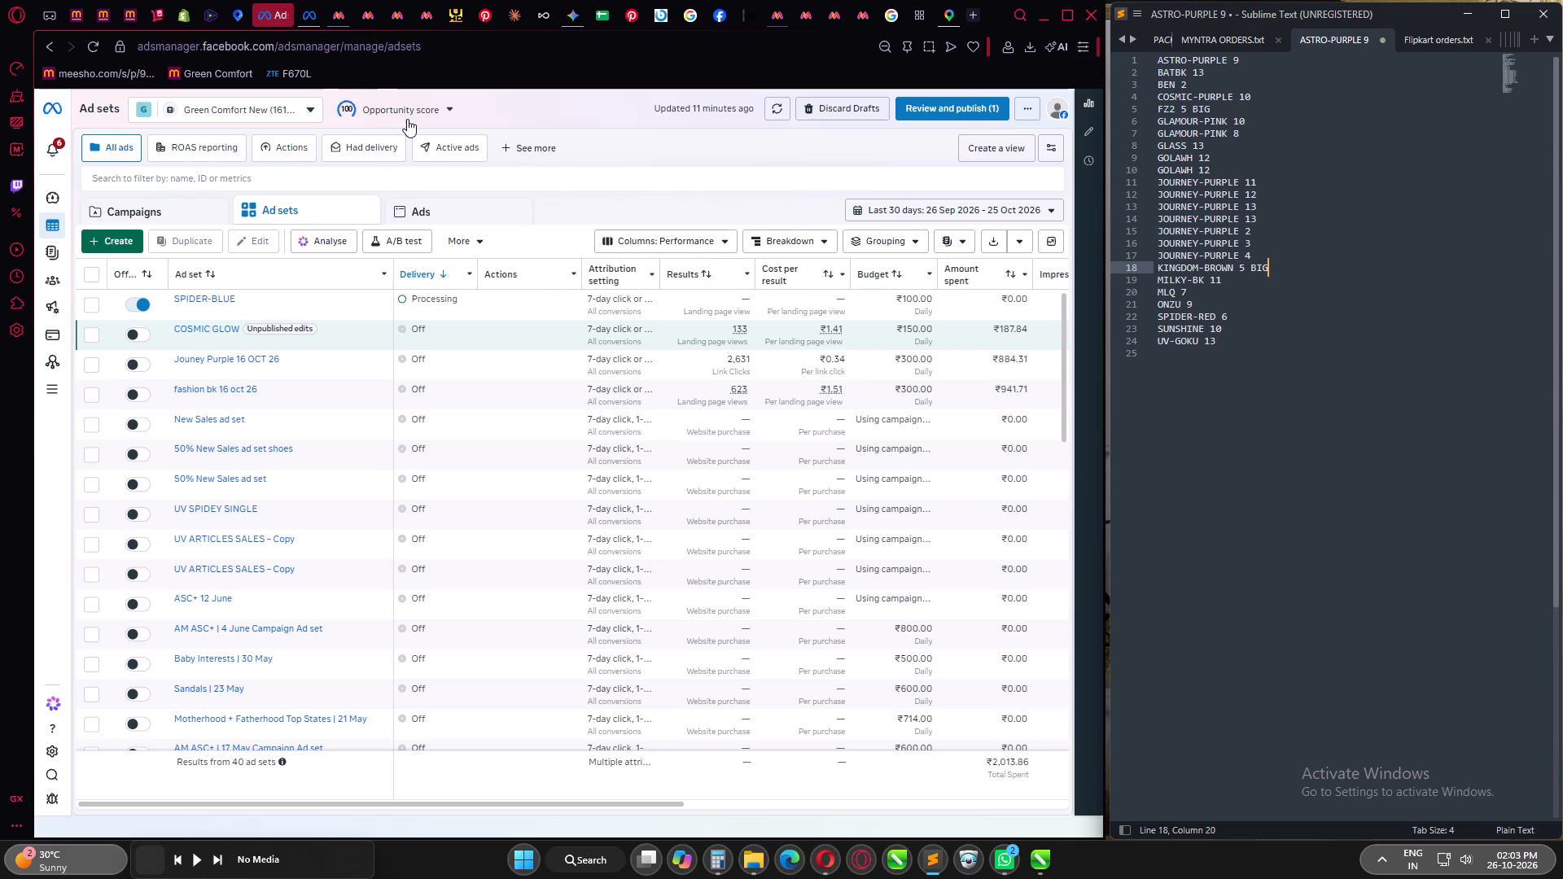
pyautogui.click(336, 17)
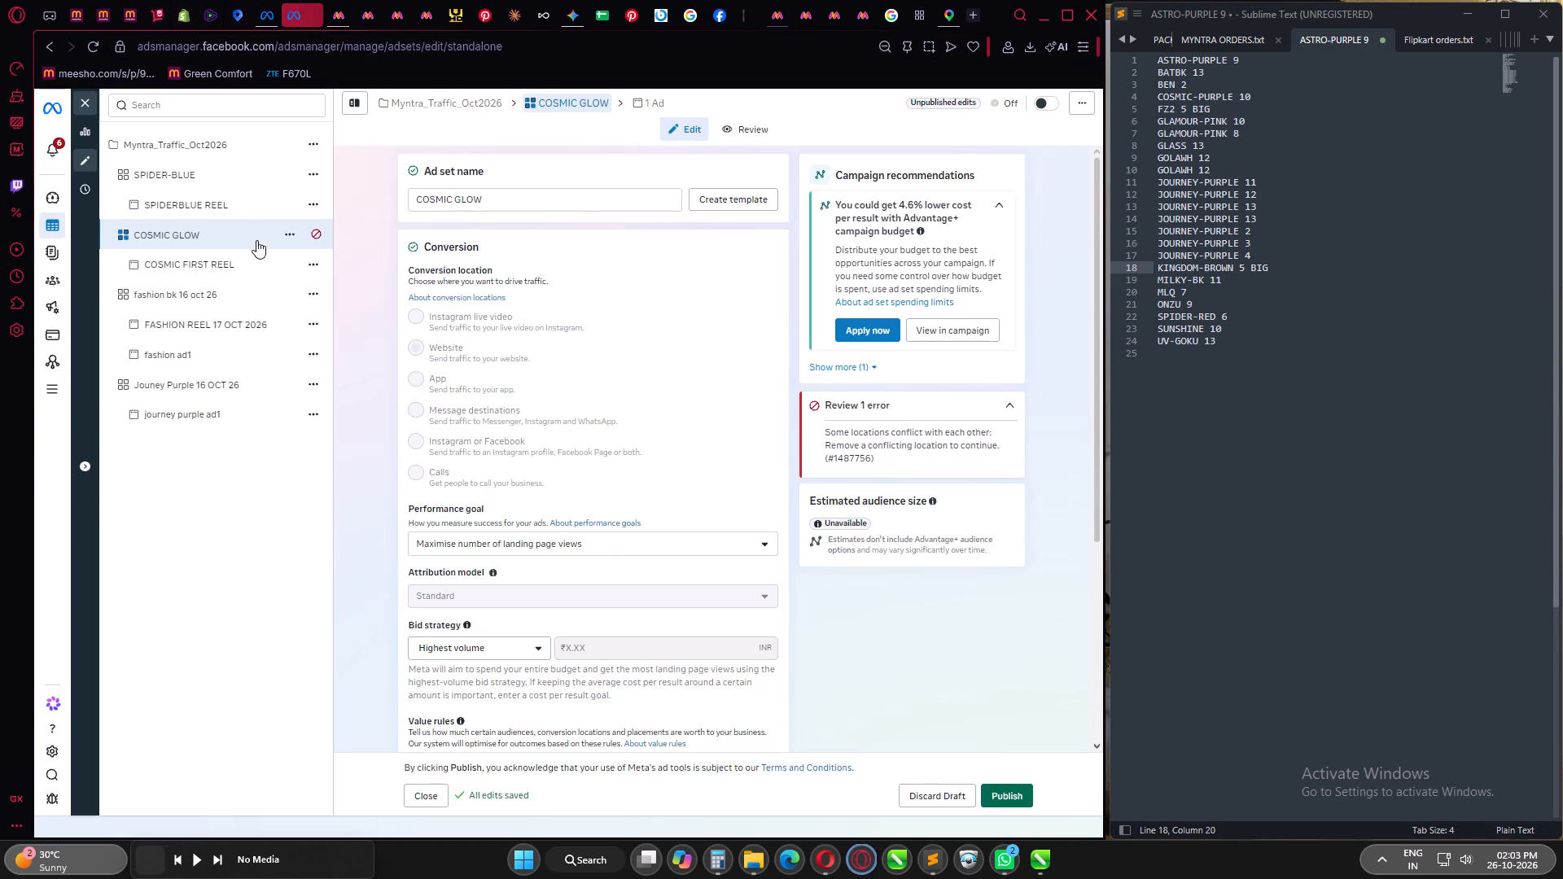
pyautogui.click(312, 15)
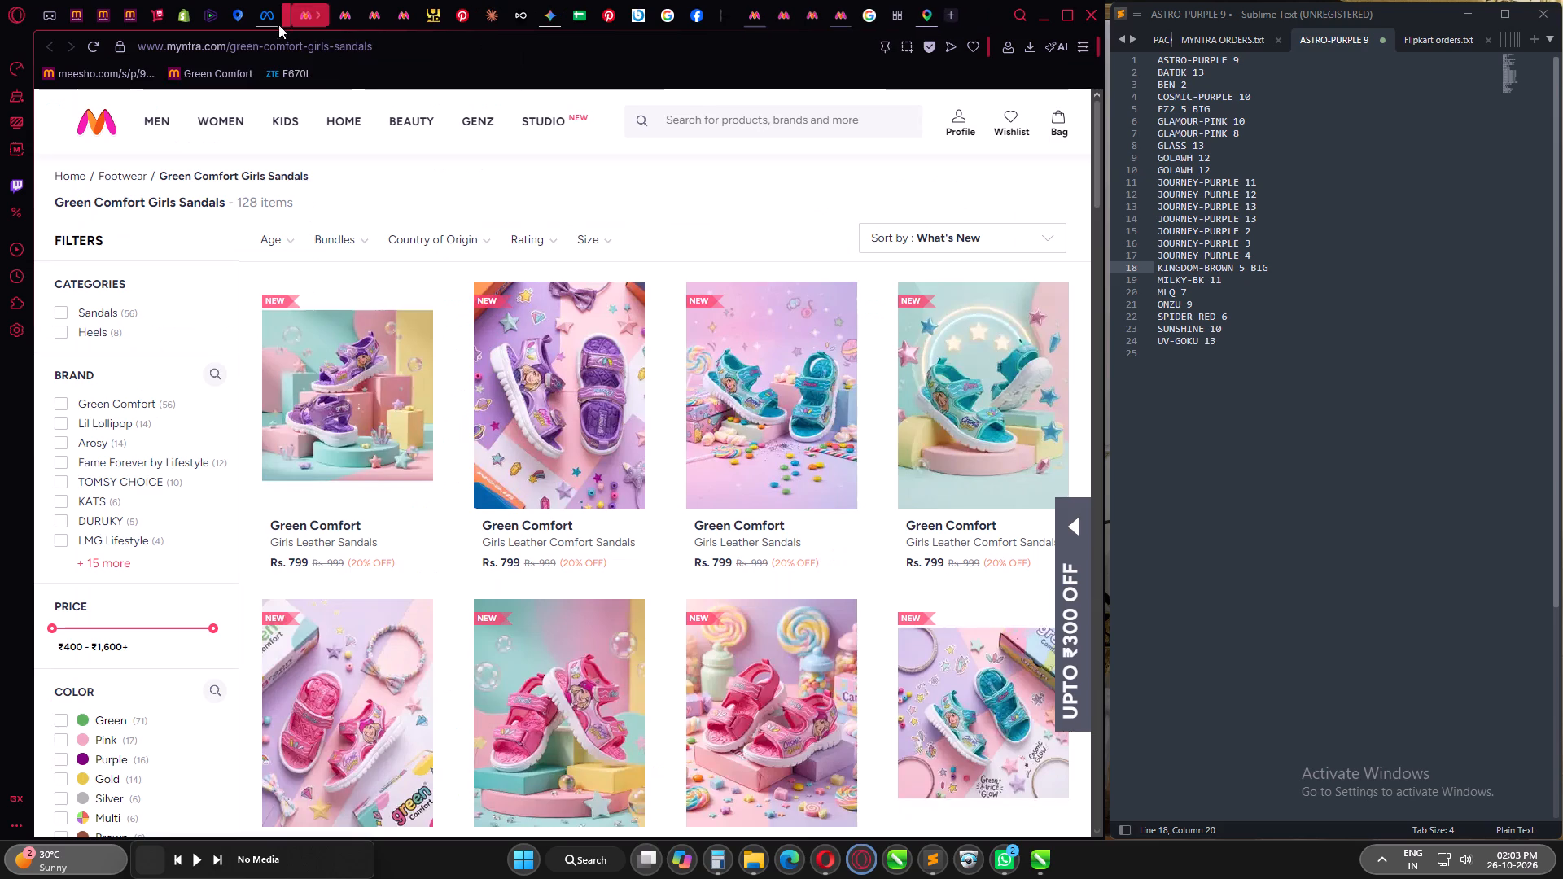
# Return to the Ads Manager overview and view the list of individual ads.
pyautogui.click(266, 14)
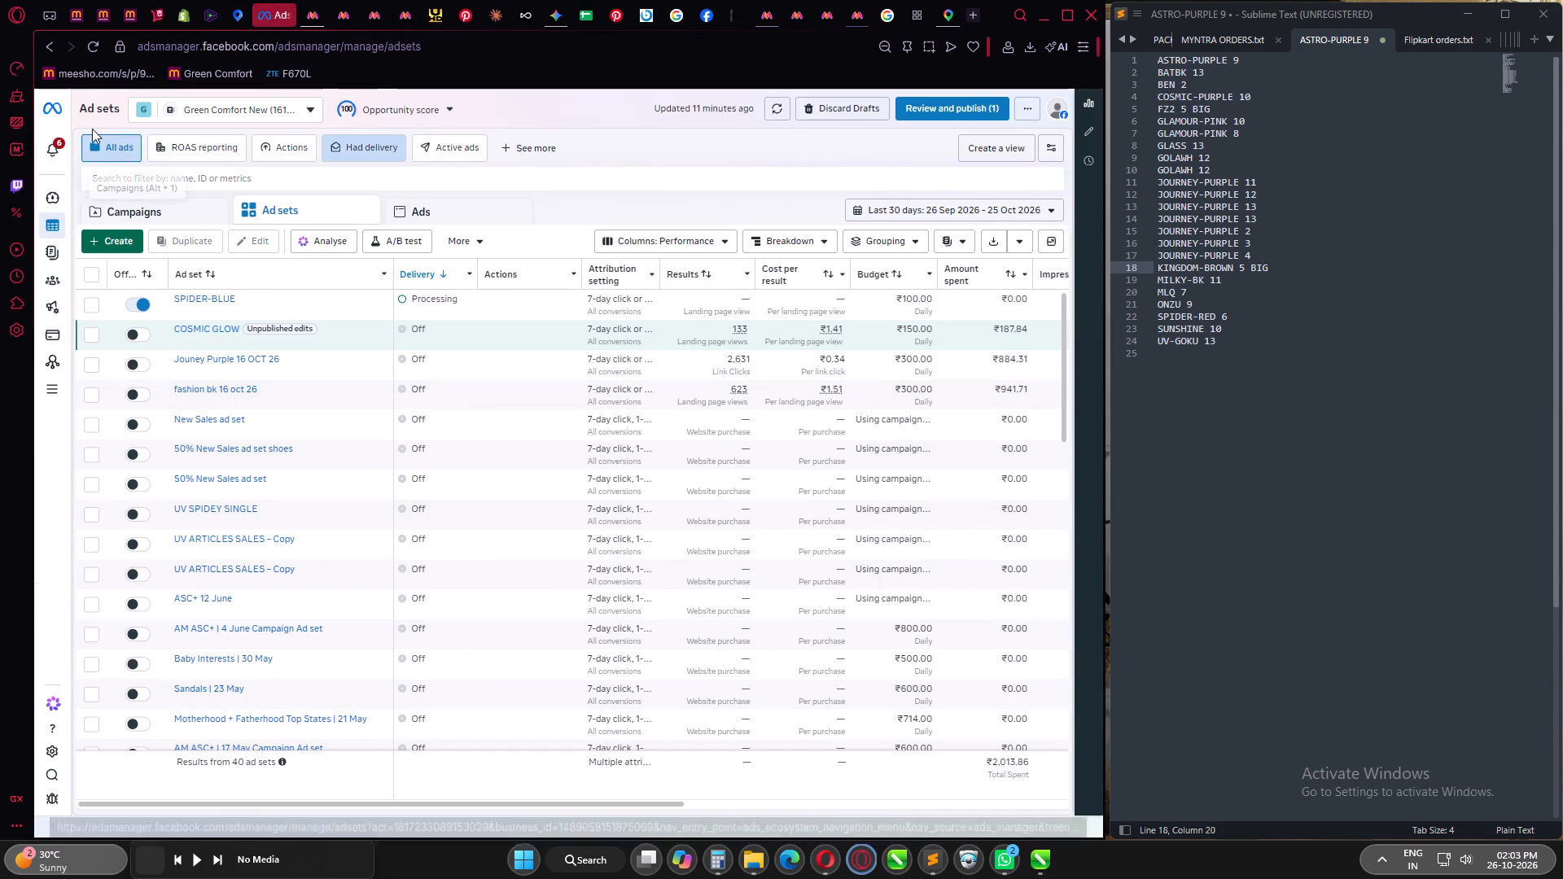
pyautogui.click(433, 216)
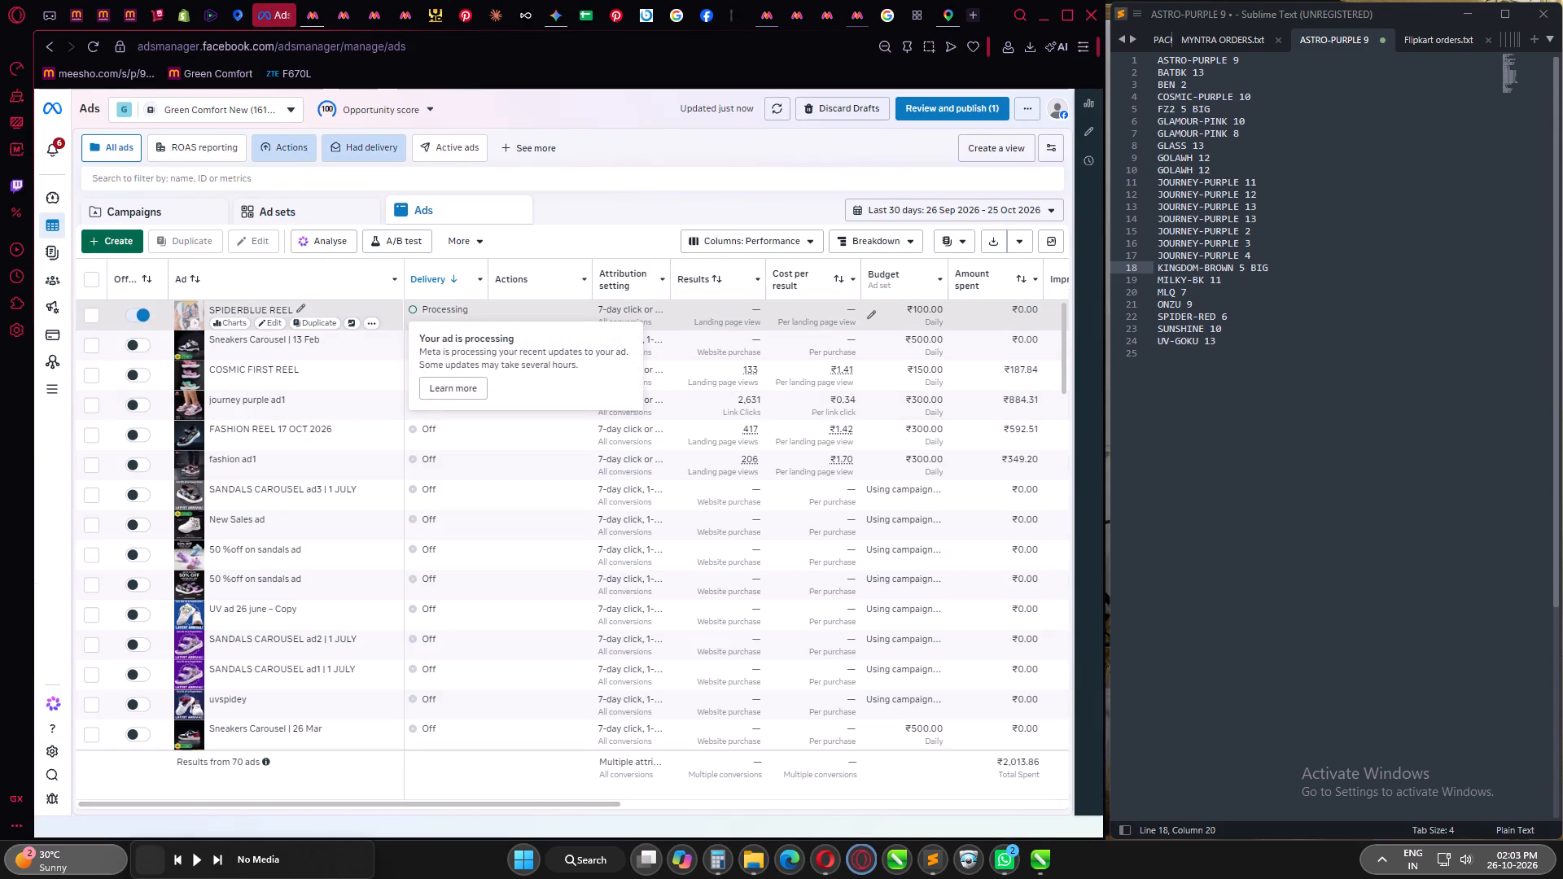
# From the Green Comfort listing on Myntra, open the purple-and-pink girls' comfort sandals and examine their sizes, offers, details and ratings.
pyautogui.click(780, 15)
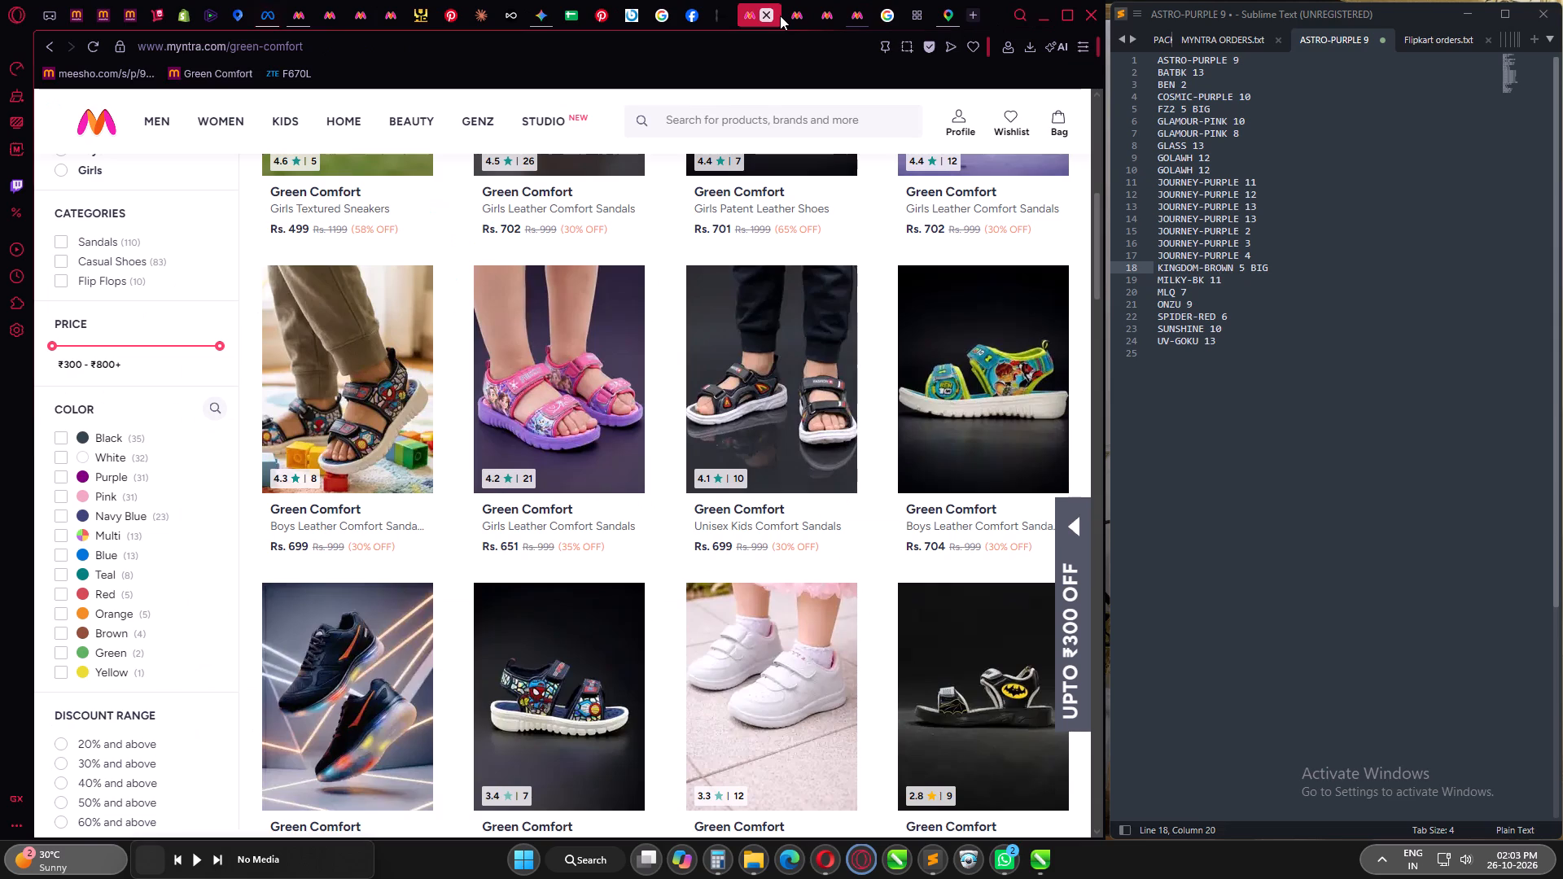
pyautogui.scroll(5, 821, 371)
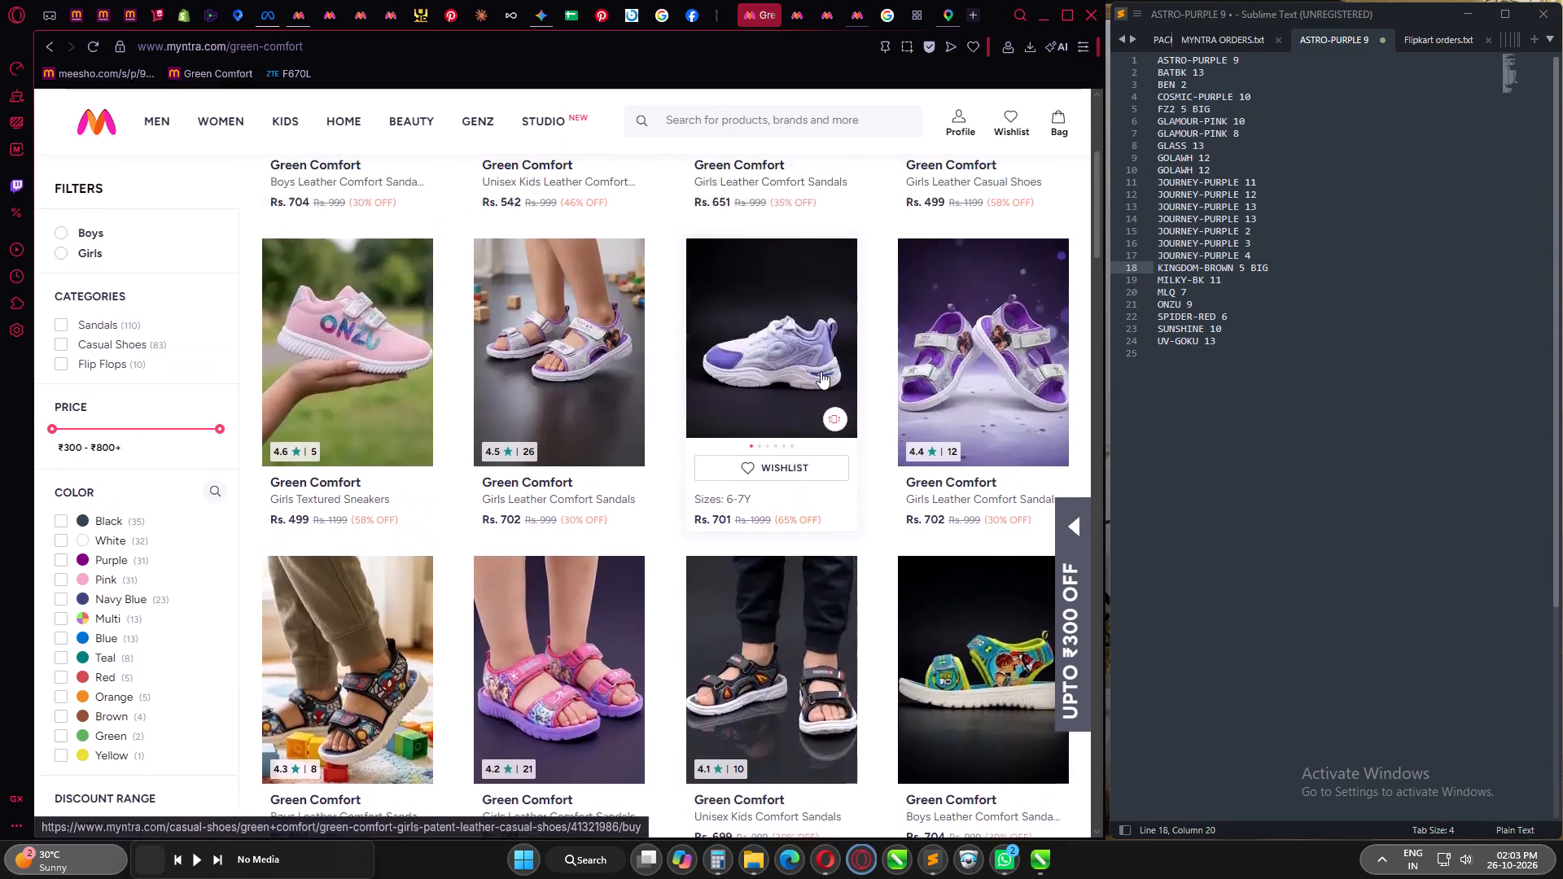
pyautogui.scroll(4, 821, 371)
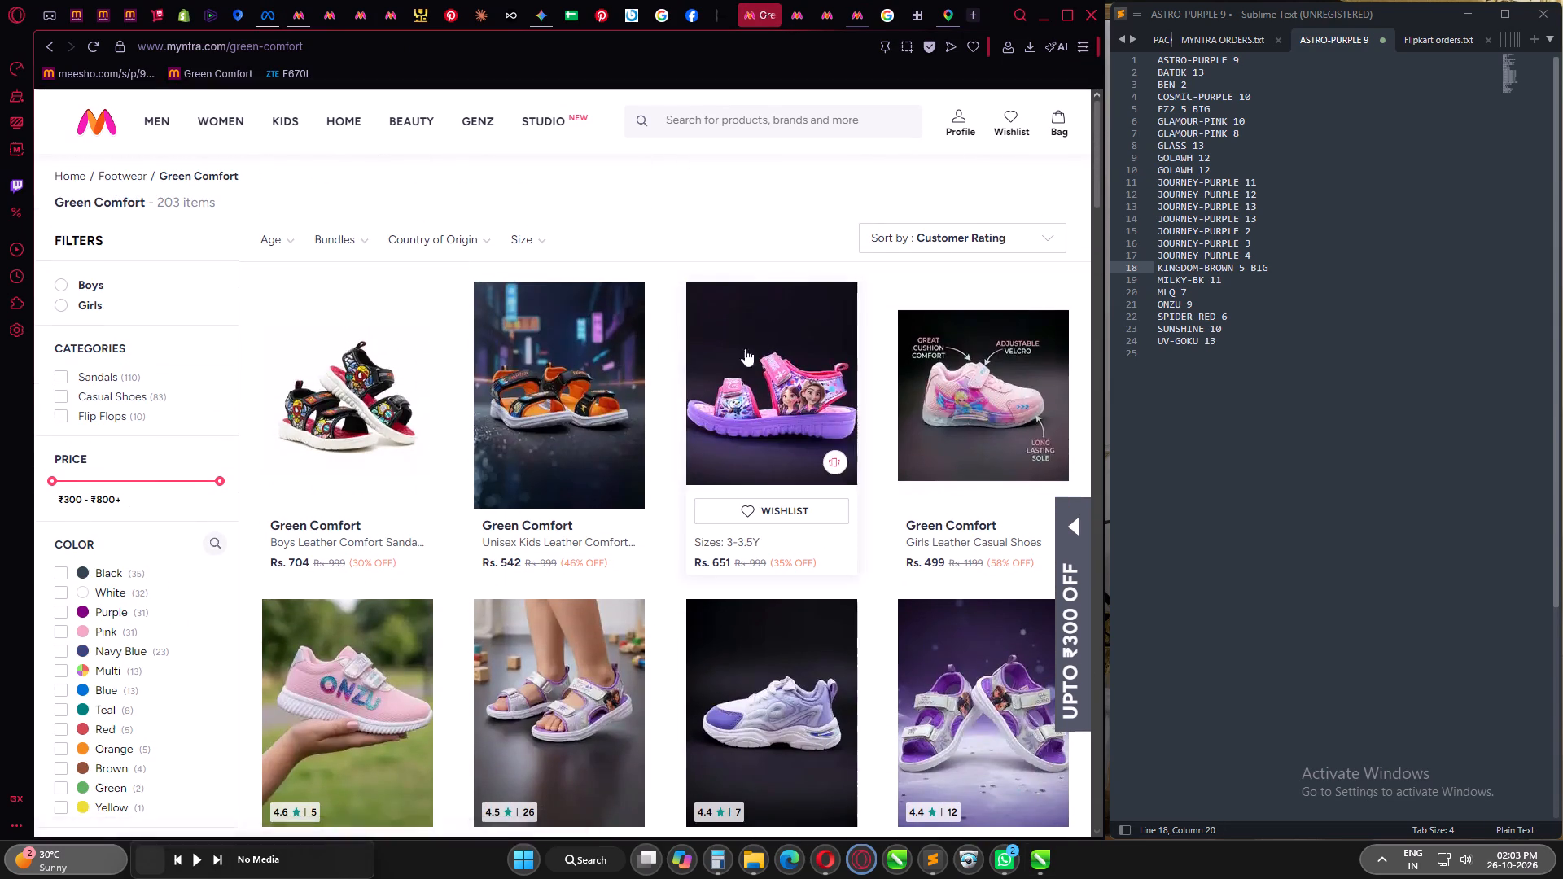
pyautogui.click(772, 343)
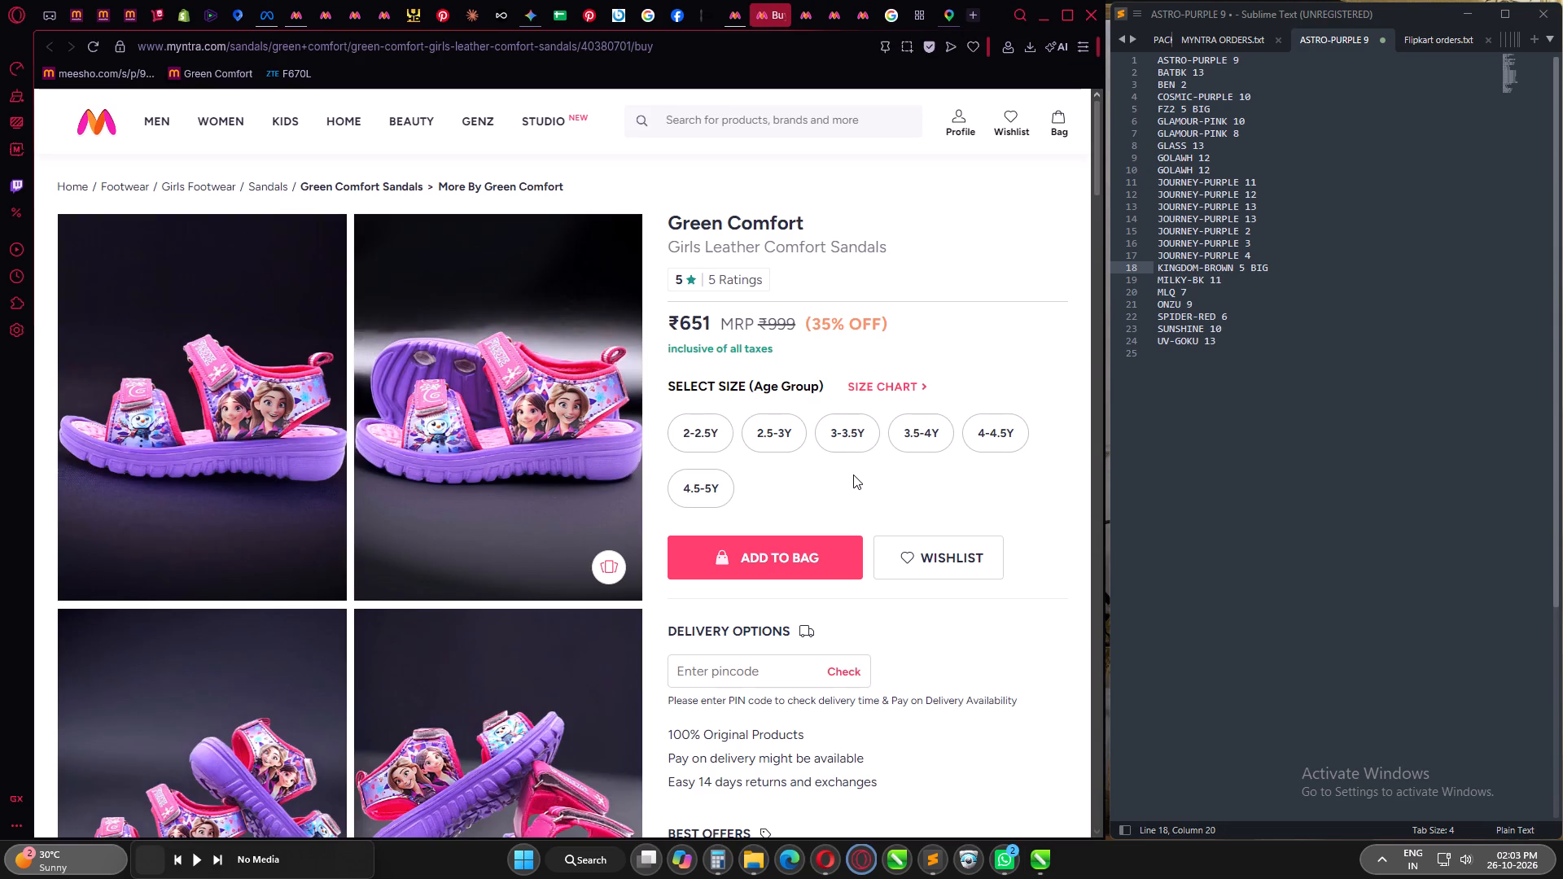
pyautogui.scroll(-12, 811, 483)
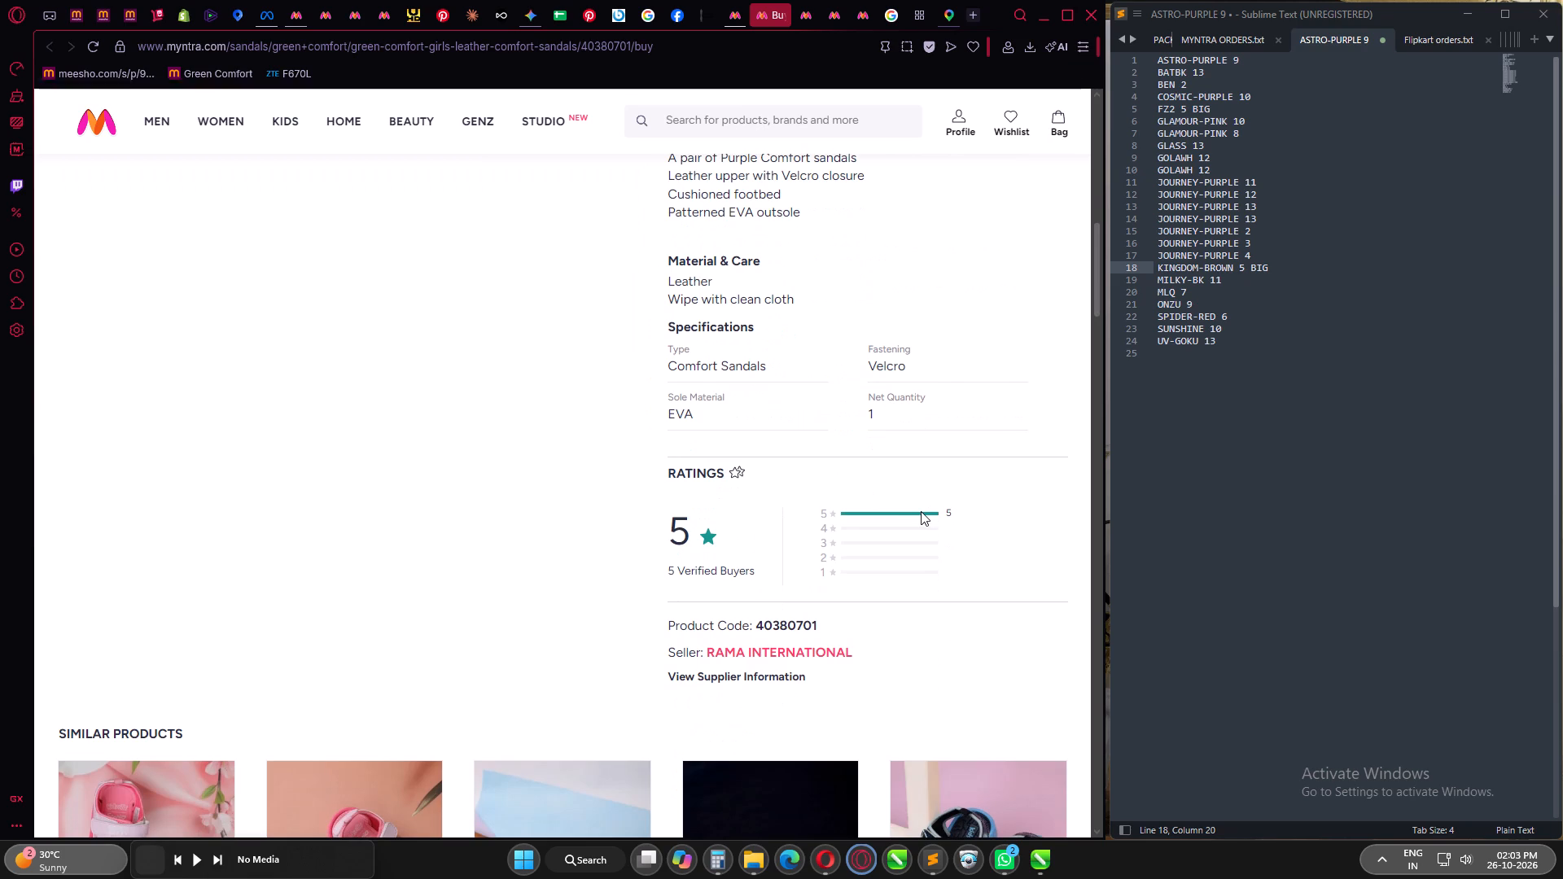
pyautogui.scroll(7, 921, 511)
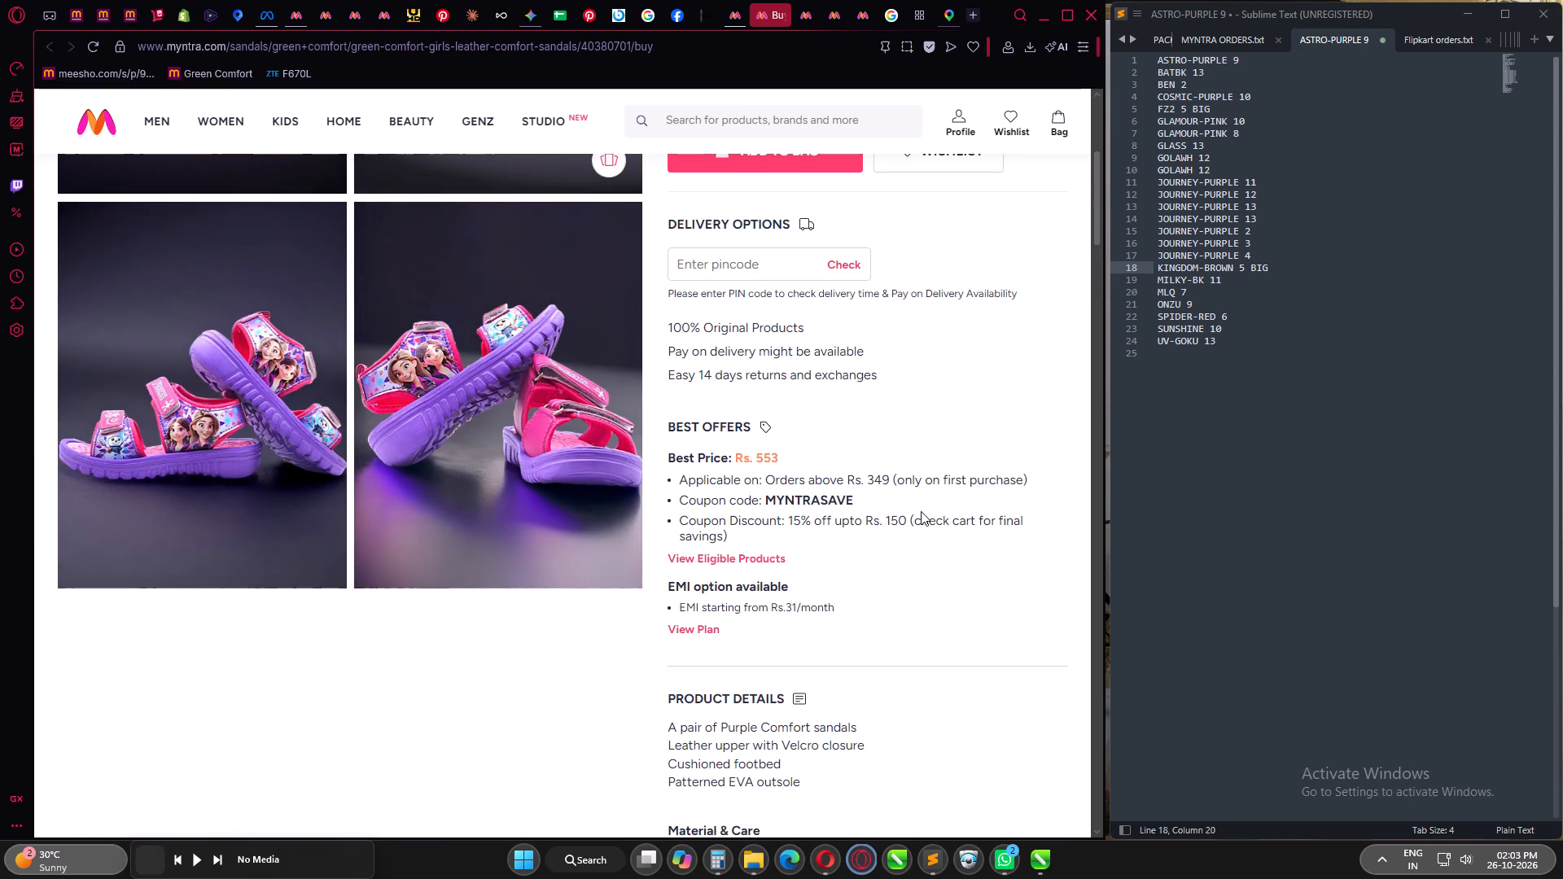
pyautogui.scroll(4, 921, 511)
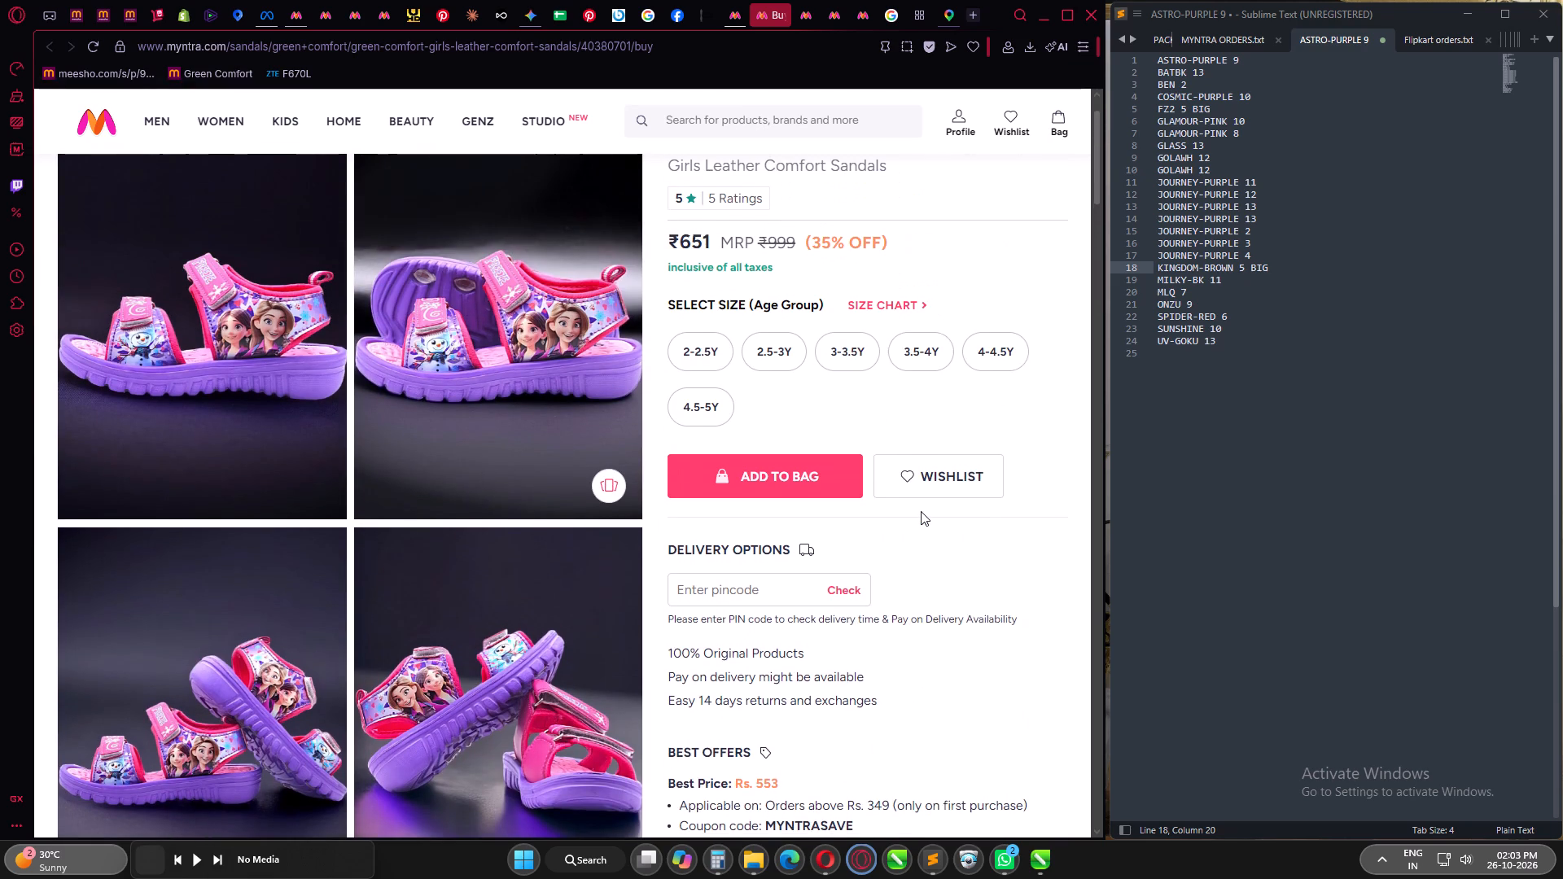
pyautogui.scroll(1, 921, 511)
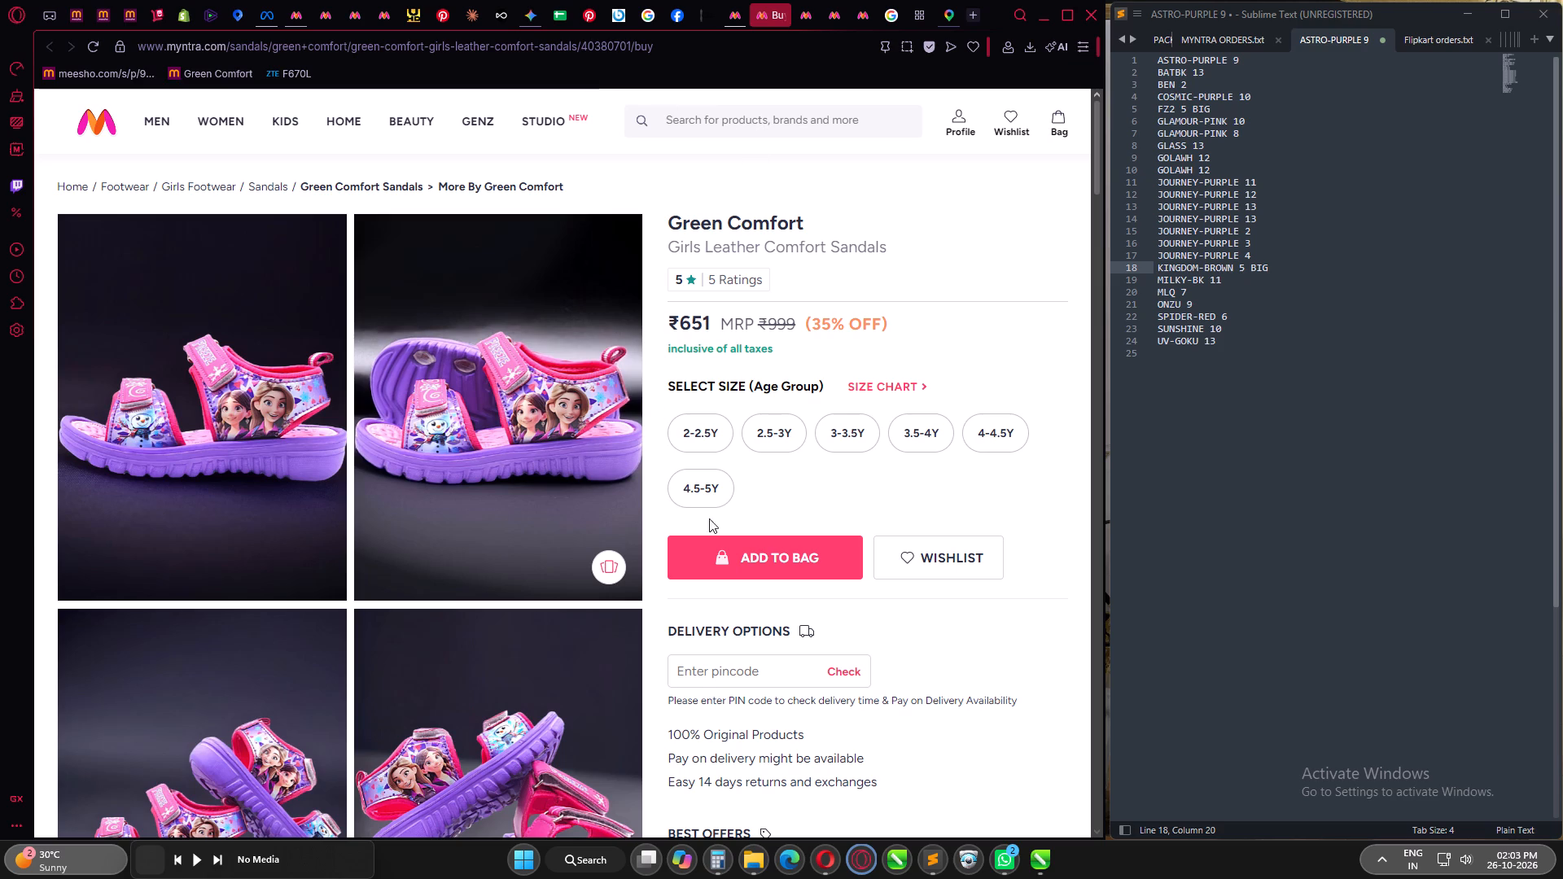
# Switch to the Opera browser and examine the Customer Impressions section of the Myntra Partner Portal's Business Growth Dashboard.
pyautogui.click(821, 866)
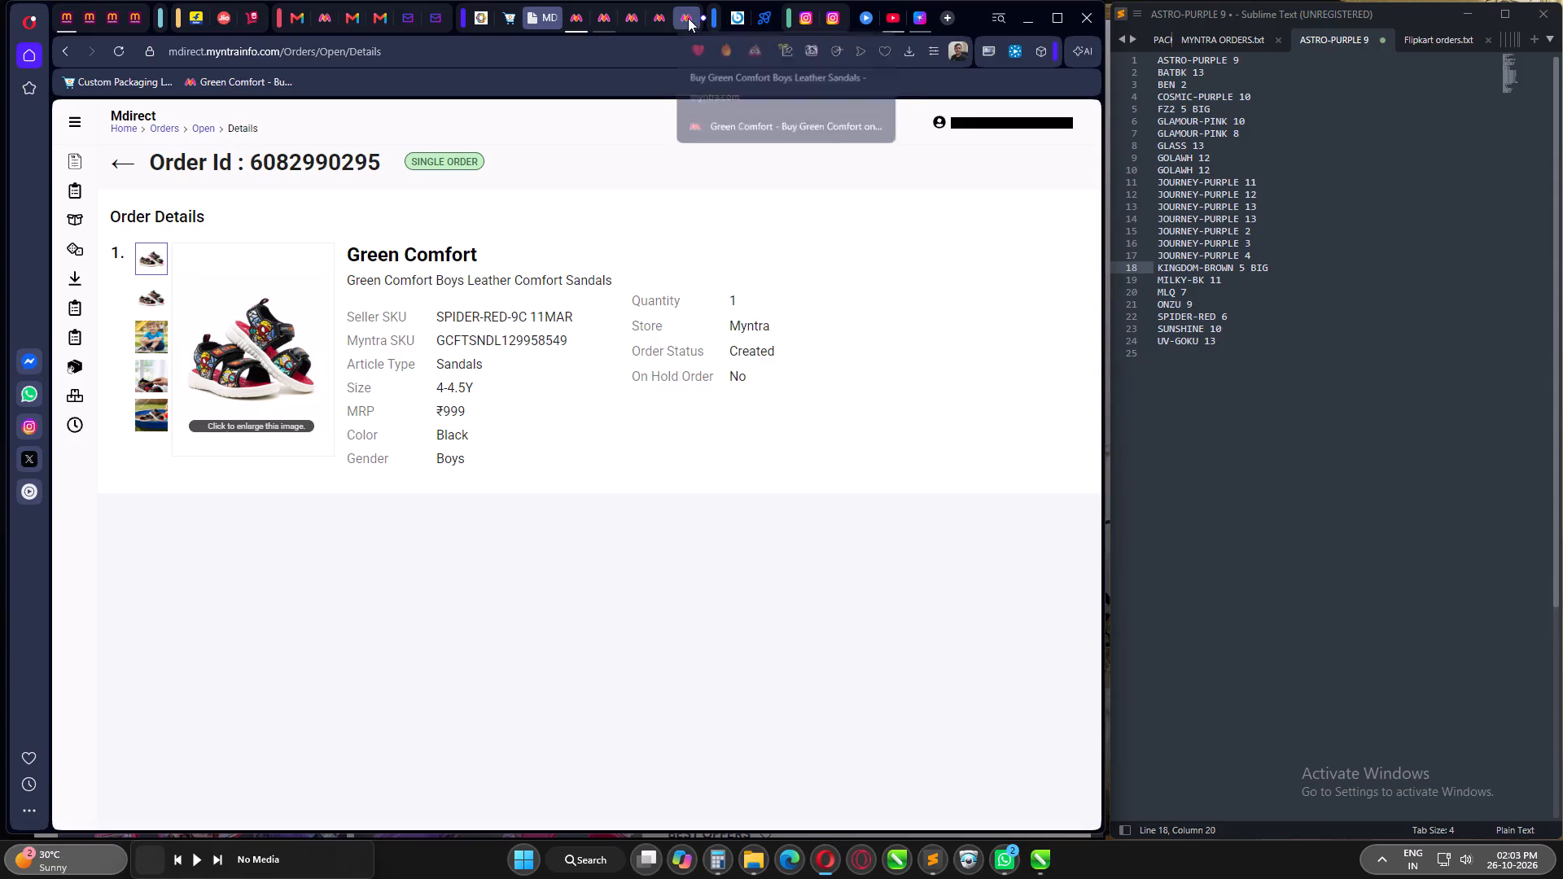
pyautogui.click(688, 18)
pyautogui.click(563, 24)
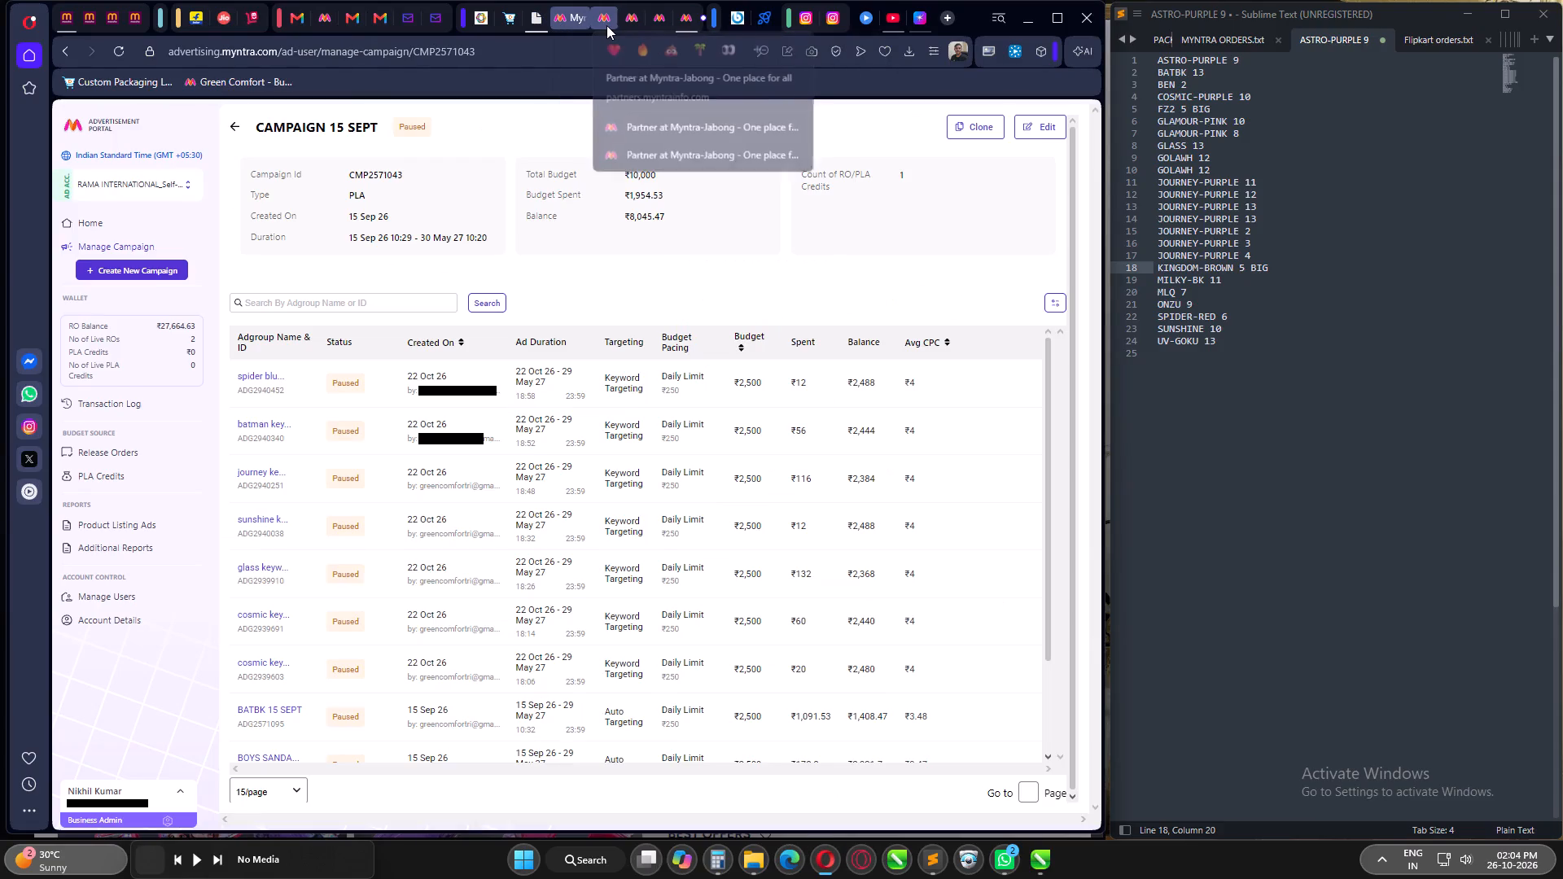
pyautogui.click(606, 25)
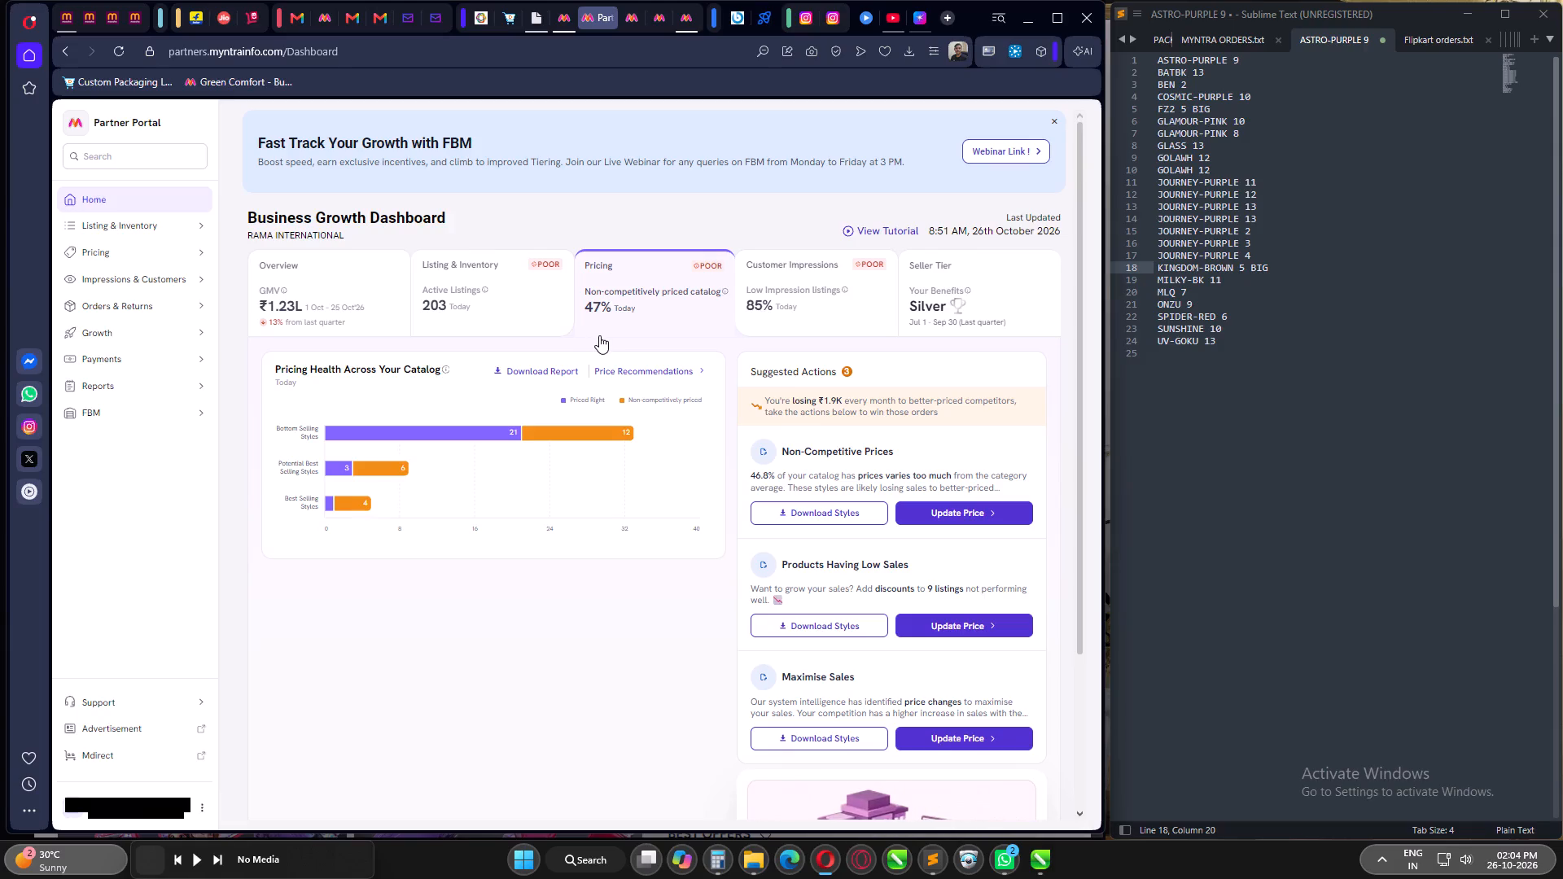
pyautogui.click(818, 286)
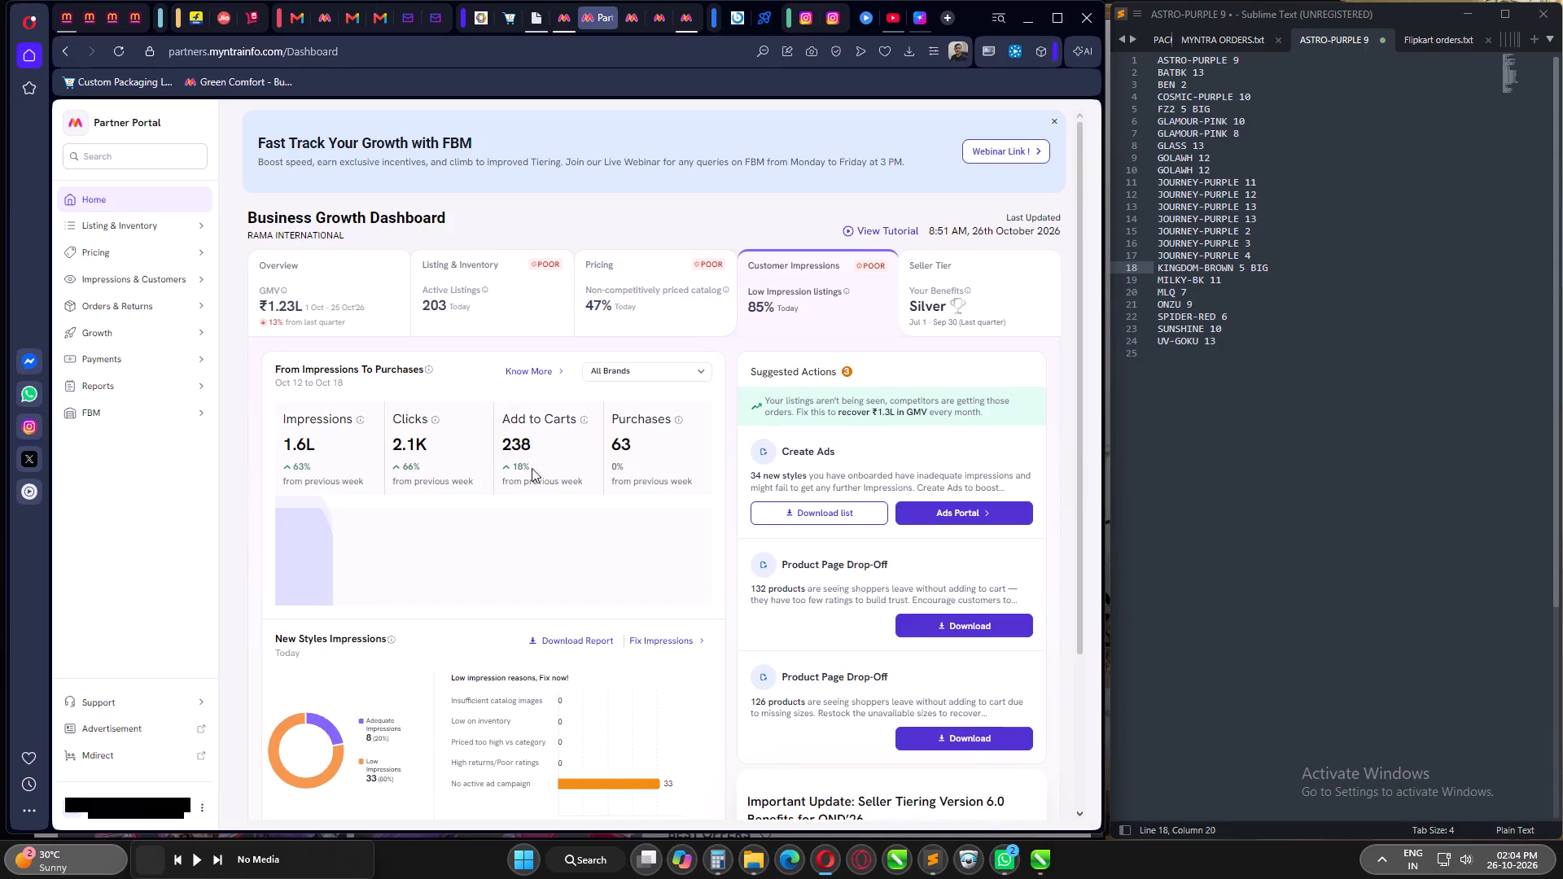
pyautogui.scroll(-1, 531, 553)
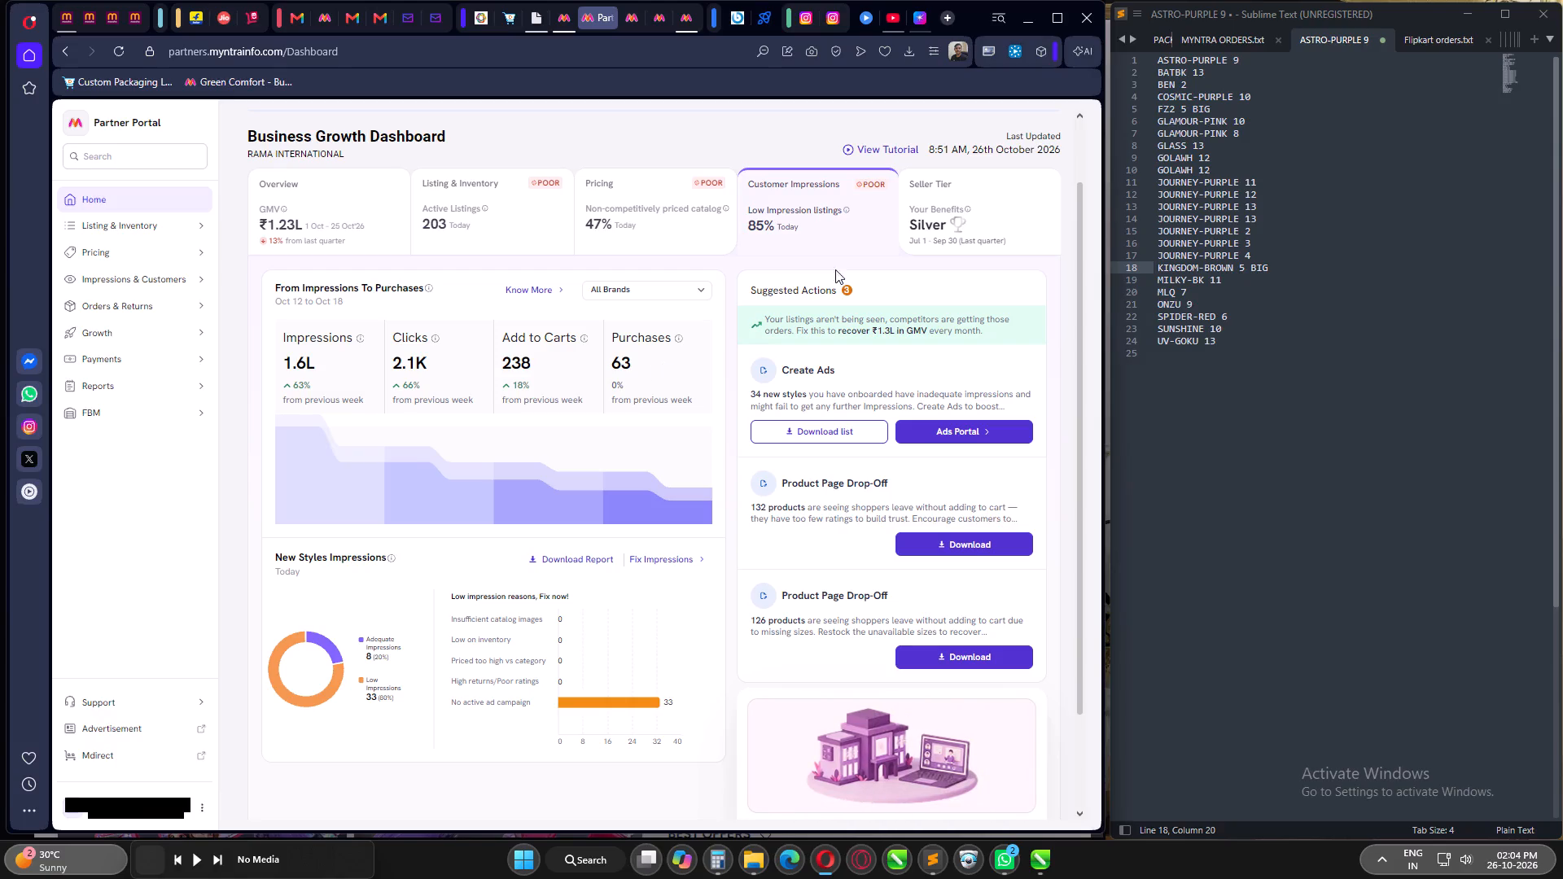
# Examine the Seller Tier section and its detailed tier page, and close the detail page.
pyautogui.click(942, 209)
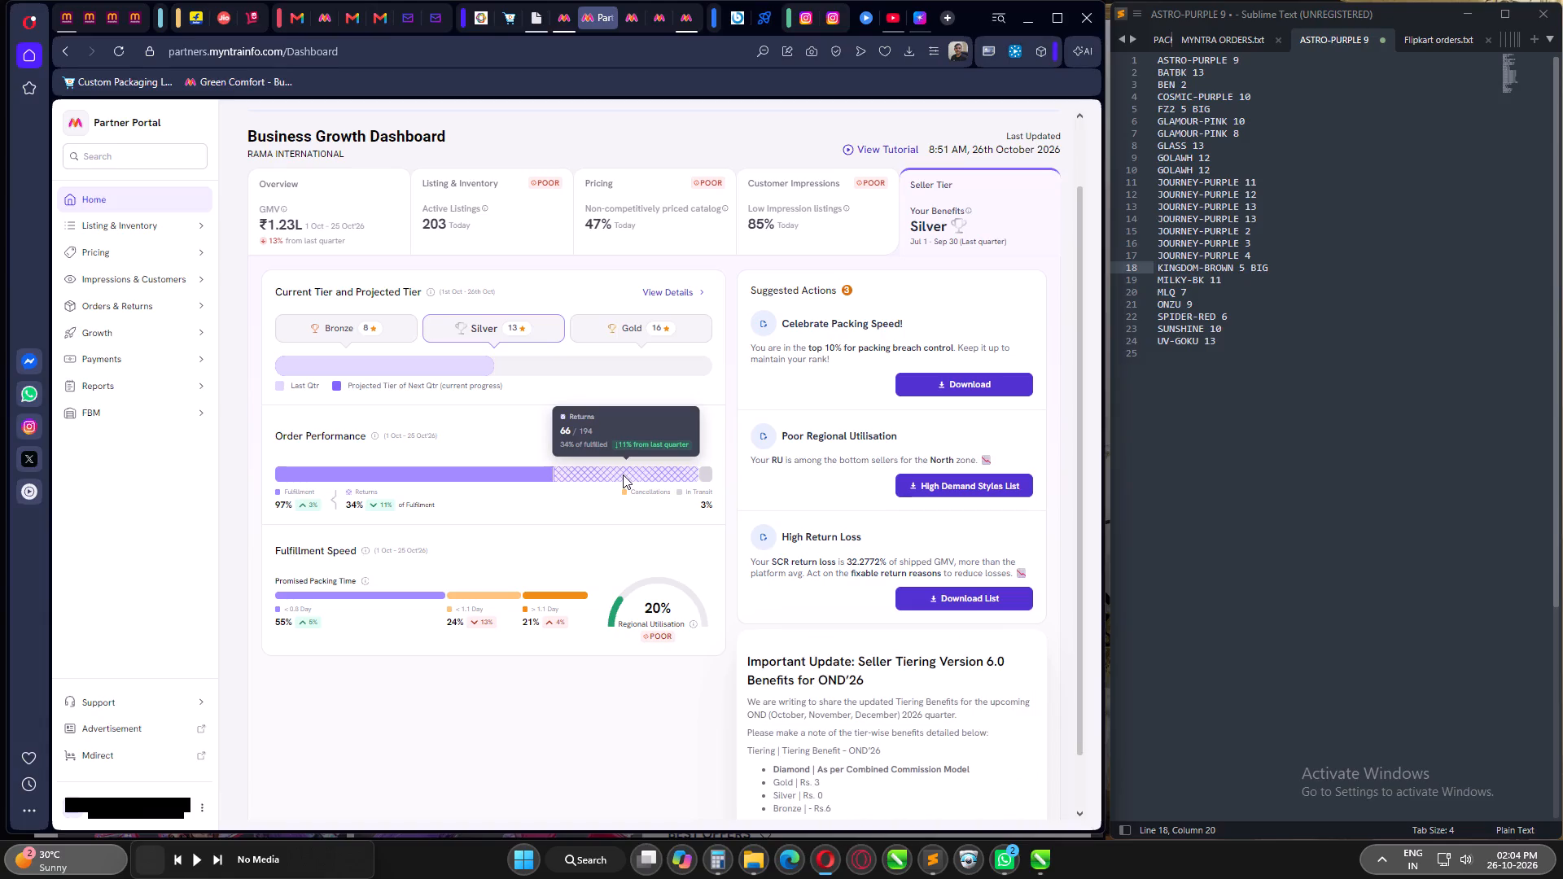
pyautogui.click(624, 329)
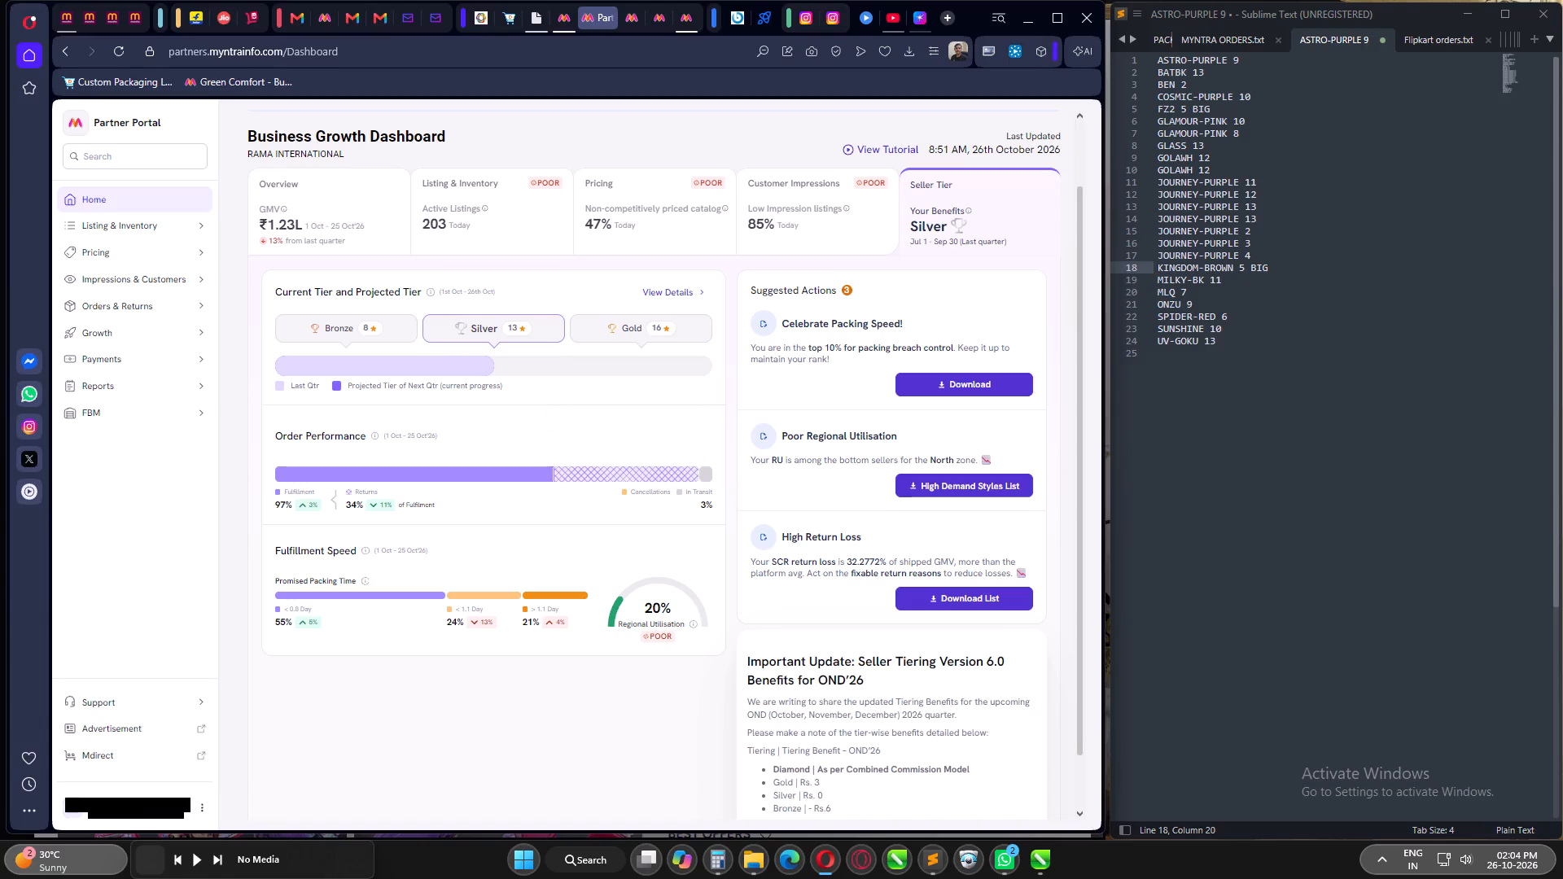
pyautogui.click(681, 285)
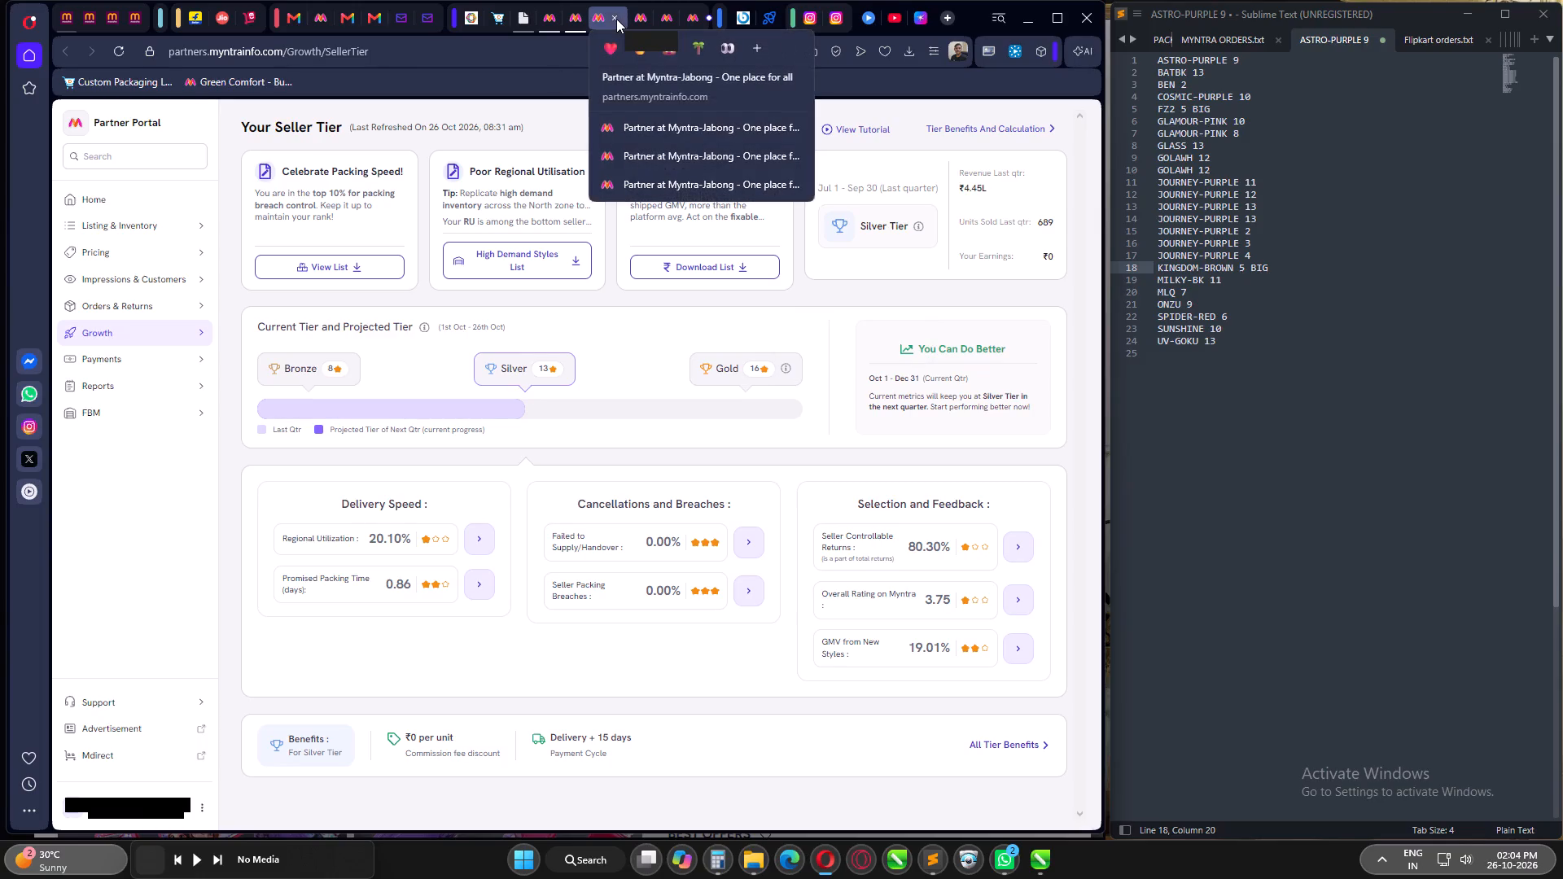
pyautogui.click(616, 19)
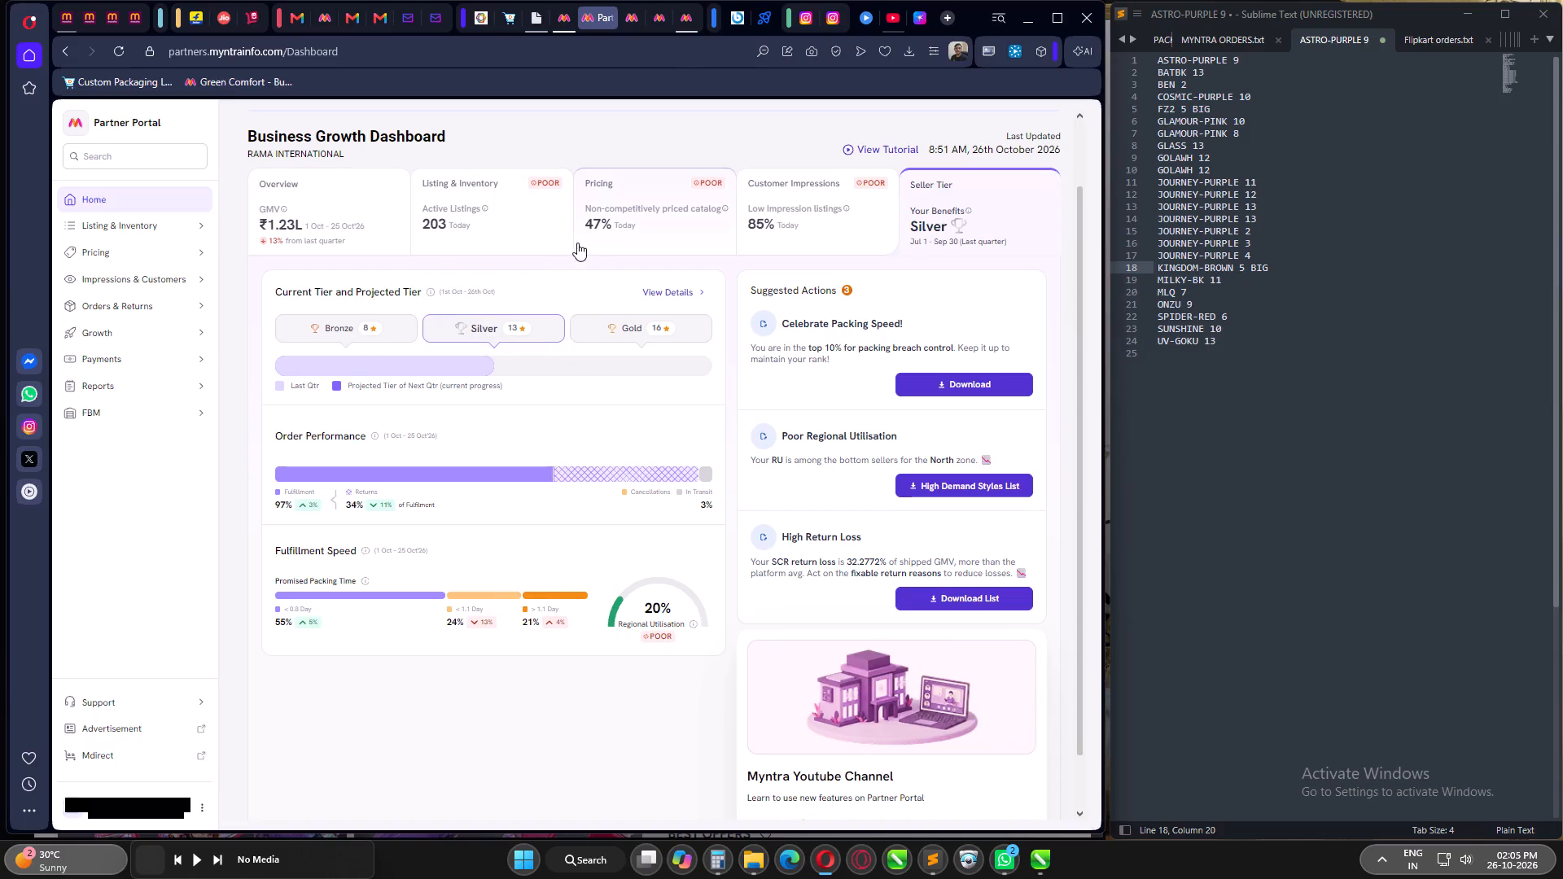
# Return to the Customer Impressions section and view the impressions-to-purchases funnel for the Green Comfort brand.
pyautogui.click(567, 8)
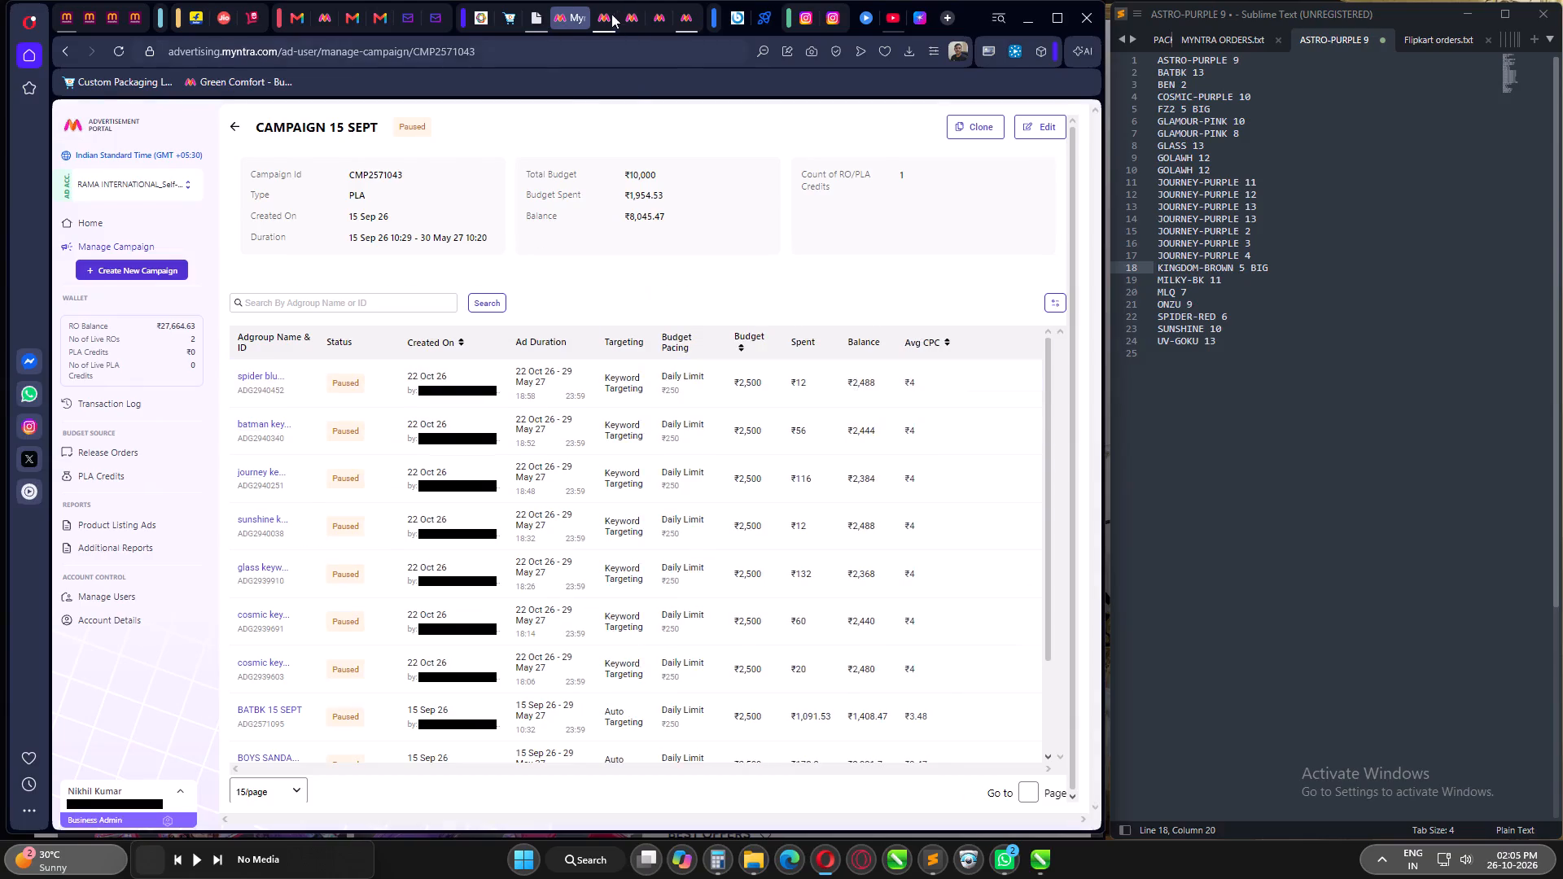
pyautogui.click(611, 14)
pyautogui.click(58, 45)
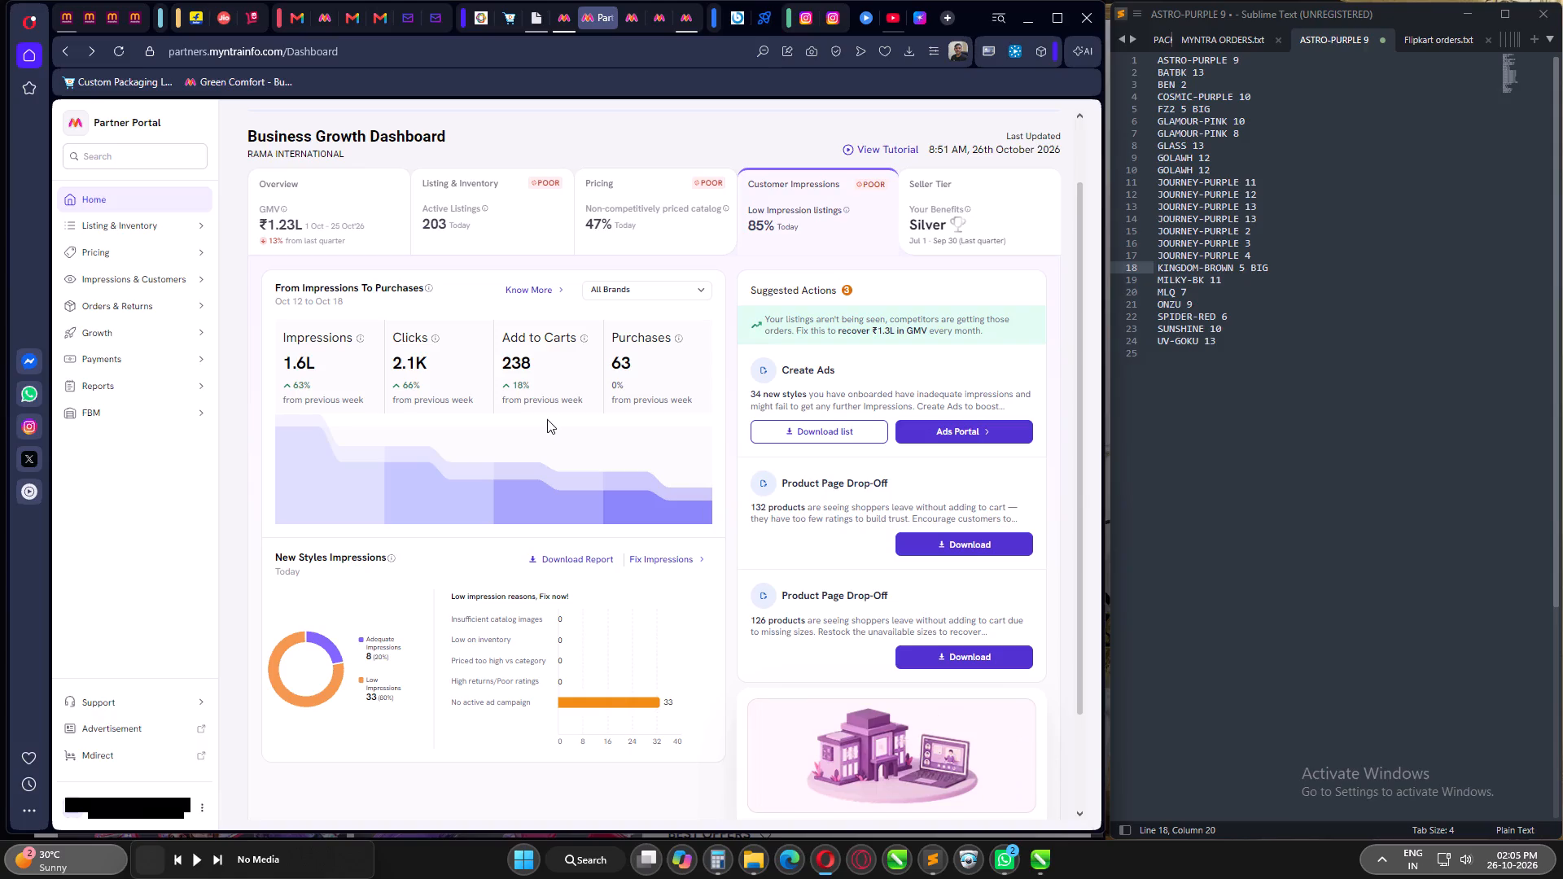
pyautogui.click(625, 291)
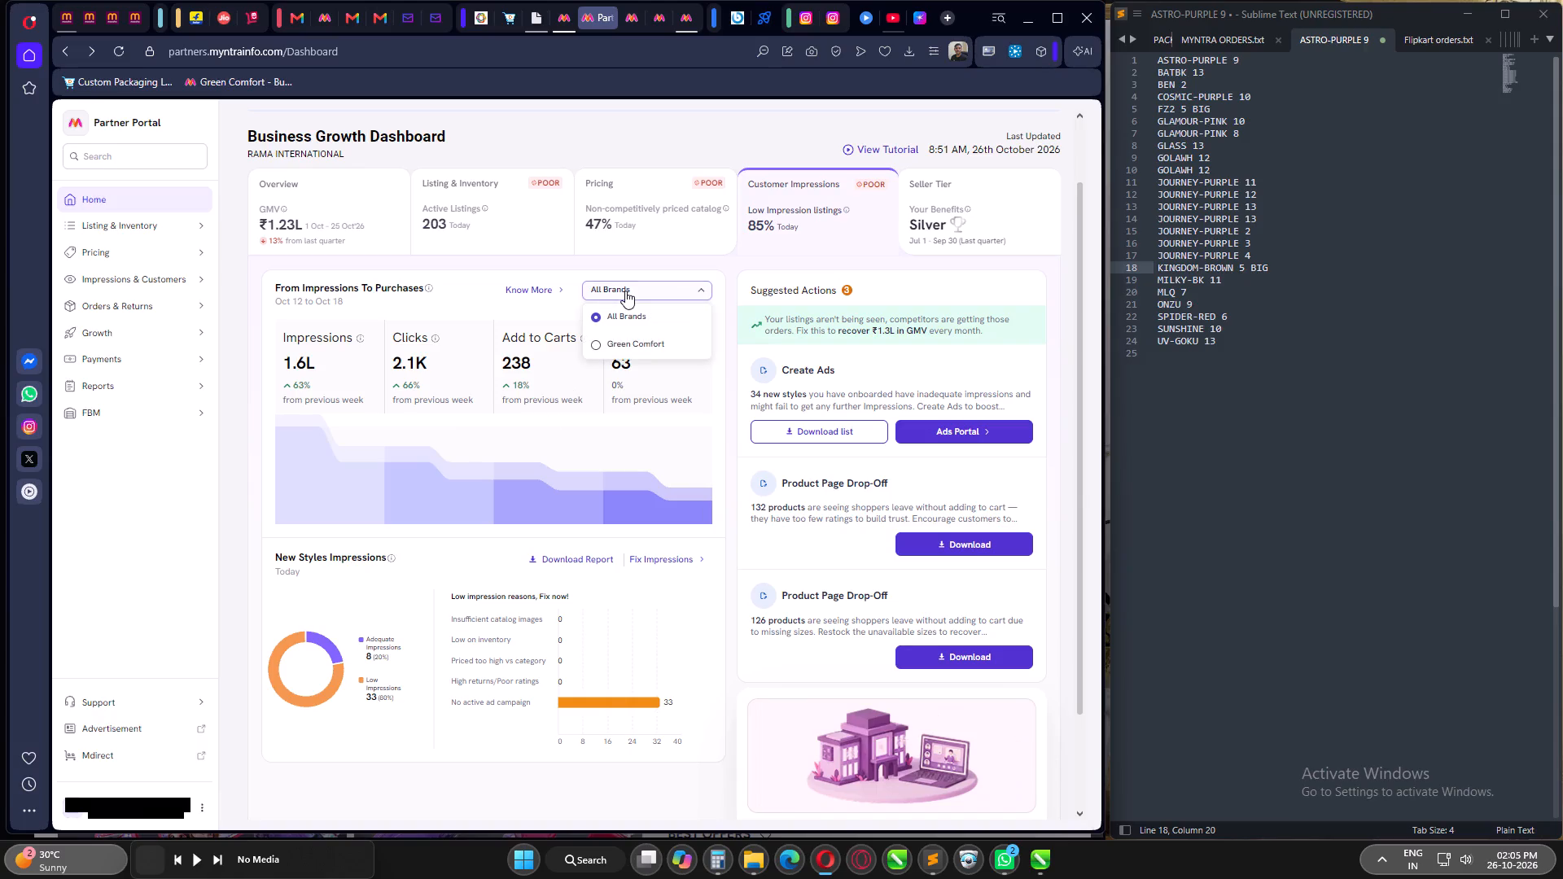
pyautogui.click(638, 350)
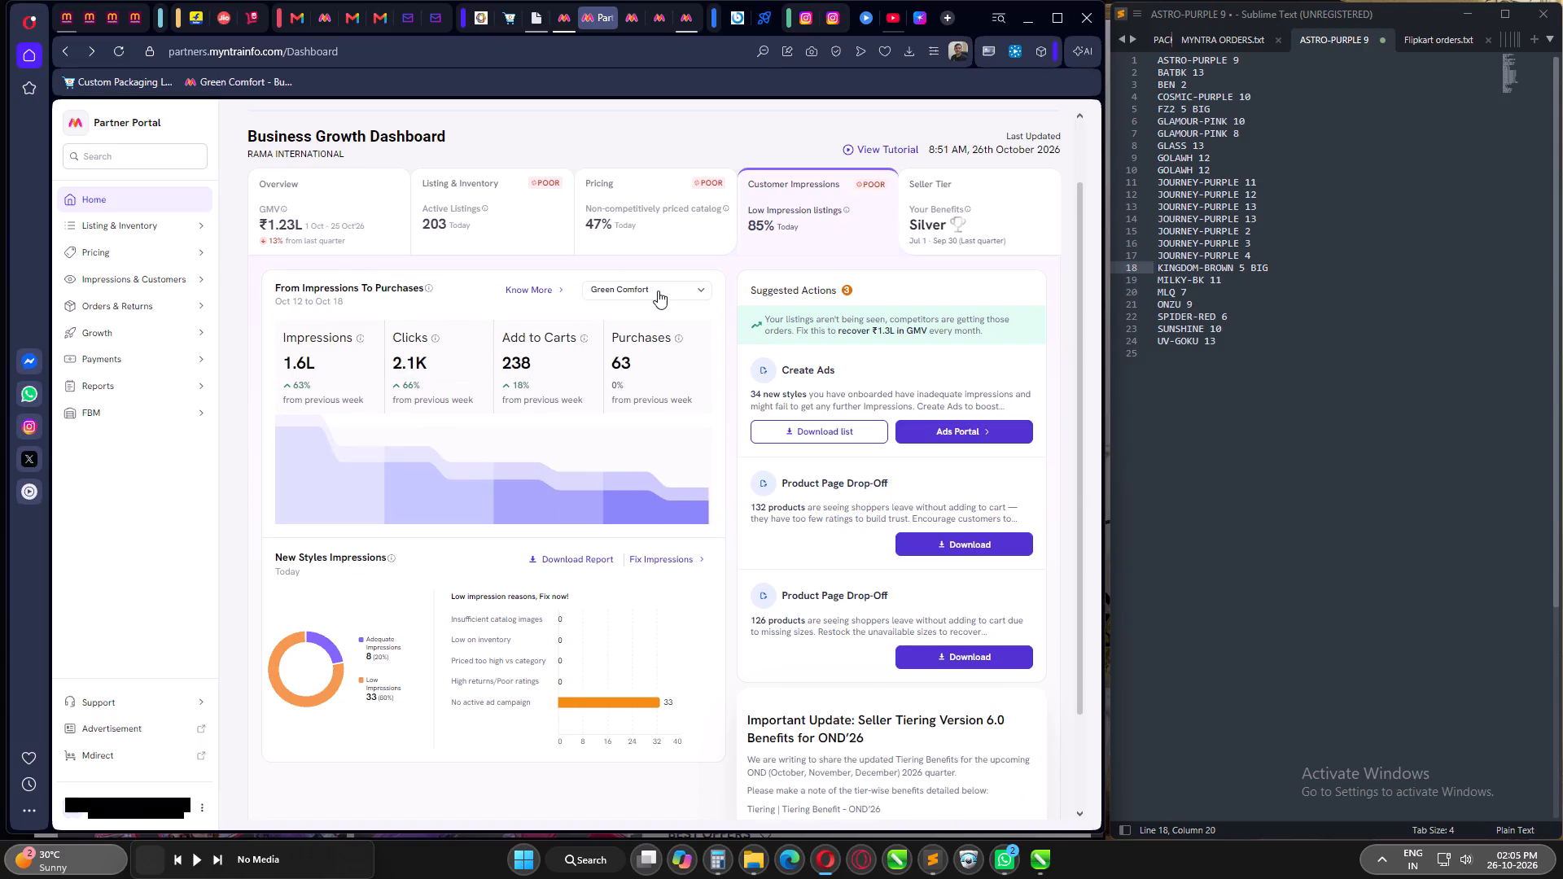
pyautogui.scroll(-2, 514, 499)
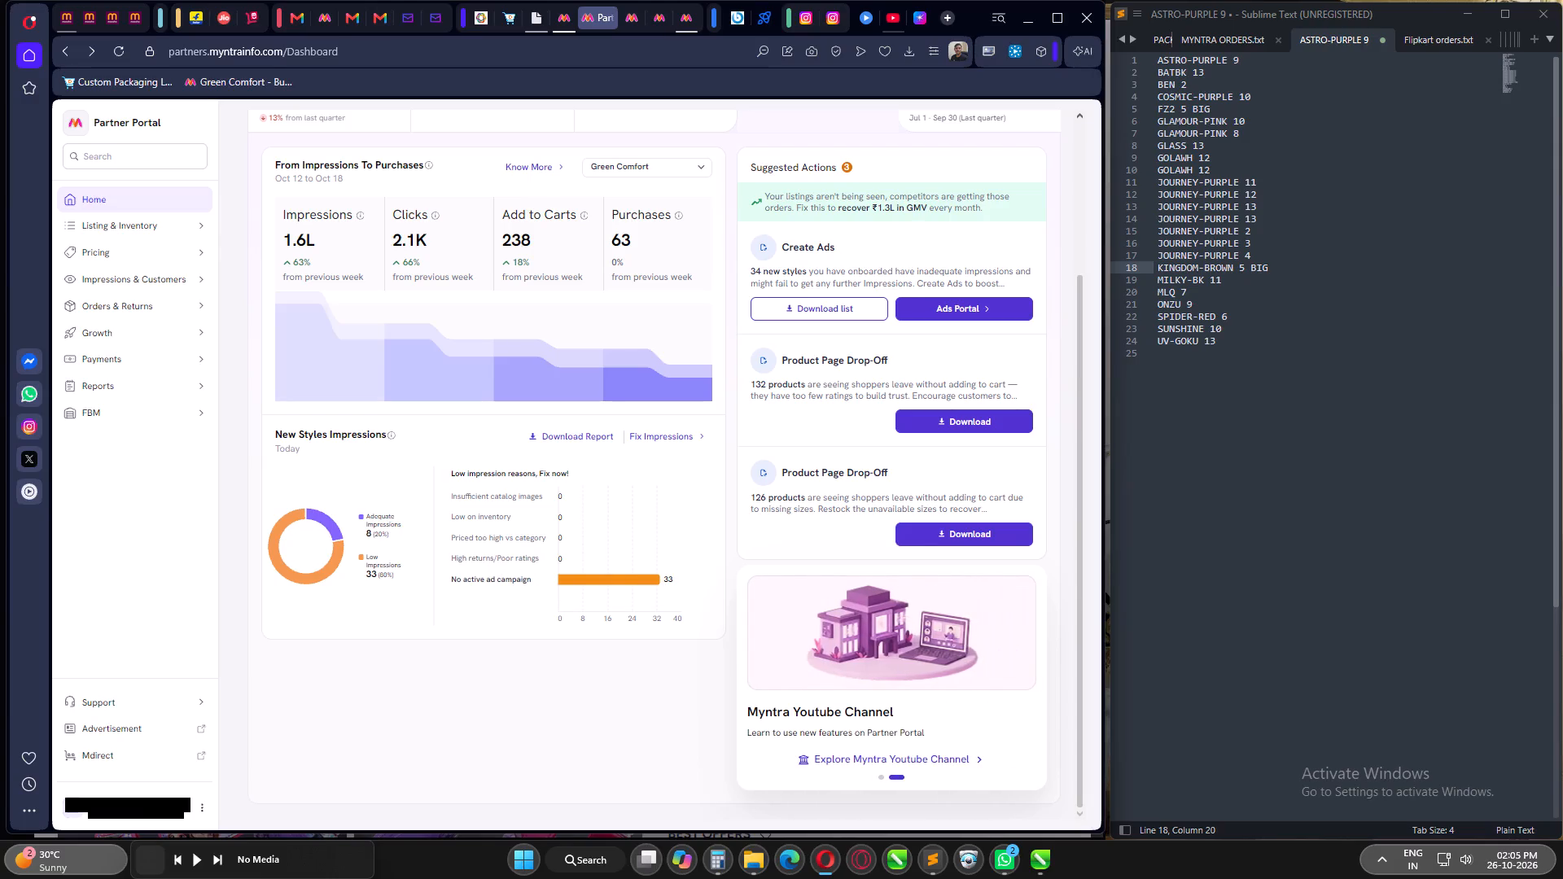
# Open the Impressions Dashboard from the new styles impressions section and examine the styles sorted by highest organic impressions.
pyautogui.click(653, 431)
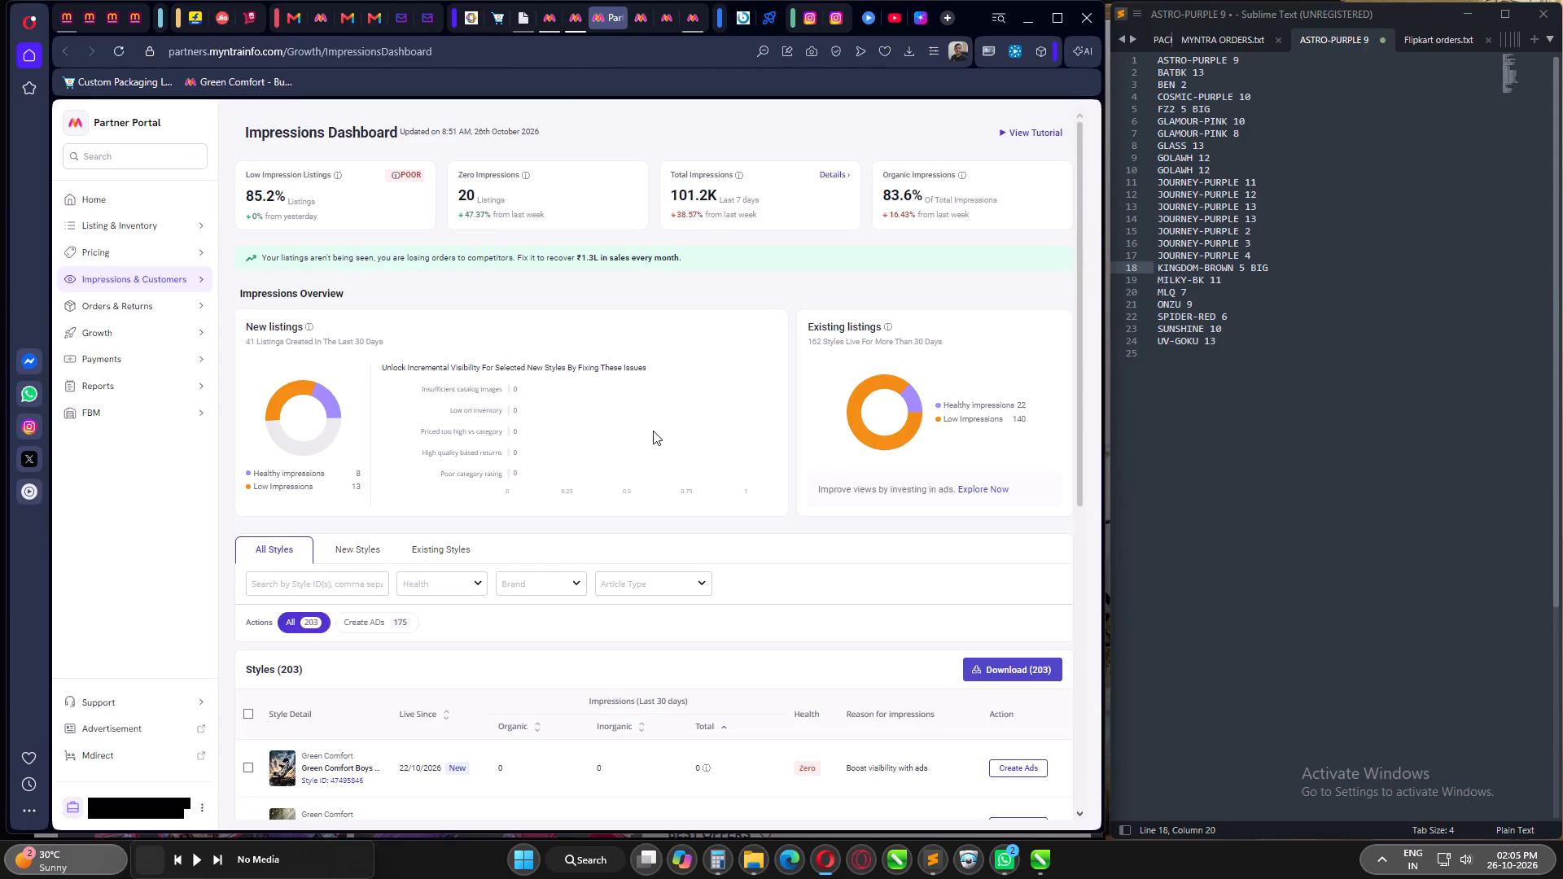
pyautogui.scroll(-2, 413, 416)
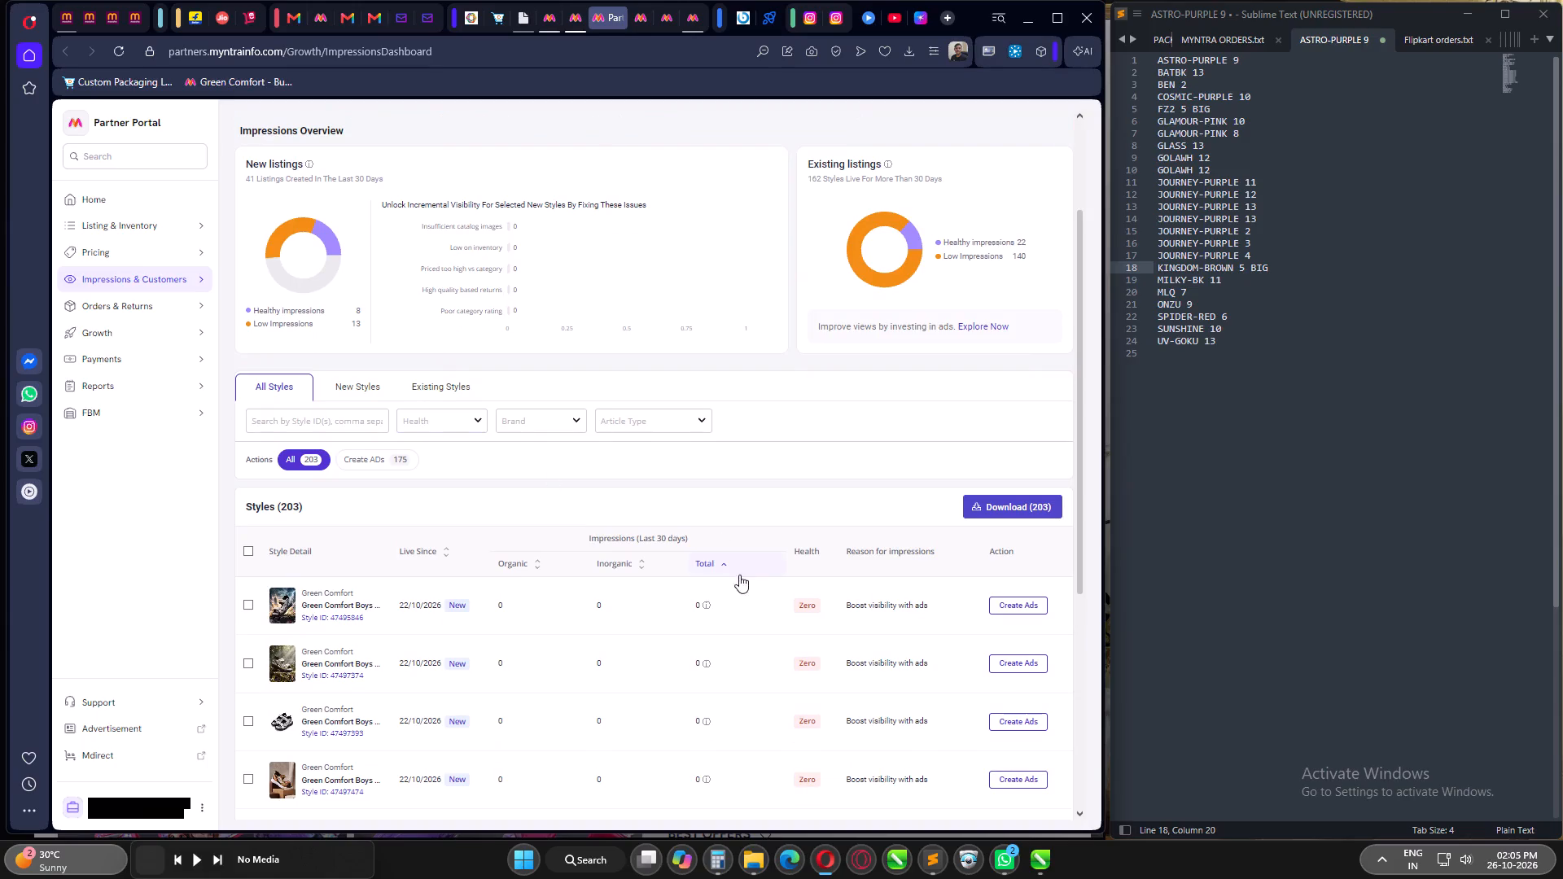
pyautogui.scroll(-8, 770, 609)
pyautogui.scroll(5, 770, 609)
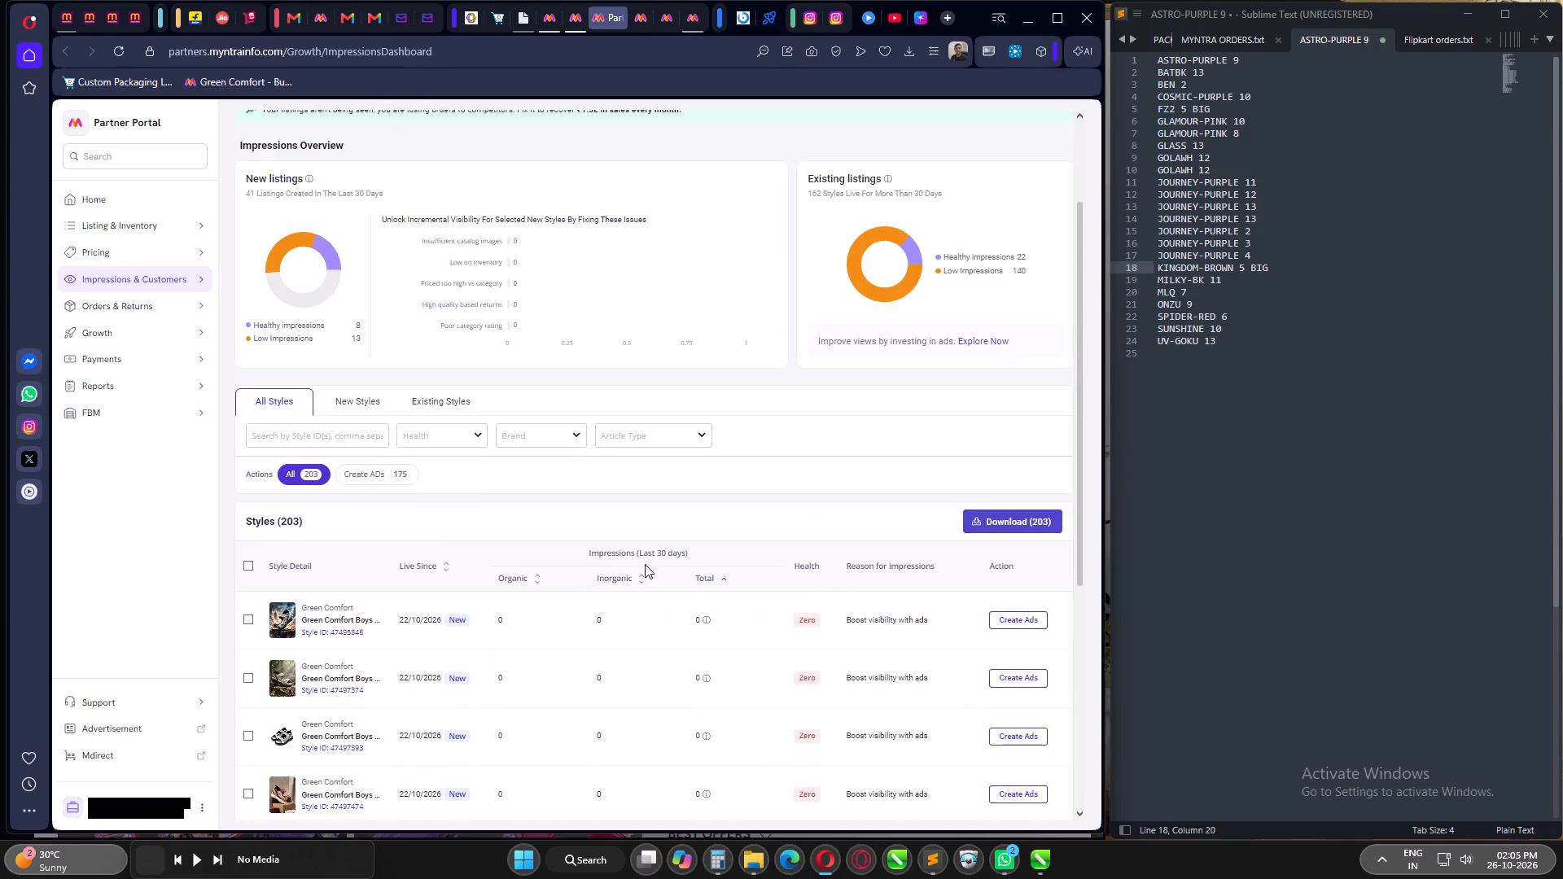
pyautogui.click(532, 579)
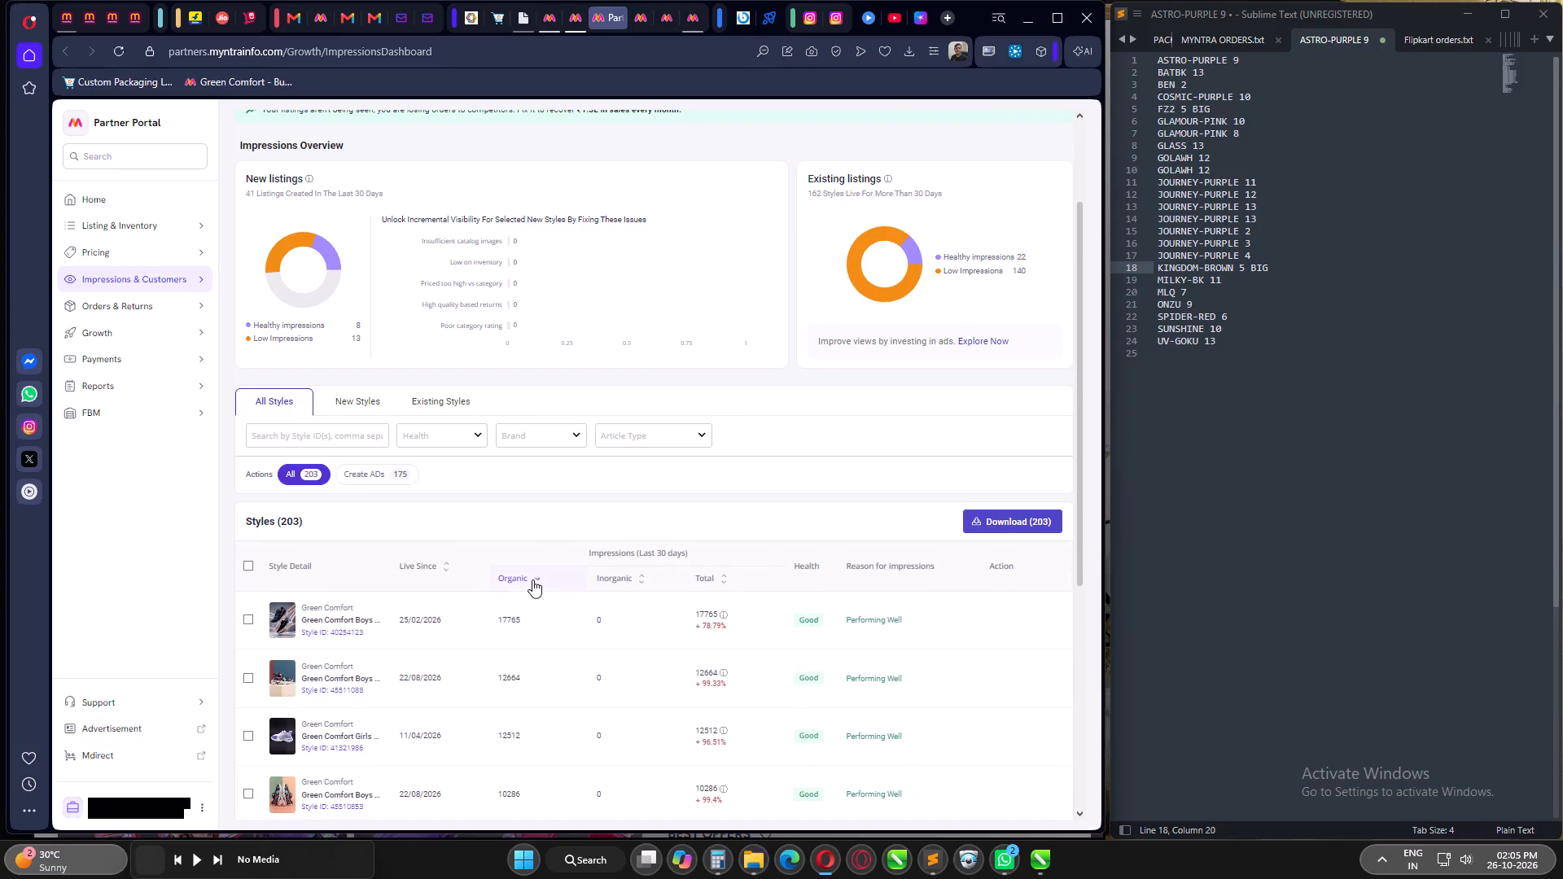
pyautogui.scroll(-2, 585, 615)
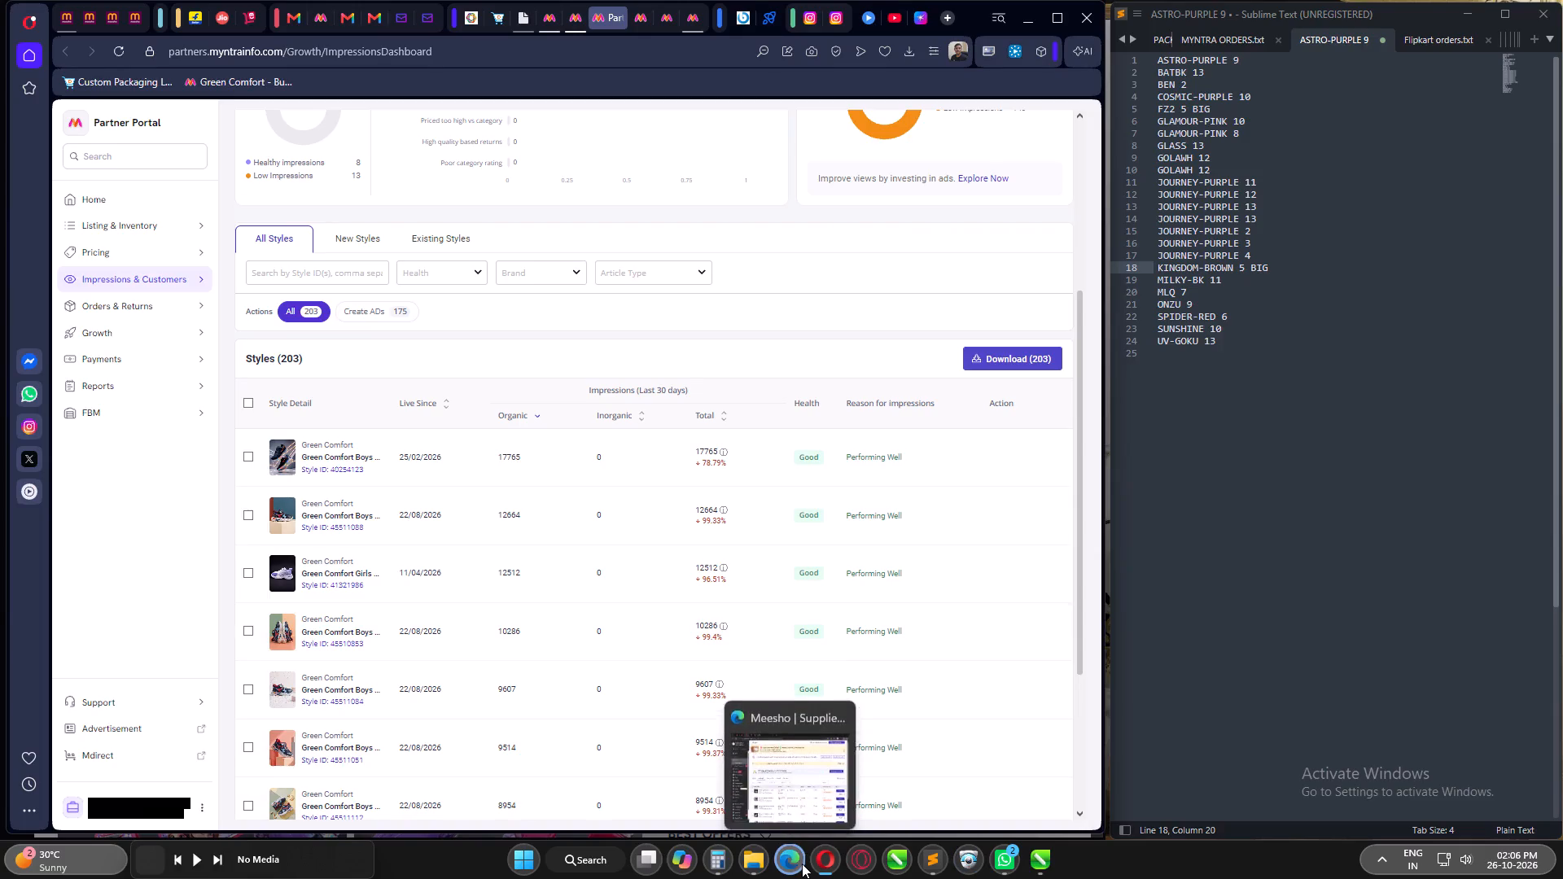
# Switch to Edge, show yesterday's advertisement overview for the Green Comfort shoes & Sandals Meesho account, and enter its ad spend, 438, in Calculator.
pyautogui.click(795, 785)
pyautogui.click(93, 693)
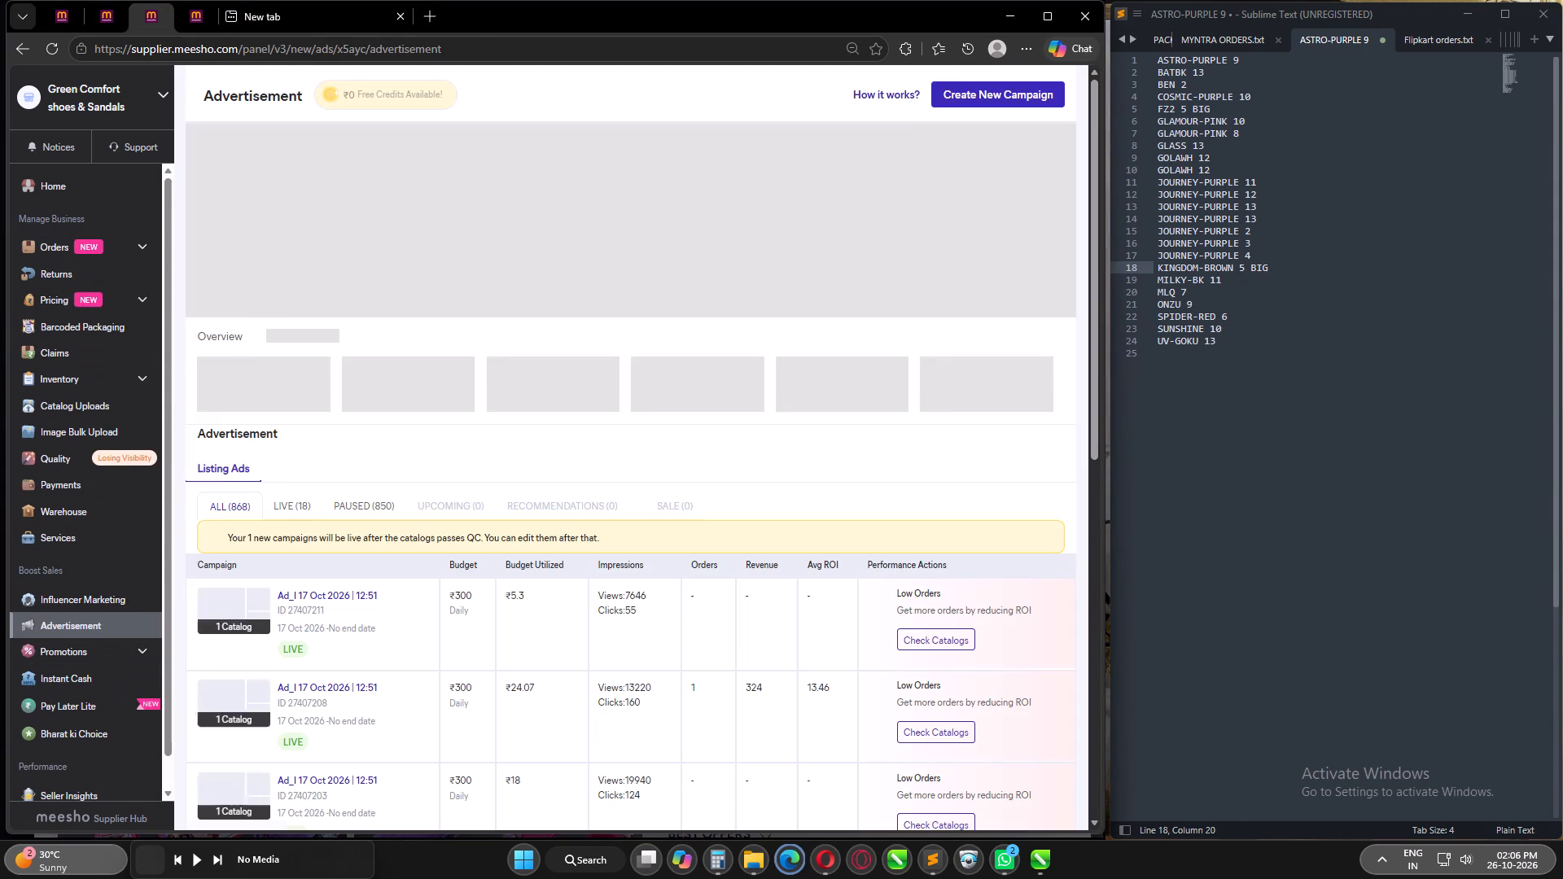
pyautogui.click(301, 342)
pyautogui.click(313, 455)
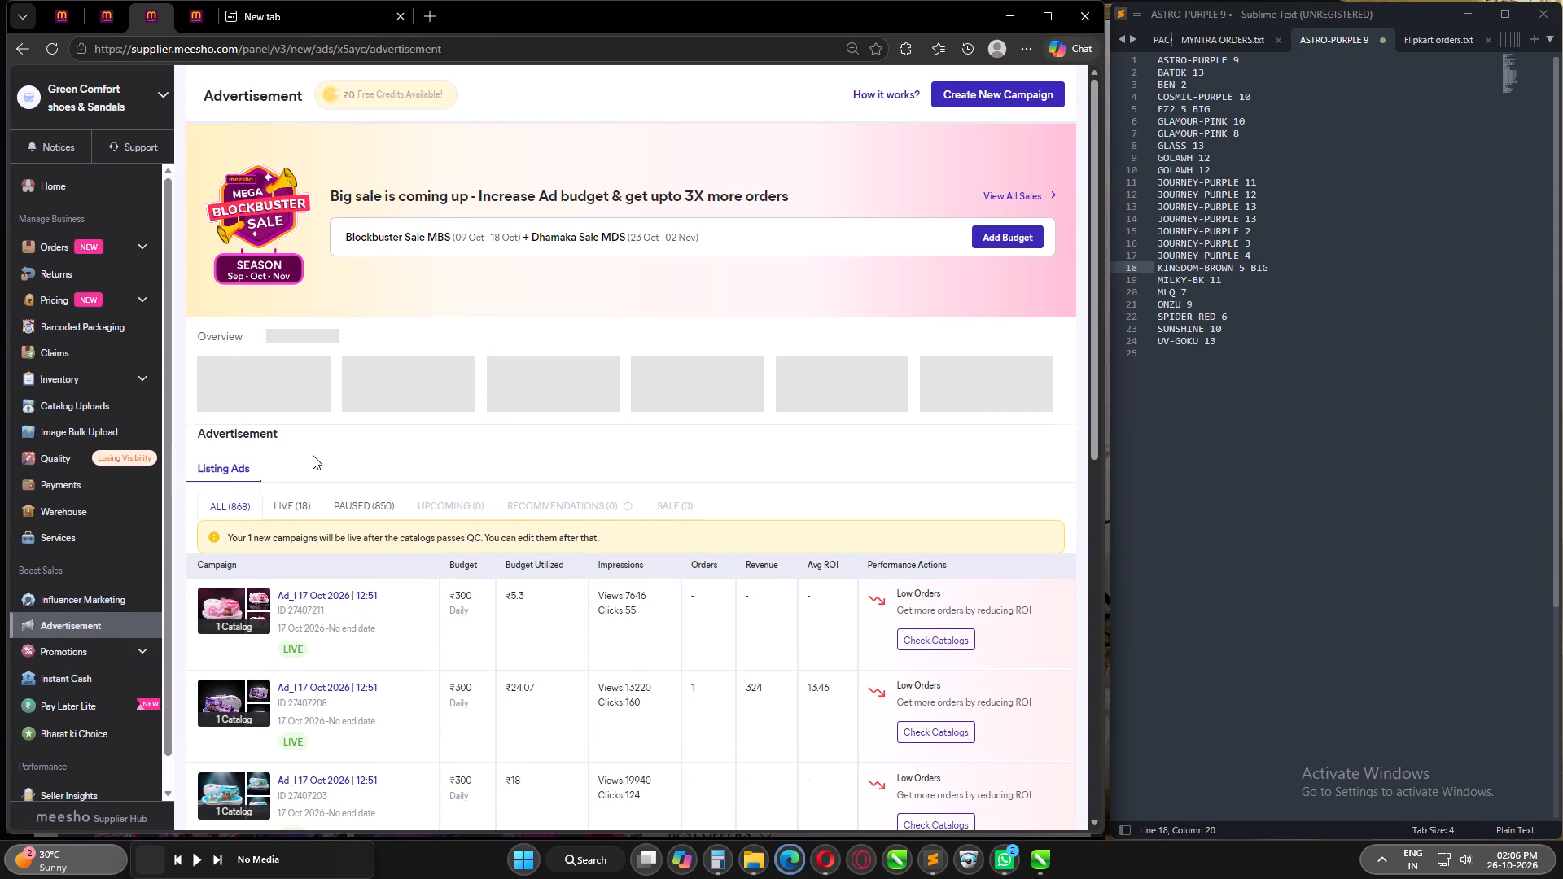
pyautogui.click(716, 878)
pyautogui.moveTo(548, 186); pyautogui.dragTo(1368, 168)
pyautogui.click(1451, 324)
pyautogui.write('438+')
# Switch to Opera, show yesterday's advertisement overview for the Green Comfort Meesho account, and add its ad spend, 1923, in Calculator.
pyautogui.click(826, 855)
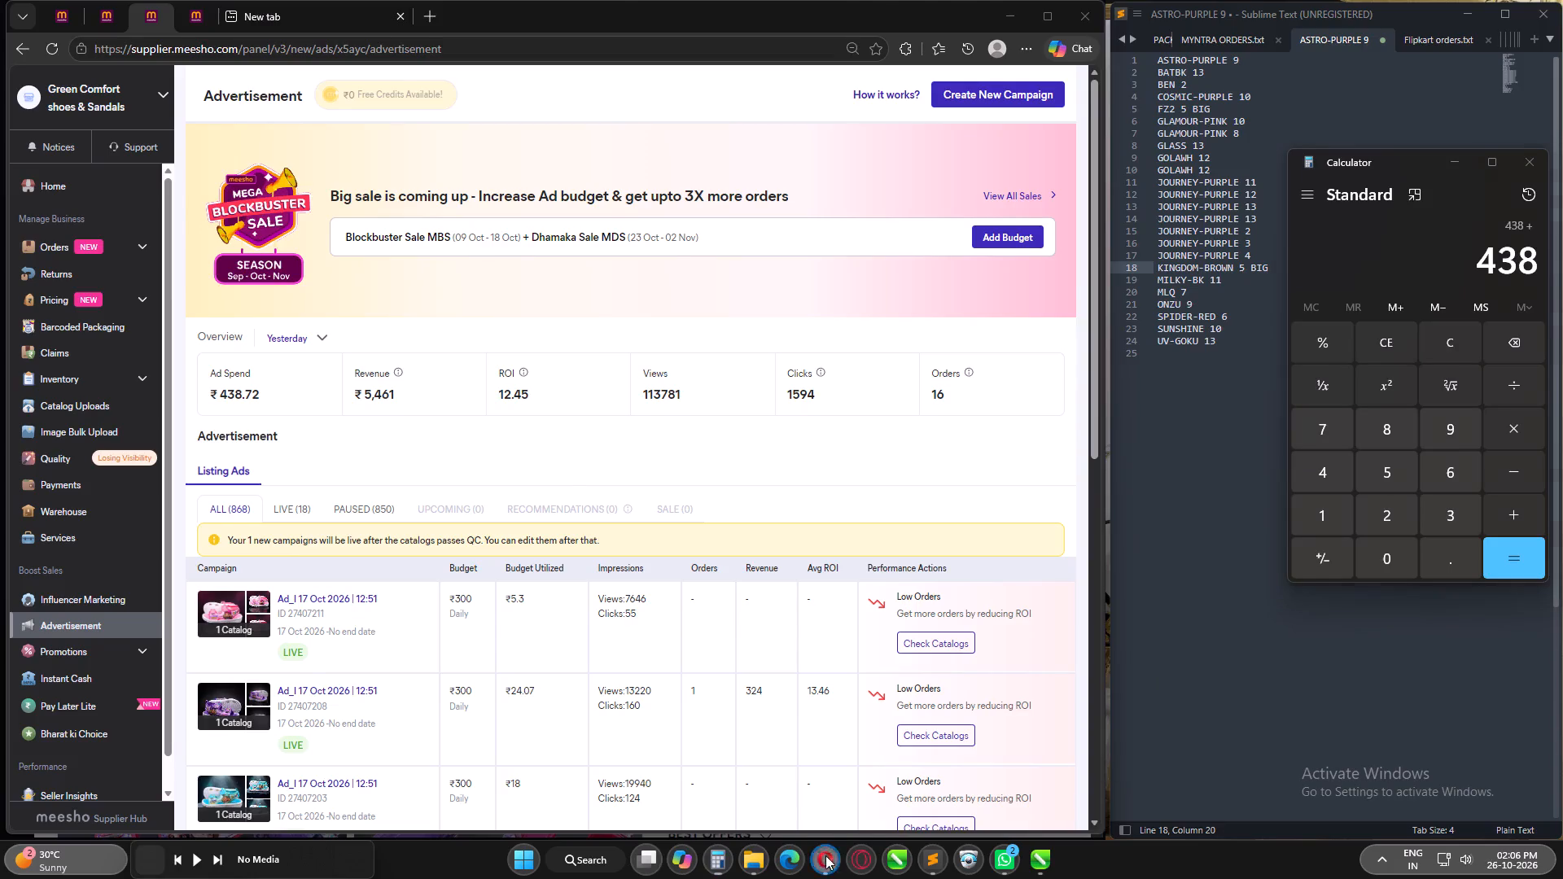
pyautogui.click(66, 18)
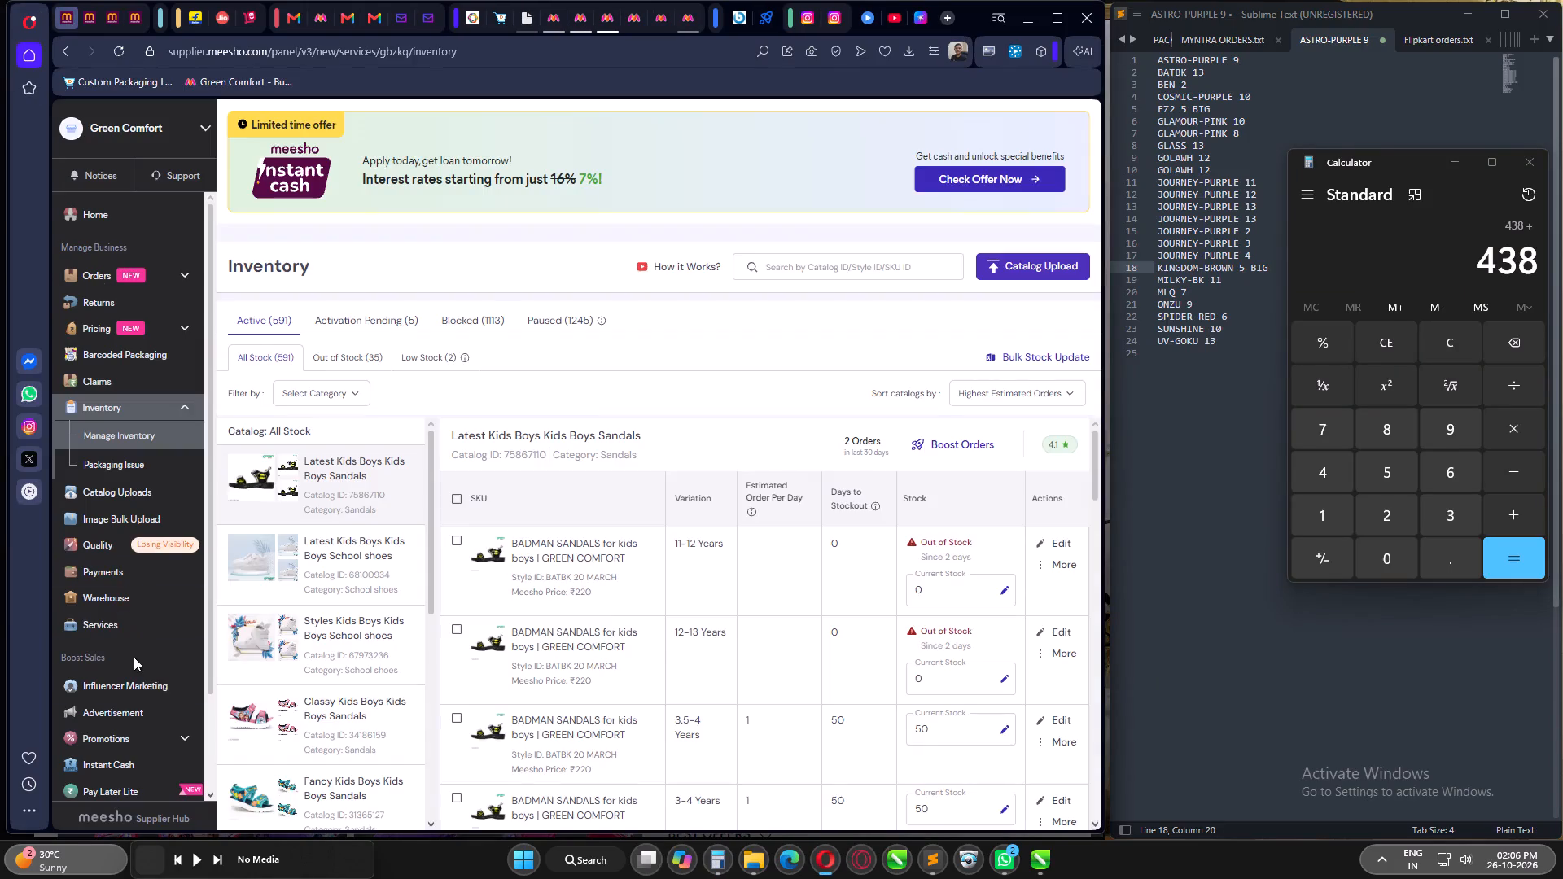
pyautogui.click(129, 712)
pyautogui.click(352, 379)
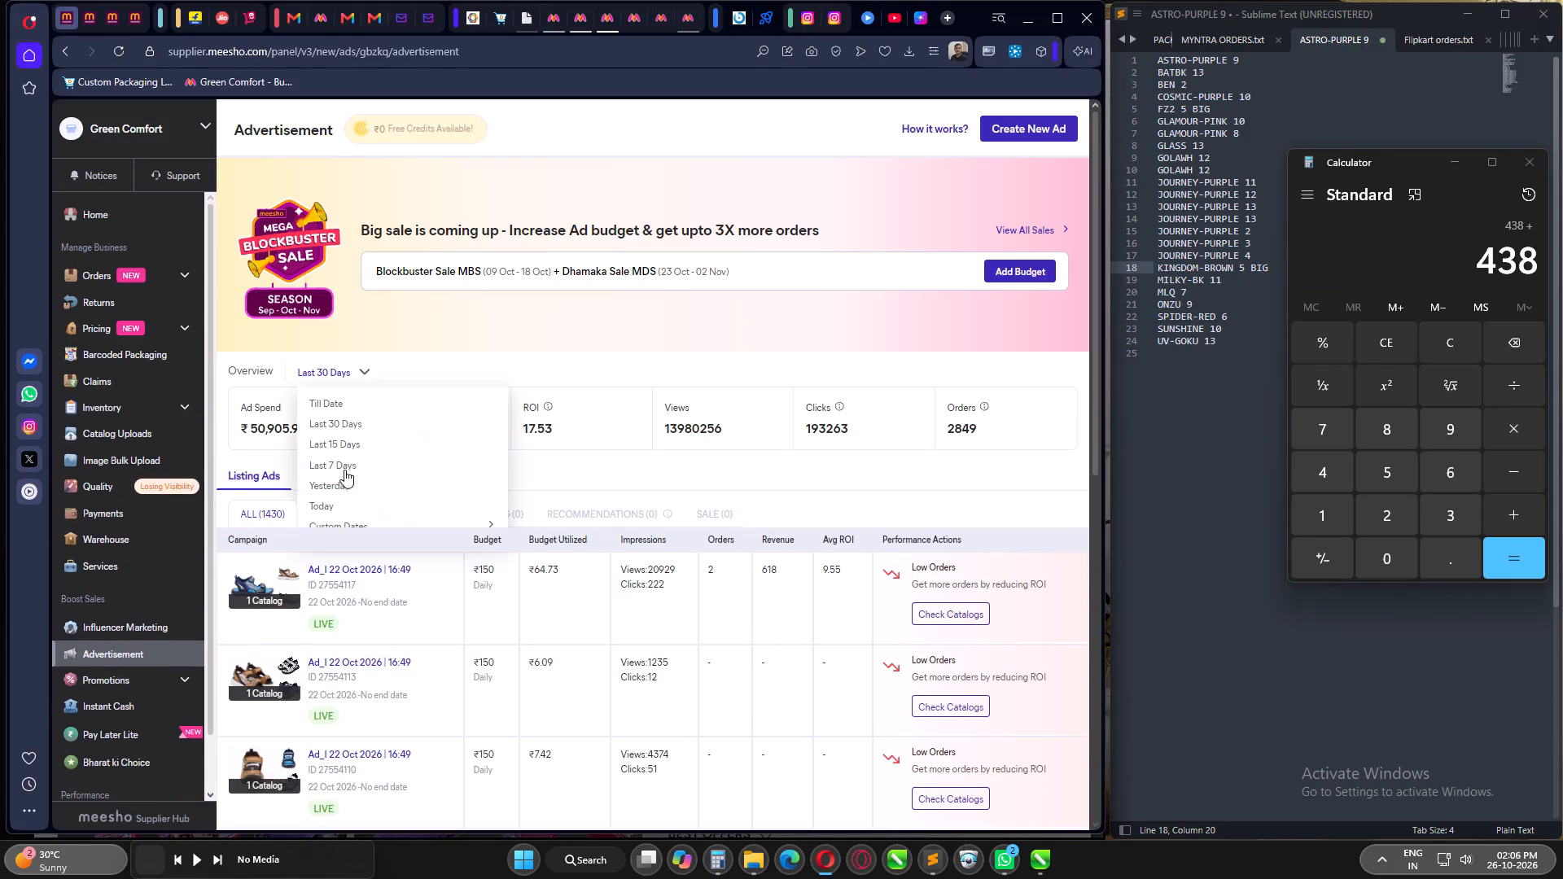
pyautogui.click(343, 488)
pyautogui.click(1412, 267)
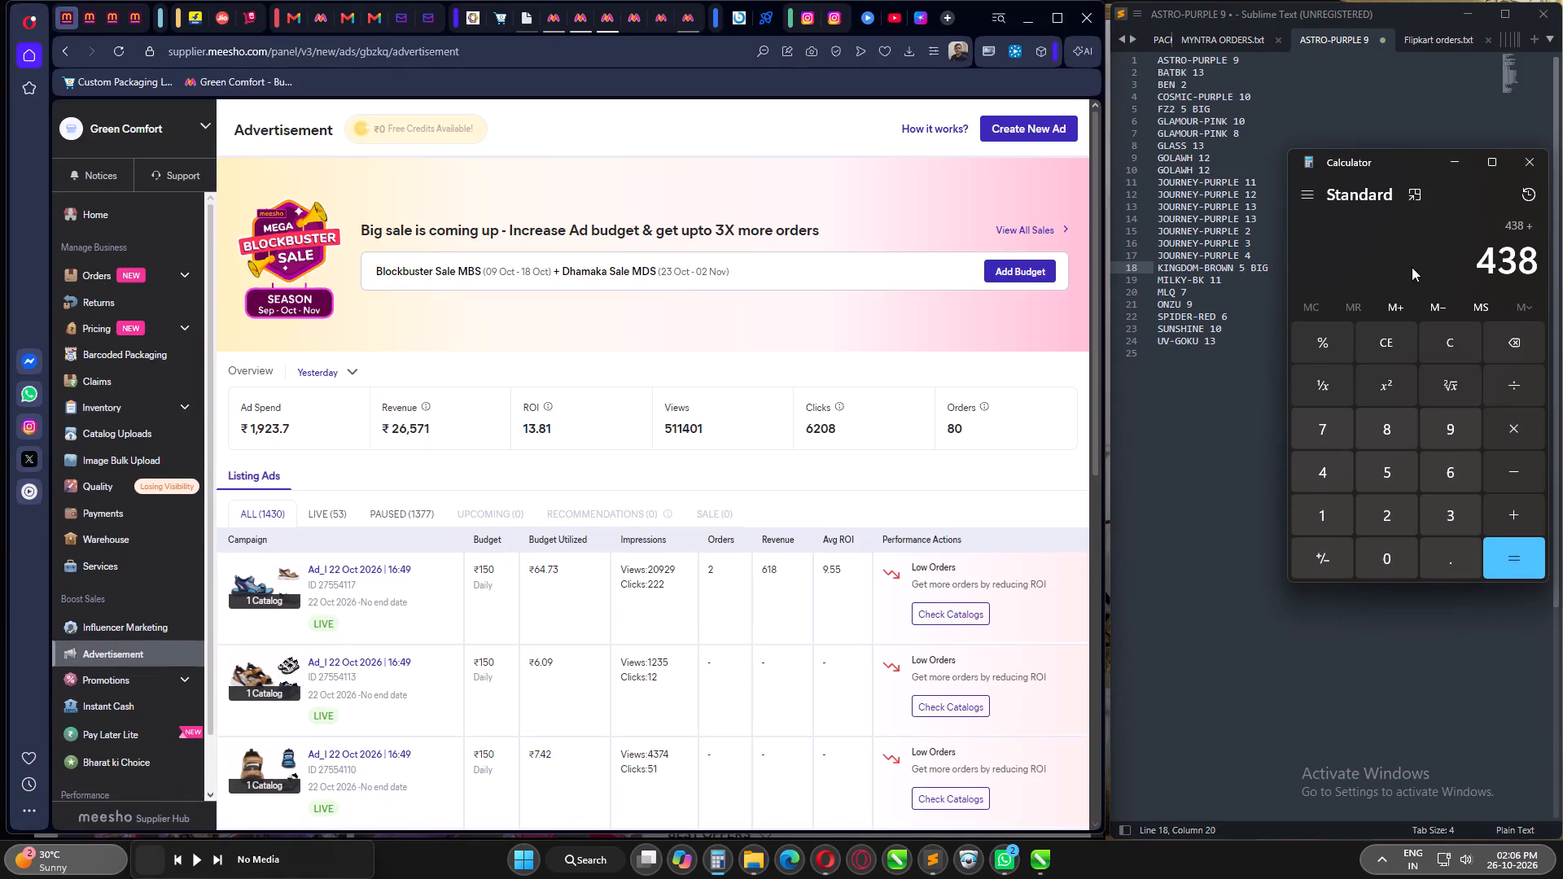
pyautogui.press('1')
pyautogui.press('9')
pyautogui.write('23+')
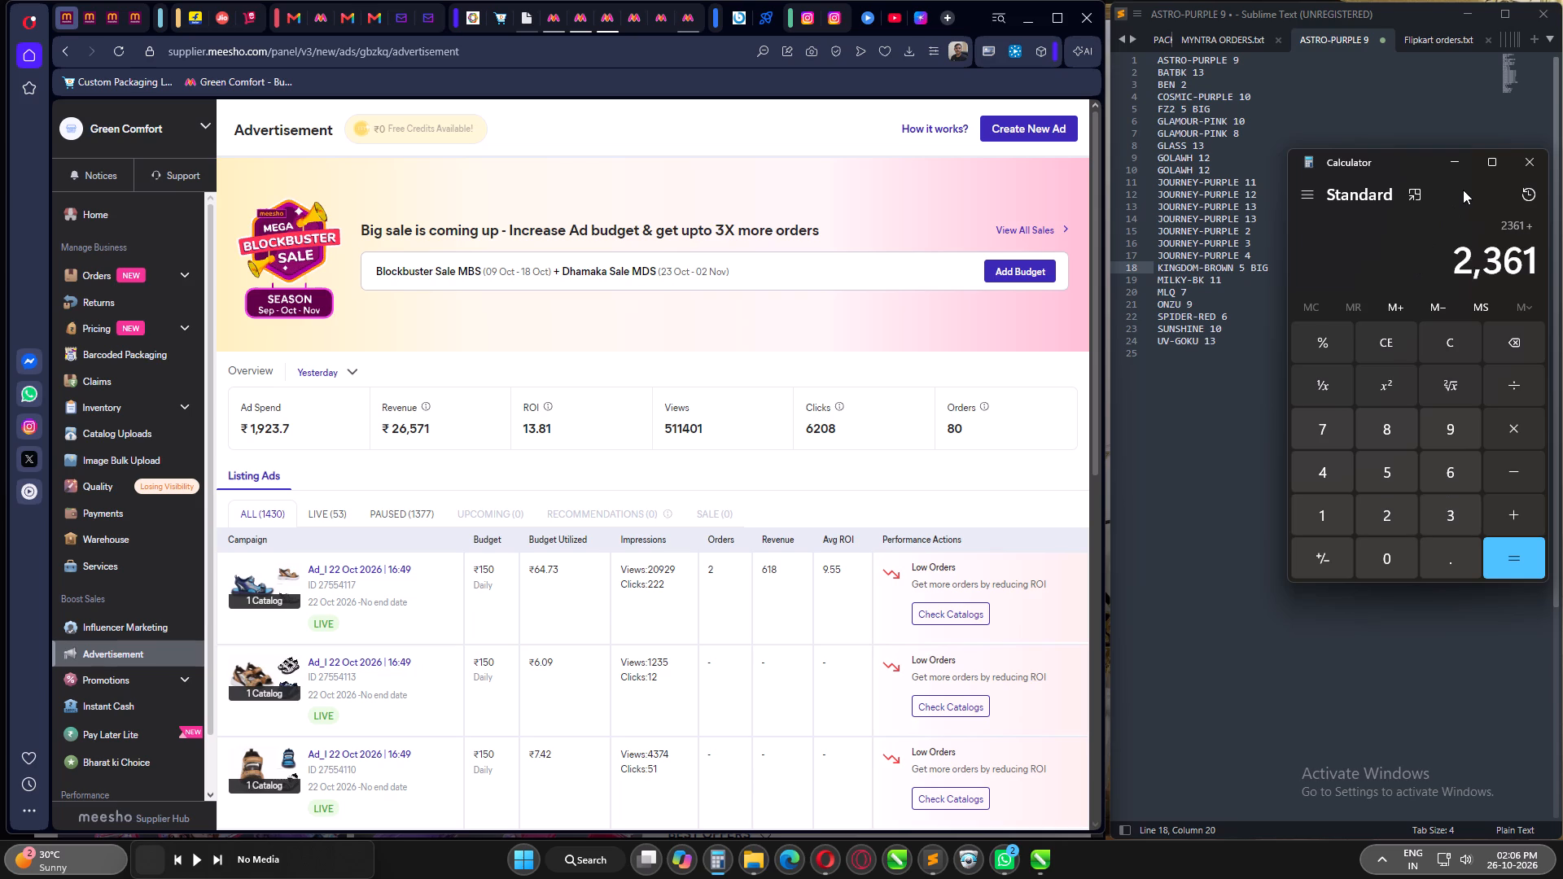
# Switch to Opera GX, show yesterday's ad overview for Green Comfort Footwear Collection, add its spend, 472, in Calculator, and minimise Calculator.
pyautogui.click(870, 860)
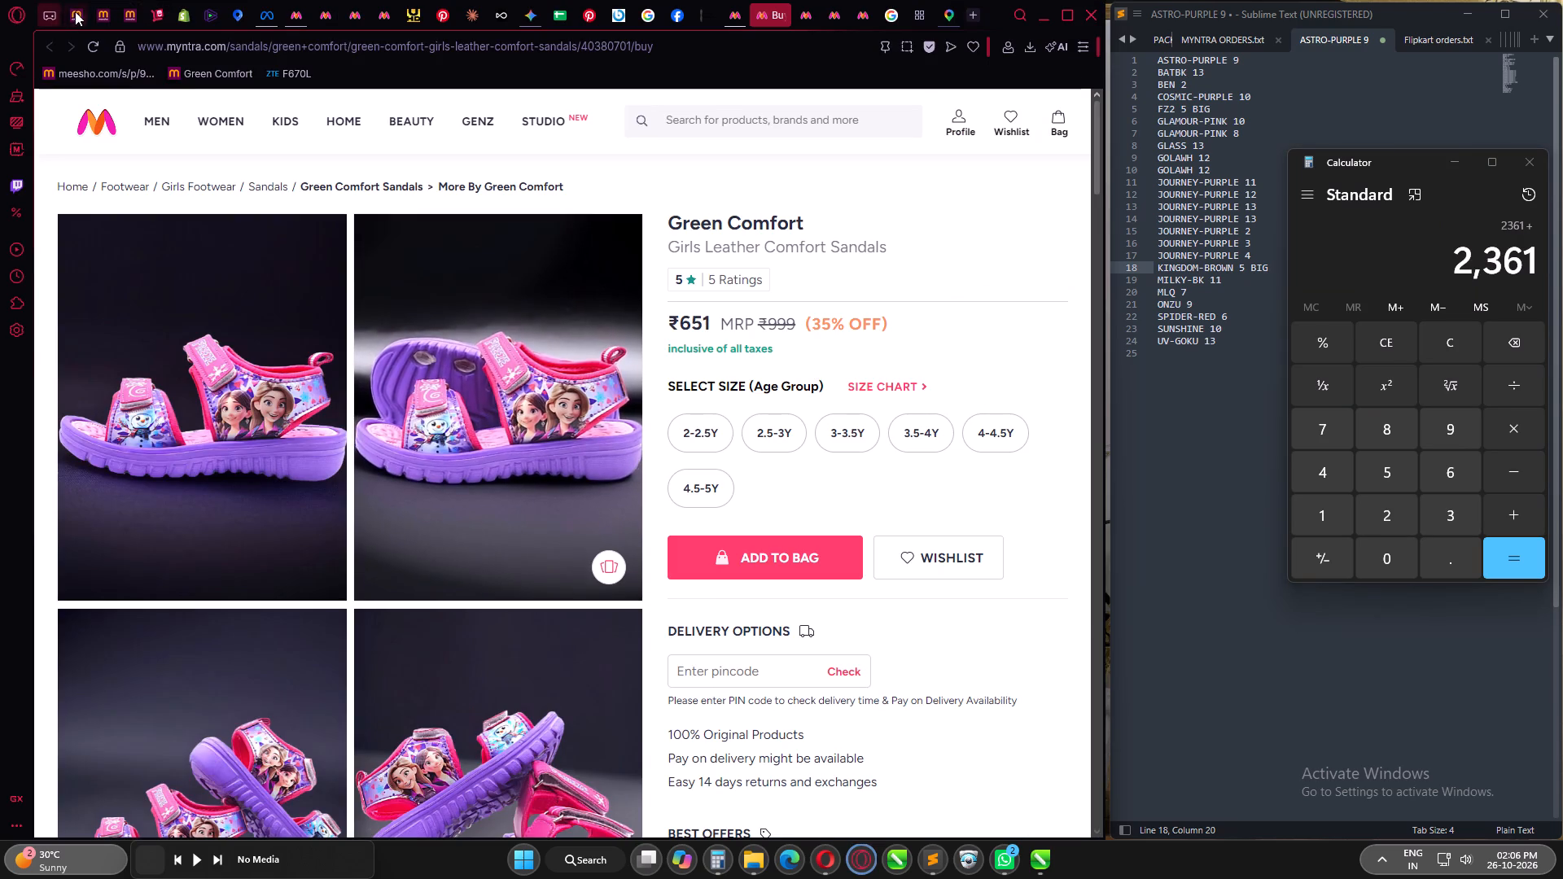
pyautogui.click(76, 11)
pyautogui.click(121, 728)
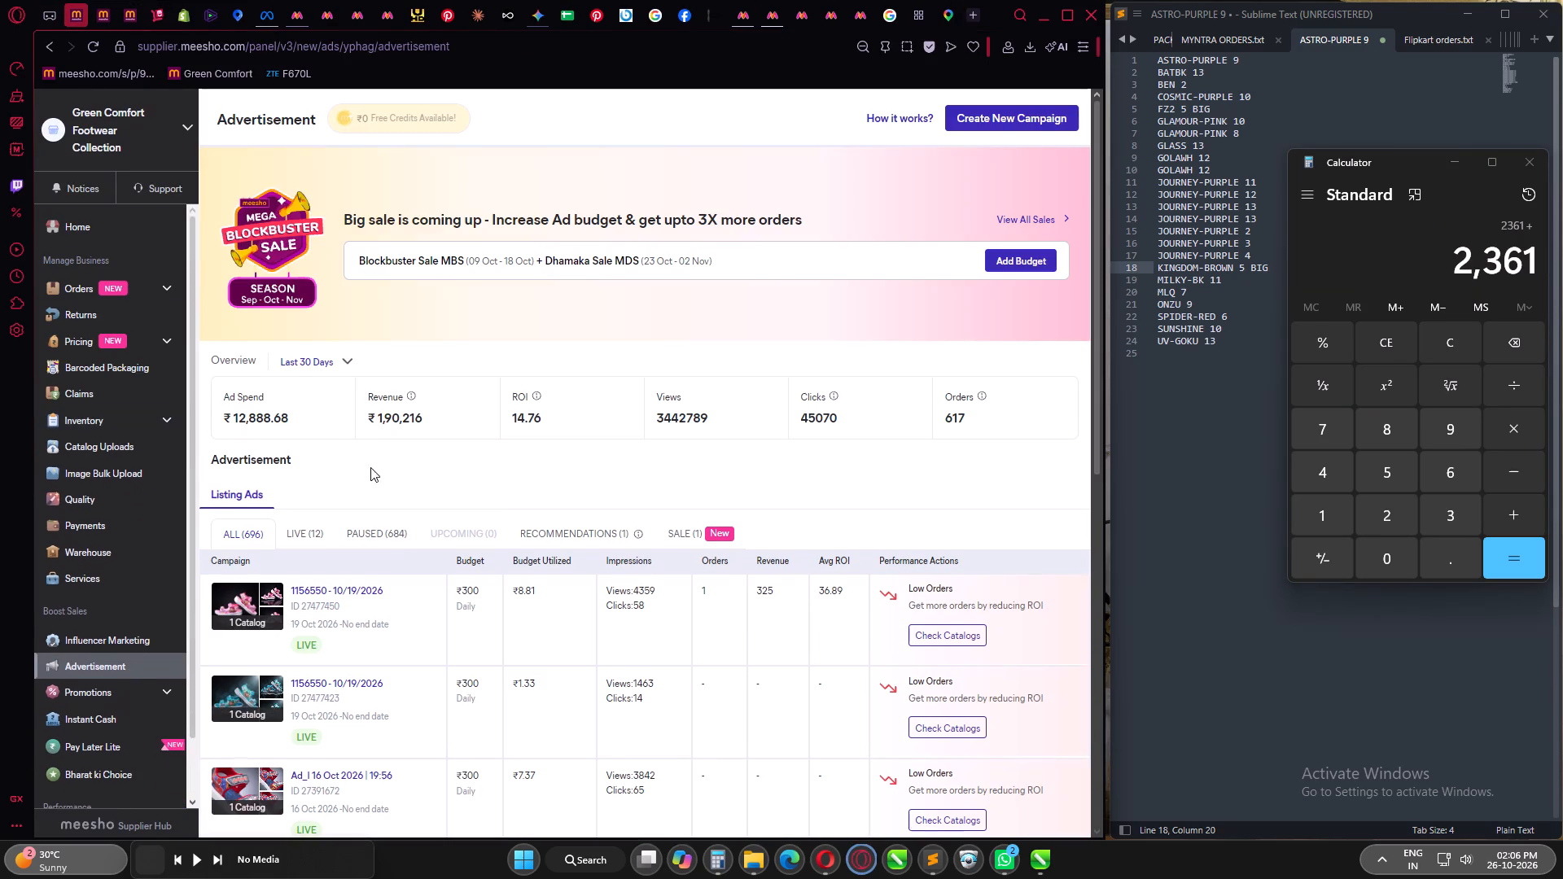
pyautogui.click(345, 355)
pyautogui.click(330, 487)
pyautogui.click(311, 362)
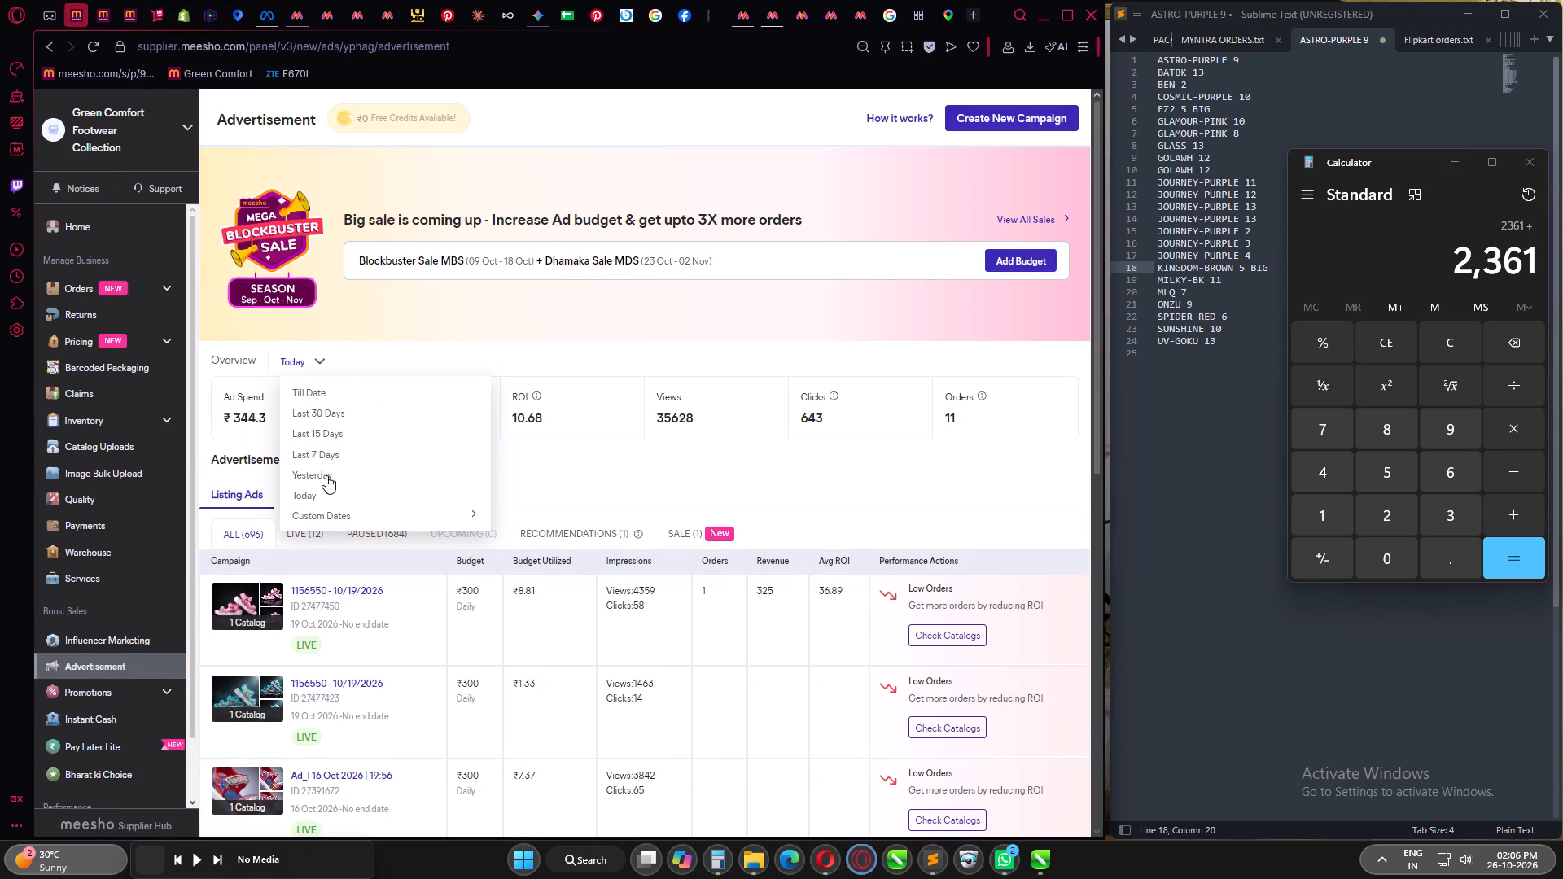
pyautogui.click(326, 475)
pyautogui.click(1396, 274)
pyautogui.write('472+')
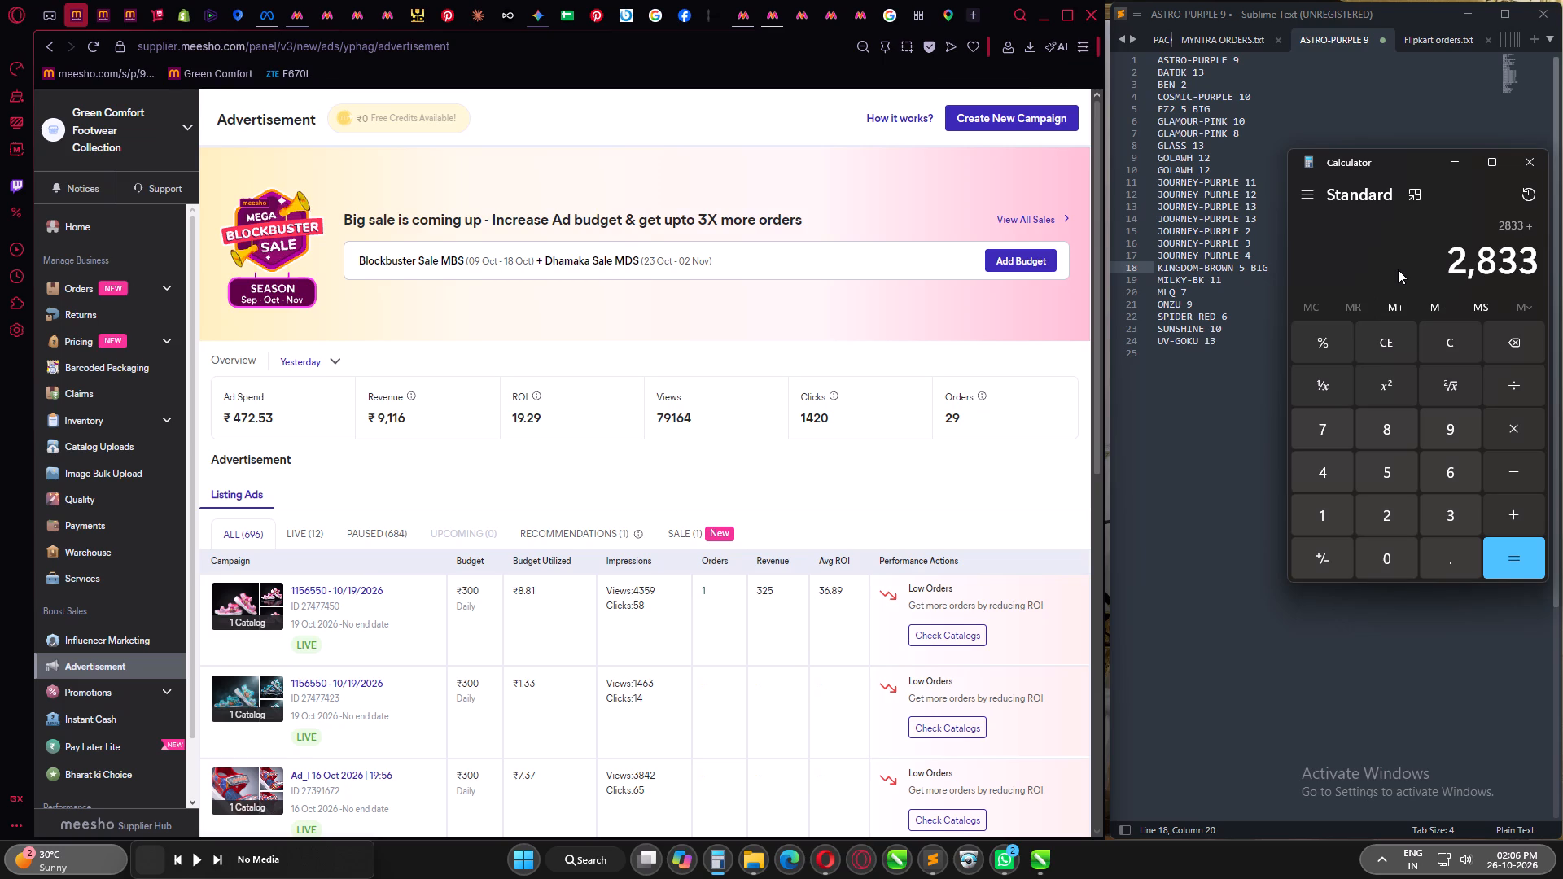
pyautogui.click(1453, 164)
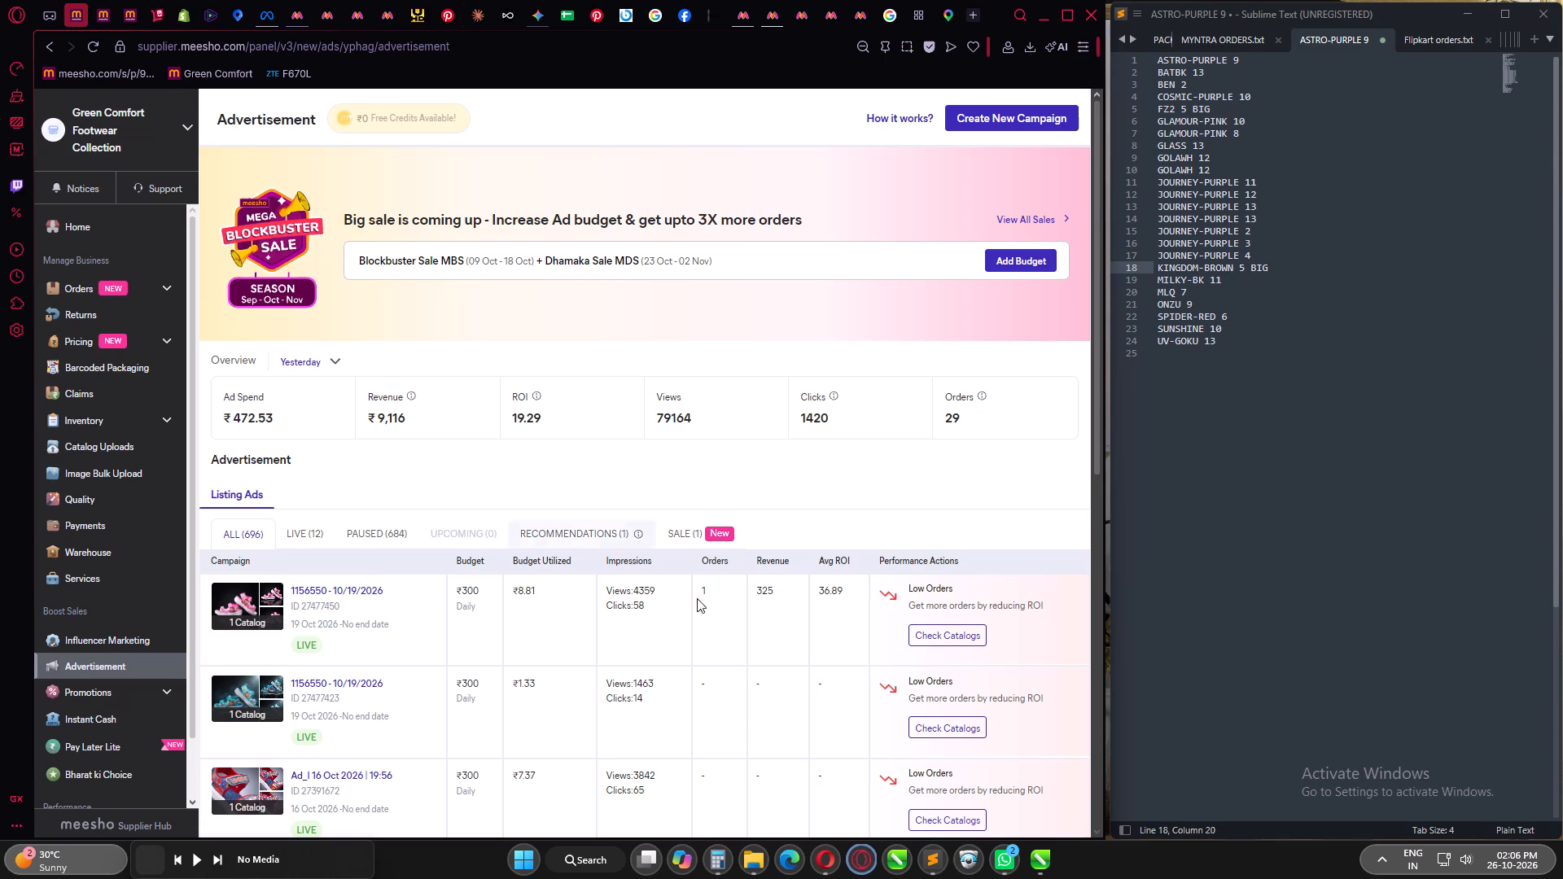
# Back in Edge, review only the live campaigns, pause 17 Oct 2026 12:51 campaign ID 27407203 with a reason, and return to the list.
pyautogui.click(829, 865)
pyautogui.click(788, 859)
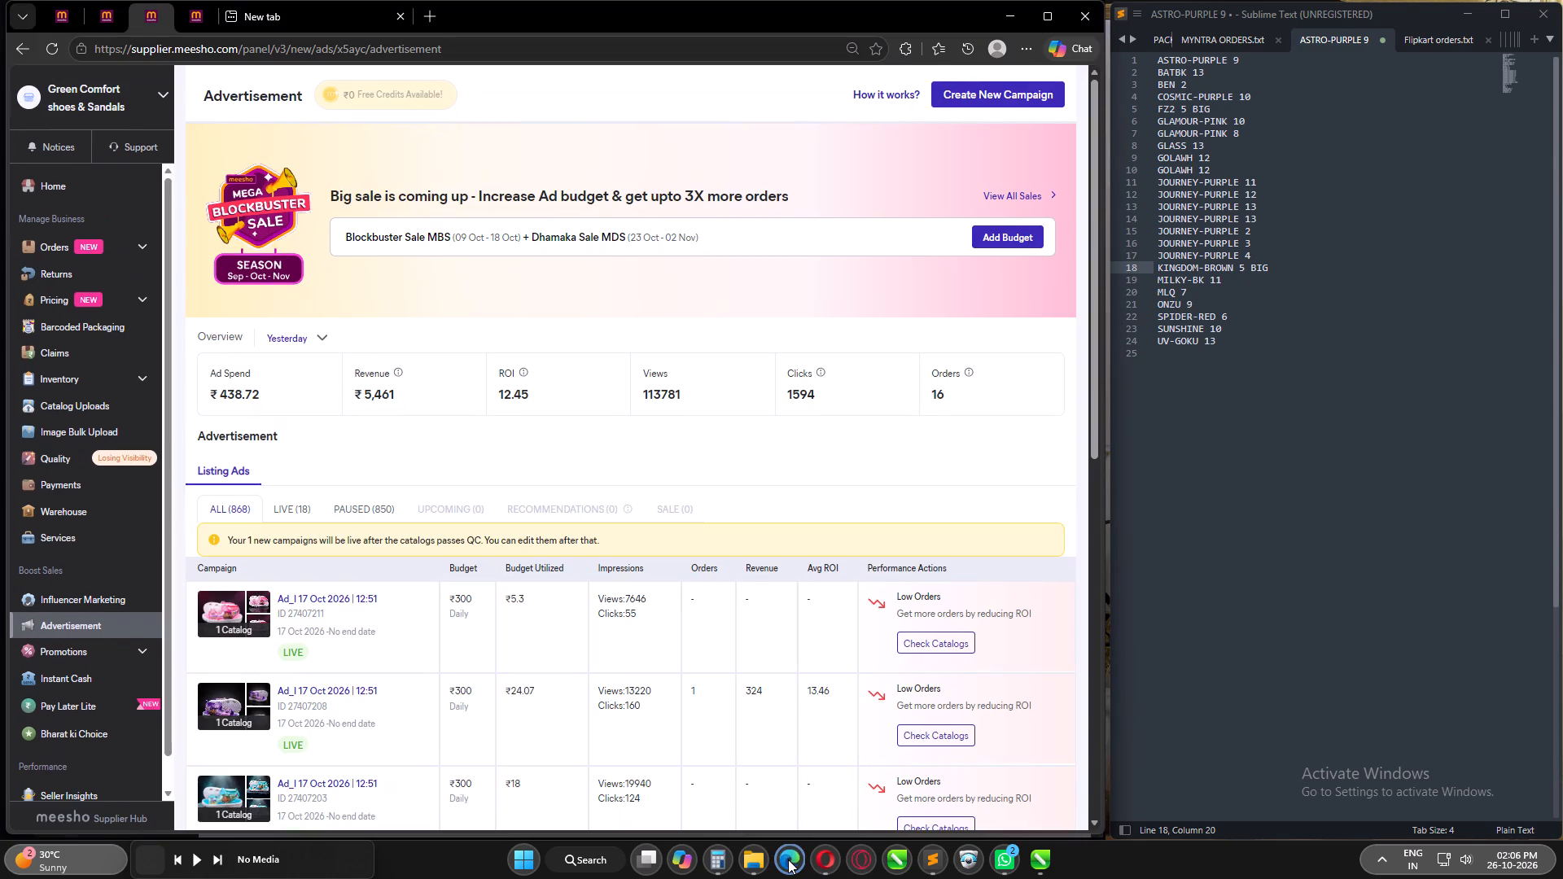
pyautogui.click(302, 506)
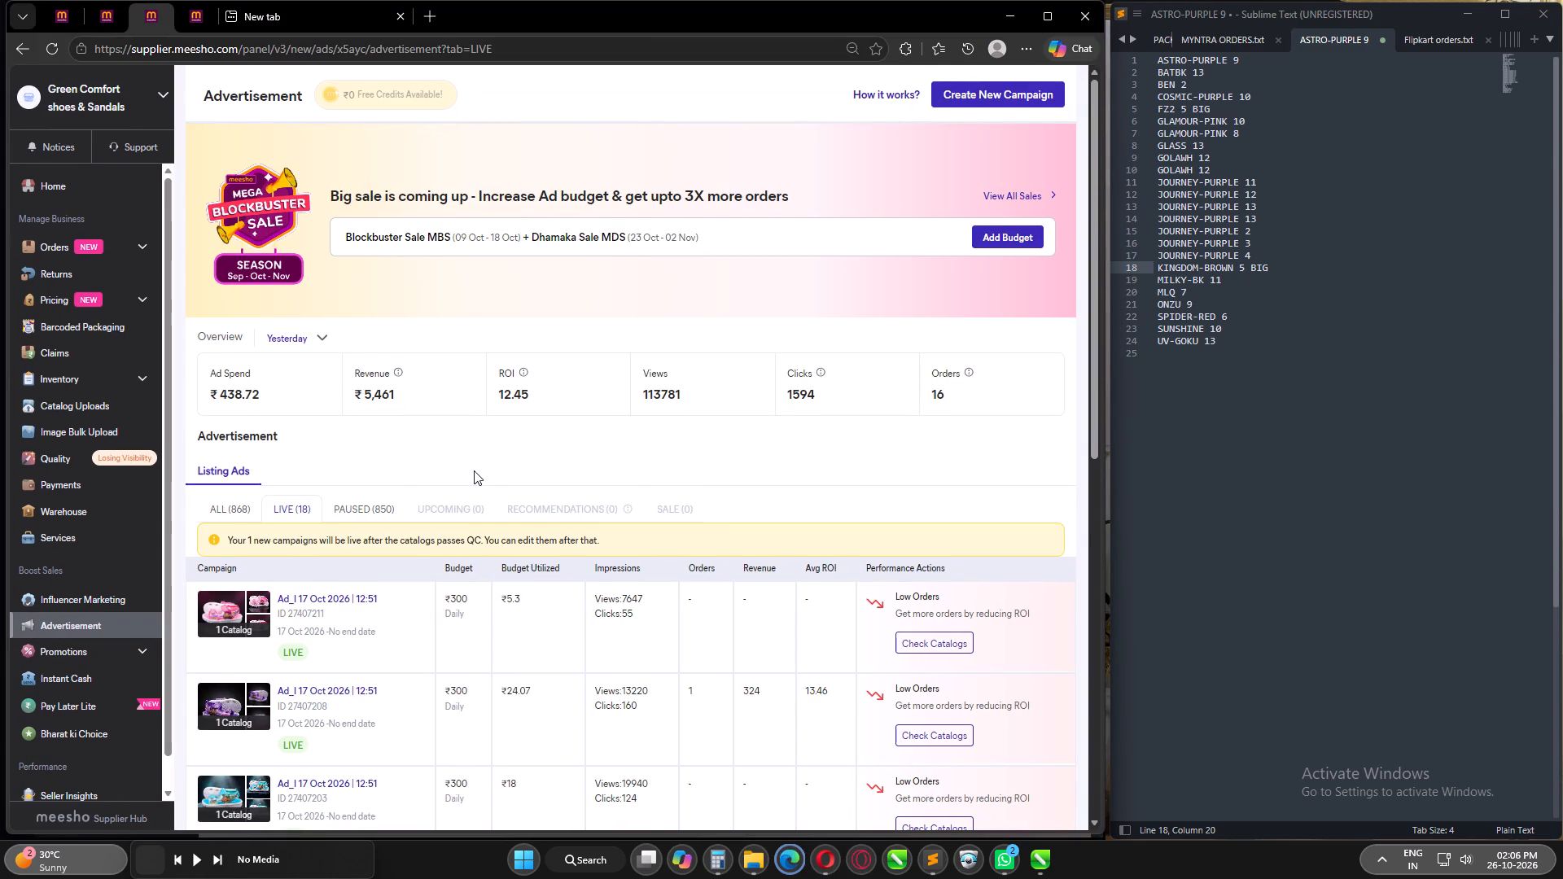
pyautogui.scroll(-3, 474, 470)
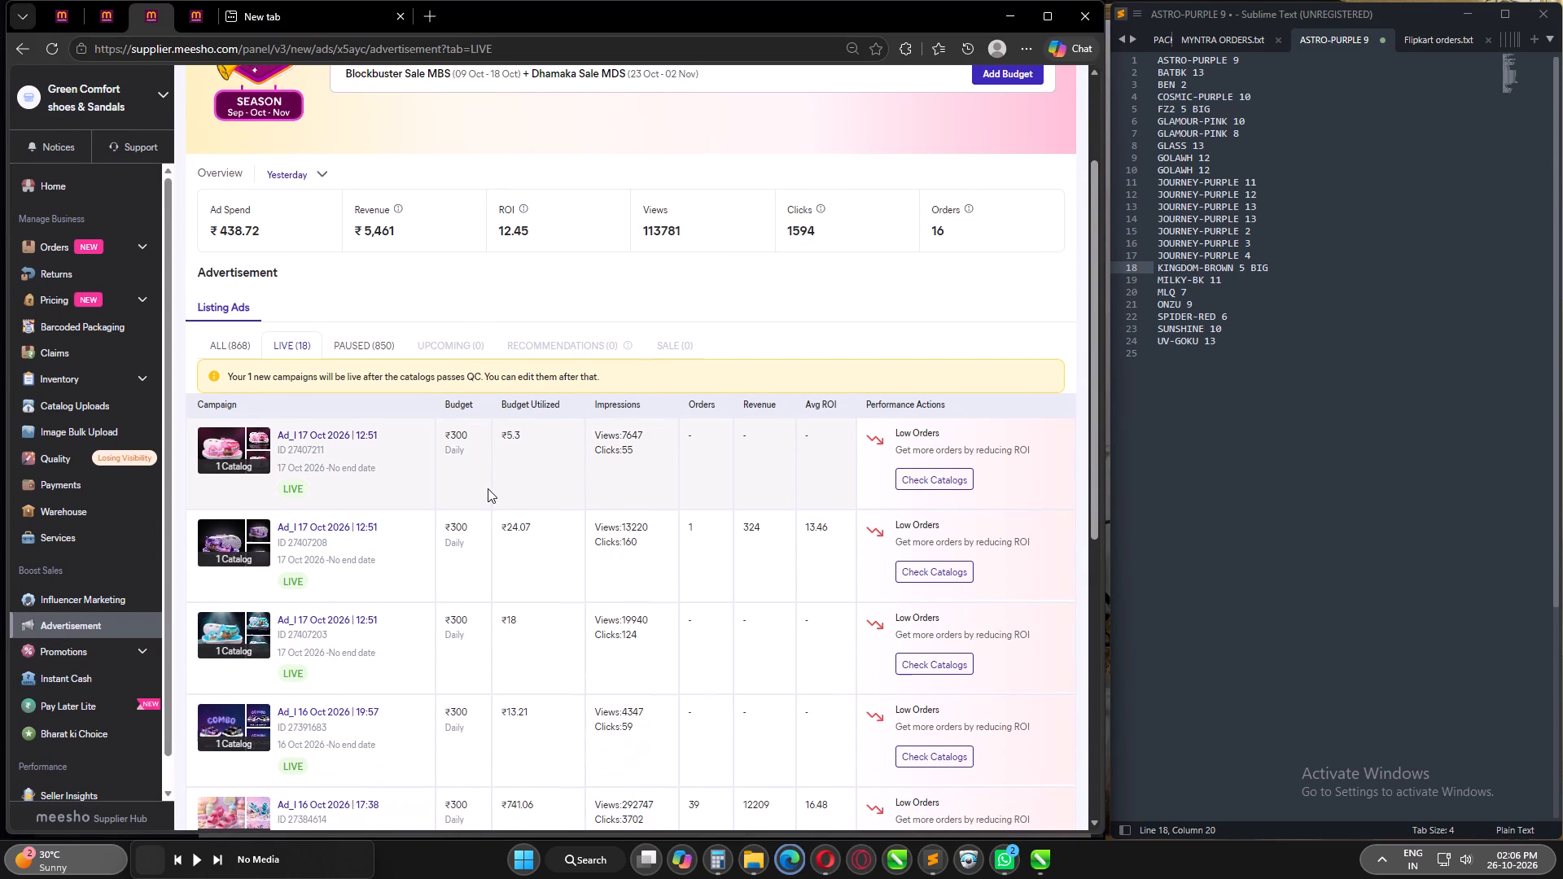
pyautogui.scroll(-2, 488, 488)
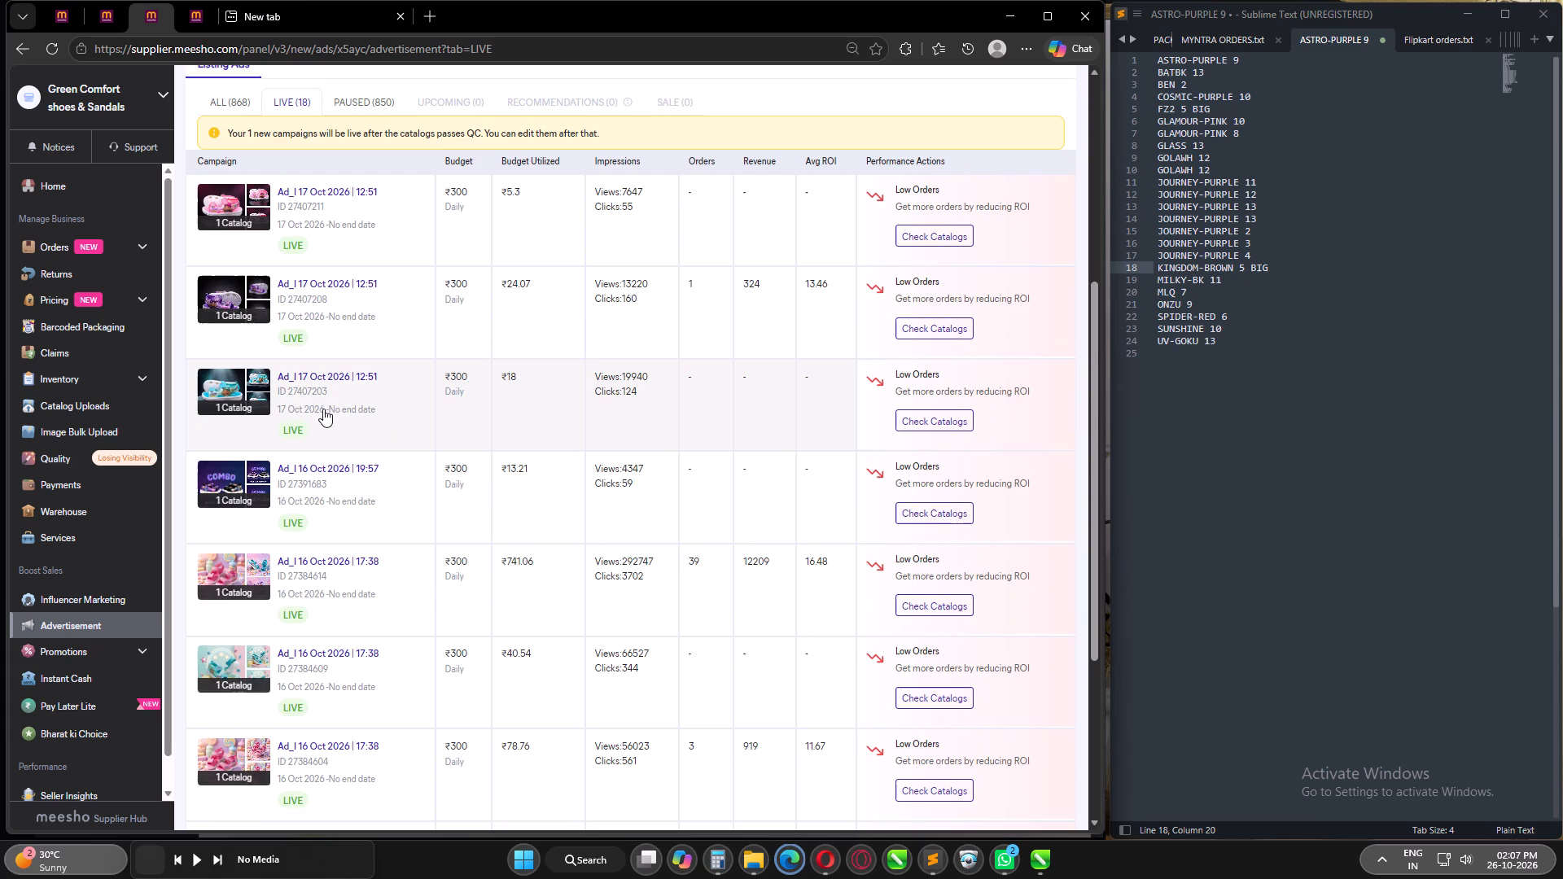
pyautogui.click(942, 422)
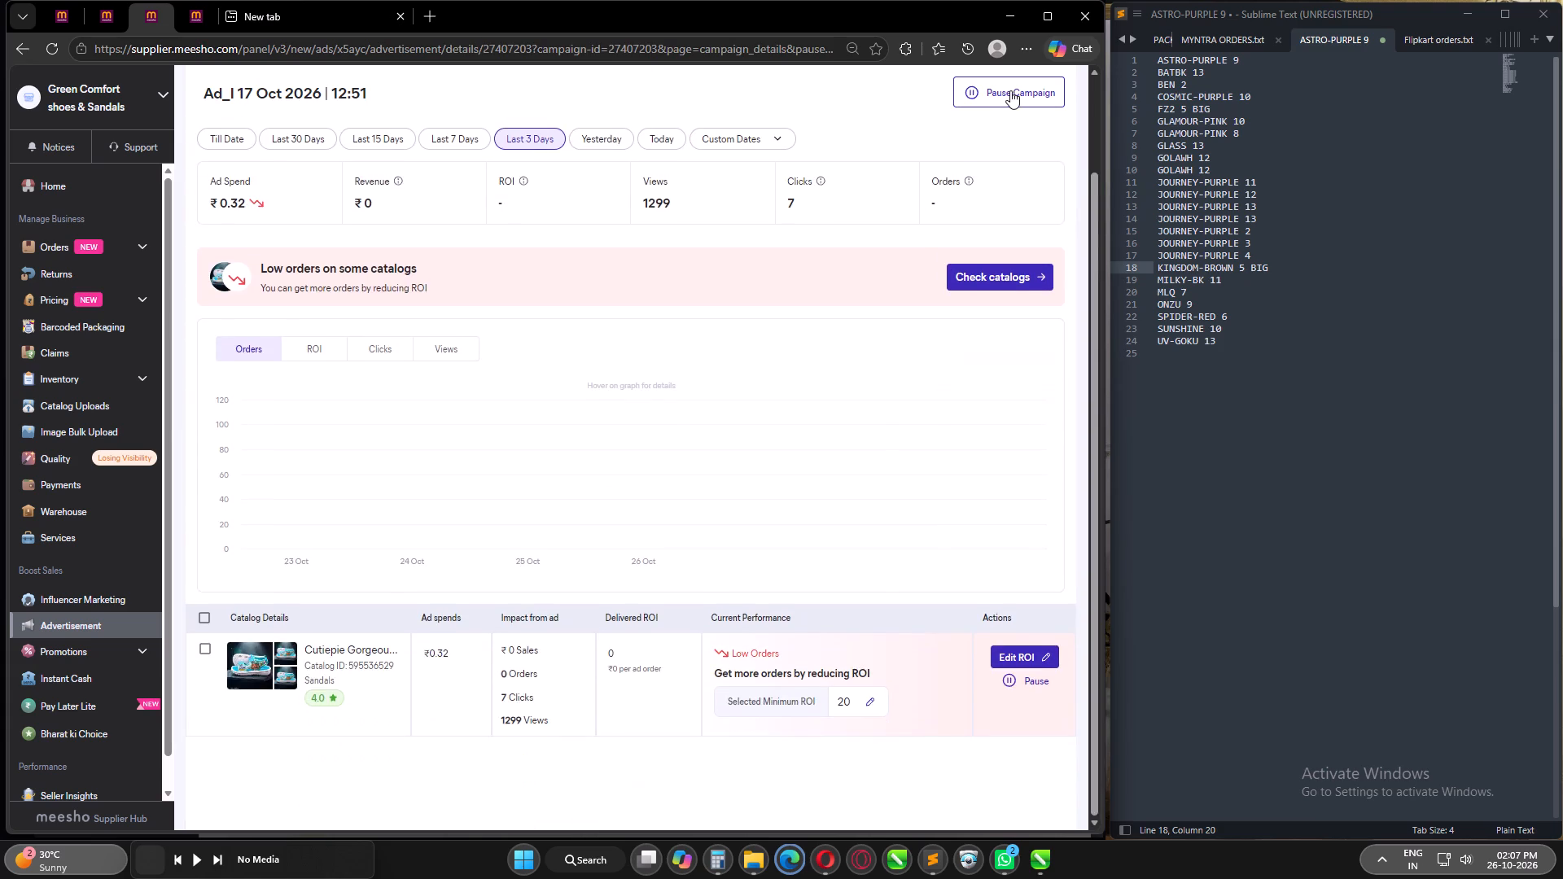
pyautogui.click(1010, 90)
pyautogui.click(458, 462)
pyautogui.click(475, 503)
pyautogui.click(681, 517)
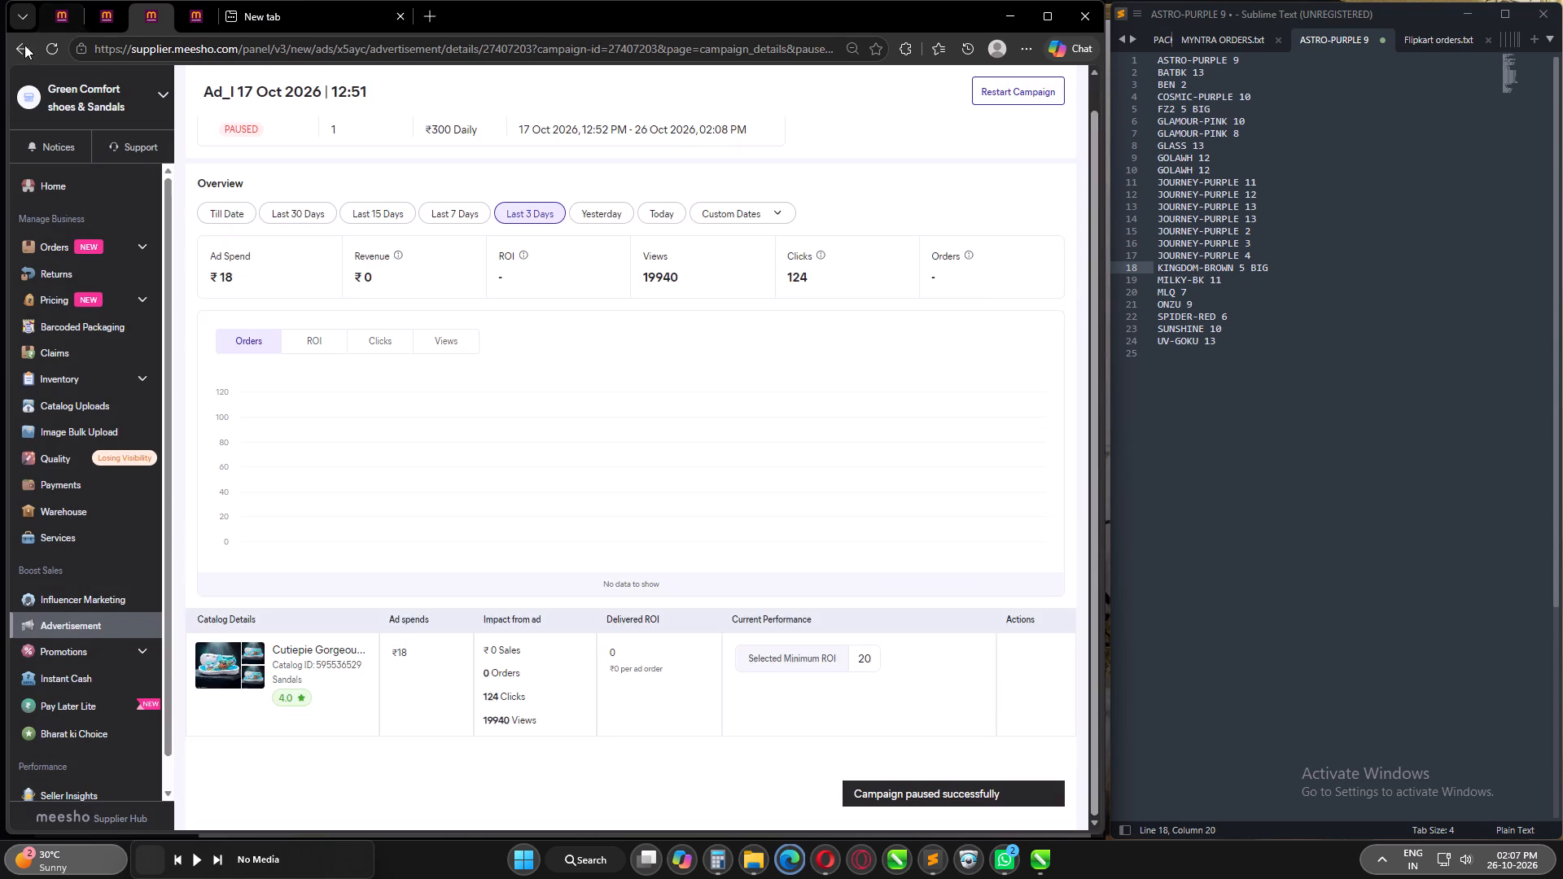
pyautogui.click(24, 45)
# Pause the live 16 Oct 2026 19:57 campaign, ID 27391683, giving a reason, and return to the campaign list.
pyautogui.scroll(-3, 511, 500)
pyautogui.click(514, 552)
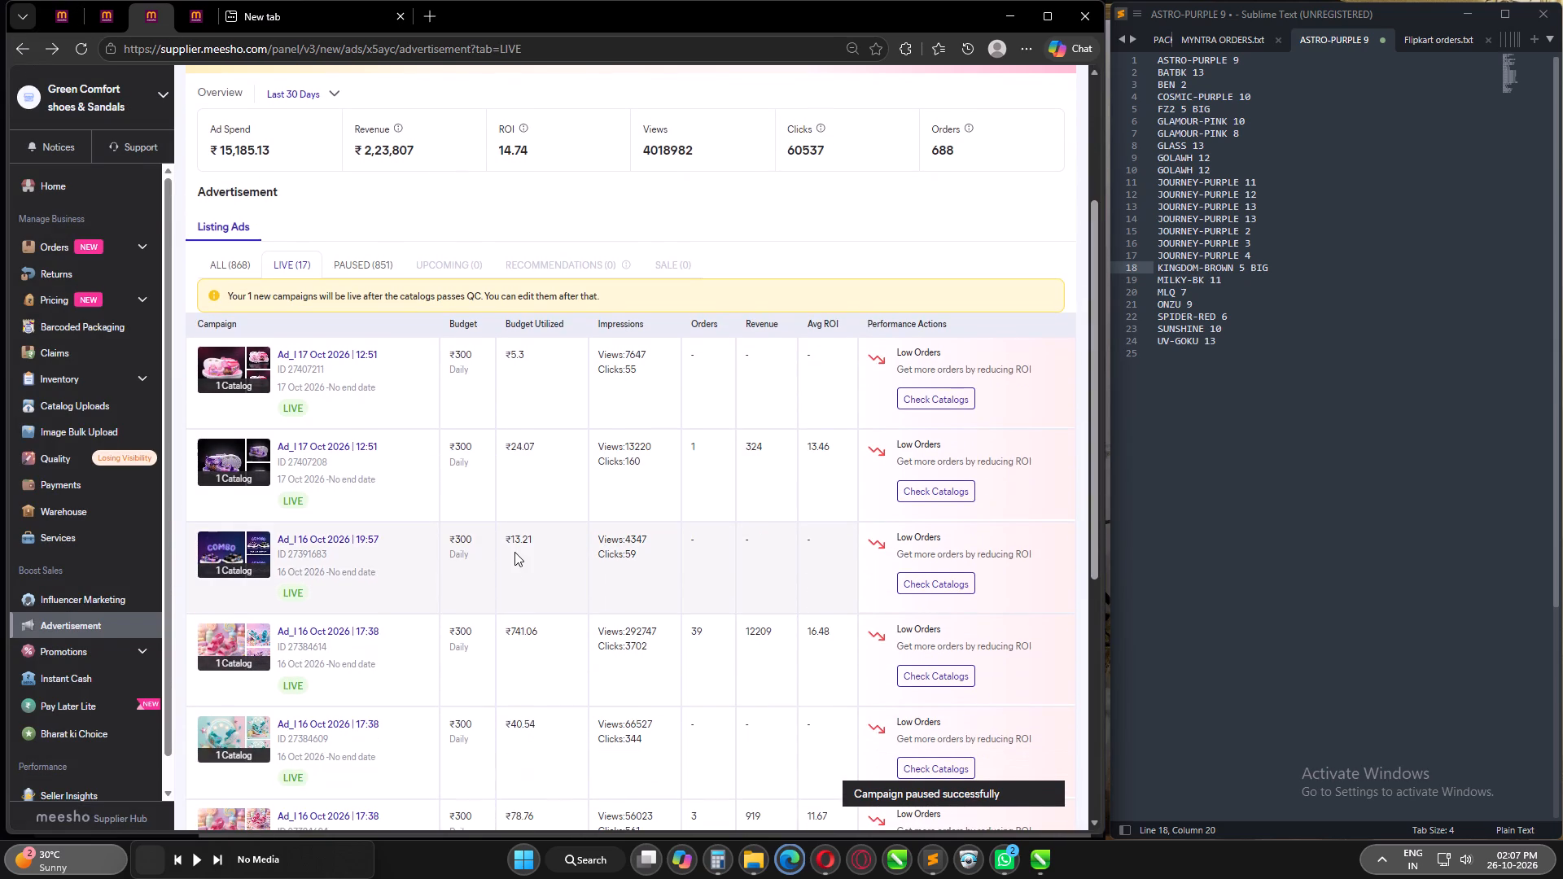
pyautogui.click(349, 542)
pyautogui.click(1014, 96)
pyautogui.moveTo(645, 420); pyautogui.dragTo(641, 427)
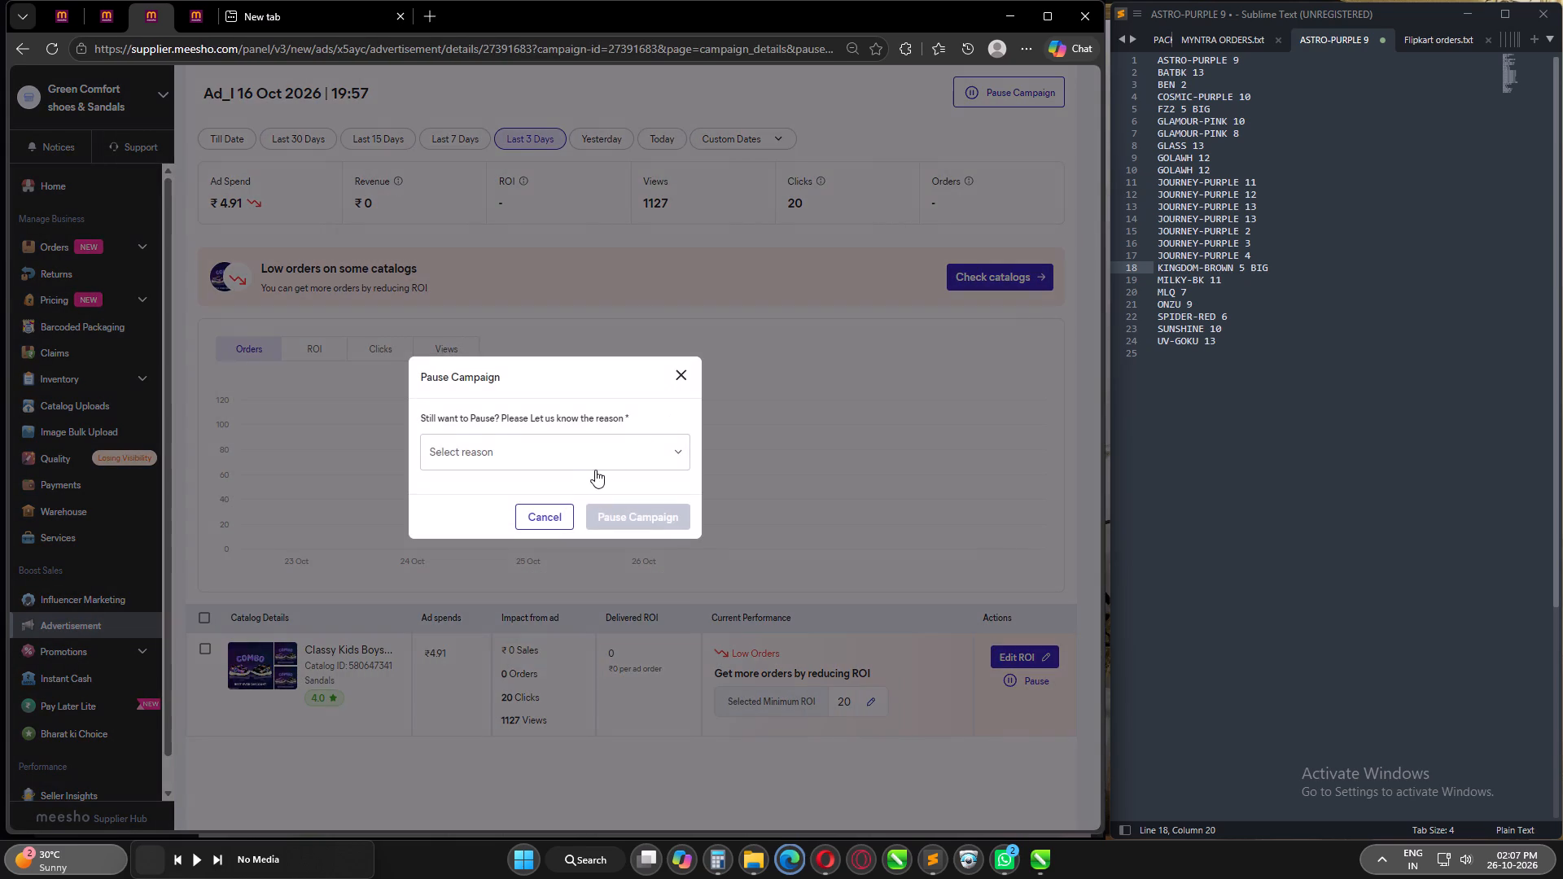
pyautogui.click(595, 470)
pyautogui.click(484, 501)
pyautogui.click(672, 508)
pyautogui.click(15, 52)
# Pause the live 17 Oct 2026 12:51 campaign with ID 27407211, giving a reason, and return to the campaign list.
pyautogui.scroll(-2, 641, 589)
pyautogui.click(320, 439)
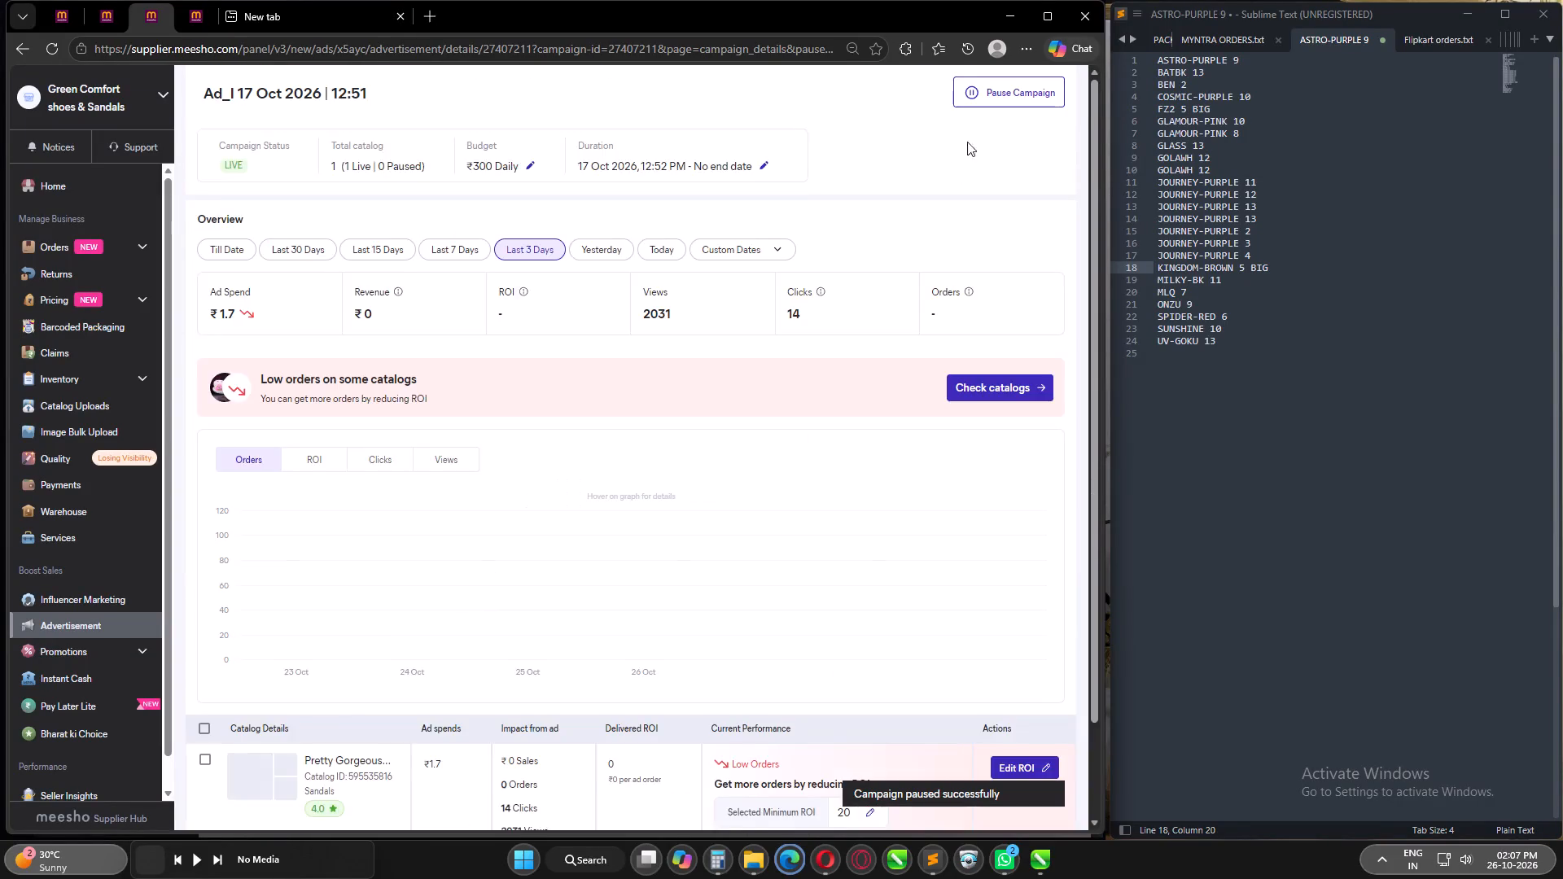
pyautogui.click(1009, 85)
pyautogui.click(469, 442)
pyautogui.click(462, 488)
pyautogui.click(667, 519)
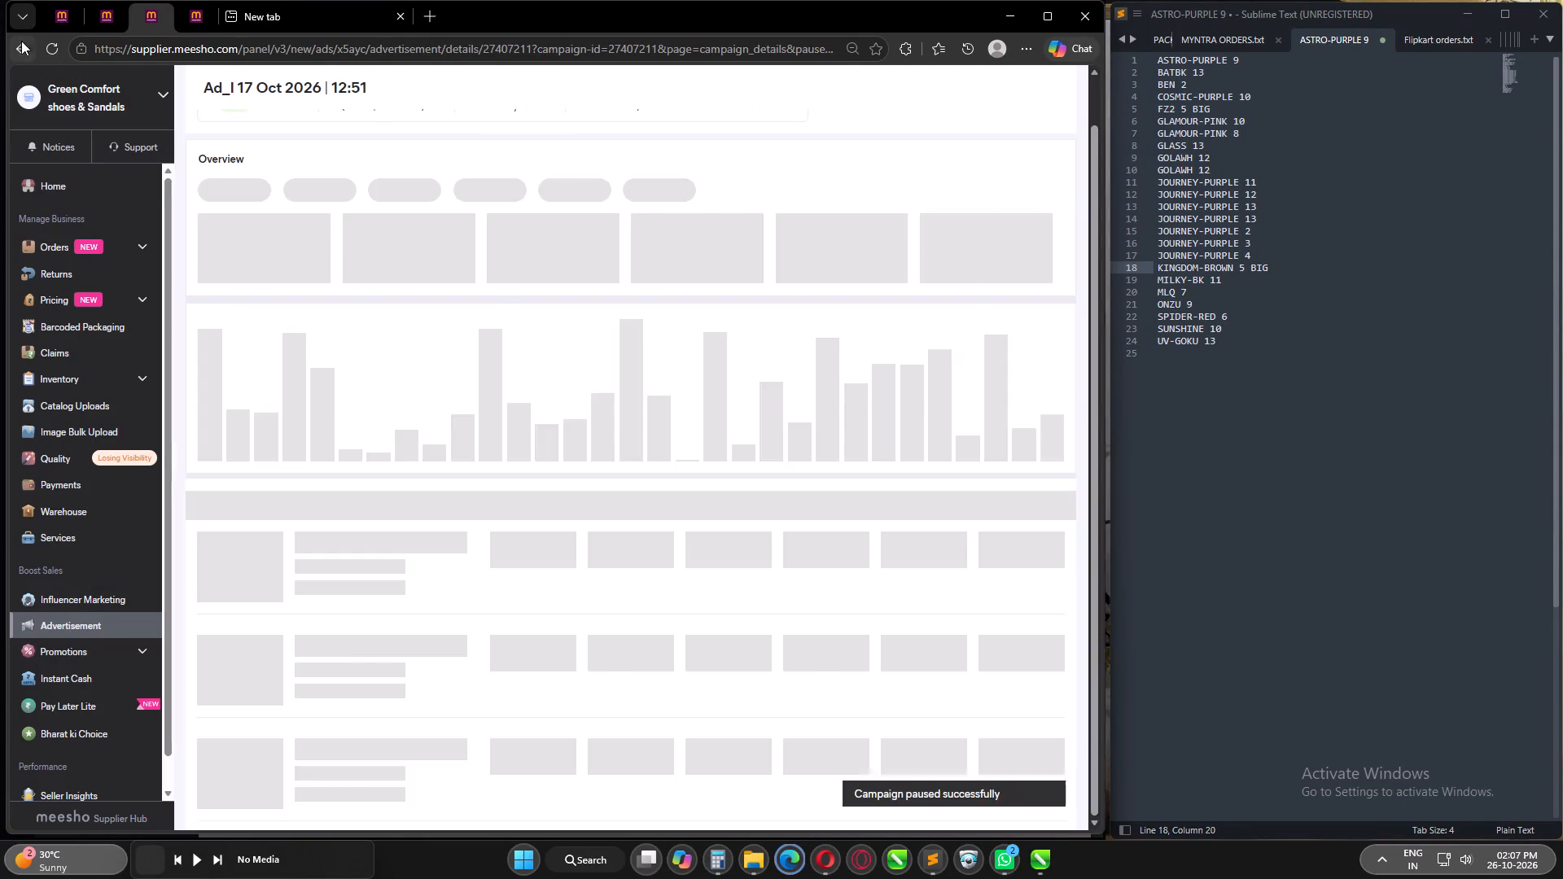
pyautogui.click(21, 41)
# Pause the live 17 Oct 2026 12:51 campaign with ID 27407208, giving a reason, and return to the campaign list.
pyautogui.scroll(-2, 363, 485)
pyautogui.click(342, 455)
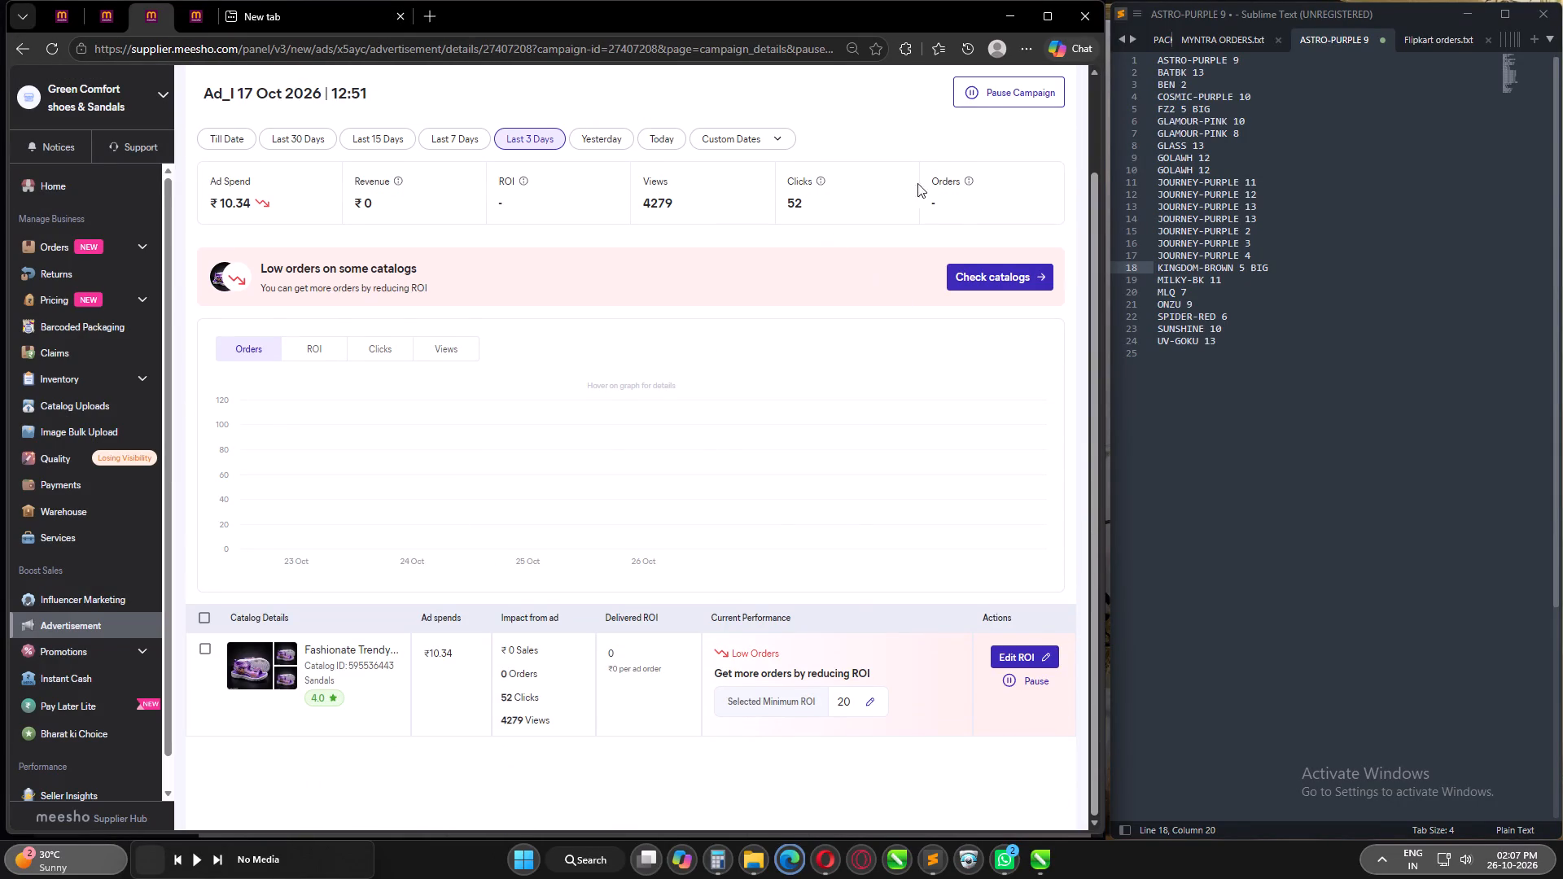
pyautogui.click(990, 91)
pyautogui.click(495, 446)
pyautogui.click(477, 483)
pyautogui.click(602, 515)
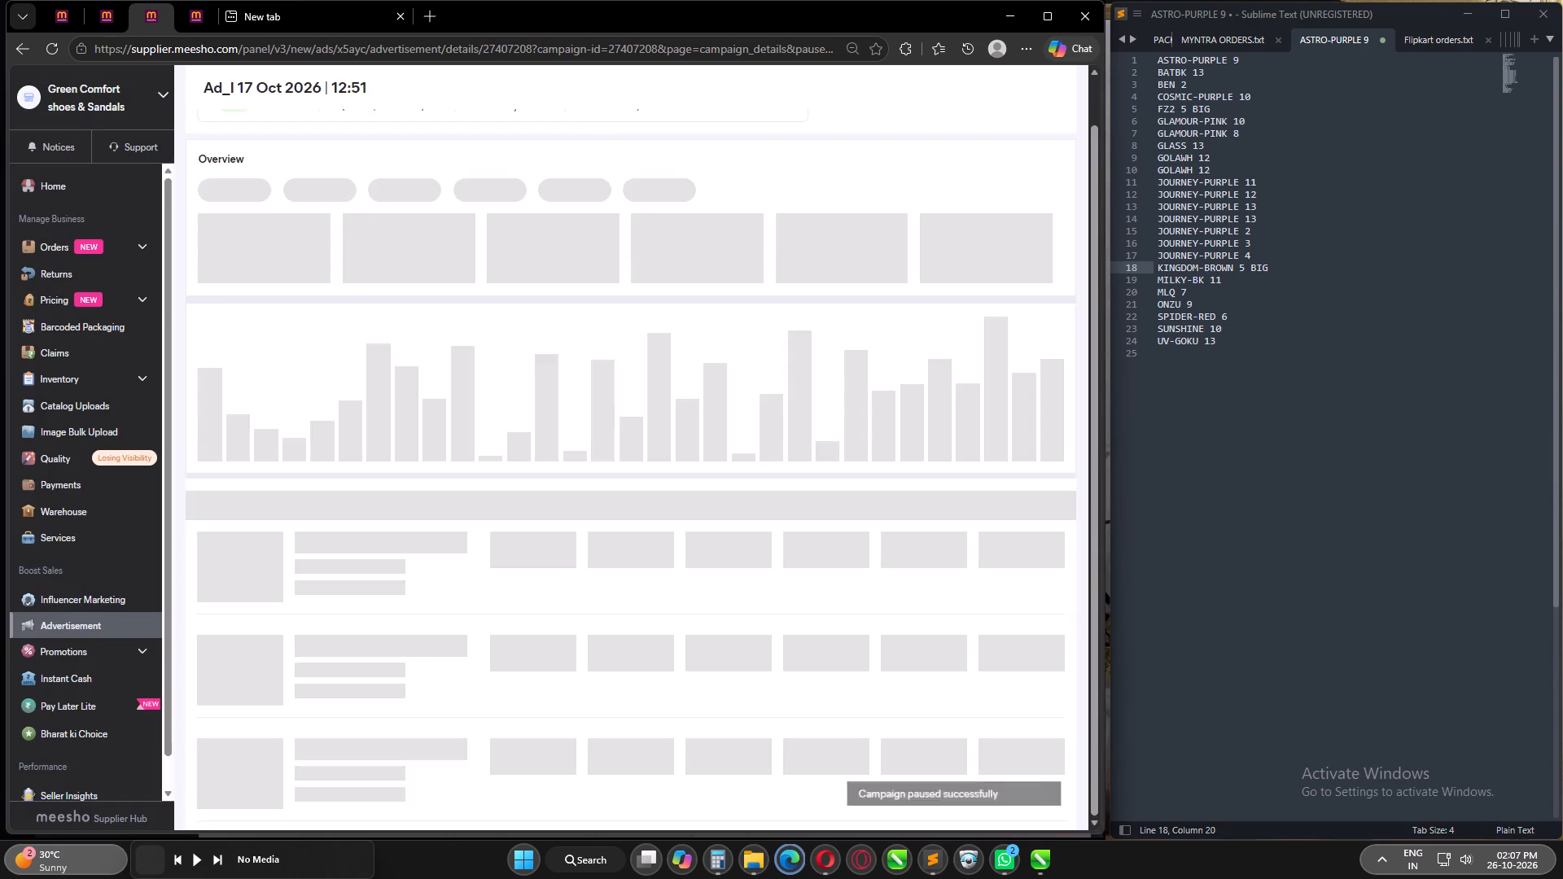
pyautogui.click(16, 43)
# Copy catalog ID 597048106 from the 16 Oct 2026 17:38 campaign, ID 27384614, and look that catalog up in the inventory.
pyautogui.scroll(-3, 544, 467)
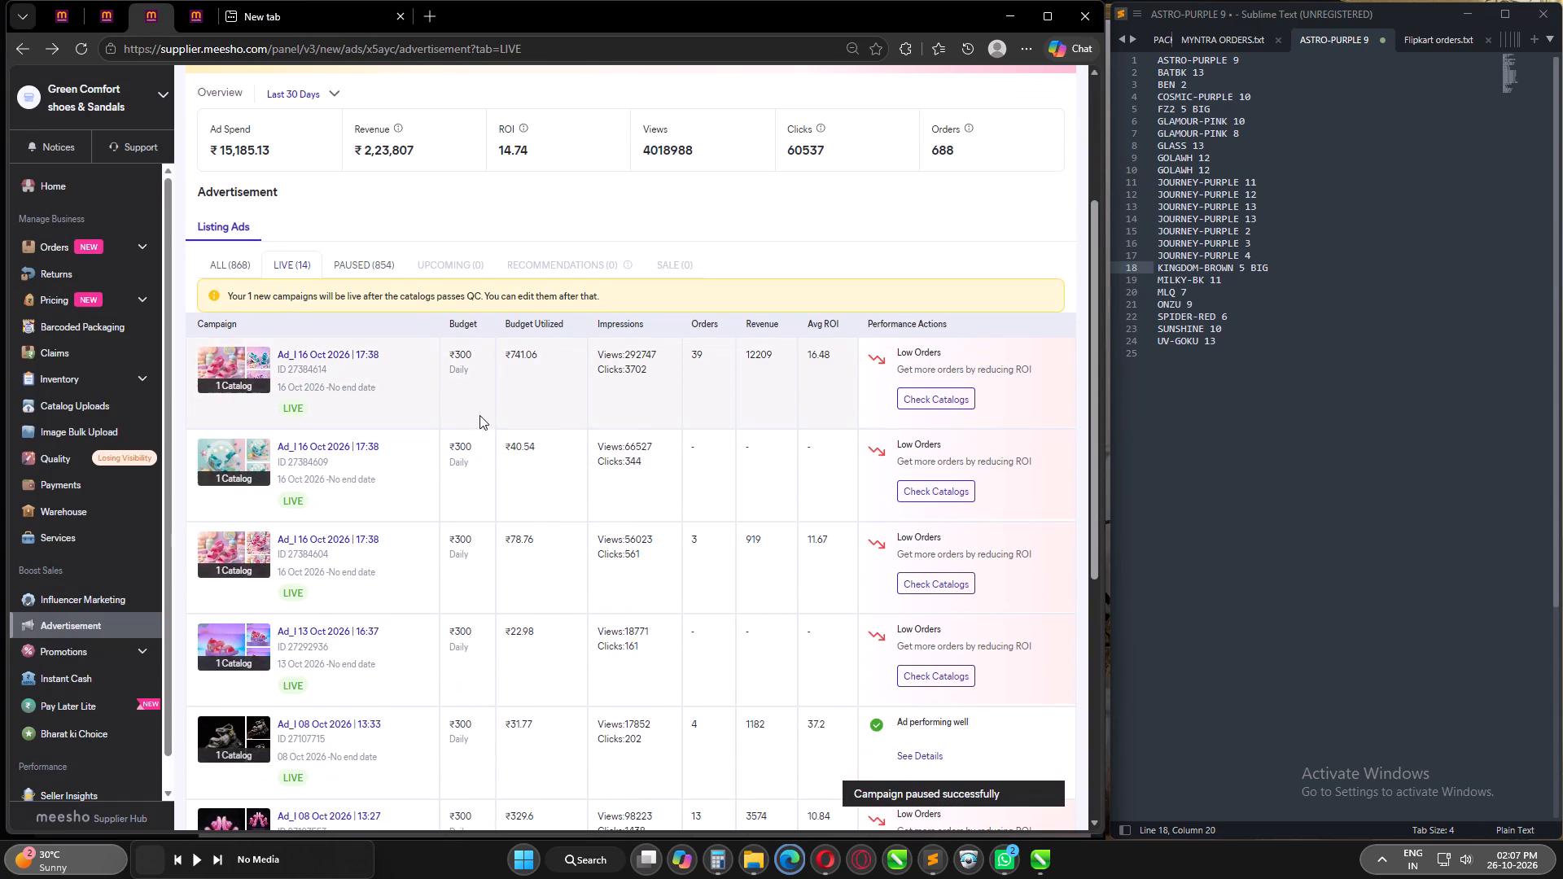
pyautogui.click(373, 388)
pyautogui.scroll(-1, 550, 426)
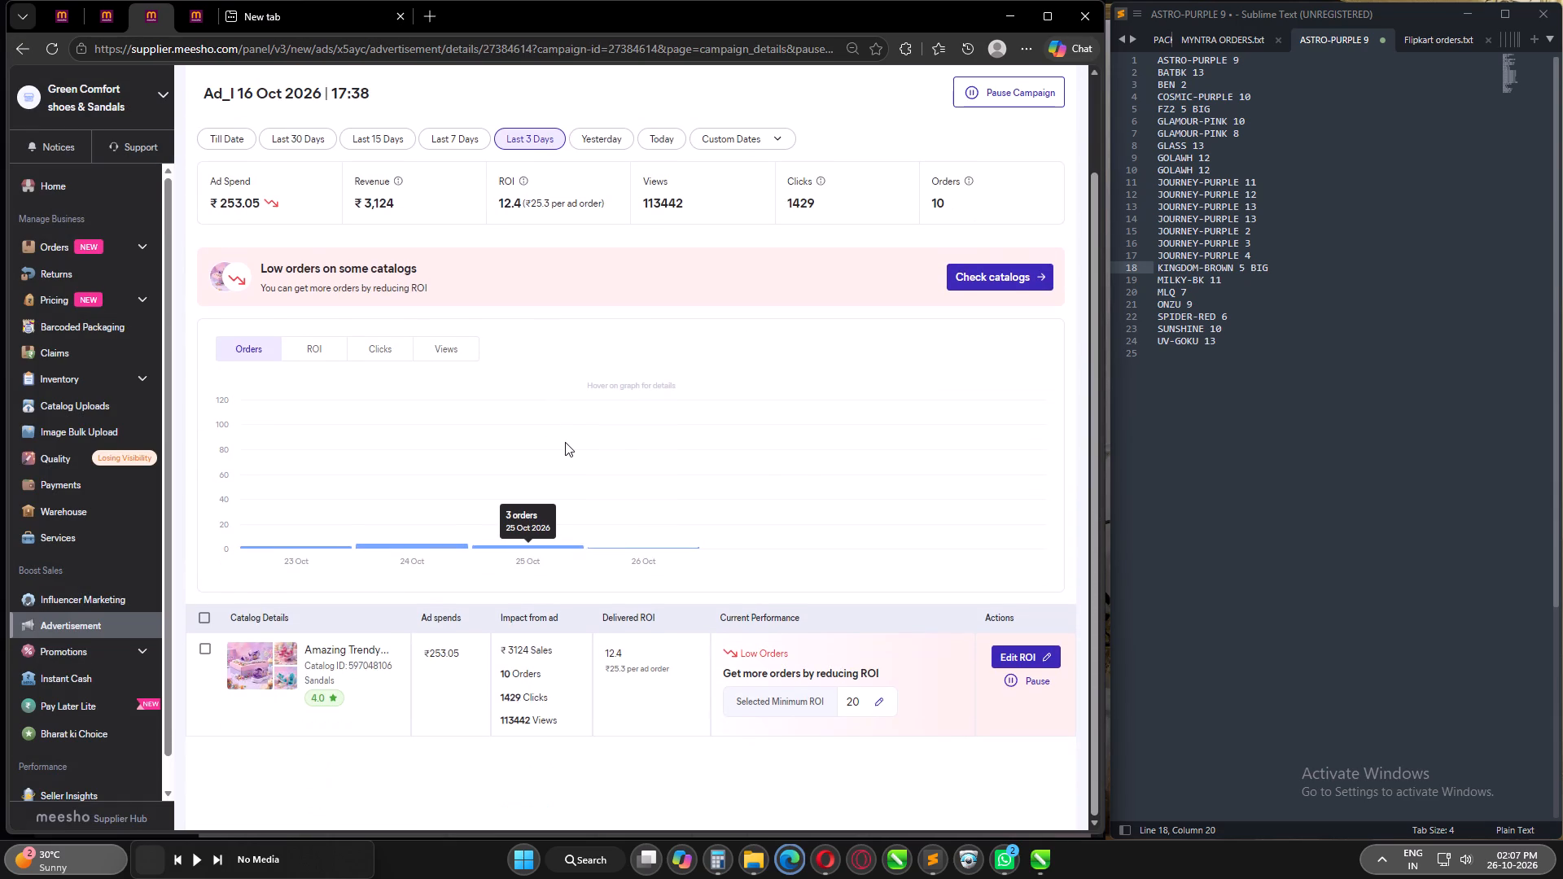
pyautogui.doubleClick(377, 665)
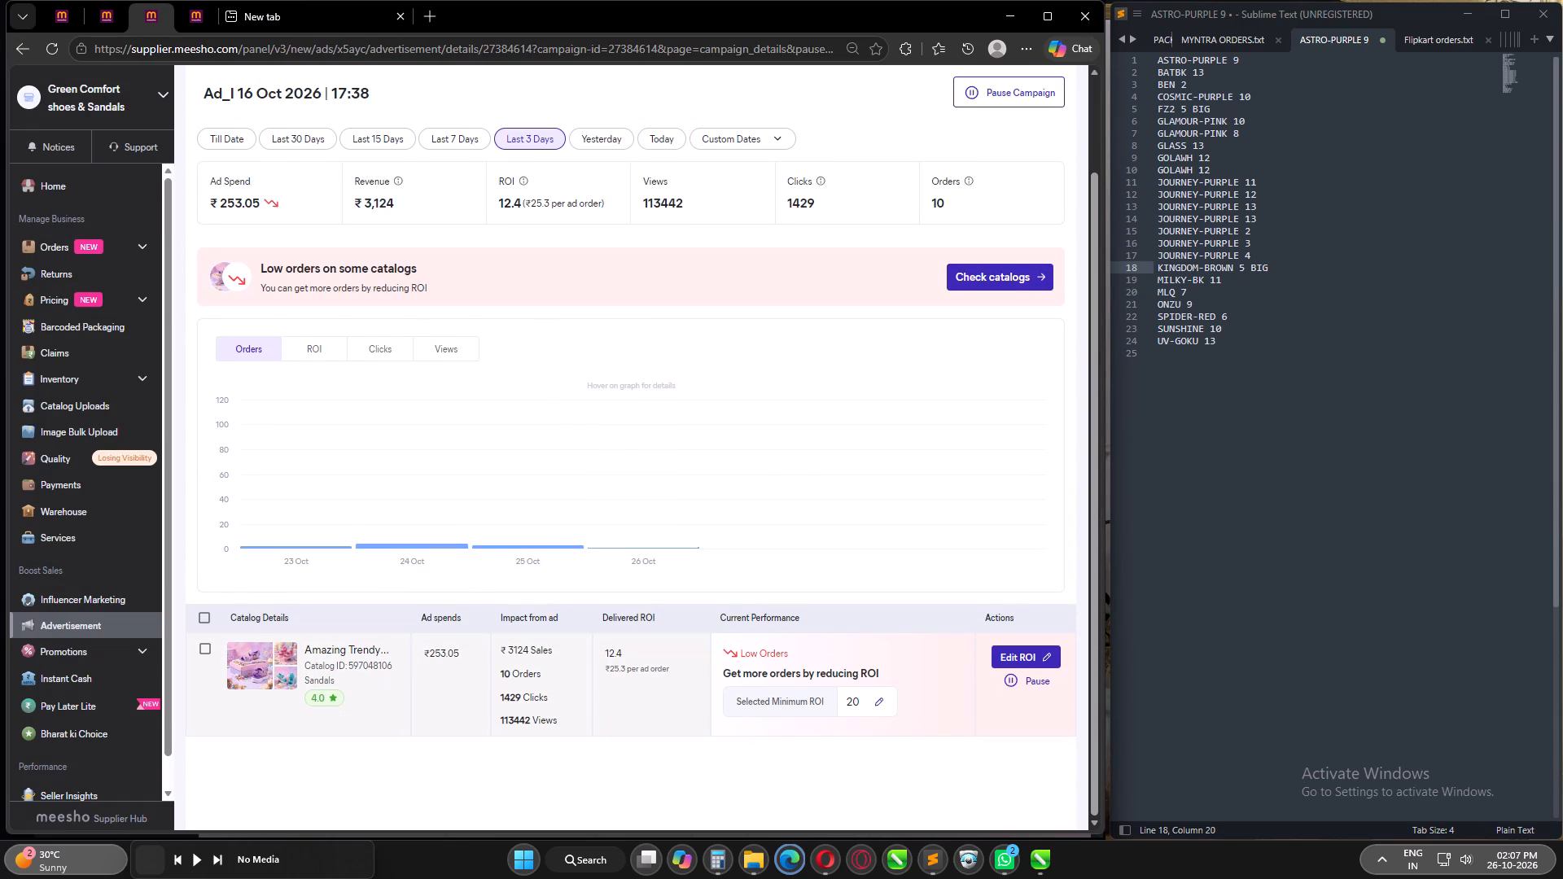
pyautogui.hotkey('ctrl', 'c')
pyautogui.click(71, 15)
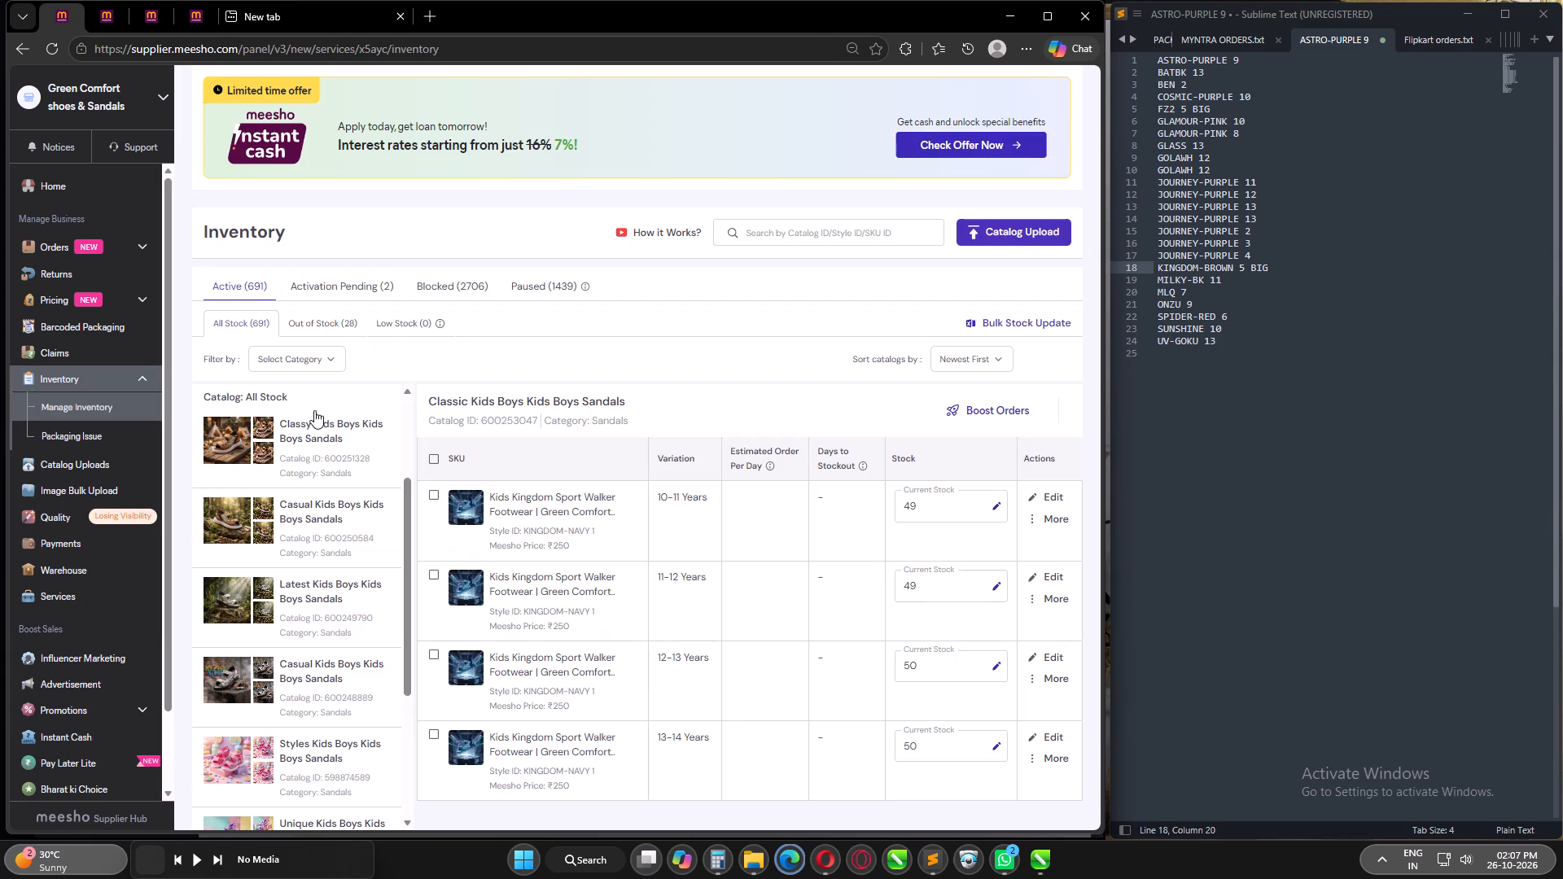
pyautogui.click(67, 375)
pyautogui.click(809, 240)
pyautogui.hotkey('ctrl', 'v')
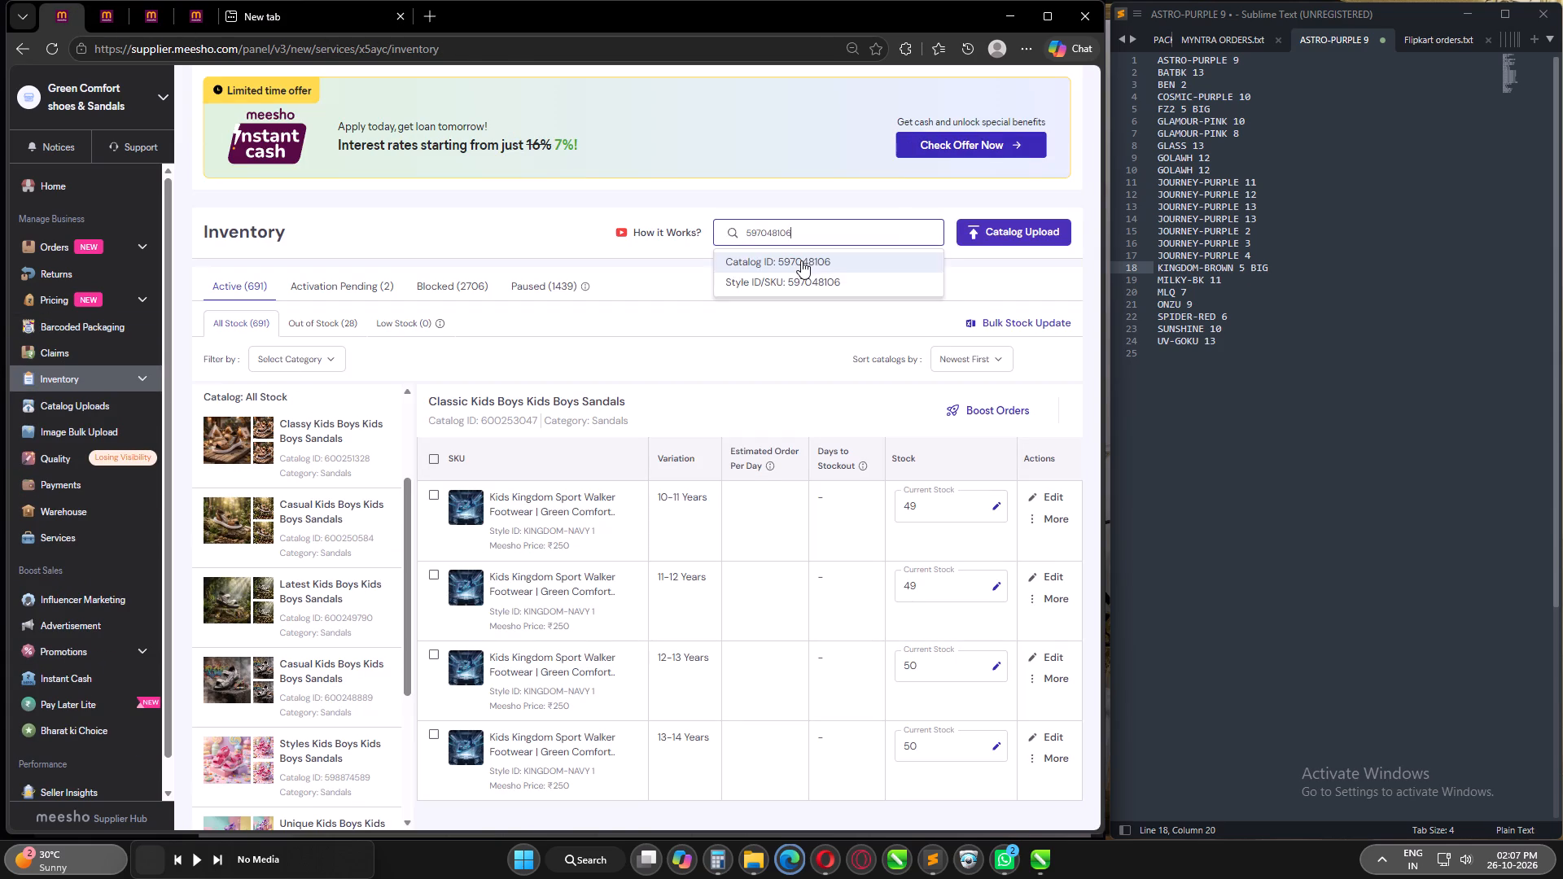
pyautogui.click(801, 260)
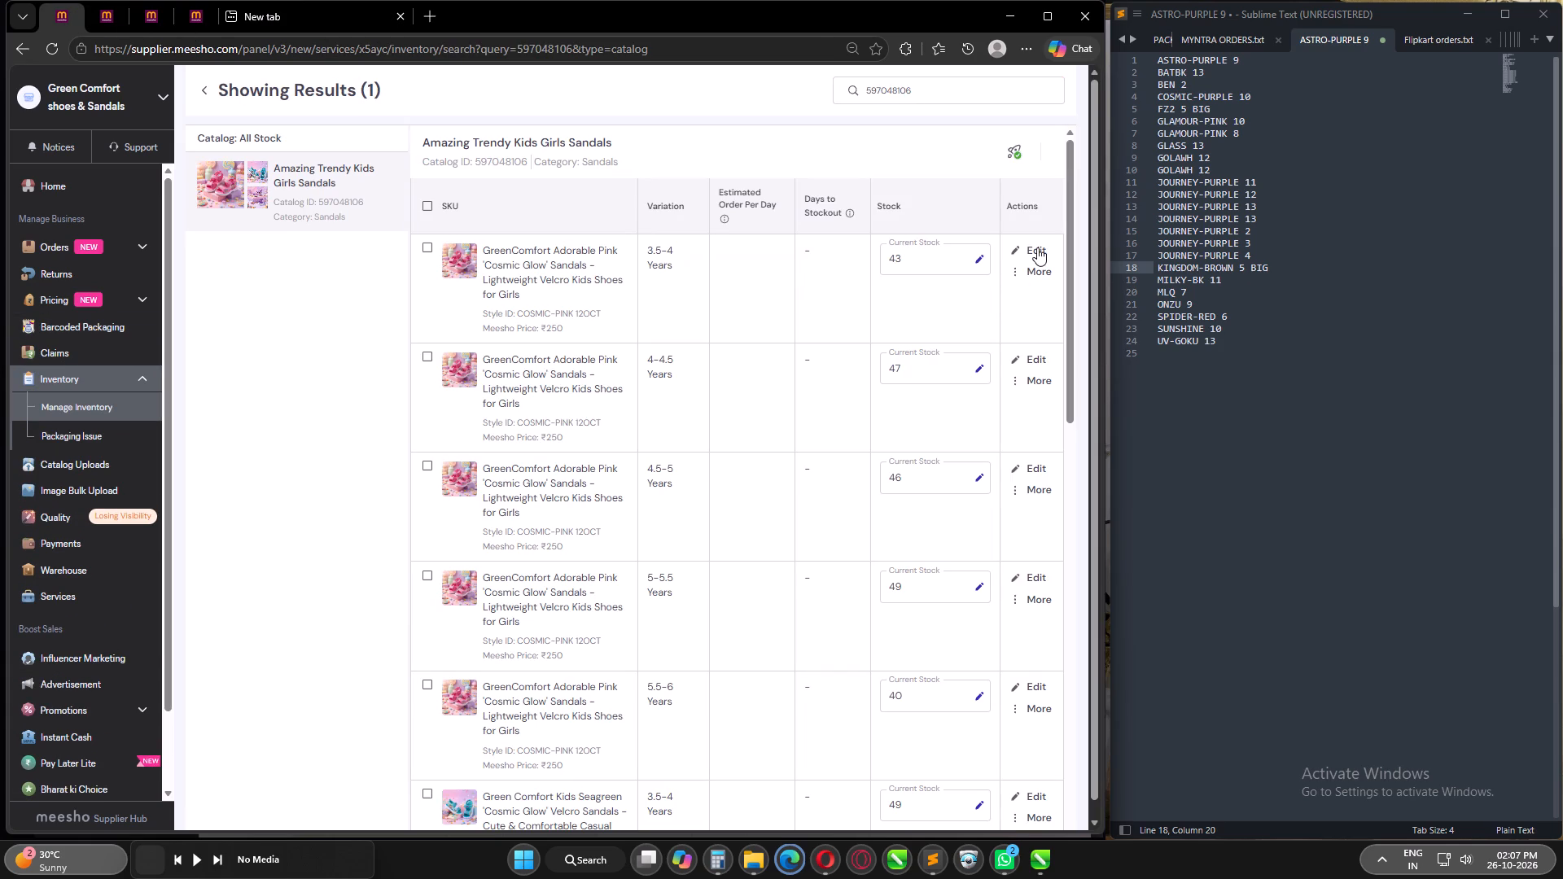
# Check the variants of catalog 597048106, view the COSMIC-TEAL 12OCT product's edit page without changes, and close the empty browser tab.
pyautogui.scroll(-9, 789, 540)
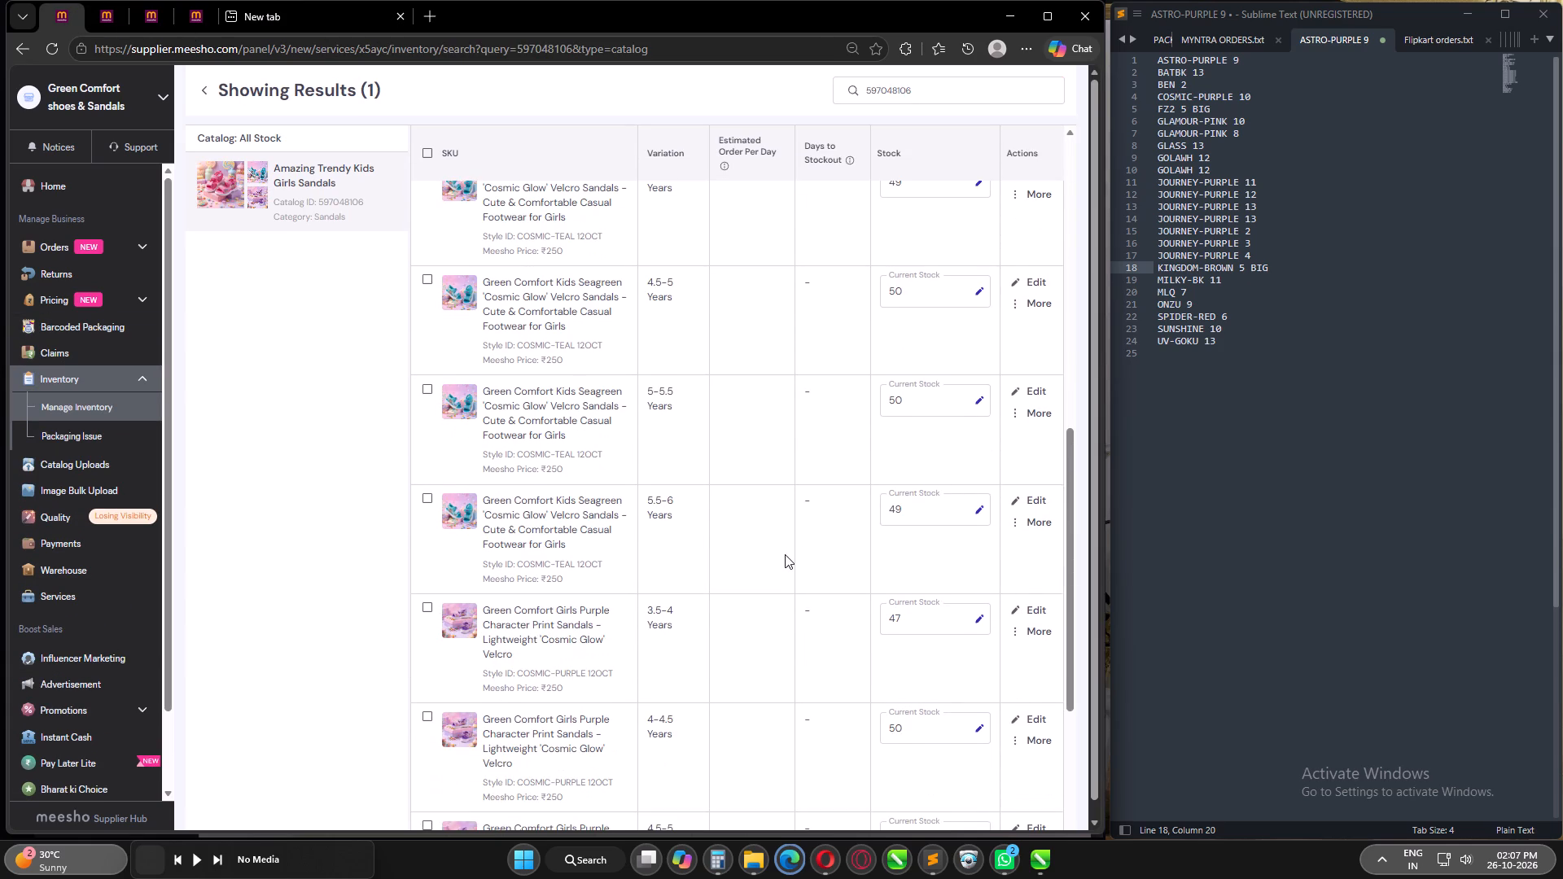
pyautogui.click(1039, 279)
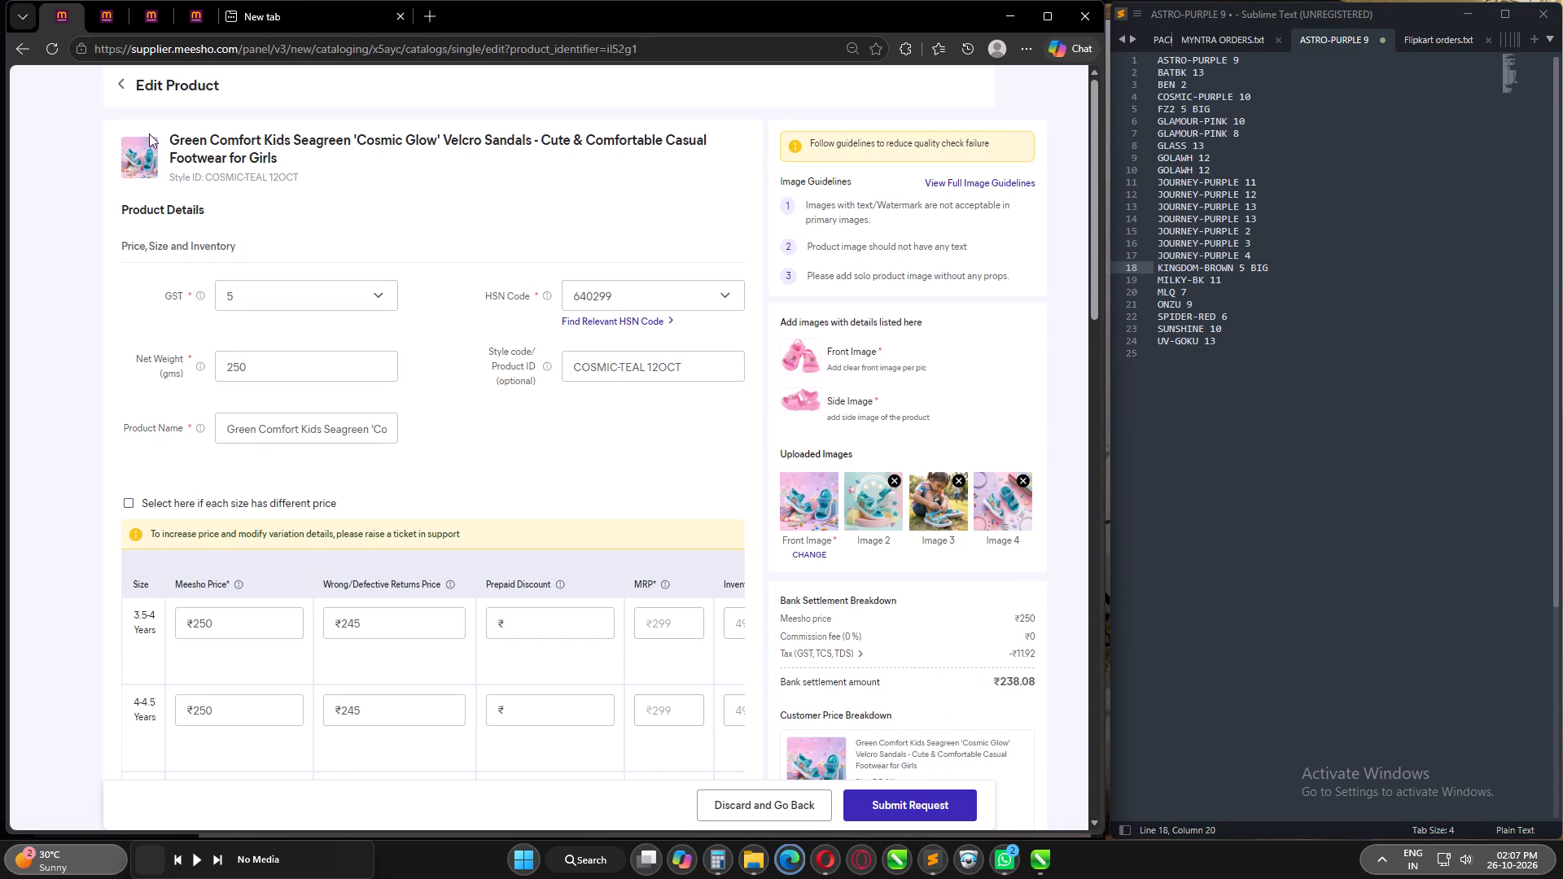
pyautogui.click(124, 81)
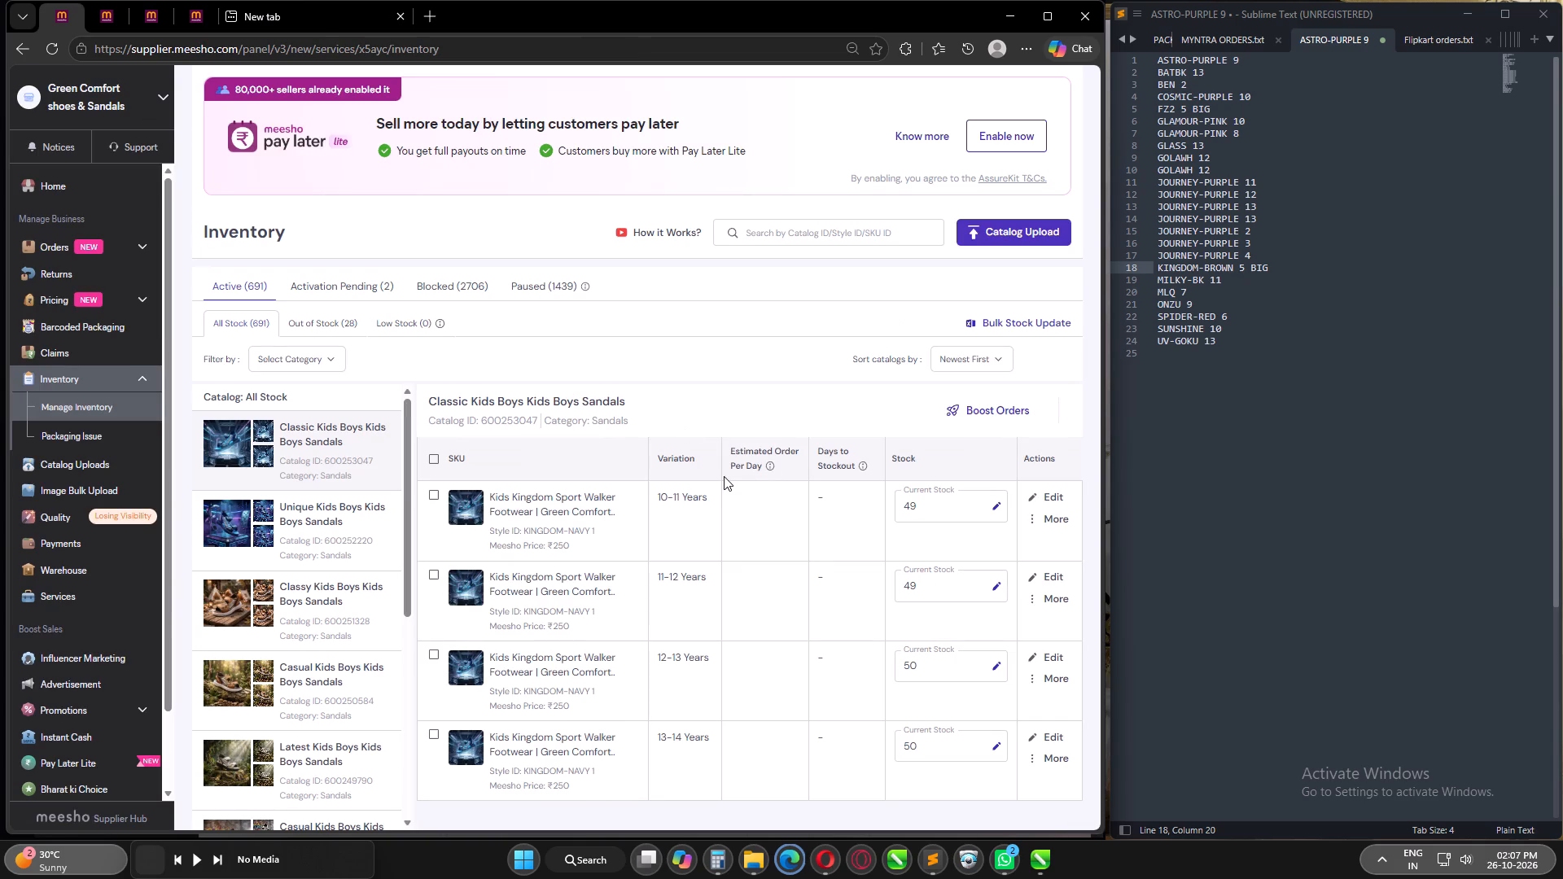
pyautogui.click(399, 13)
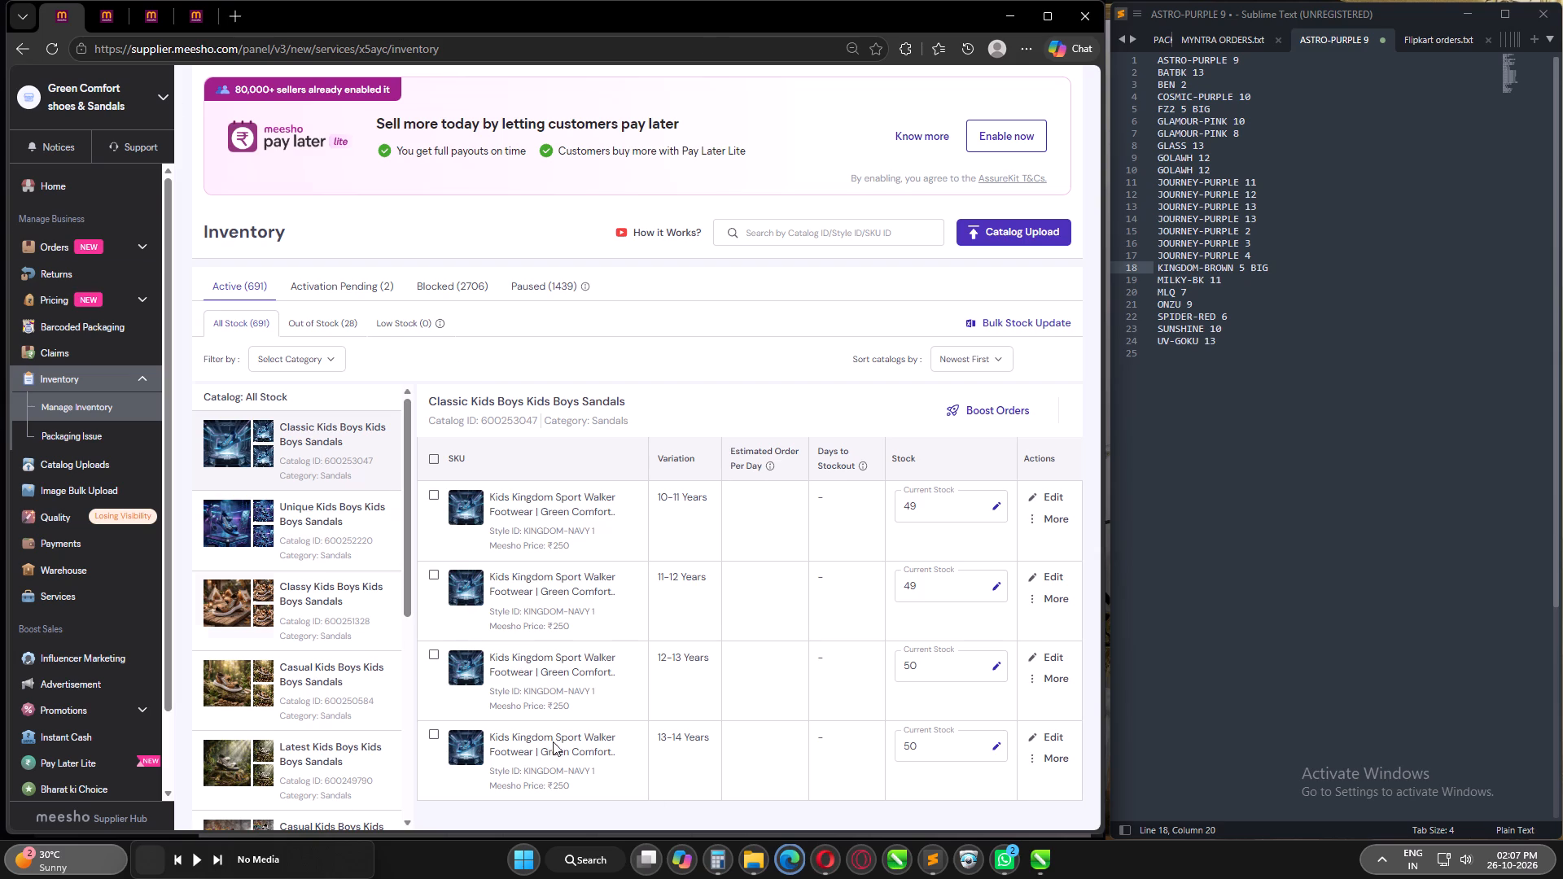
# Pause the live 16 Oct 2026 17:38 campaign with ID 27384609, giving a reason, and return to the campaign list.
pyautogui.click(113, 683)
pyautogui.scroll(-3, 493, 558)
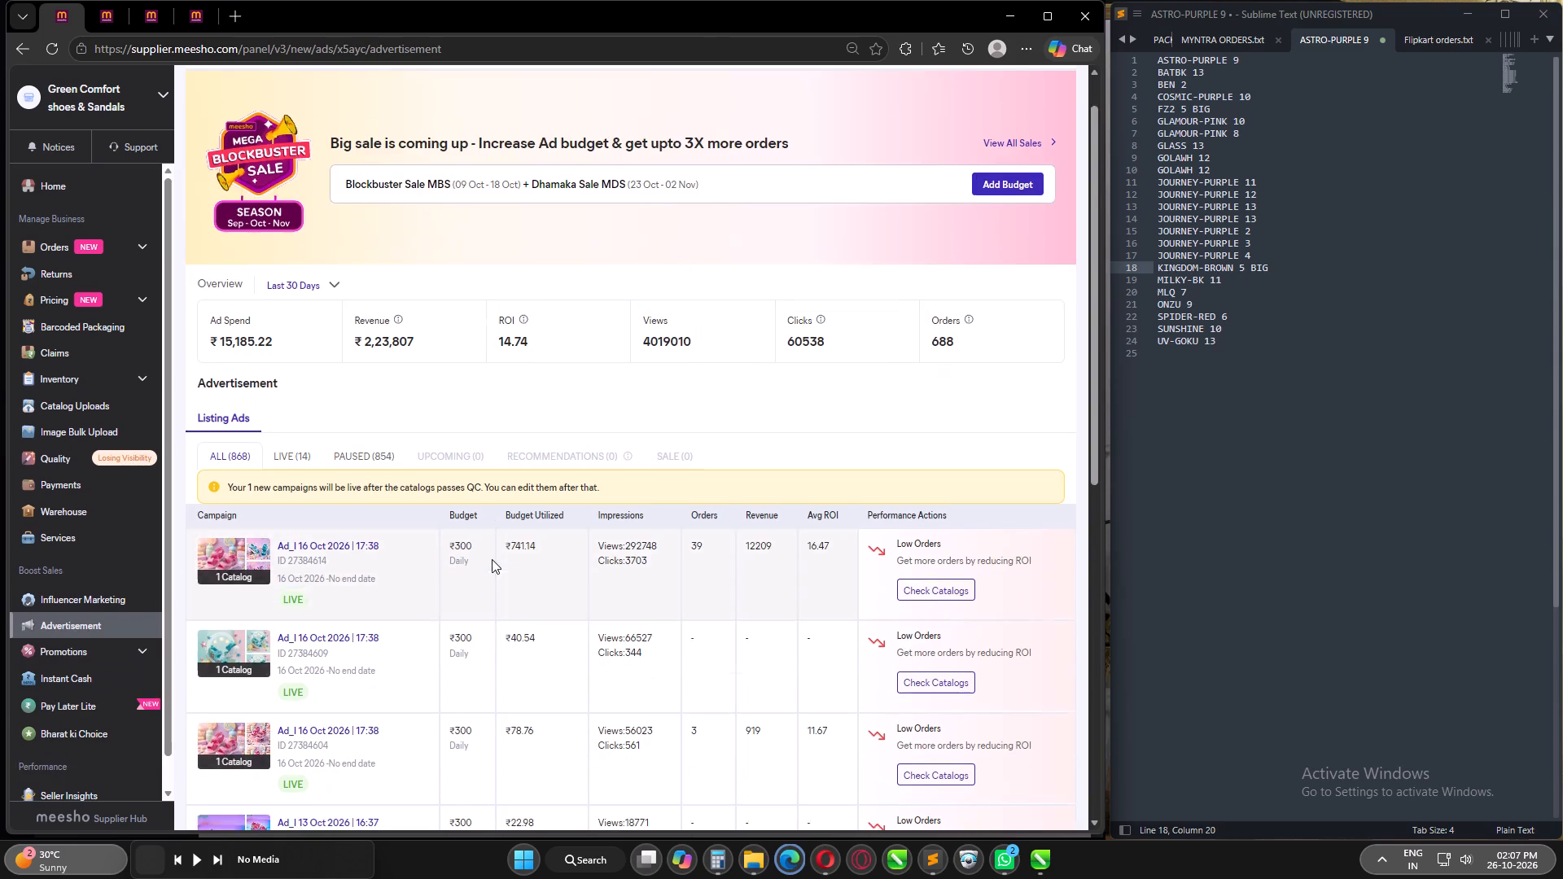
pyautogui.click(299, 459)
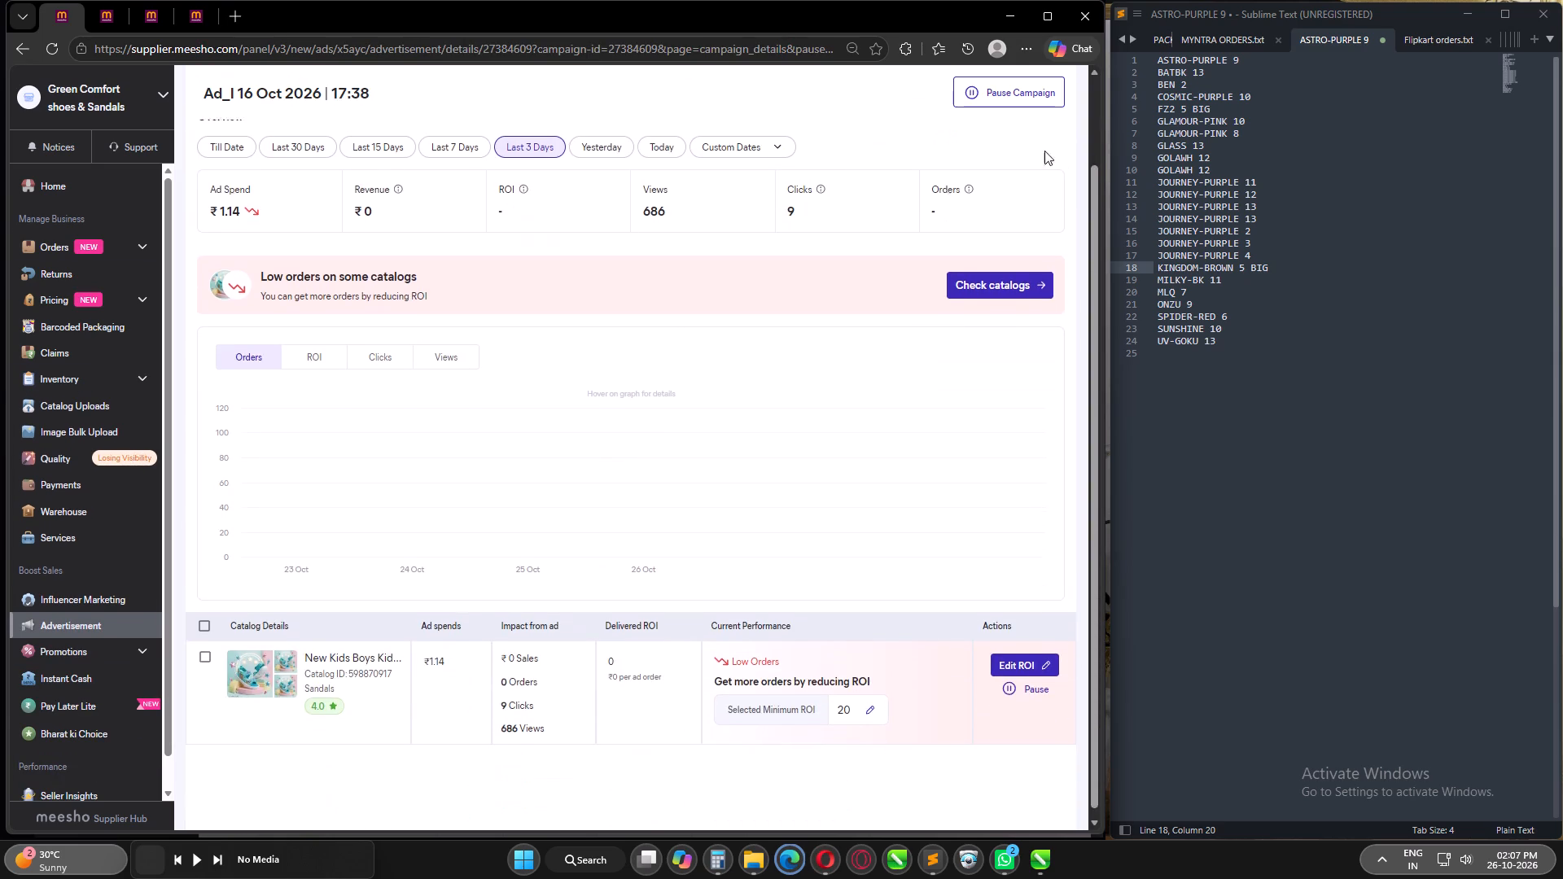
pyautogui.click(1010, 92)
pyautogui.click(549, 456)
pyautogui.click(487, 489)
pyautogui.click(609, 523)
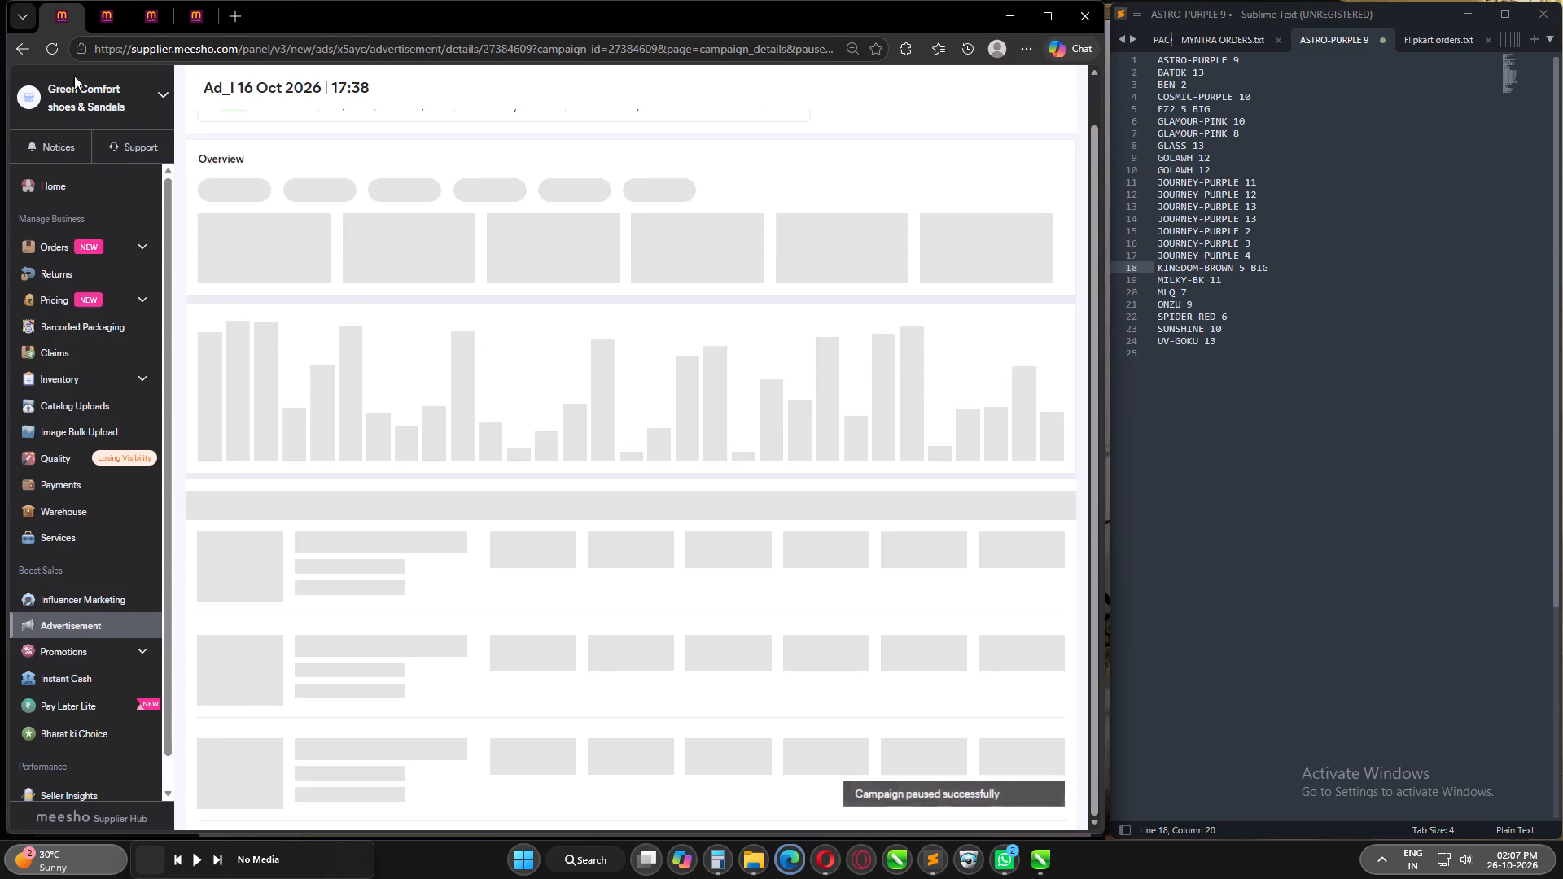
pyautogui.click(22, 44)
# Compare the till-date, last 3 days and last 7 days performance of the 16 Oct 2026 17:38 campaign, ID 27384604.
pyautogui.scroll(-6, 588, 492)
pyautogui.scroll(1, 532, 485)
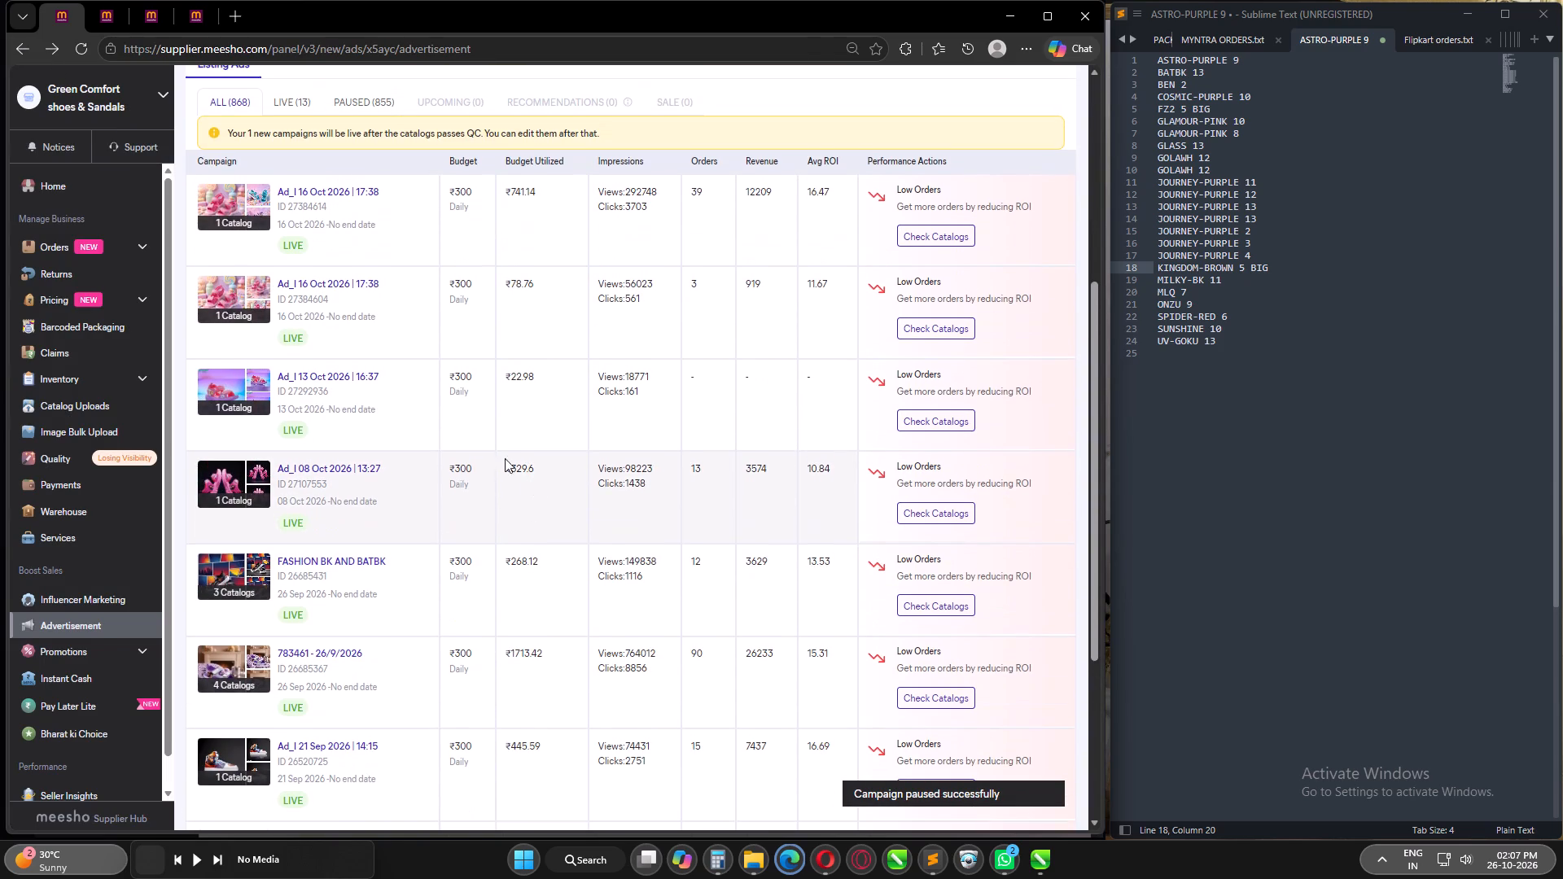
pyautogui.click(325, 290)
pyautogui.scroll(-3, 445, 405)
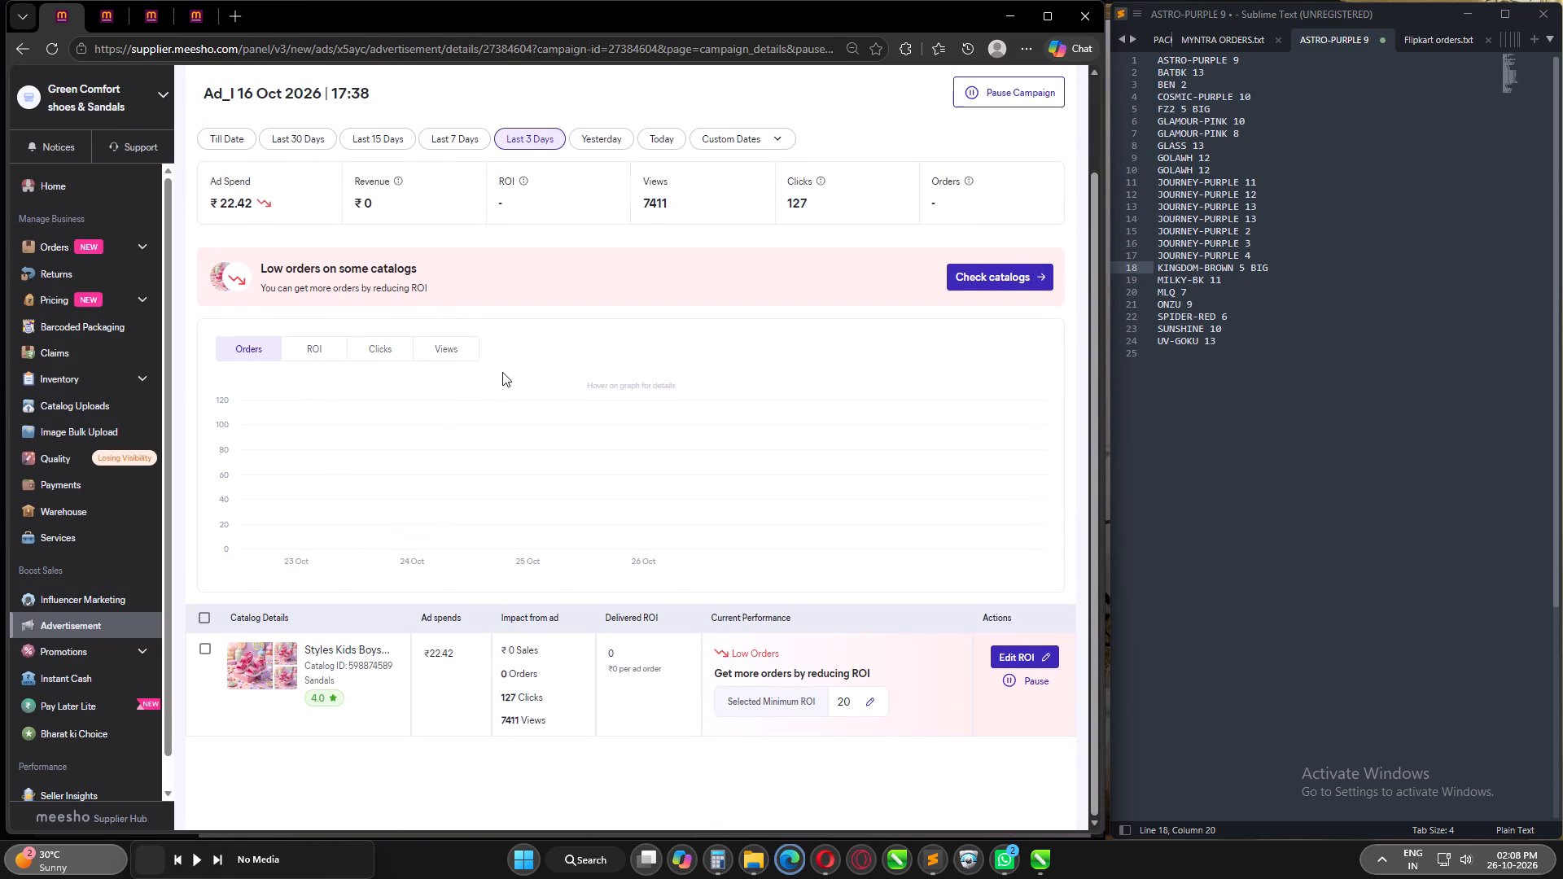
pyautogui.click(226, 133)
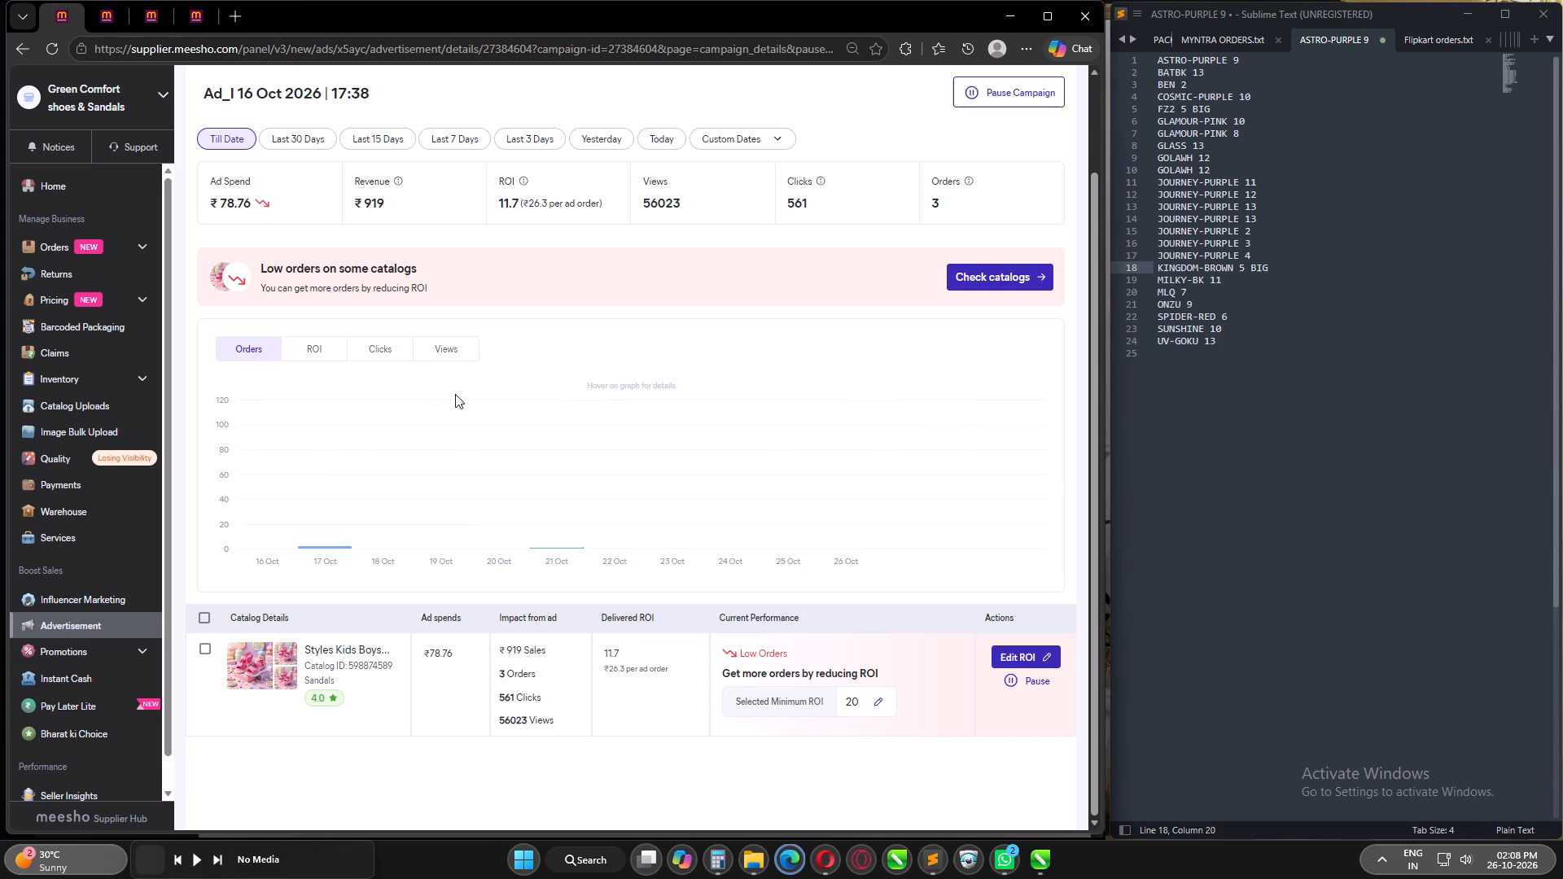
pyautogui.click(521, 137)
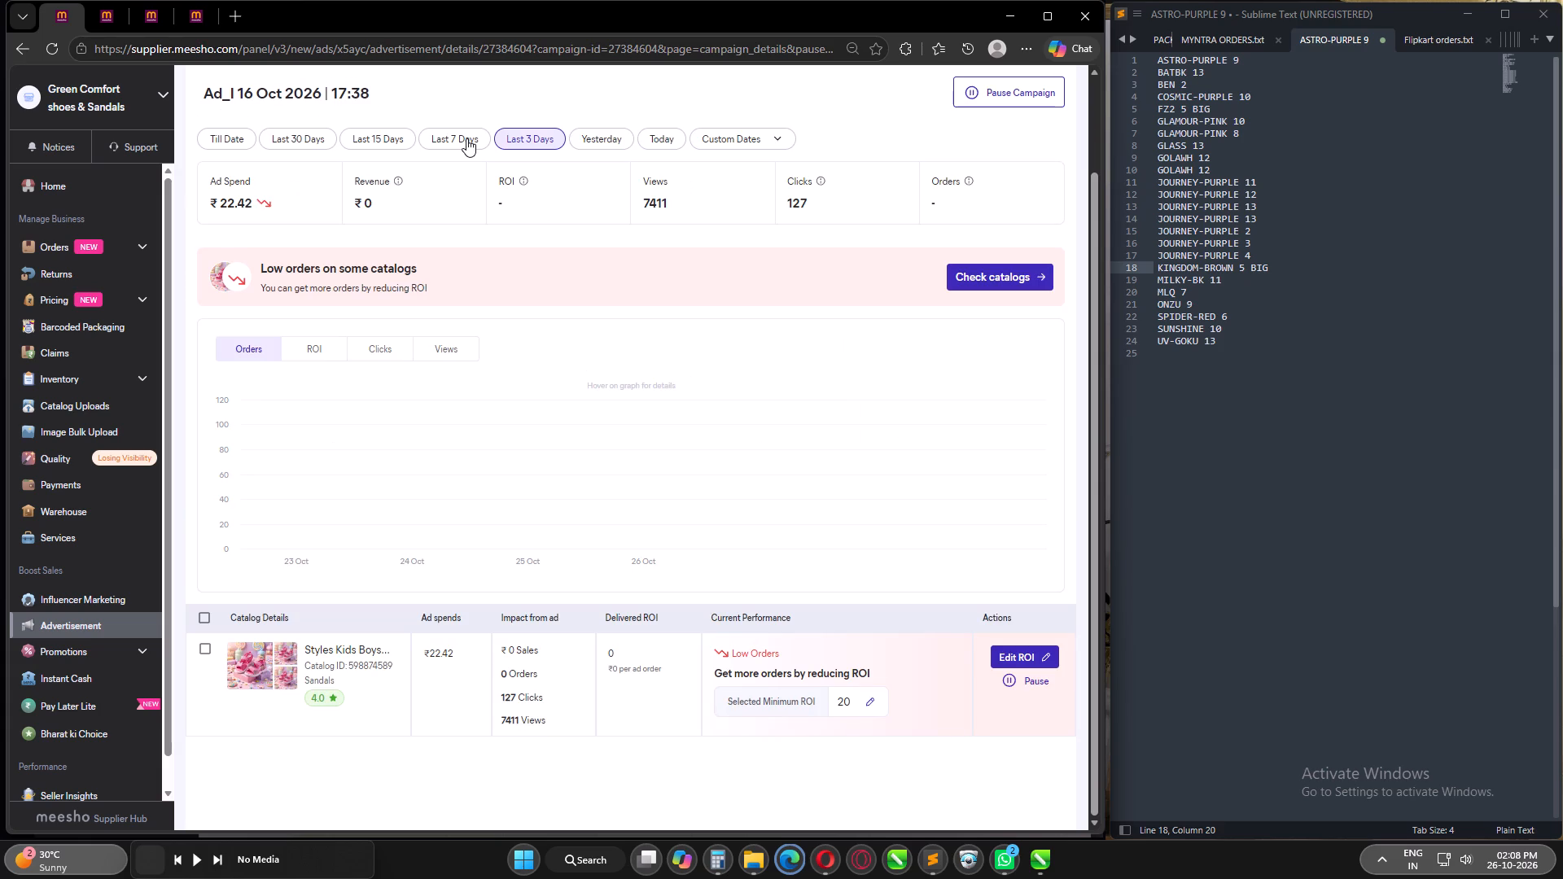
pyautogui.click(466, 138)
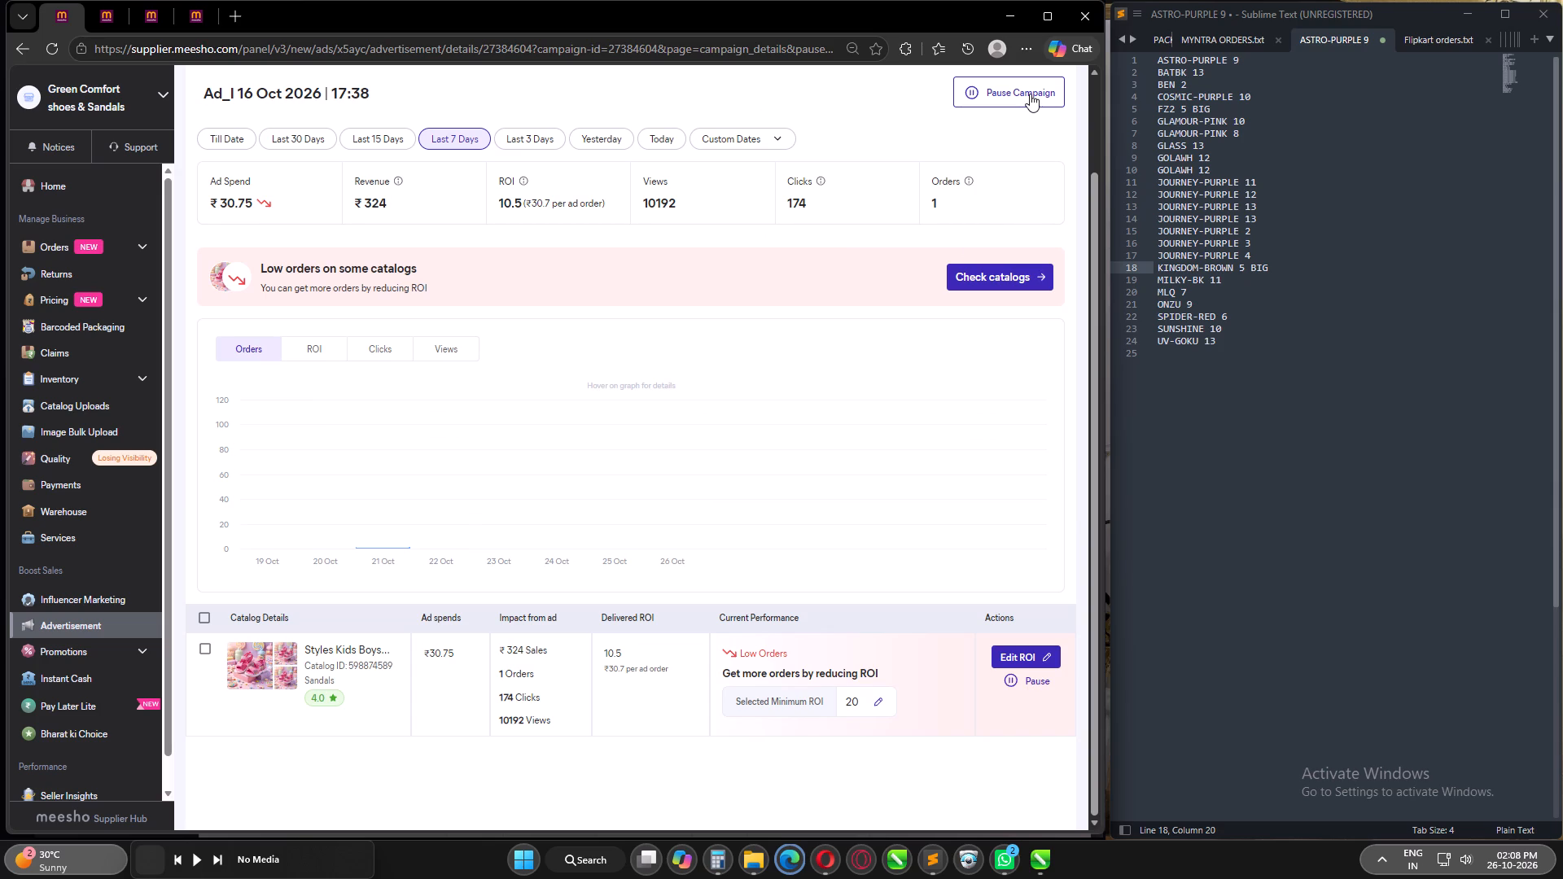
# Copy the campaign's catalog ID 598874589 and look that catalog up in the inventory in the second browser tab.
pyautogui.doubleClick(387, 669)
pyautogui.hotkey('ctrl', 'c')
pyautogui.click(115, 15)
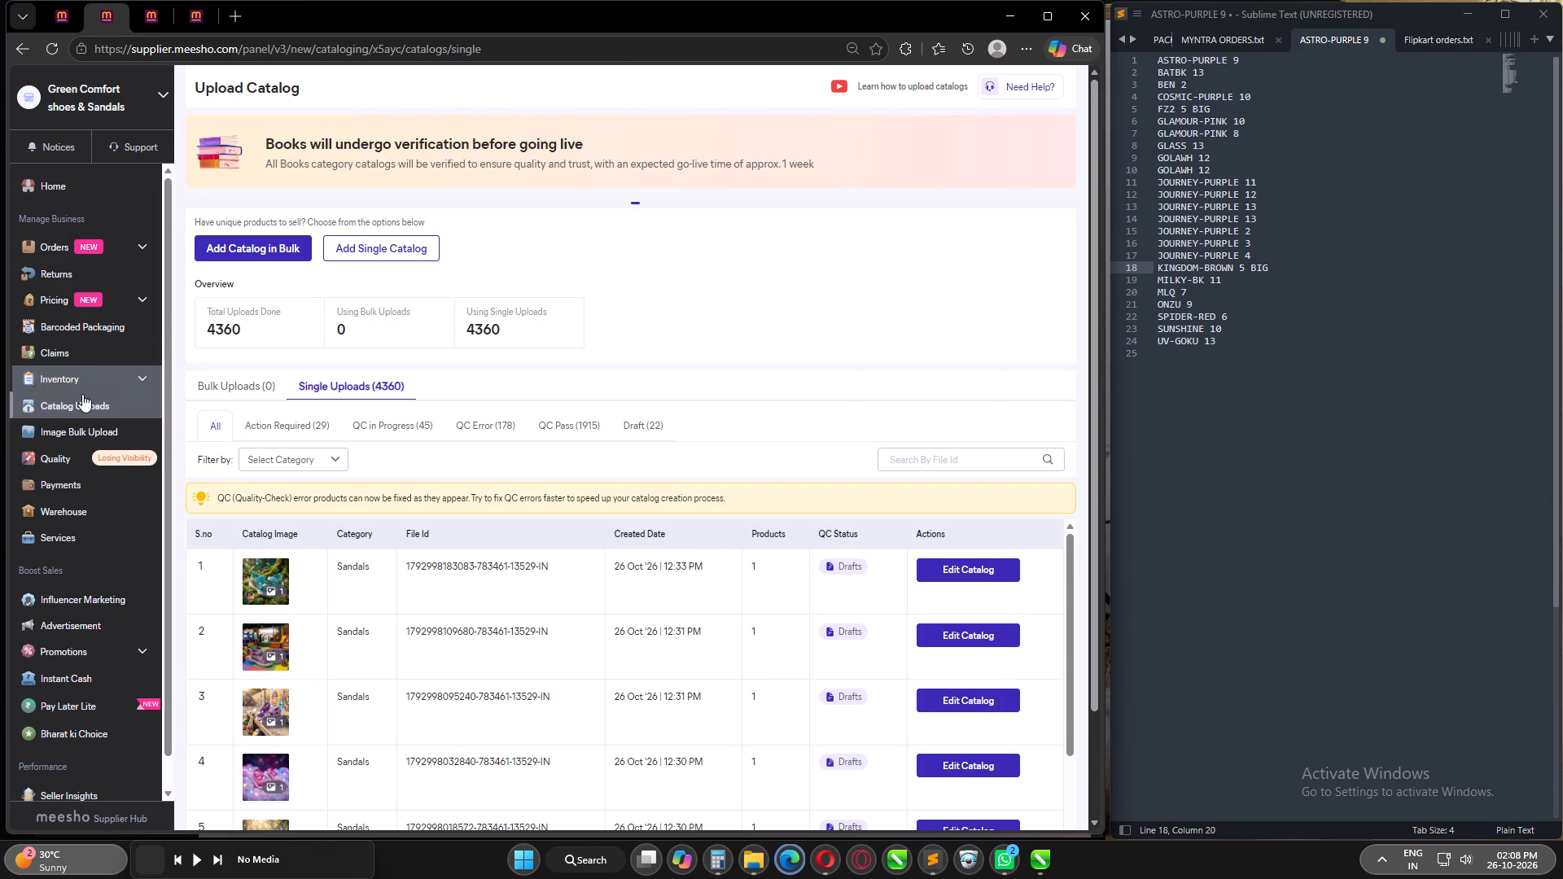
pyautogui.click(64, 373)
pyautogui.click(826, 230)
pyautogui.hotkey('ctrl', 'v')
pyautogui.click(818, 255)
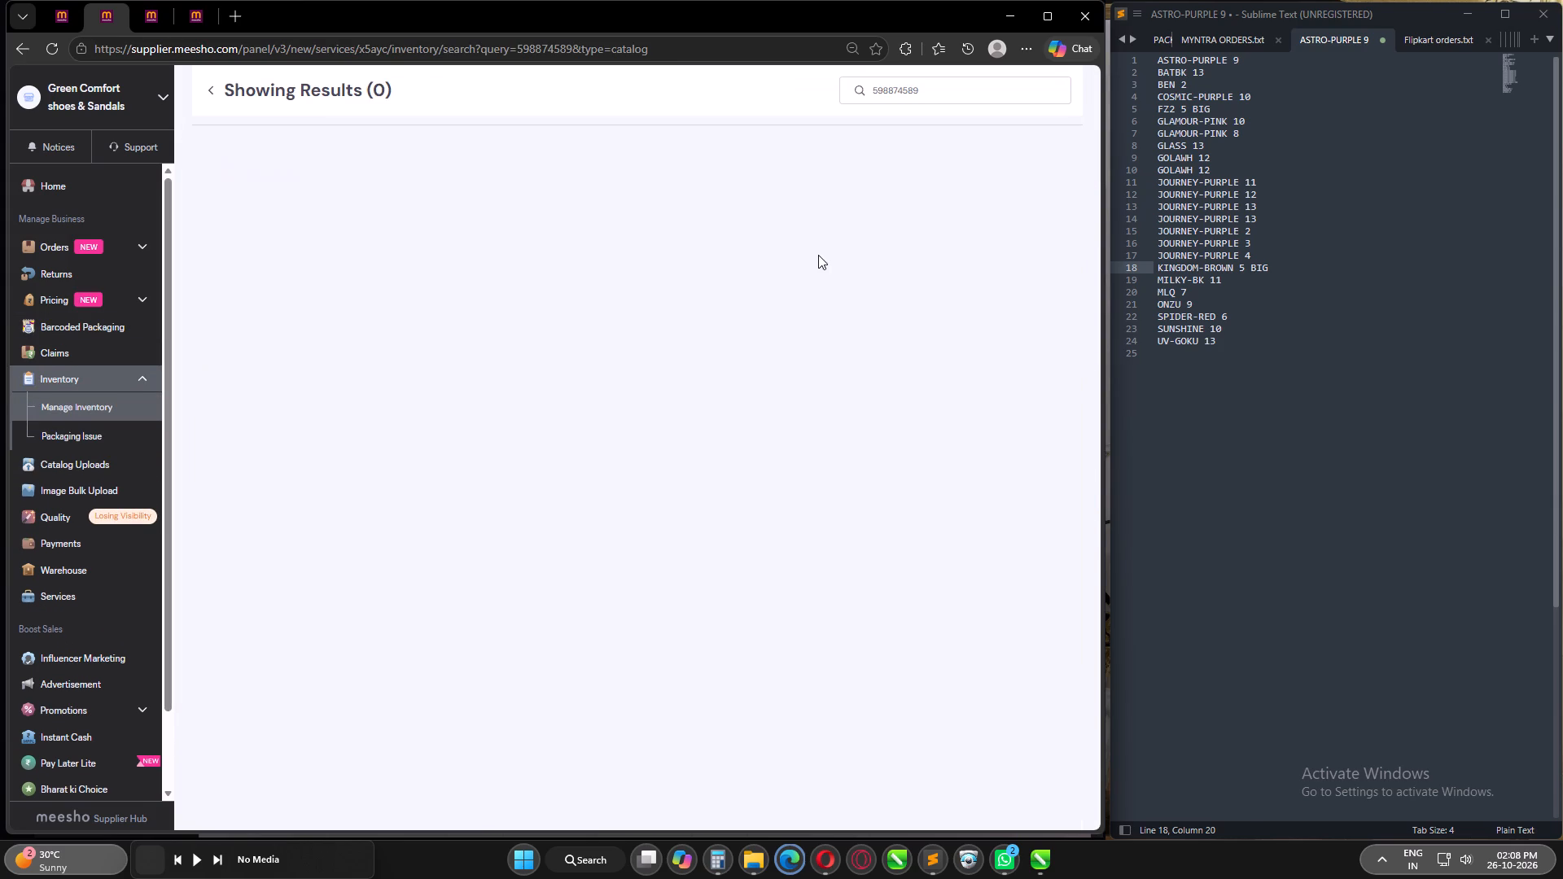
# Pause campaign 27384604 with the reason "I'm not seeing order growth" and return to the campaign list.
pyautogui.click(58, 11)
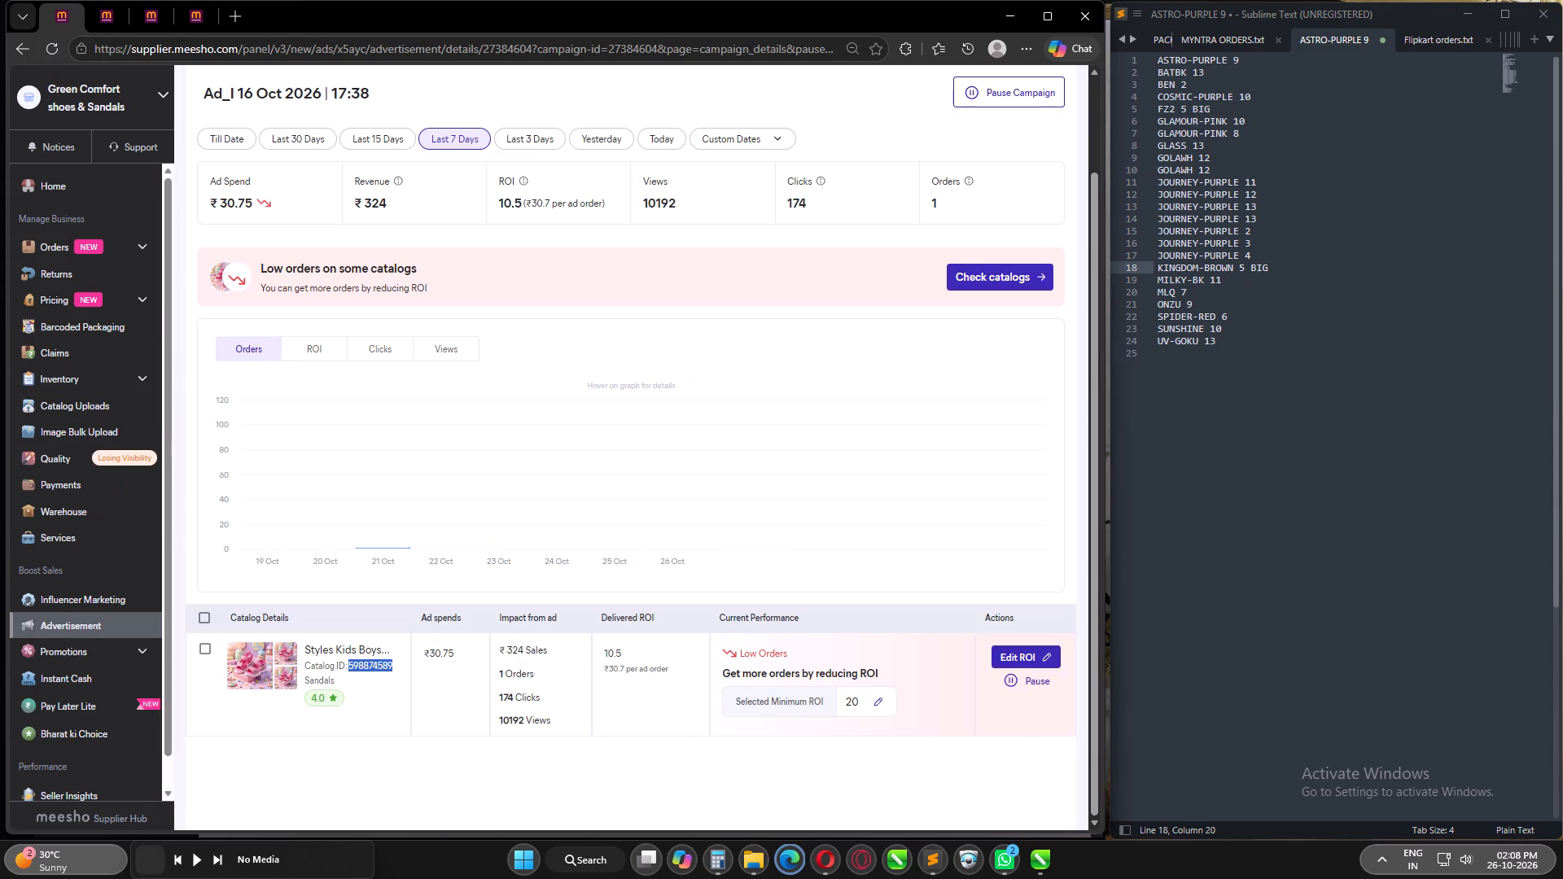
pyautogui.click(1032, 95)
pyautogui.click(492, 465)
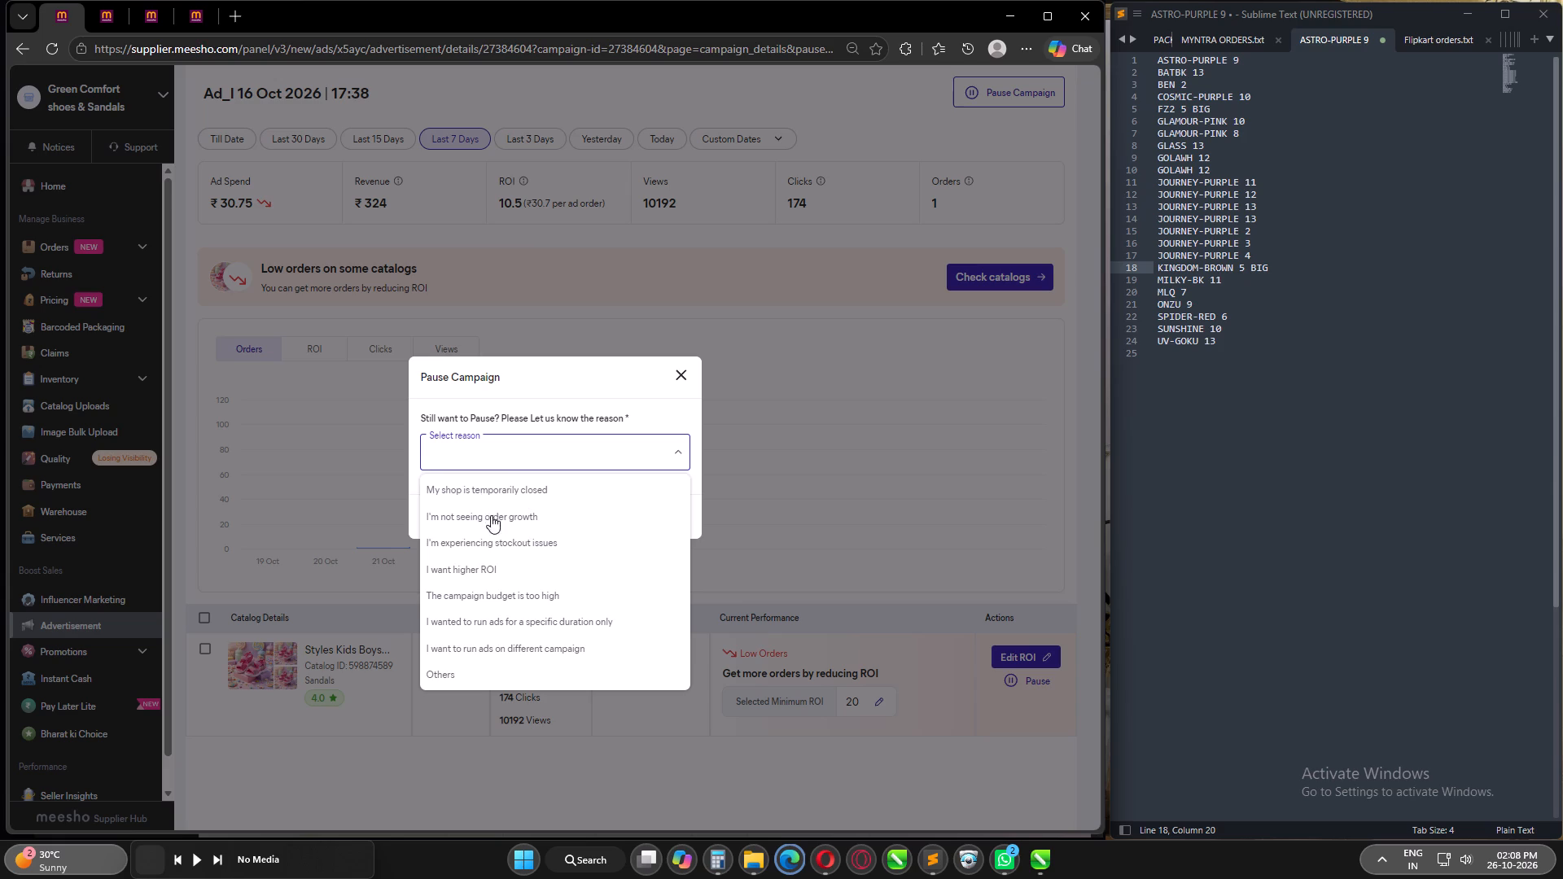
pyautogui.click(491, 515)
pyautogui.click(644, 513)
pyautogui.click(18, 39)
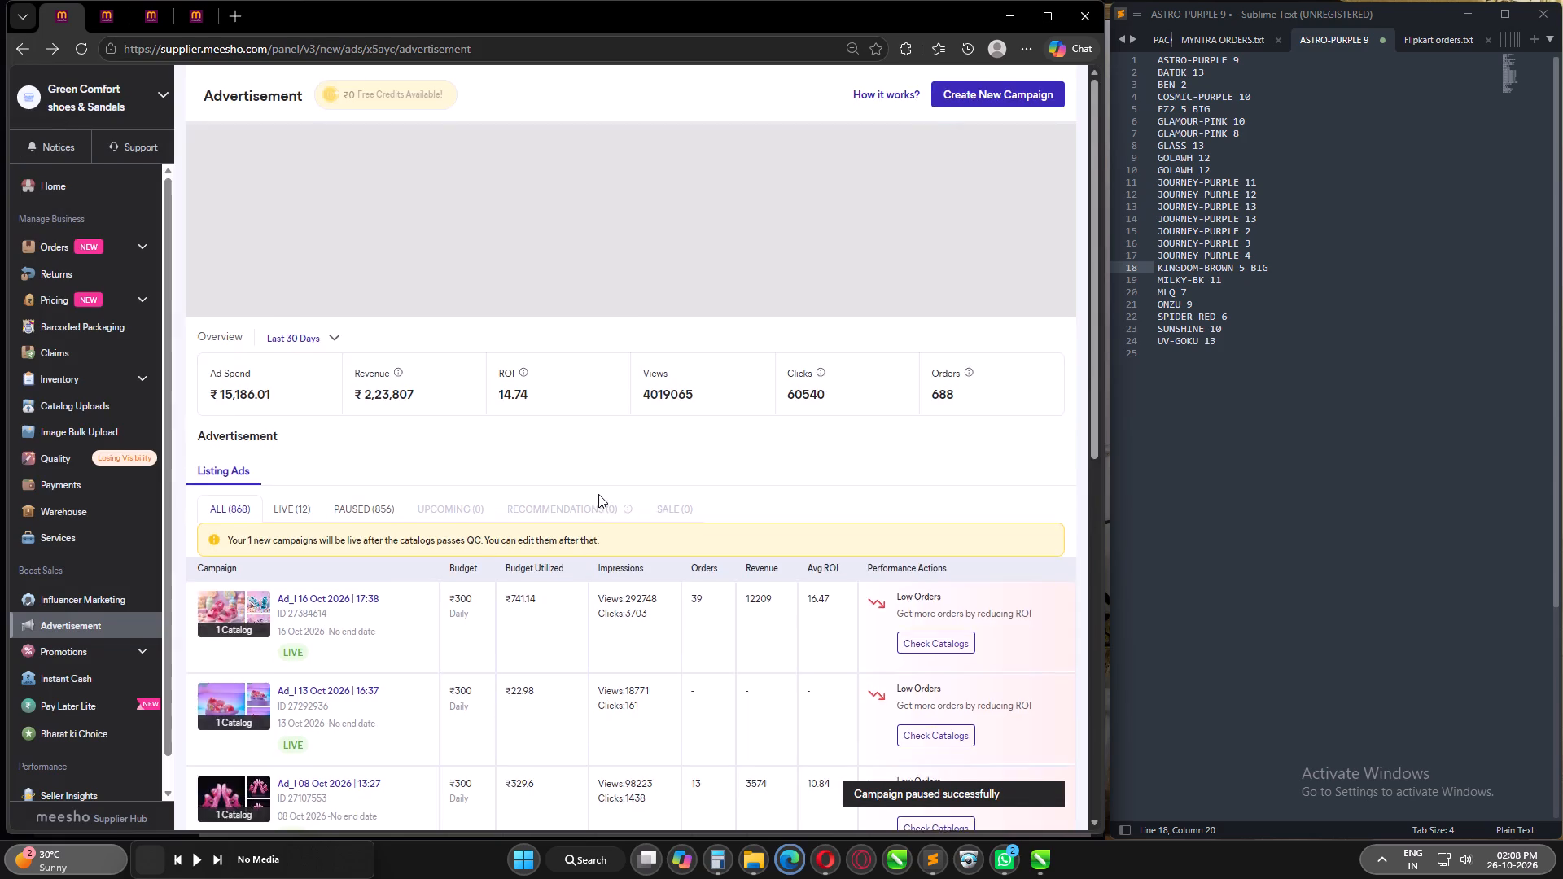
# Pause the live 13 Oct 2026 16:37 campaign with ID 27292936, giving a reason, and return to the campaign list.
pyautogui.scroll(-2, 598, 494)
pyautogui.click(344, 536)
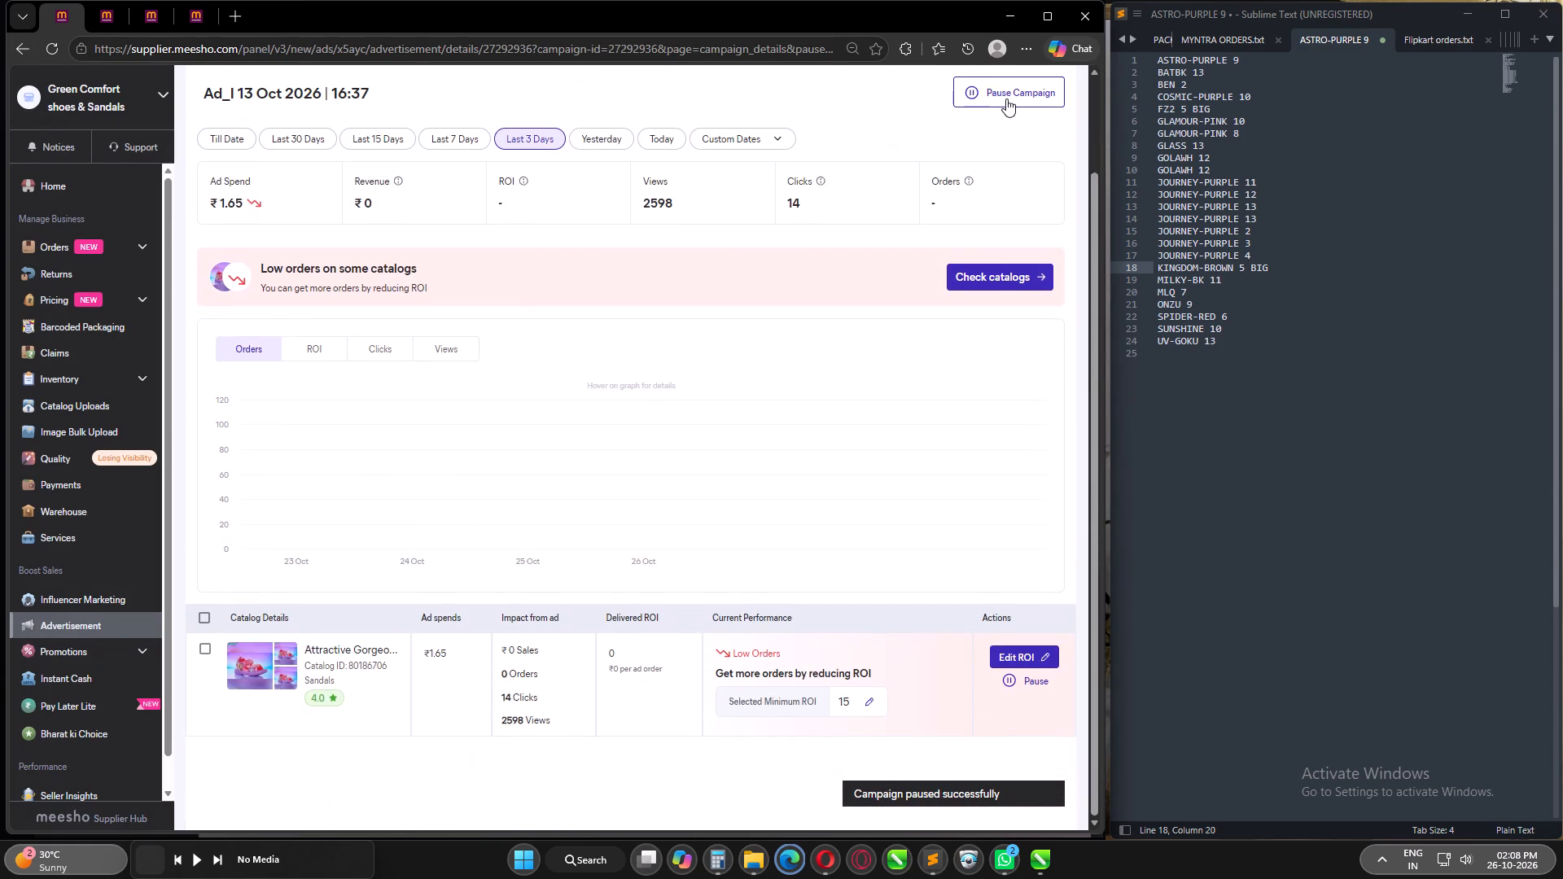
pyautogui.click(1000, 99)
pyautogui.click(523, 444)
pyautogui.click(474, 478)
pyautogui.click(624, 520)
pyautogui.click(21, 53)
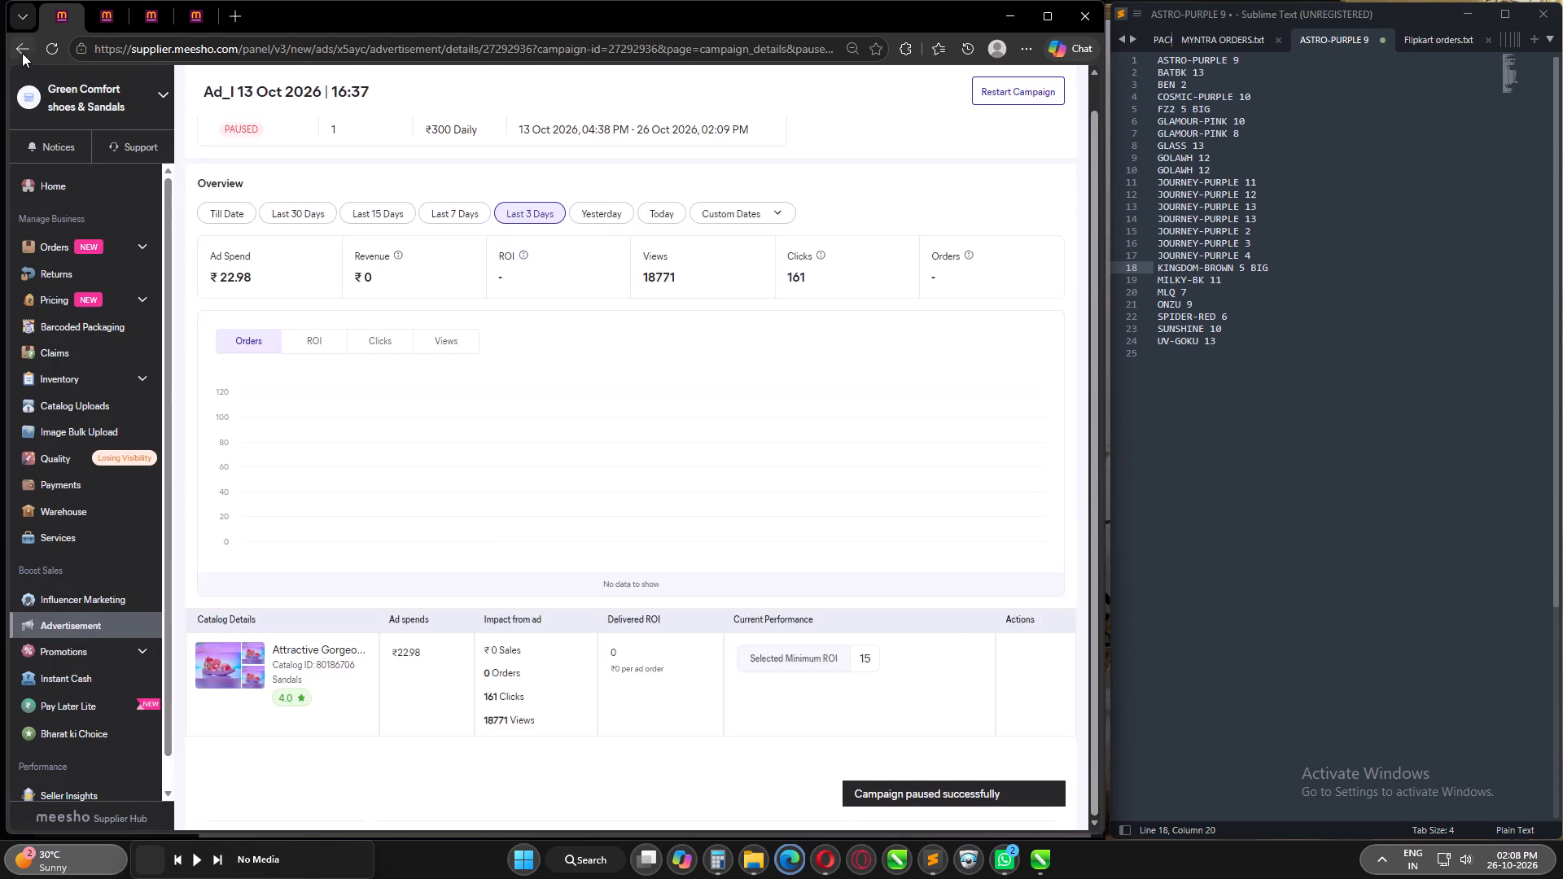
# Pause the live 08 Oct 2026 13:27 campaign with ID 27107553, giving a reason, and return to the campaign list.
pyautogui.scroll(-5, 650, 511)
pyautogui.click(347, 287)
pyautogui.scroll(-2, 515, 379)
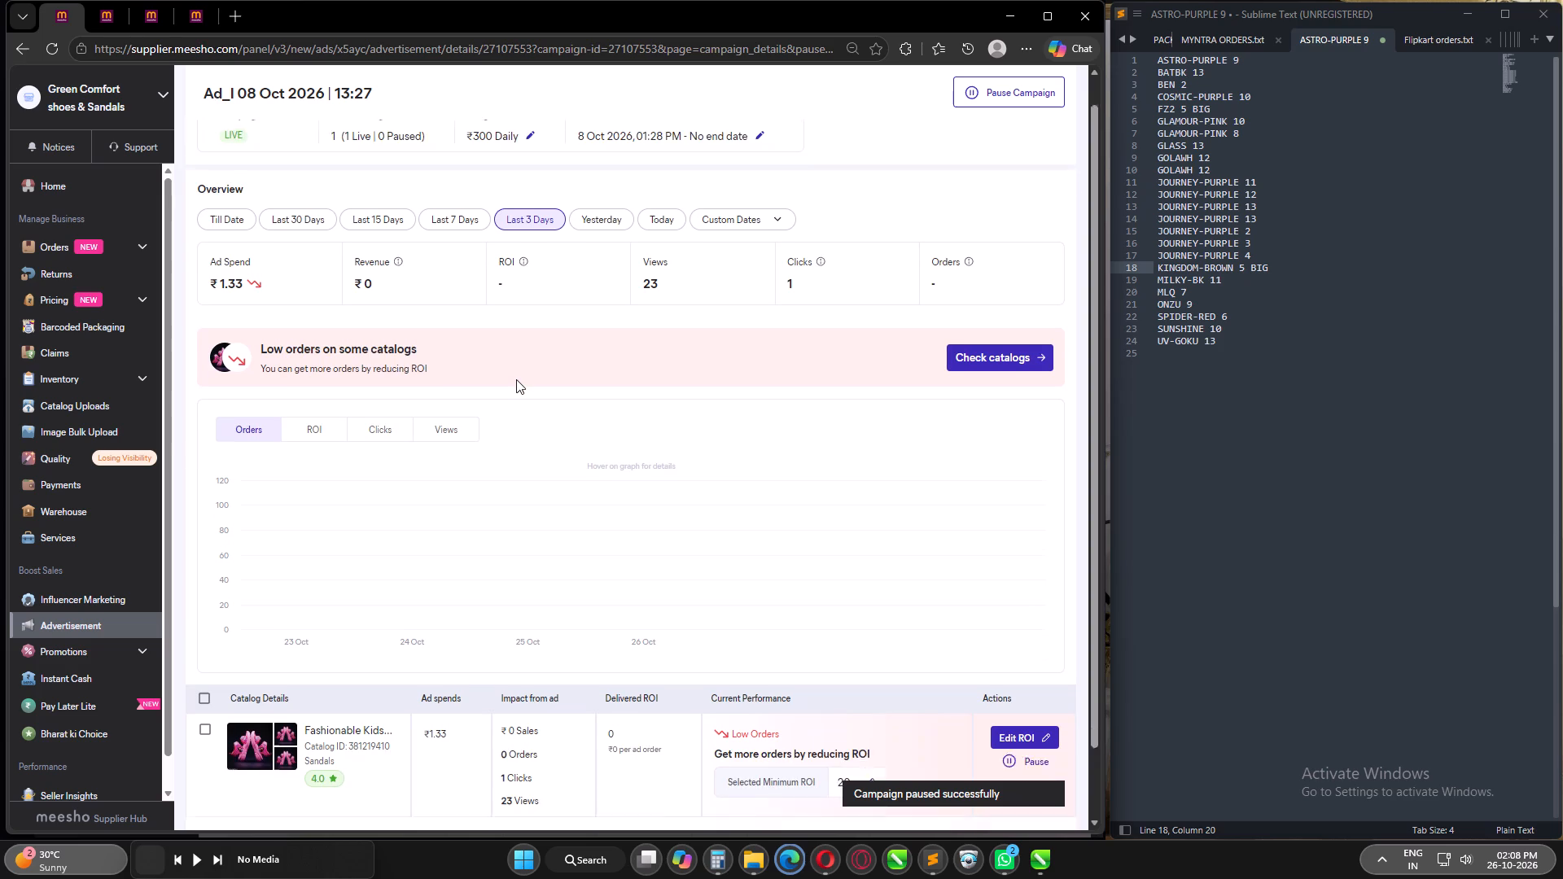
pyautogui.scroll(-2, 516, 379)
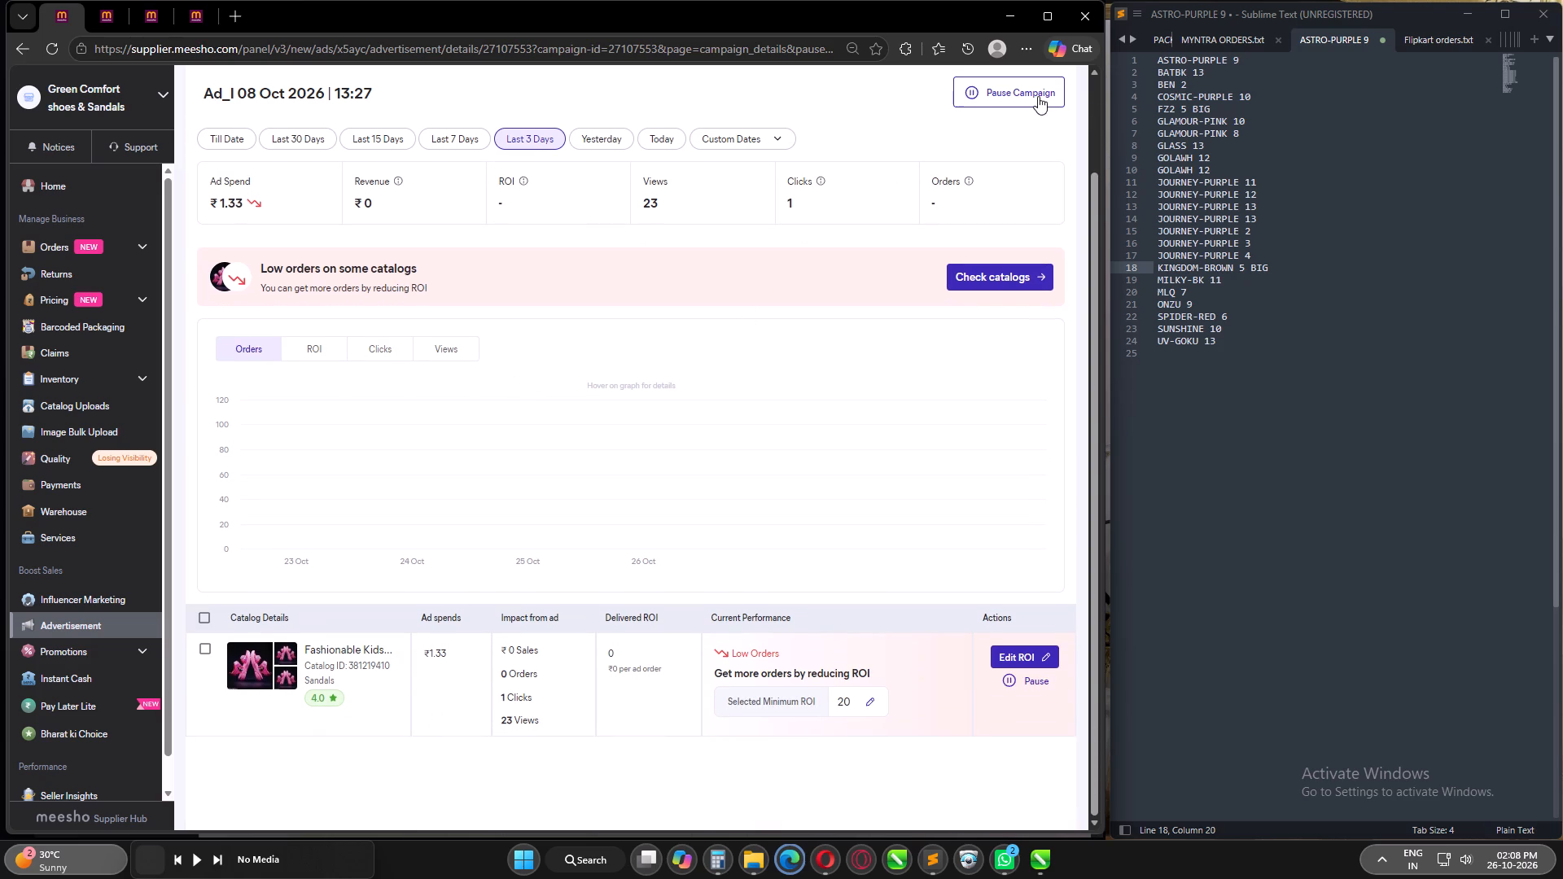
pyautogui.click(1038, 96)
pyautogui.click(528, 436)
pyautogui.click(491, 485)
pyautogui.click(615, 515)
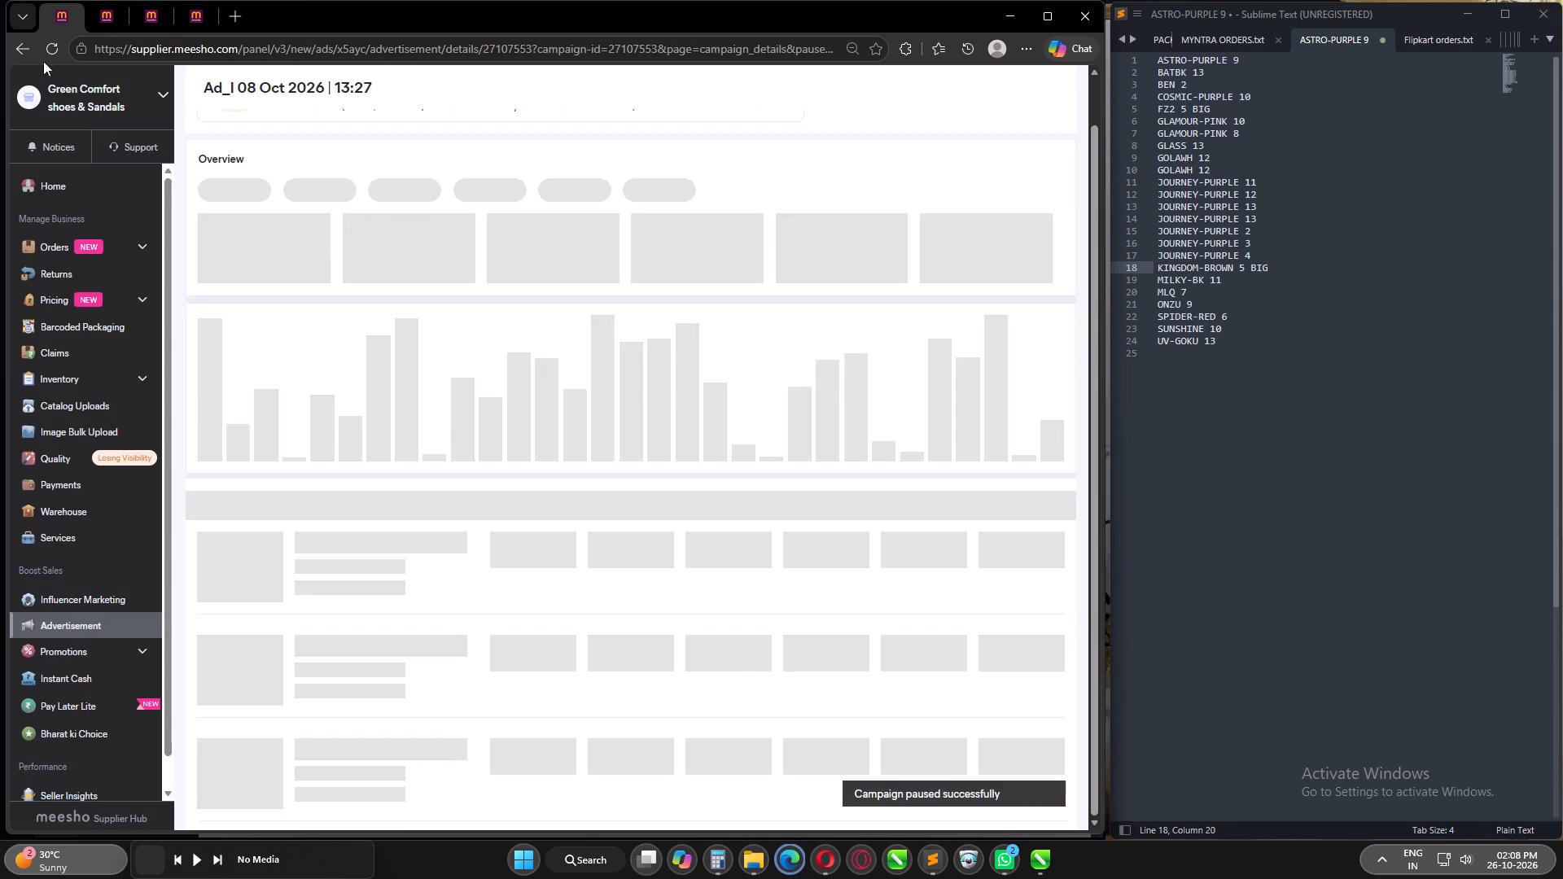
pyautogui.click(24, 44)
# Review the FASHION BK AND BATBK campaign's overall and per-catalog performance across the till-date, last 3 days and last 7 days periods.
pyautogui.scroll(-3, 598, 523)
pyautogui.click(280, 553)
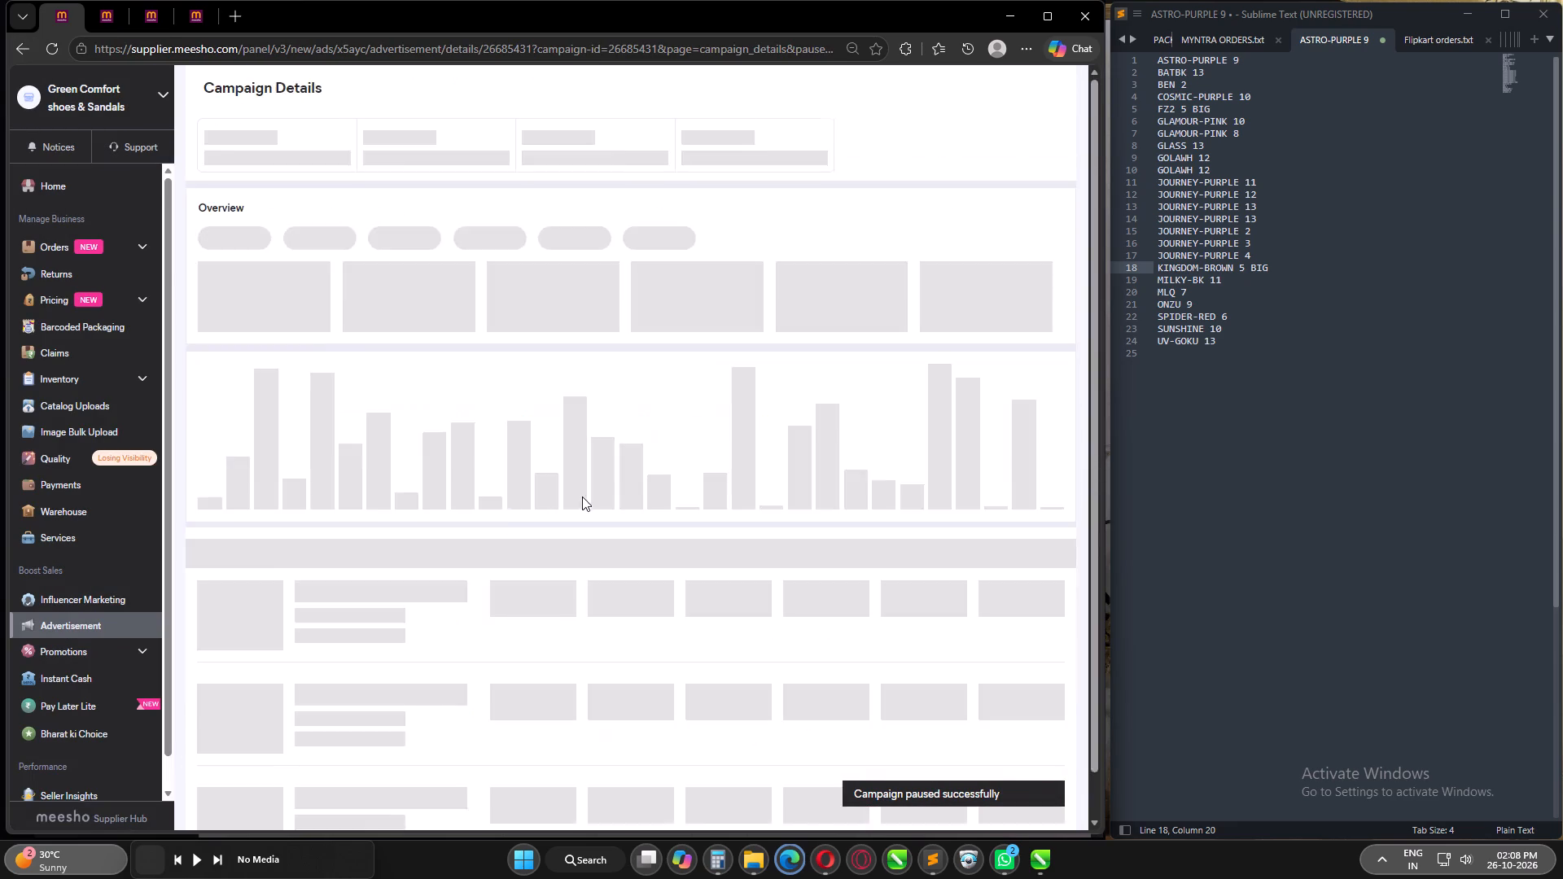
pyautogui.scroll(-4, 582, 496)
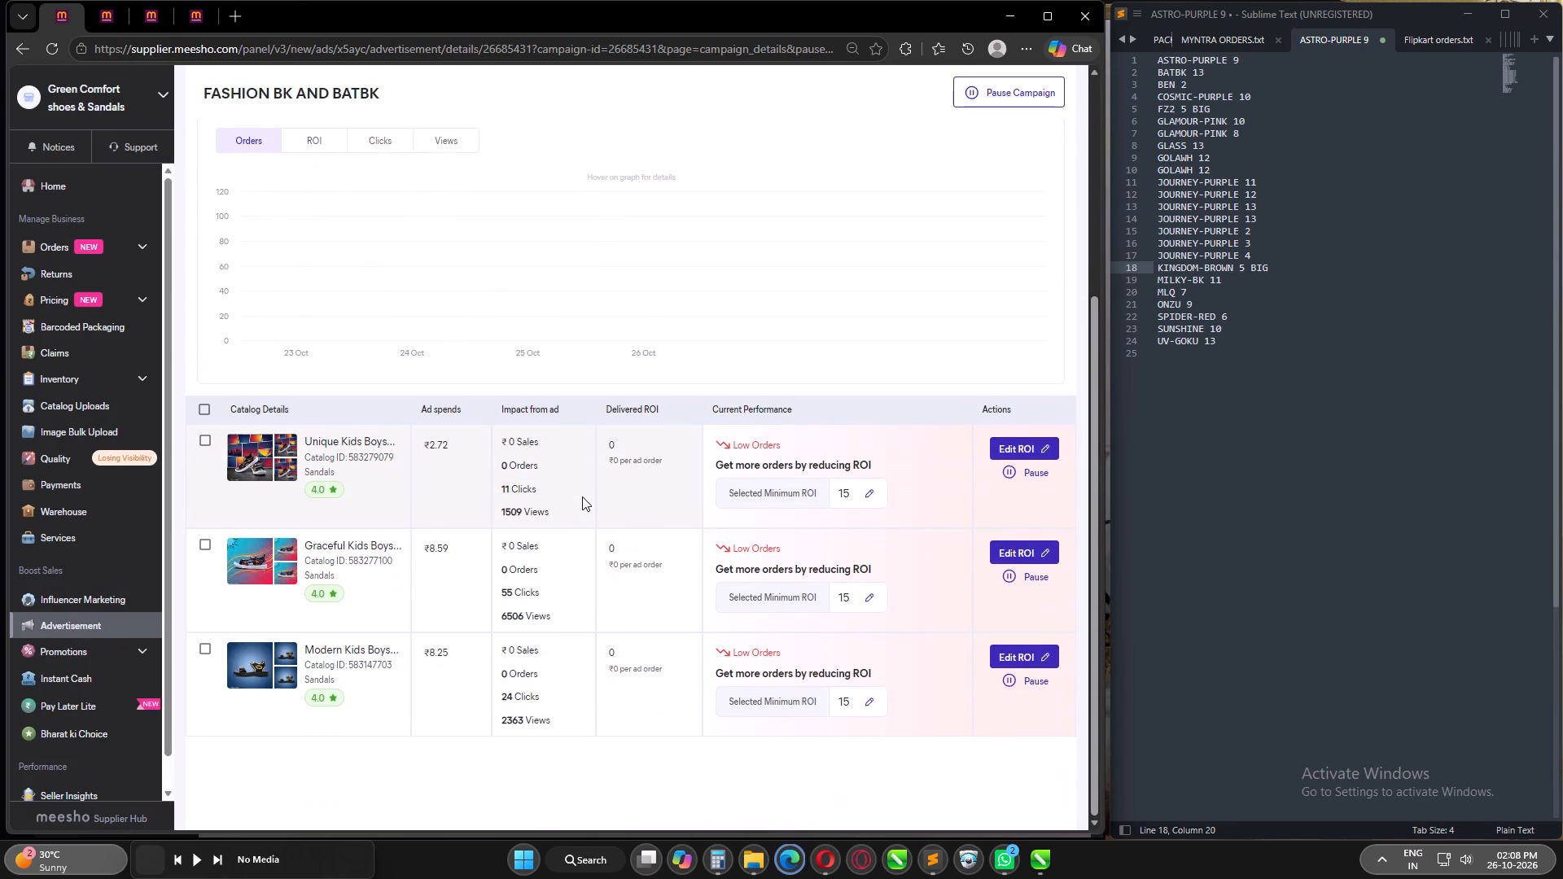
pyautogui.scroll(5, 582, 496)
pyautogui.click(213, 244)
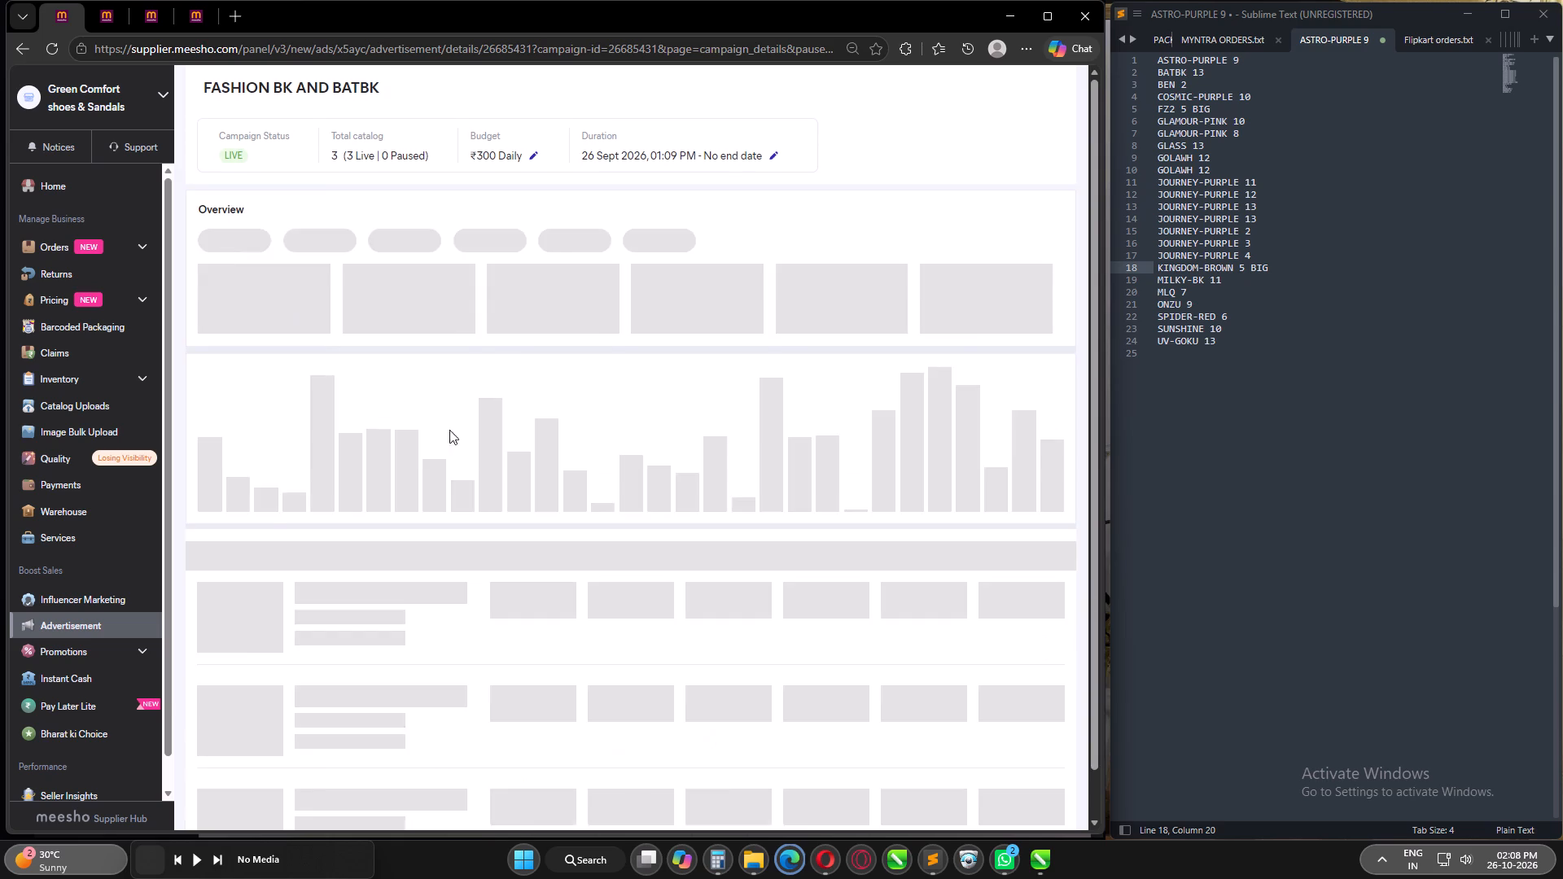
pyautogui.scroll(-2, 611, 576)
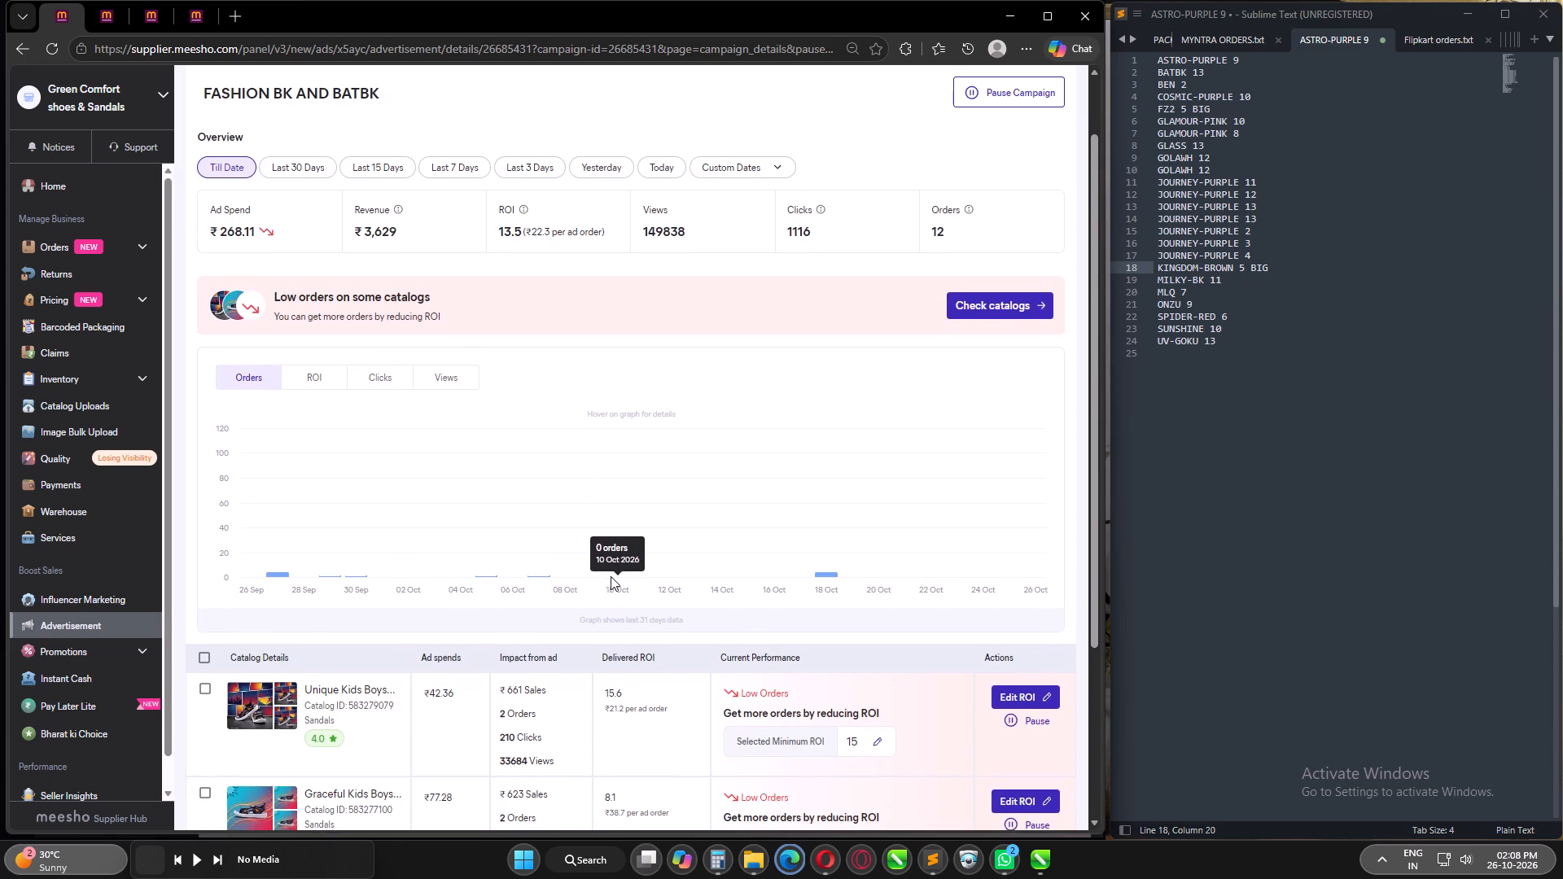
pyautogui.scroll(-2, 611, 576)
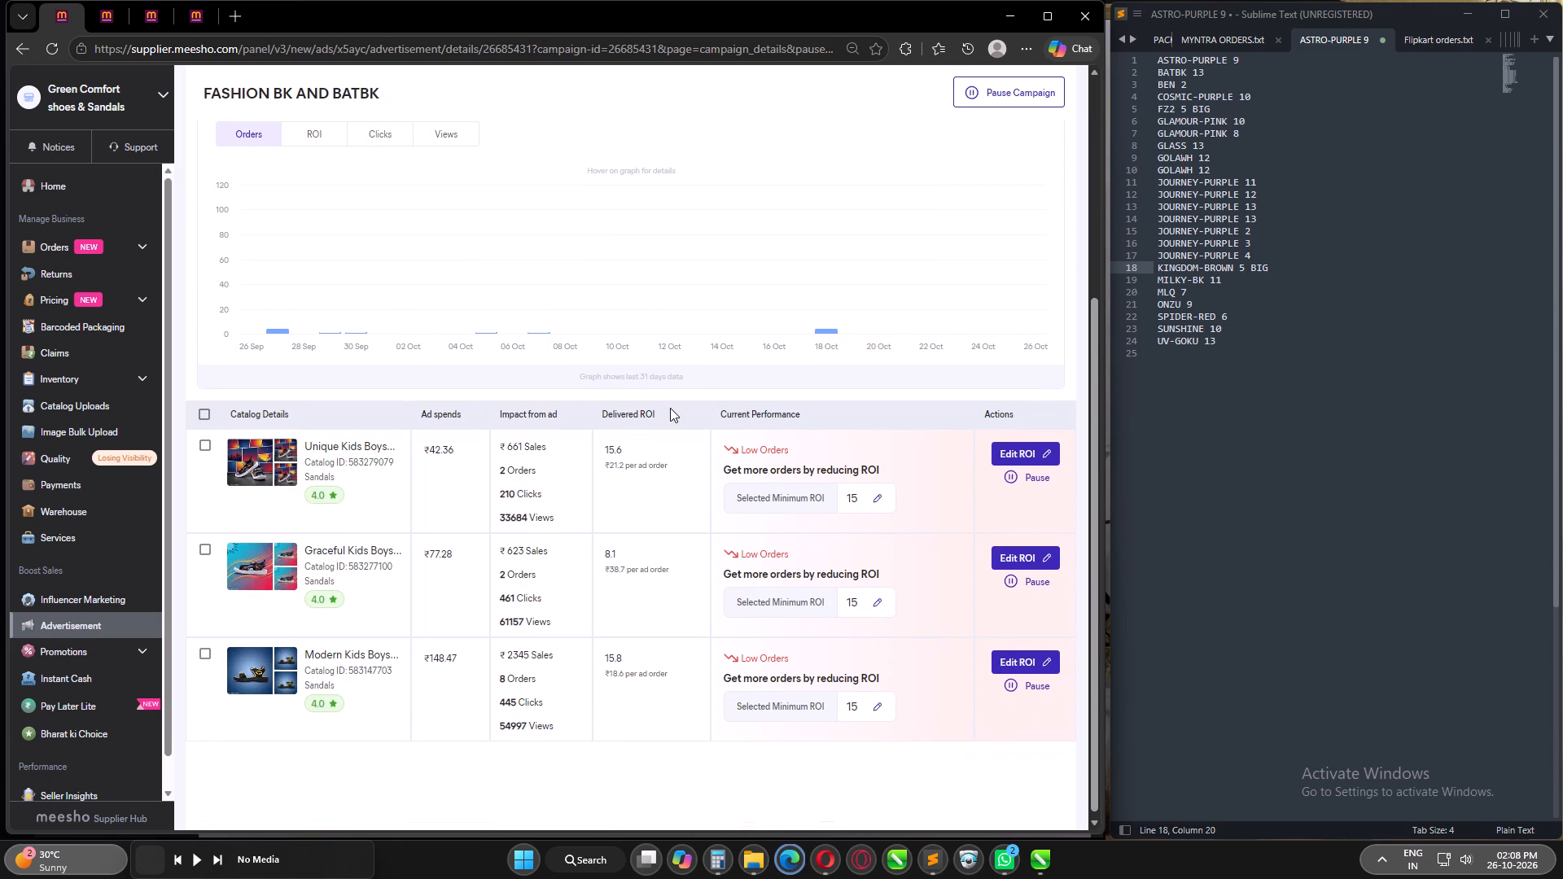
pyautogui.scroll(4, 670, 408)
pyautogui.click(543, 247)
pyautogui.click(466, 247)
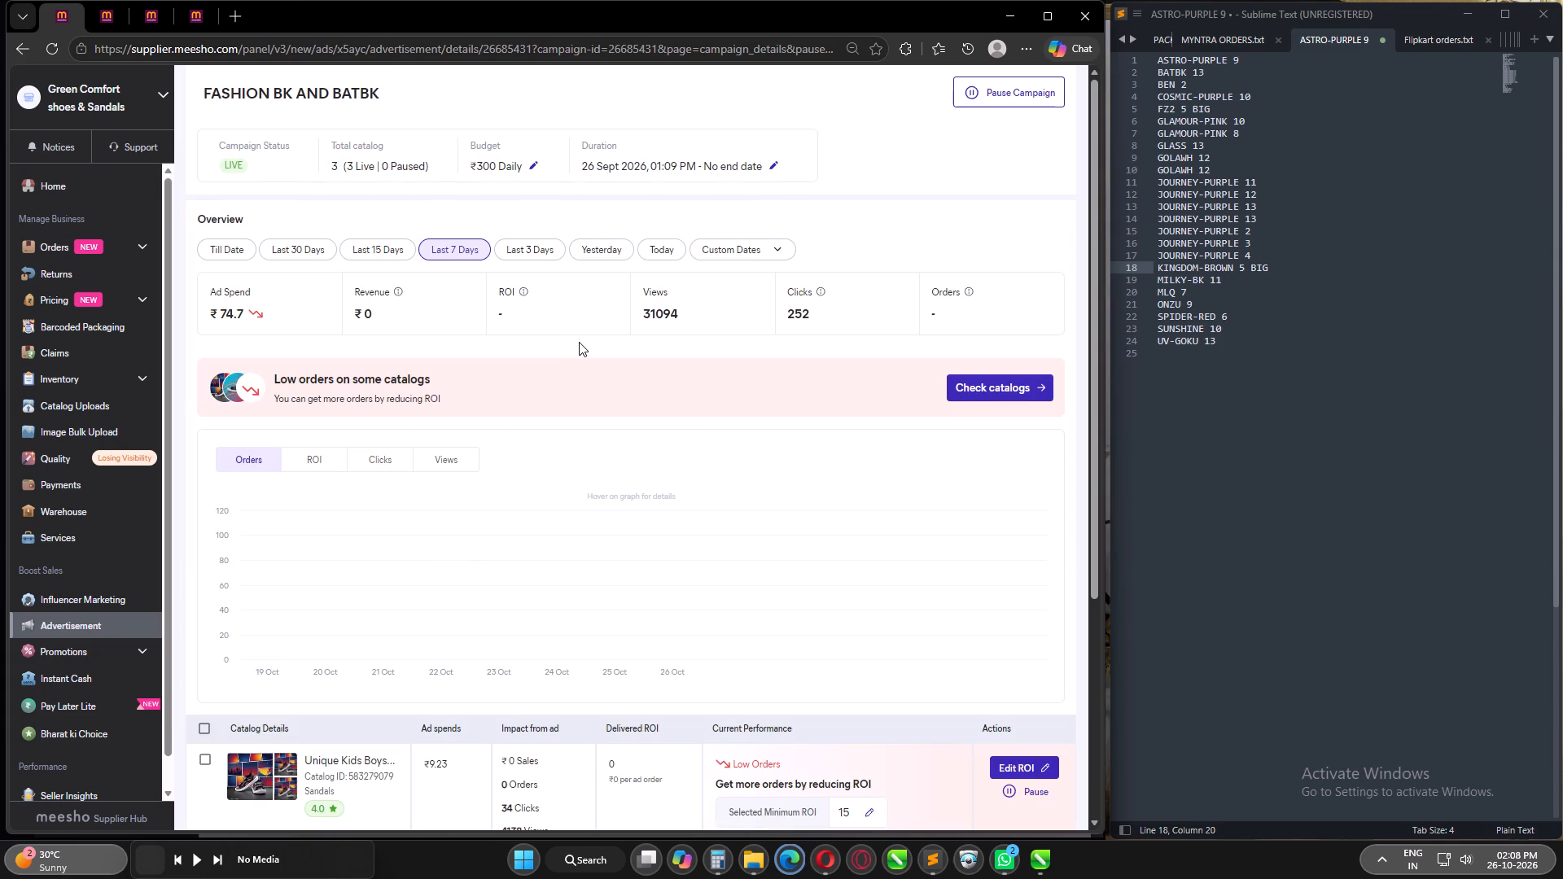
# Pause the FASHION BK AND BATBK campaign, giving a reason, and return to the campaign list.
pyautogui.click(996, 83)
pyautogui.click(443, 439)
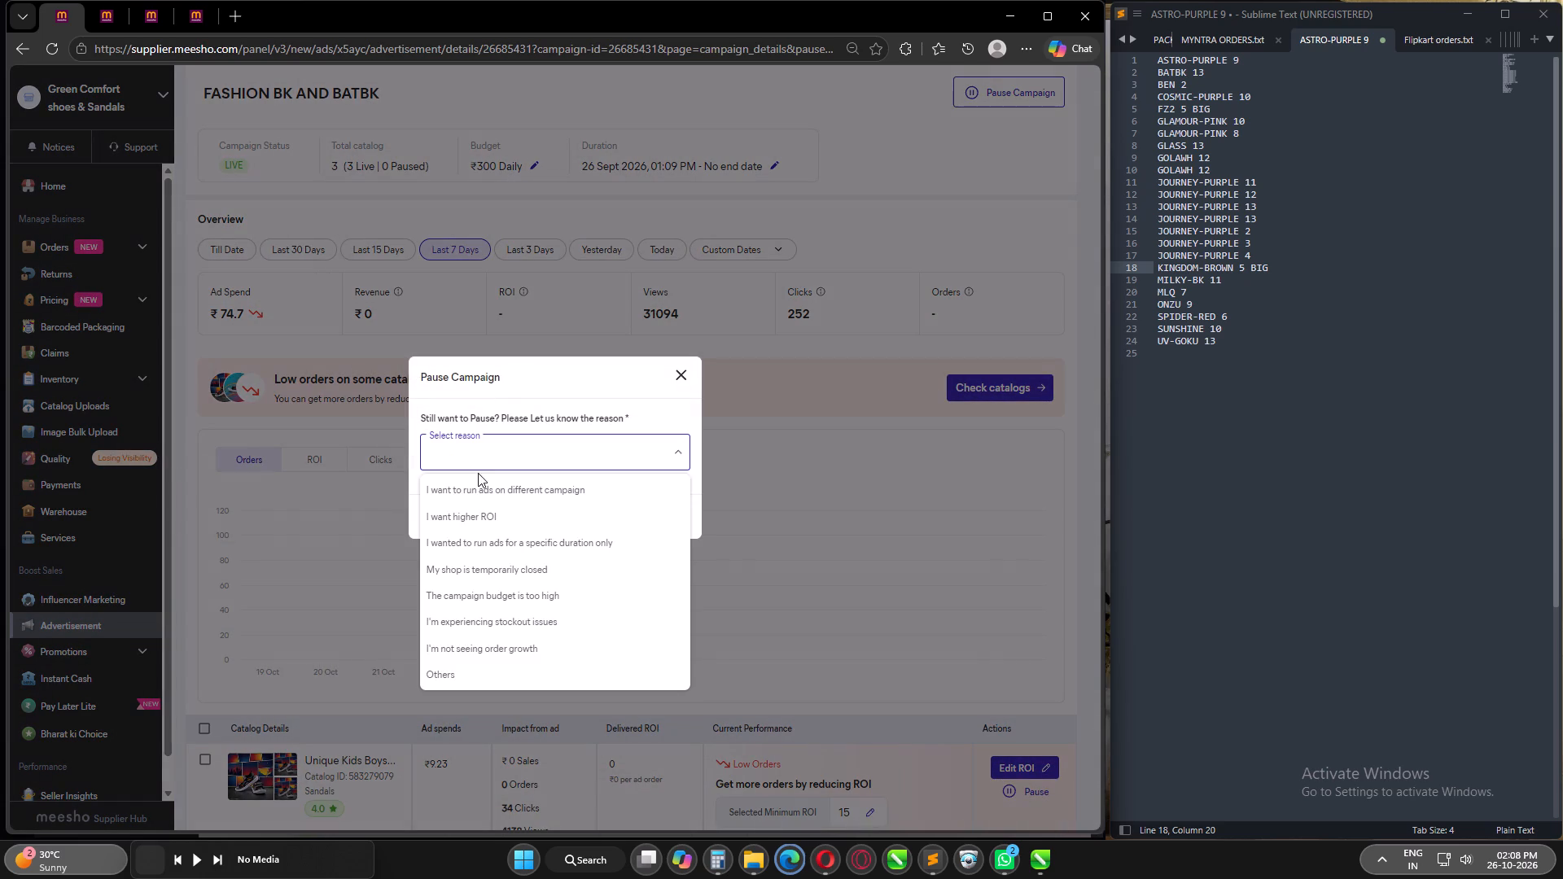
pyautogui.click(478, 473)
pyautogui.click(510, 498)
pyautogui.click(611, 505)
pyautogui.click(11, 45)
# Pause the live 21 Sep 2026 14:15 campaign with ID 26520725, giving a reason, and return to the campaign list.
pyautogui.scroll(-2, 734, 566)
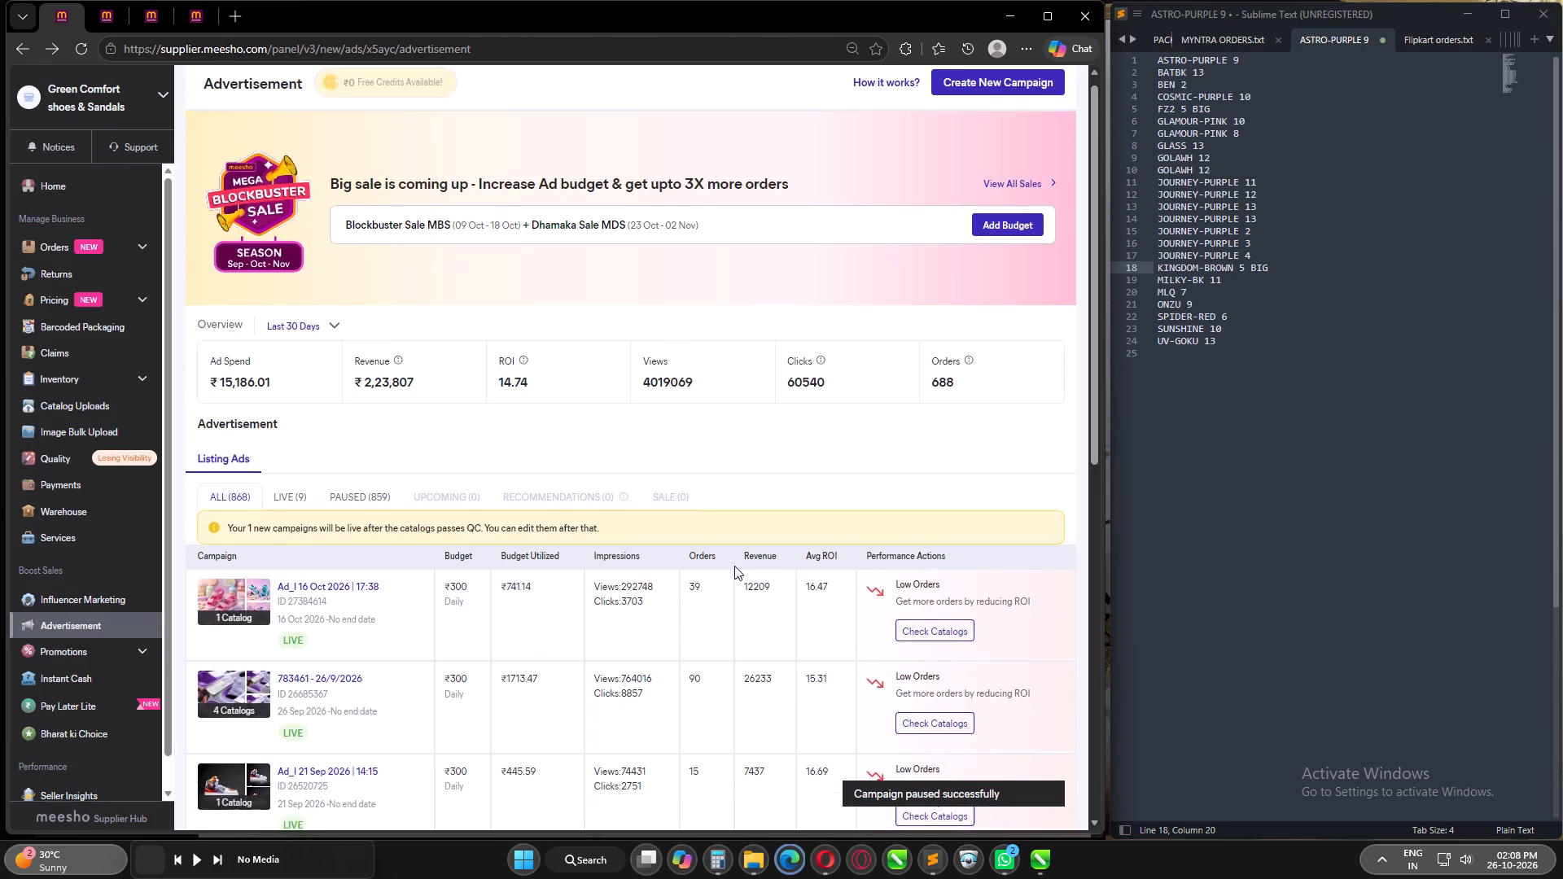
pyautogui.scroll(-3, 734, 566)
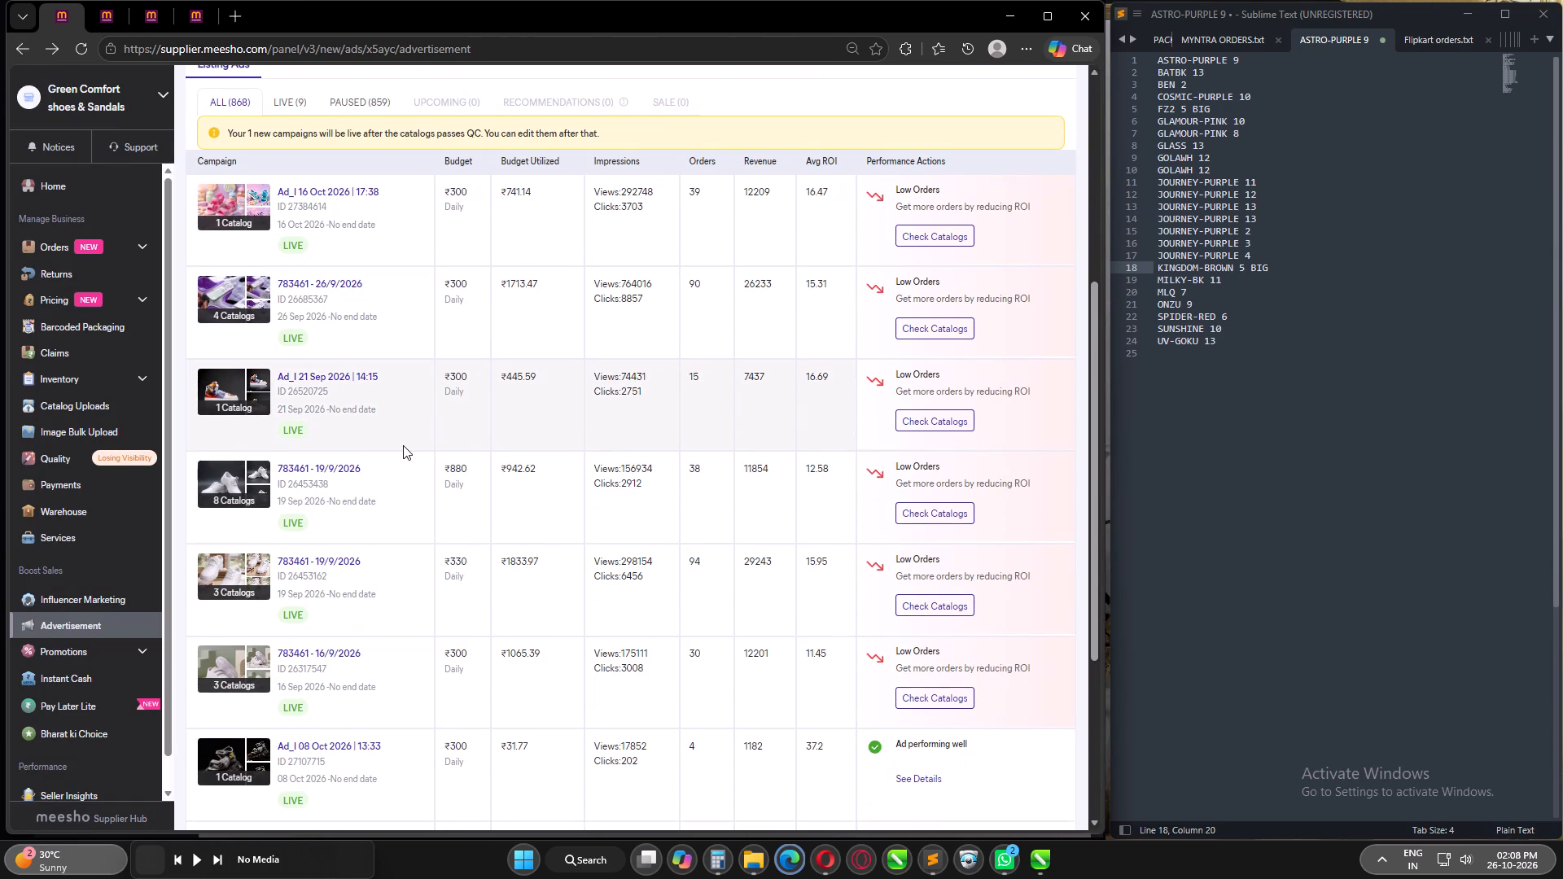
pyautogui.click(365, 403)
pyautogui.scroll(-4, 614, 365)
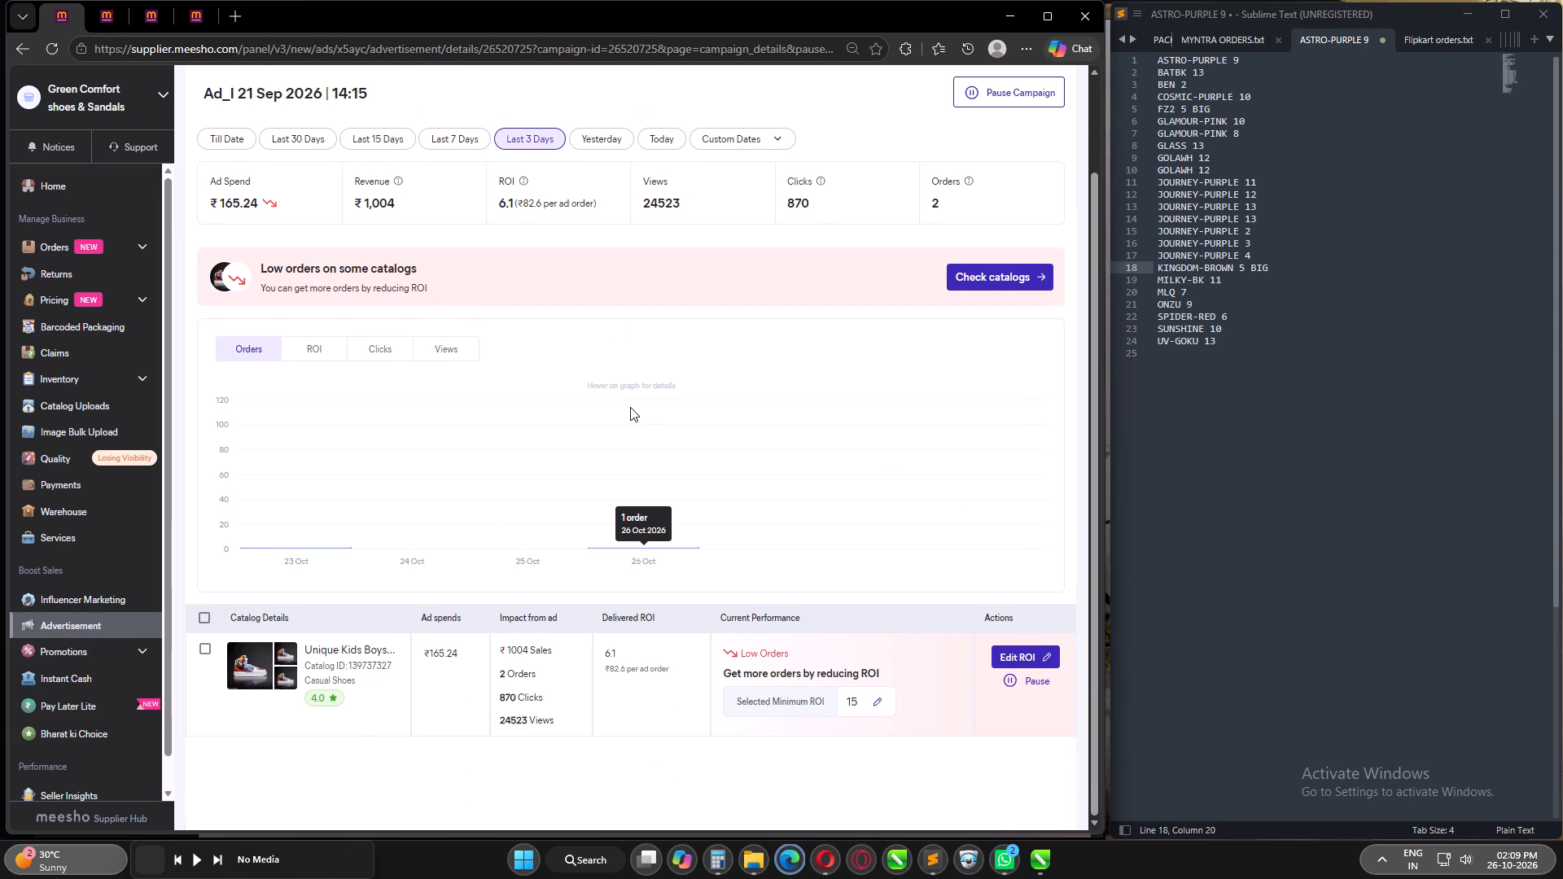
pyautogui.scroll(3, 629, 363)
pyautogui.click(1054, 91)
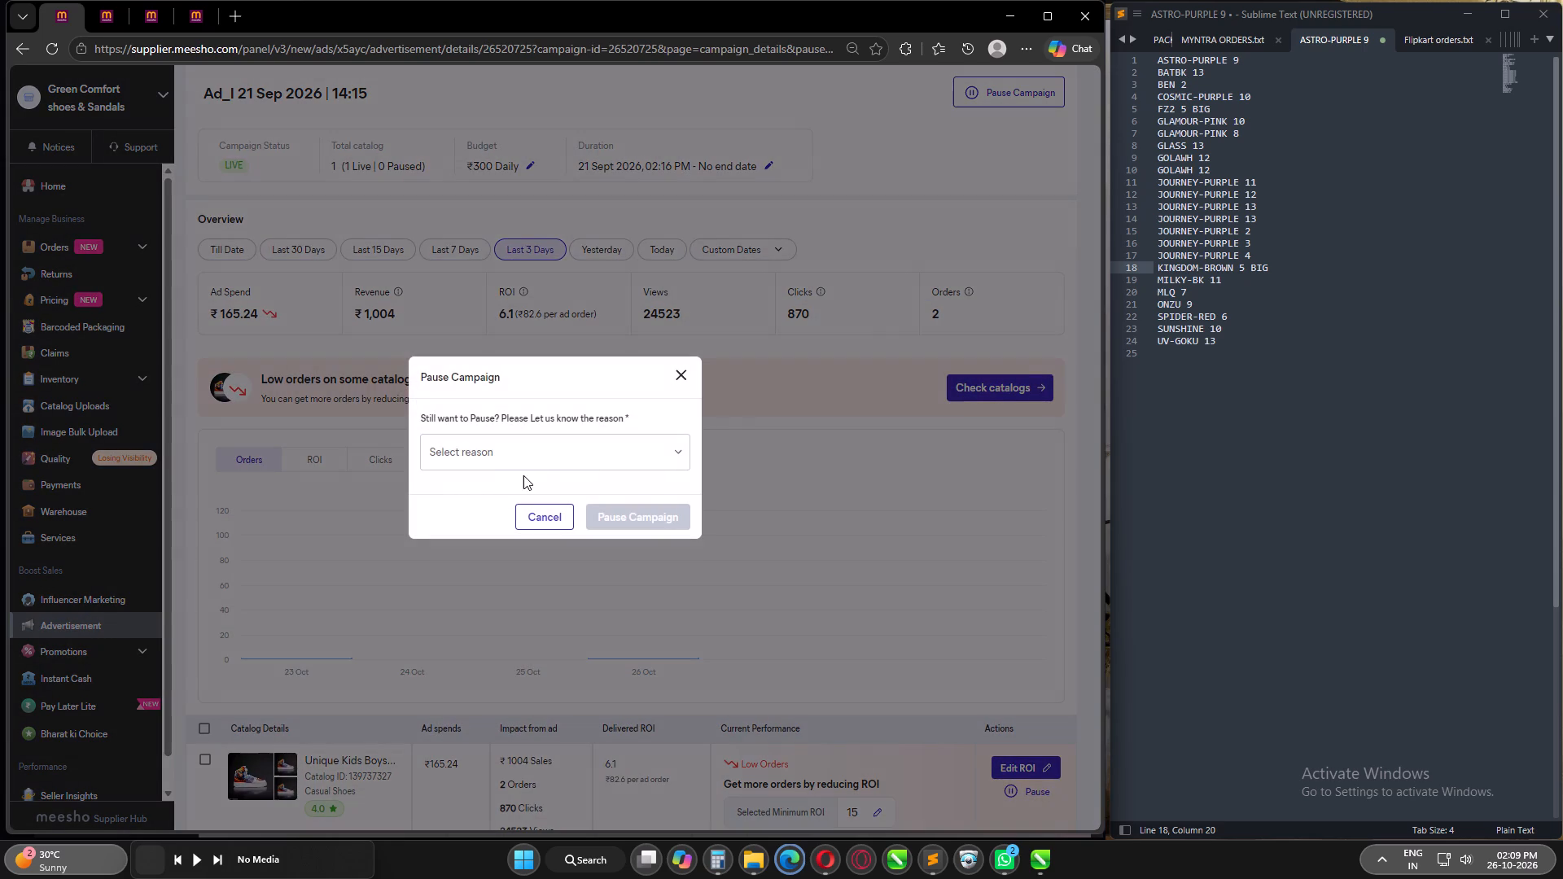
pyautogui.click(523, 475)
pyautogui.click(482, 470)
pyautogui.click(490, 465)
pyautogui.click(488, 485)
pyautogui.click(620, 505)
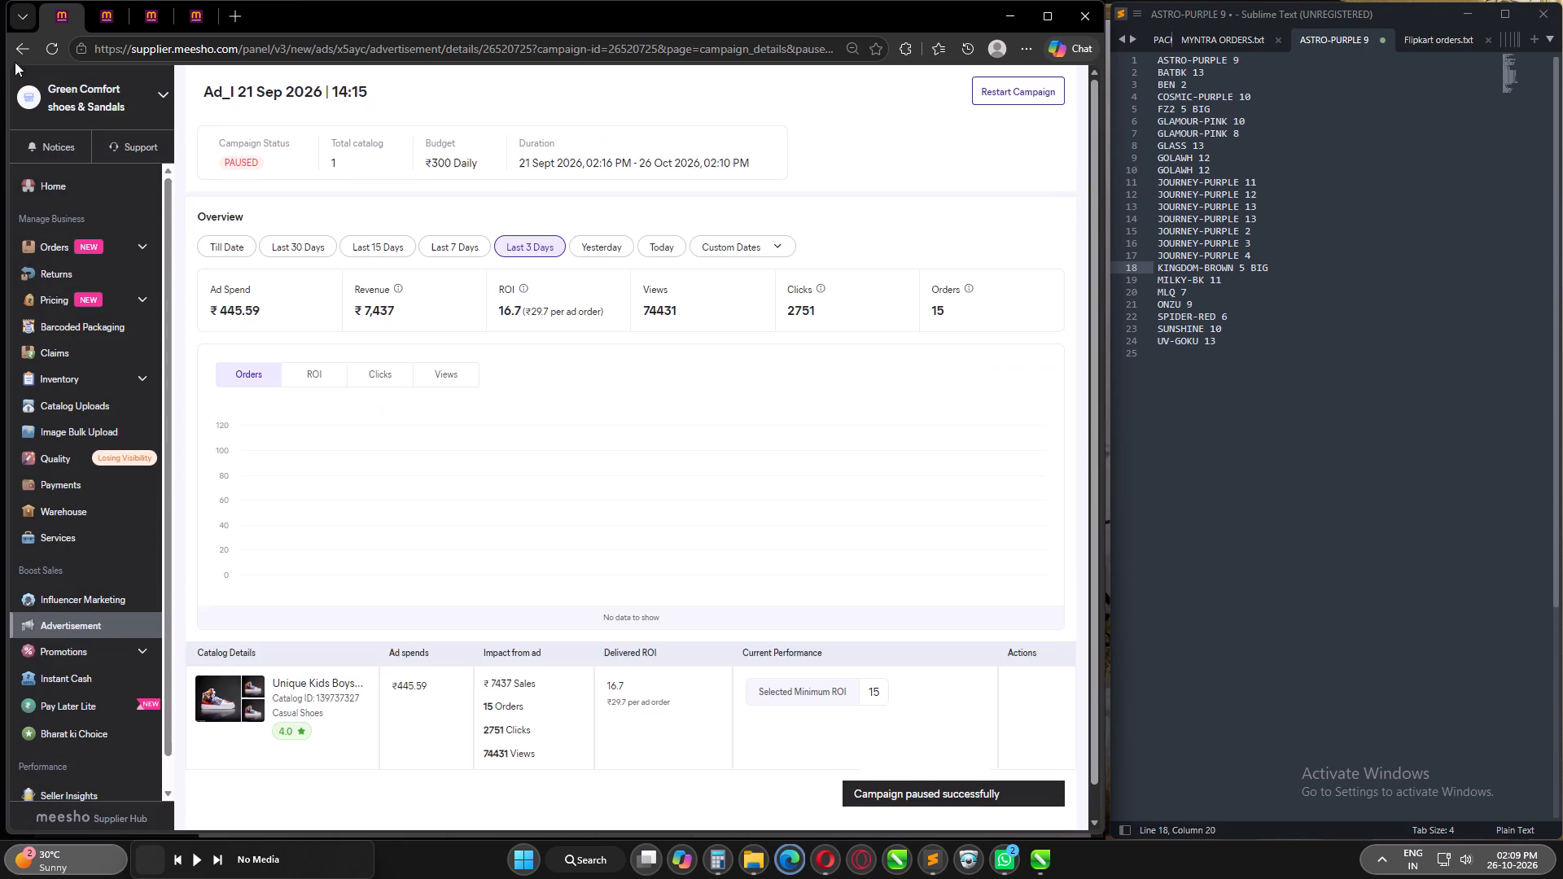
pyautogui.click(10, 50)
# Pause the live 783461 - 19/9/2026 campaign with ID 26453438, giving a reason, and return to the campaign list.
pyautogui.scroll(-4, 507, 478)
pyautogui.click(300, 493)
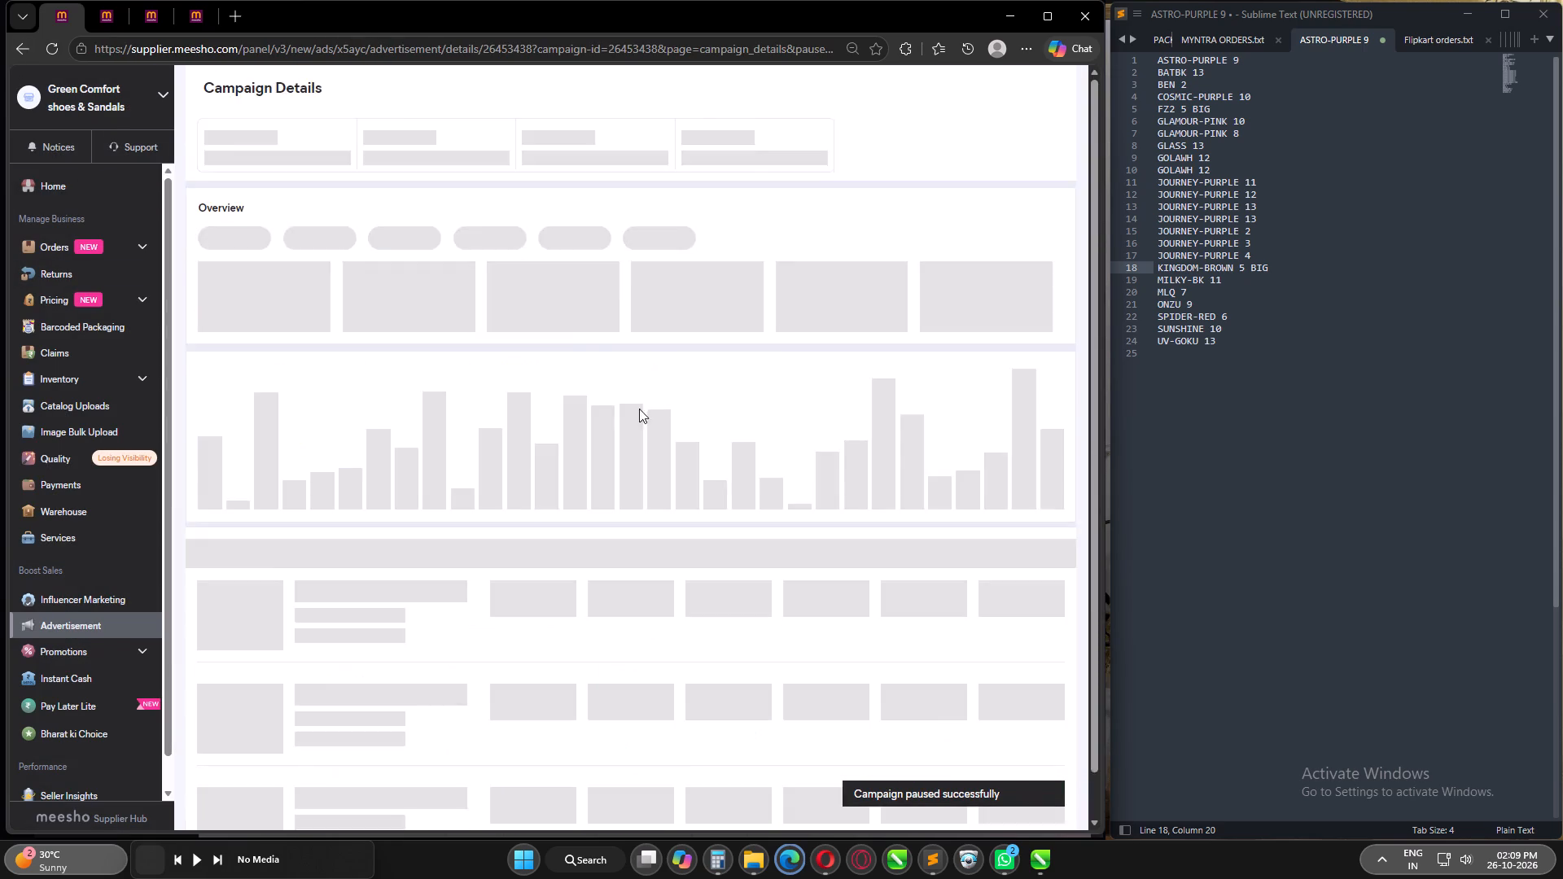
pyautogui.scroll(7, 622, 304)
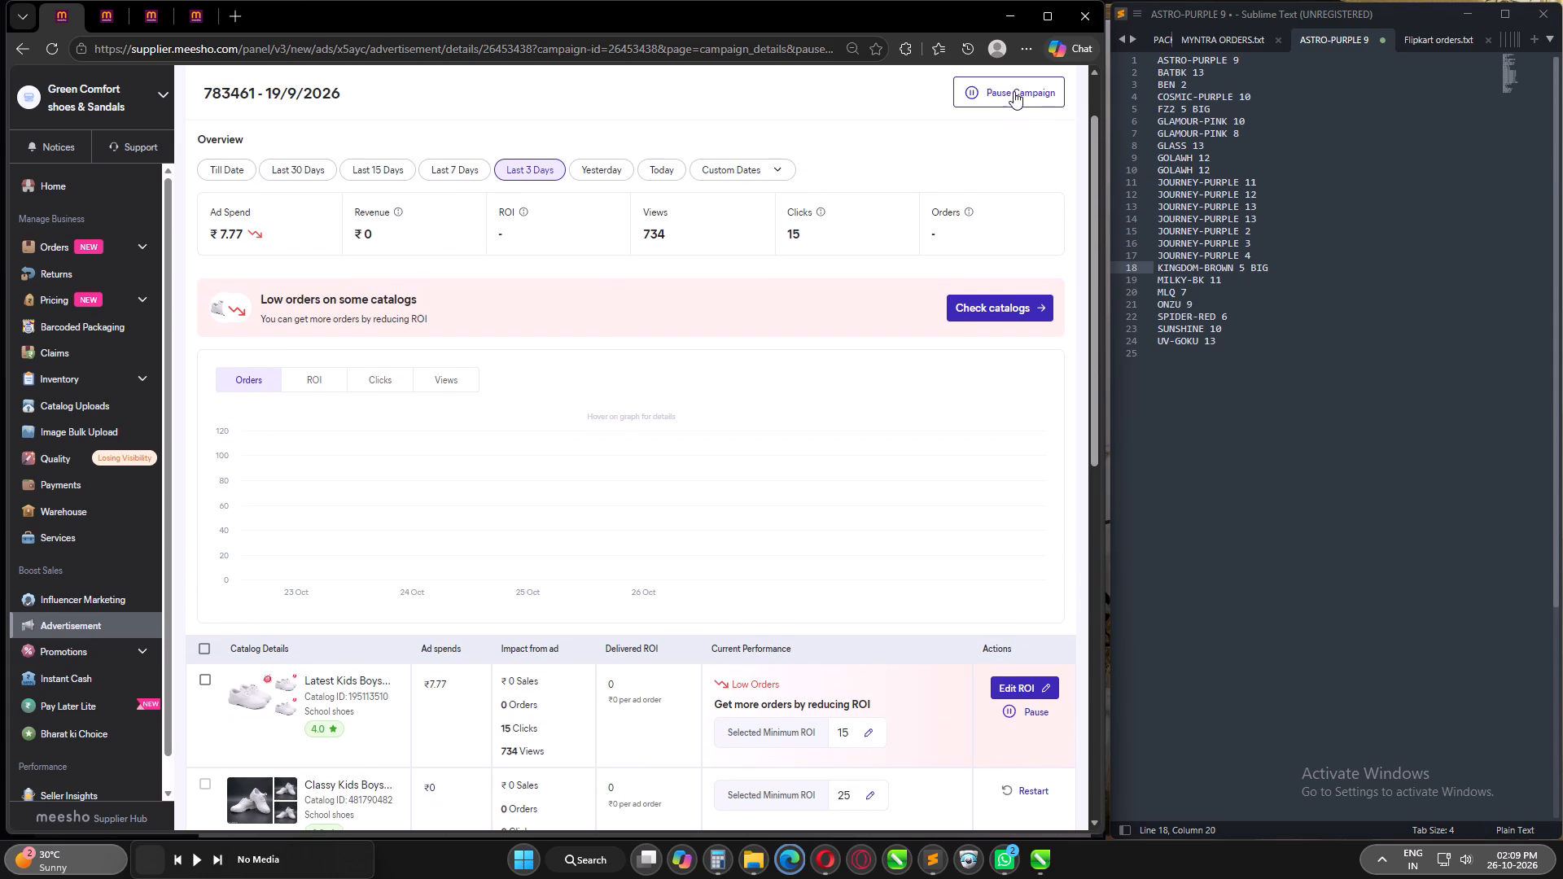
pyautogui.click(1022, 86)
pyautogui.click(542, 458)
pyautogui.click(493, 504)
pyautogui.click(606, 511)
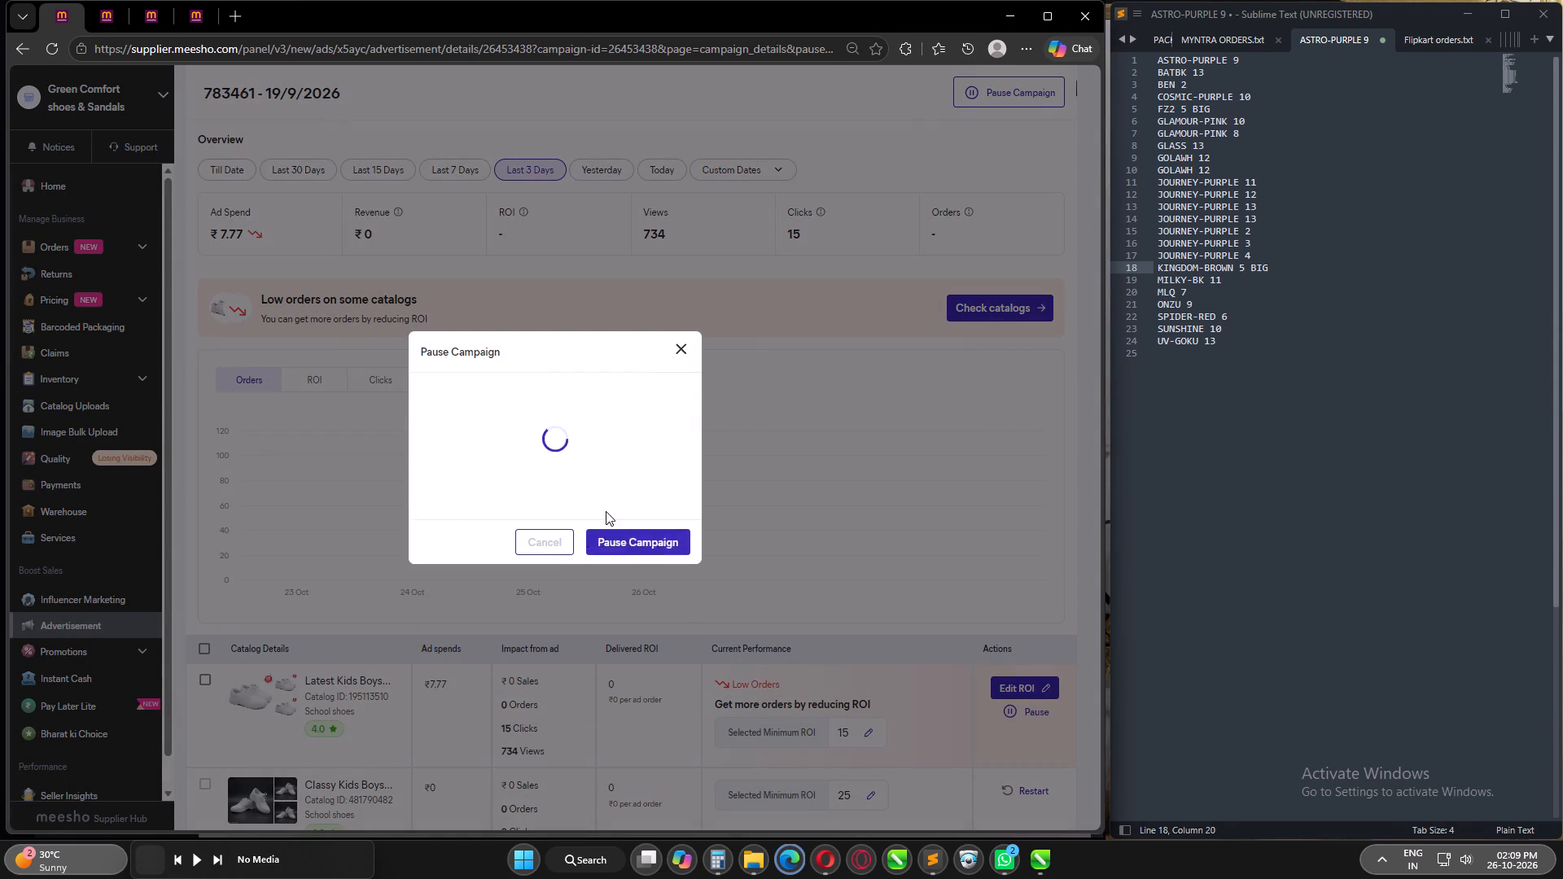
pyautogui.click(22, 50)
# Review the 783461 - 26/9/2026 campaign's overall and per-catalog performance for the last 3 days and last 7 days.
pyautogui.scroll(-3, 656, 508)
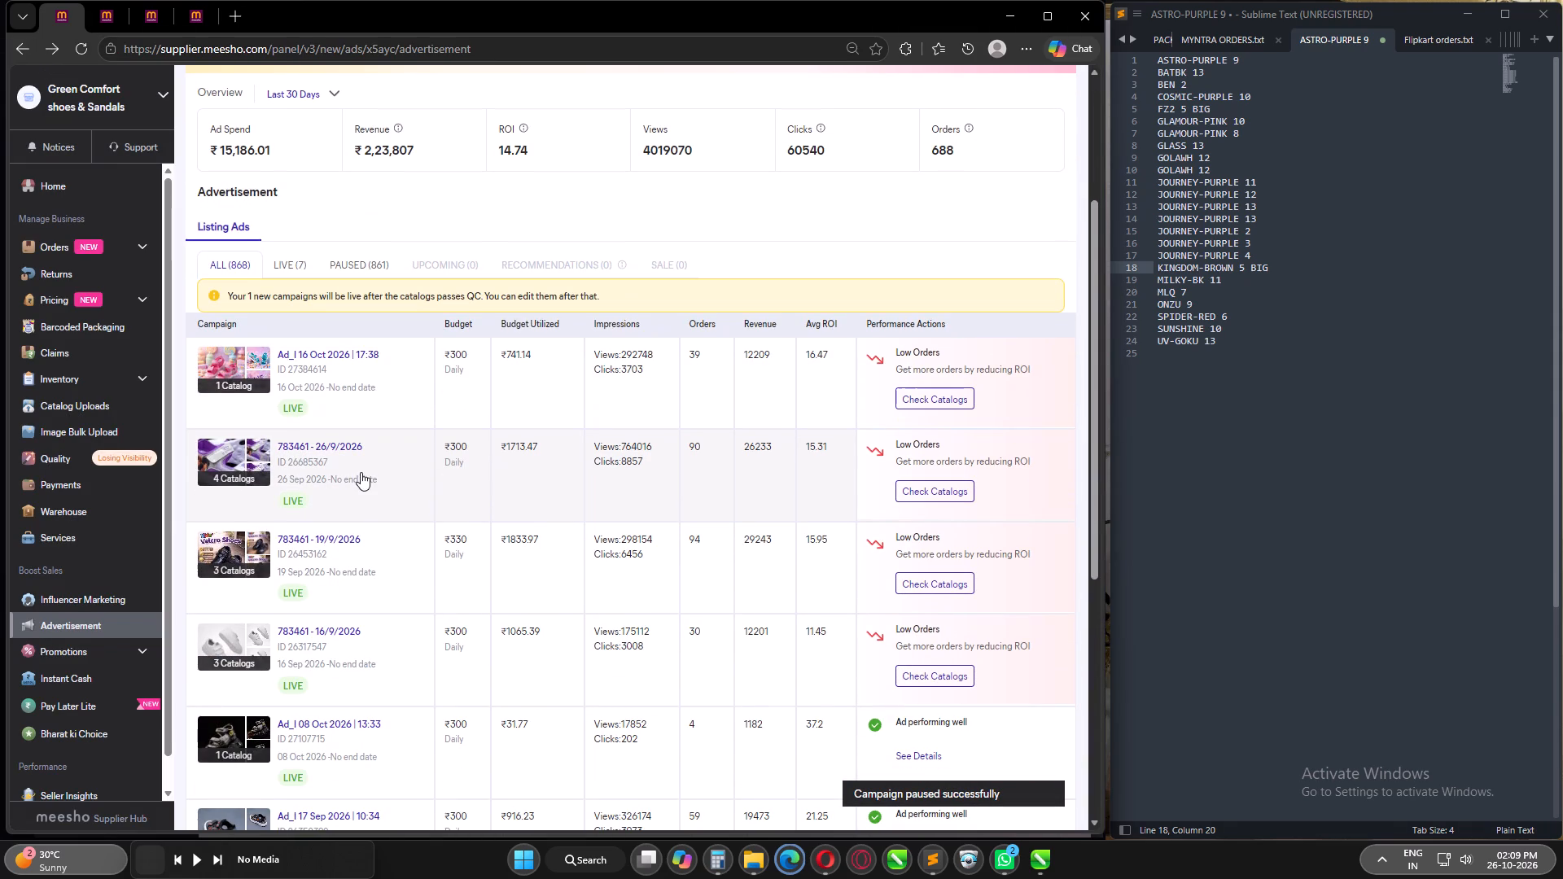
pyautogui.click(352, 472)
pyautogui.scroll(-2, 470, 448)
pyautogui.scroll(6, 471, 448)
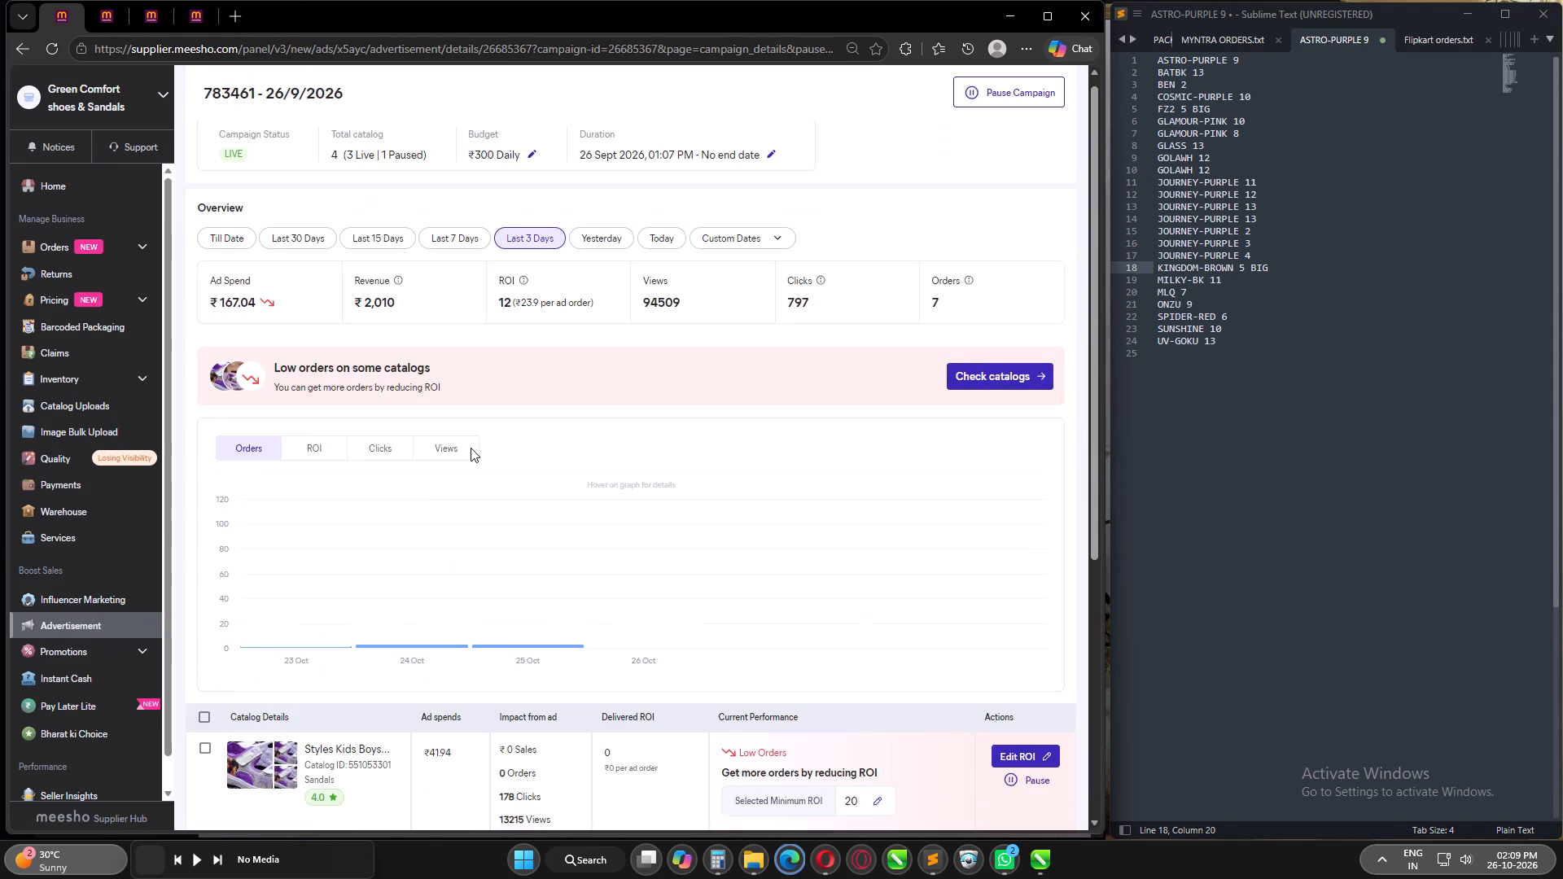
pyautogui.scroll(-3, 540, 543)
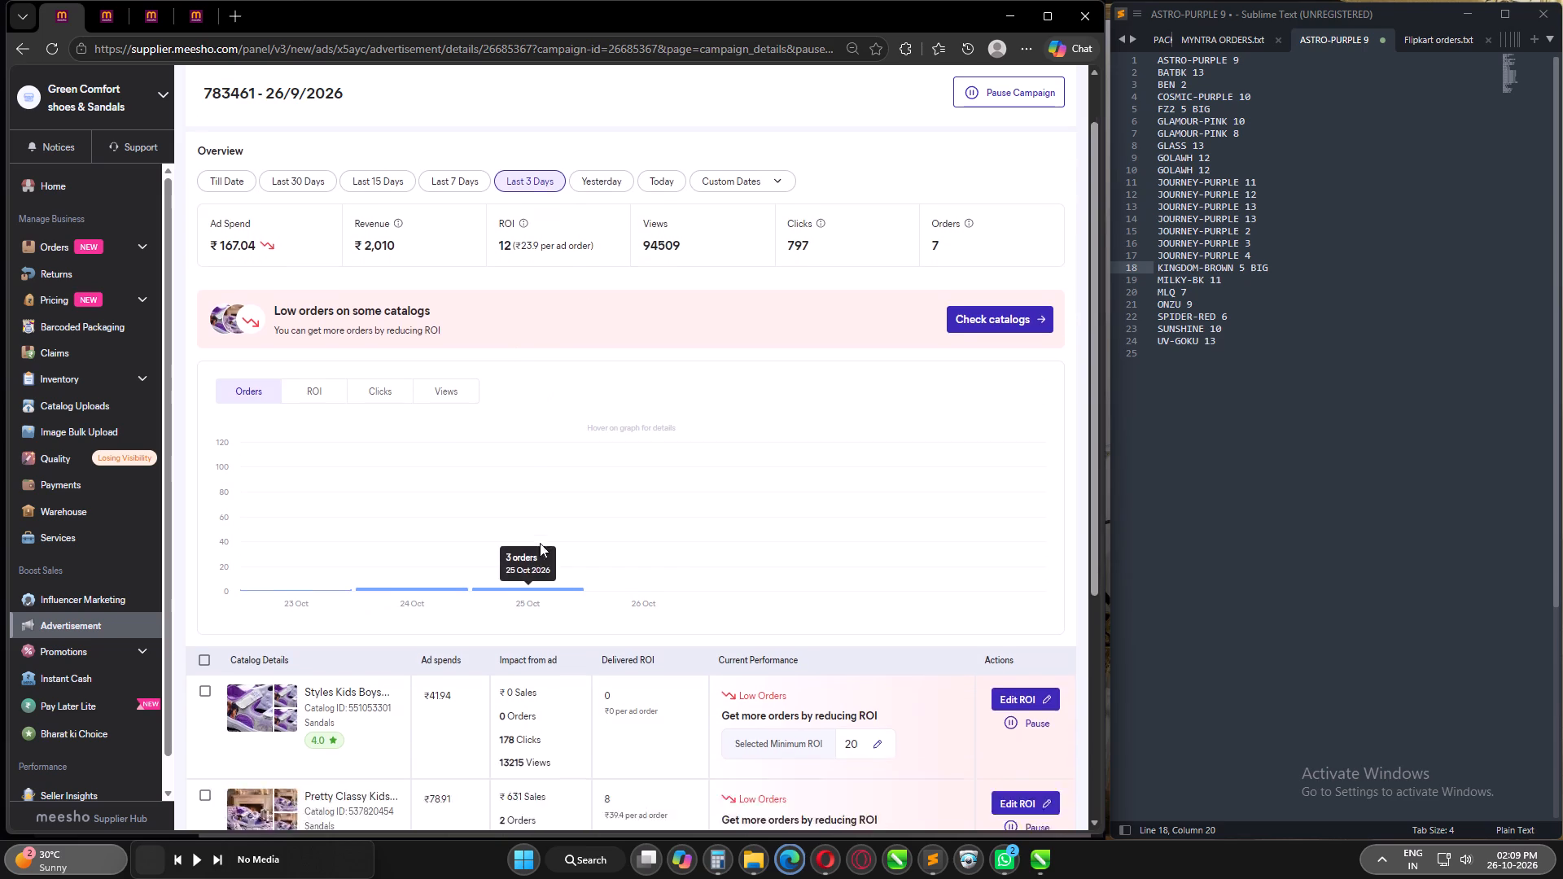
pyautogui.scroll(-2, 540, 543)
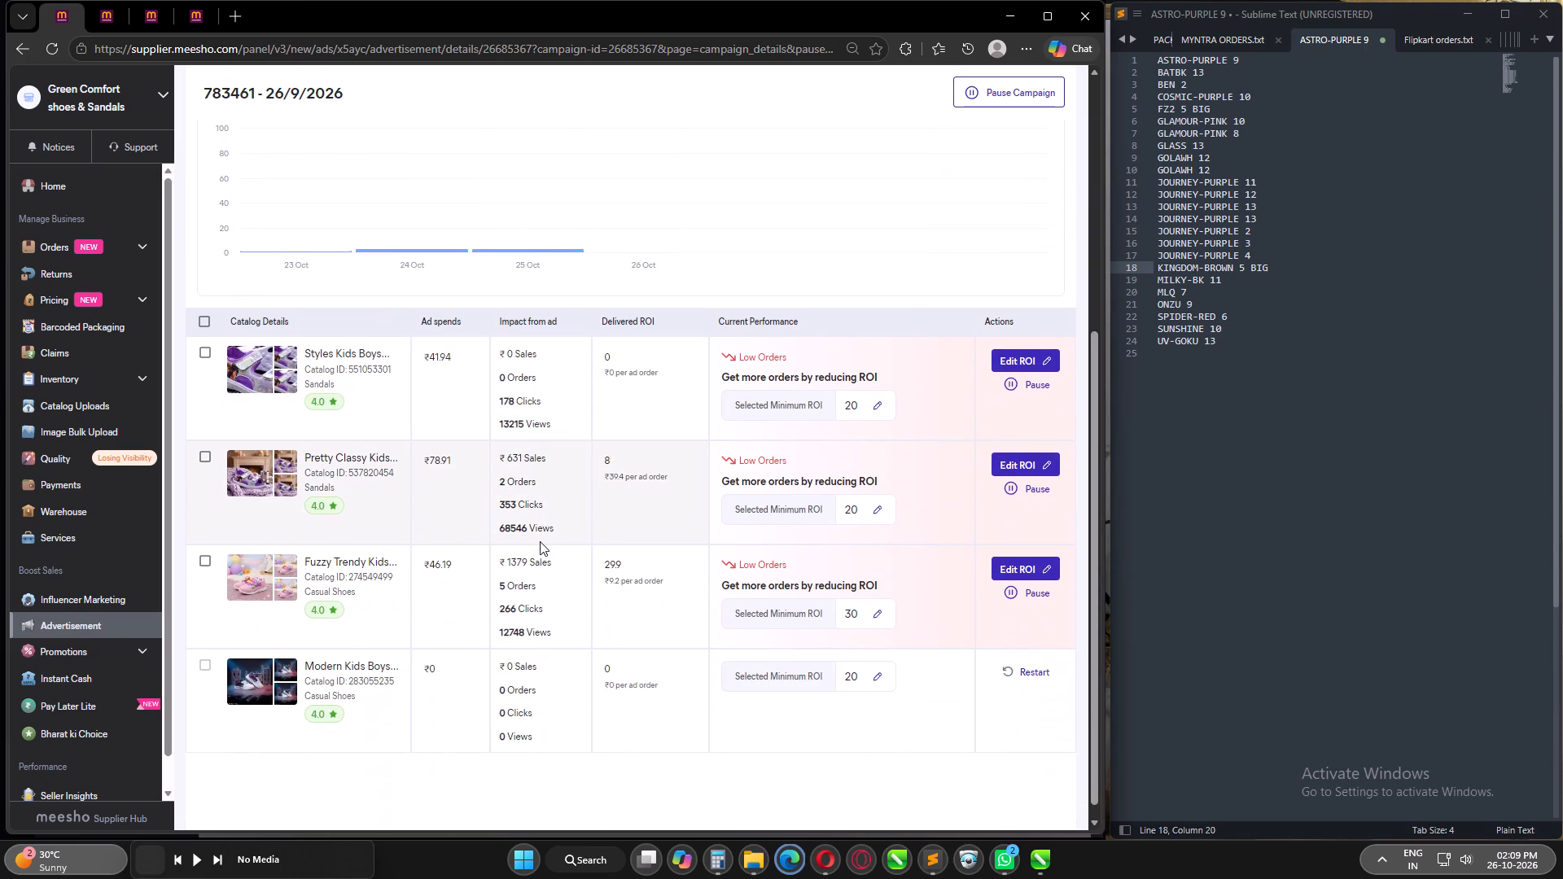
pyautogui.scroll(6, 540, 540)
pyautogui.click(476, 247)
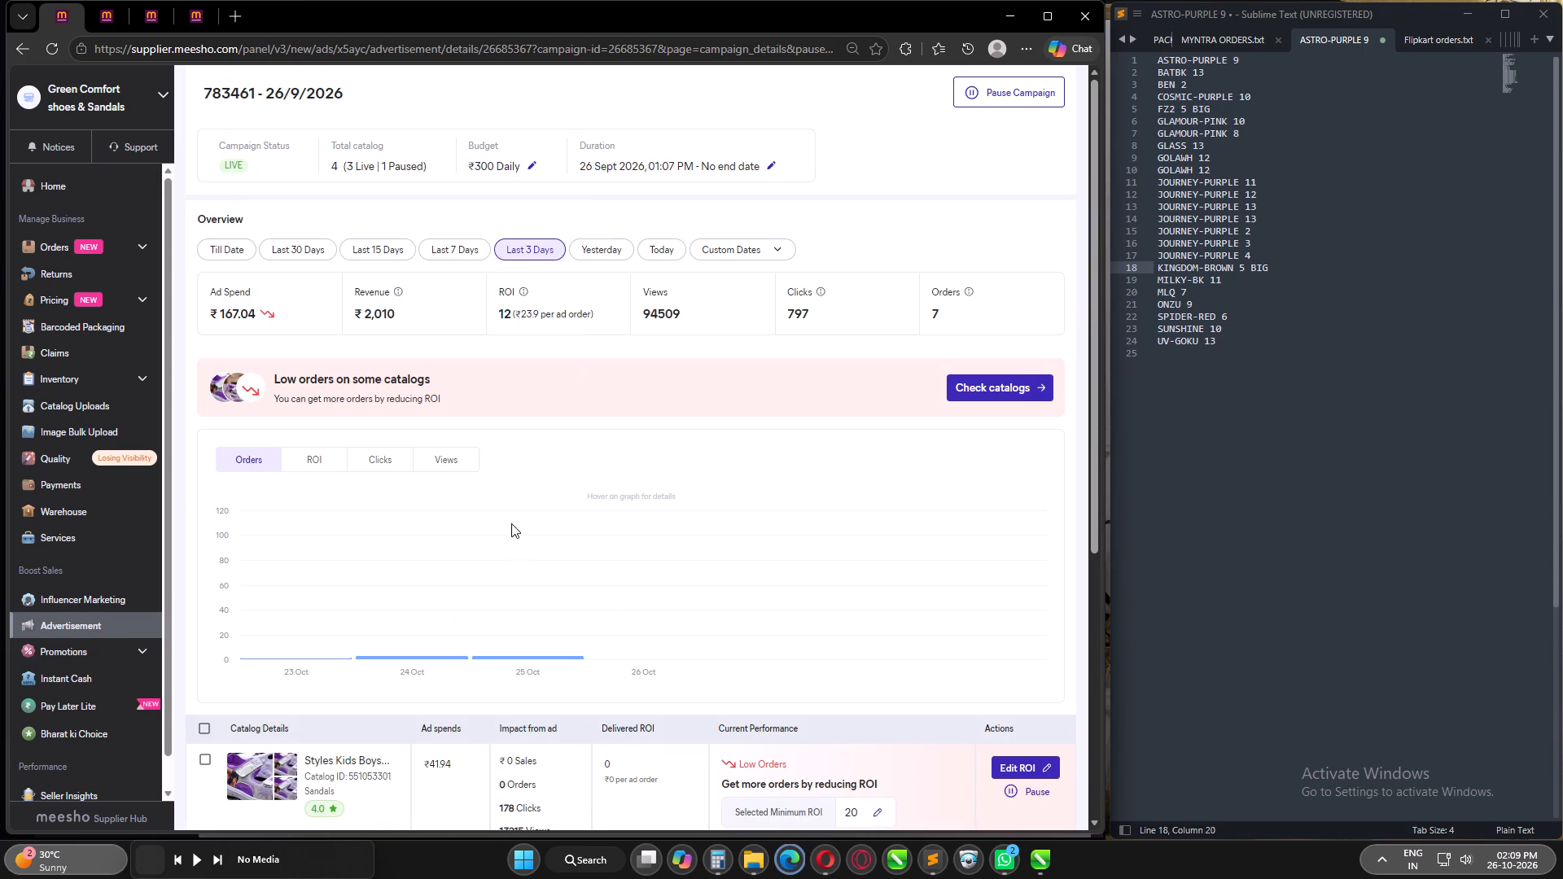
pyautogui.scroll(-5, 514, 536)
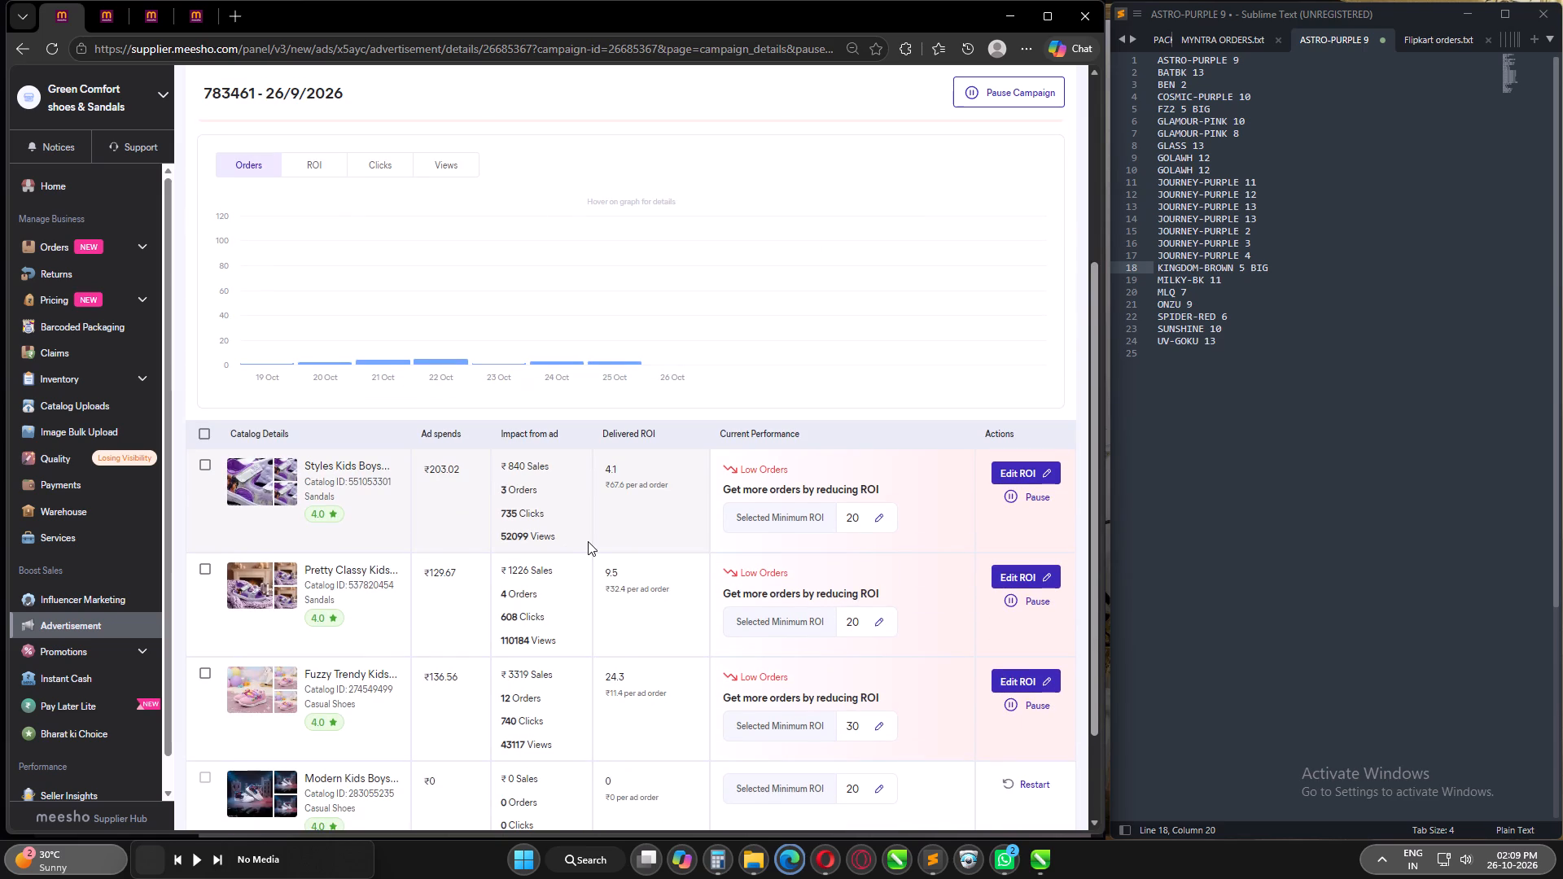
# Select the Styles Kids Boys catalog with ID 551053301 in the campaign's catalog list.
pyautogui.click(210, 463)
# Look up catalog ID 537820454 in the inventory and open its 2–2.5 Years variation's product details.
pyautogui.scroll(-2, 521, 496)
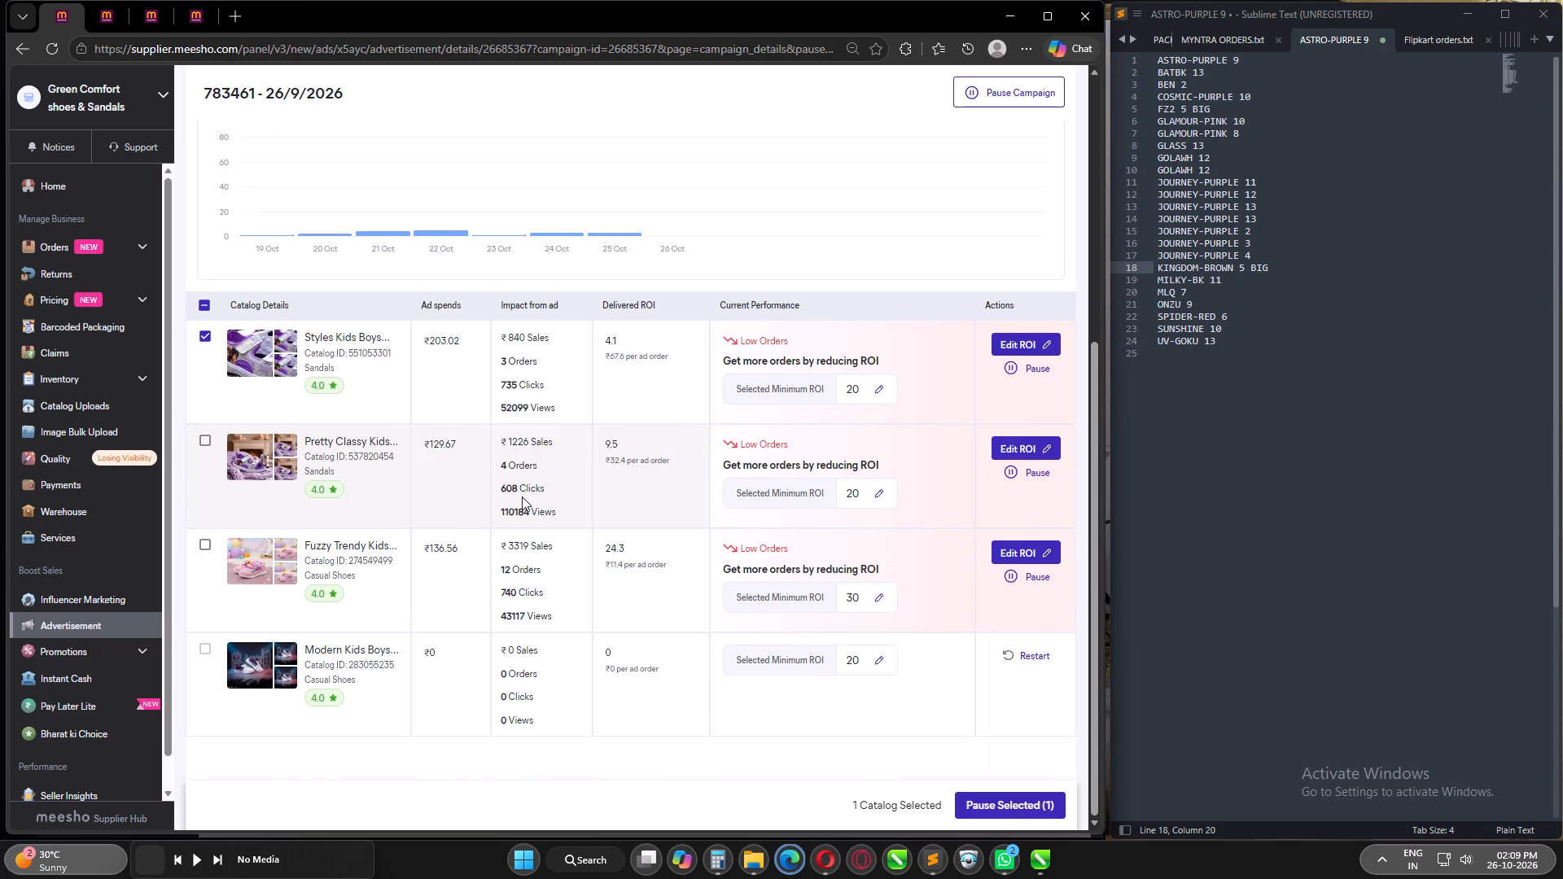
pyautogui.doubleClick(357, 457)
pyautogui.hotkey('ctrl', 'c')
pyautogui.click(105, 24)
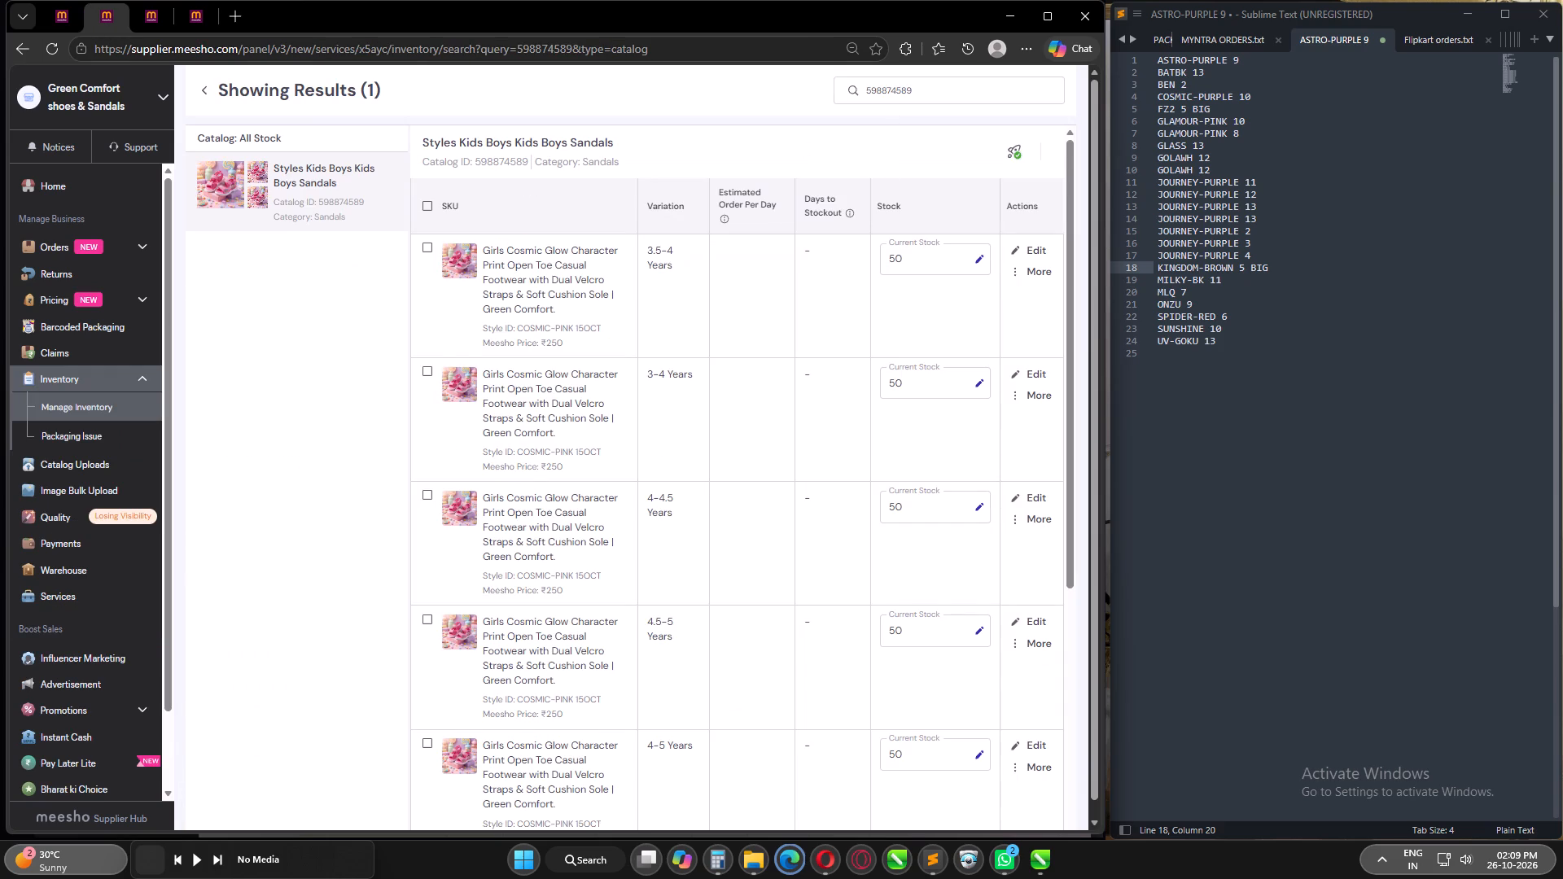
pyautogui.moveTo(946, 90); pyautogui.dragTo(751, 107)
pyautogui.hotkey('ctrl', 'v')
pyautogui.click(917, 123)
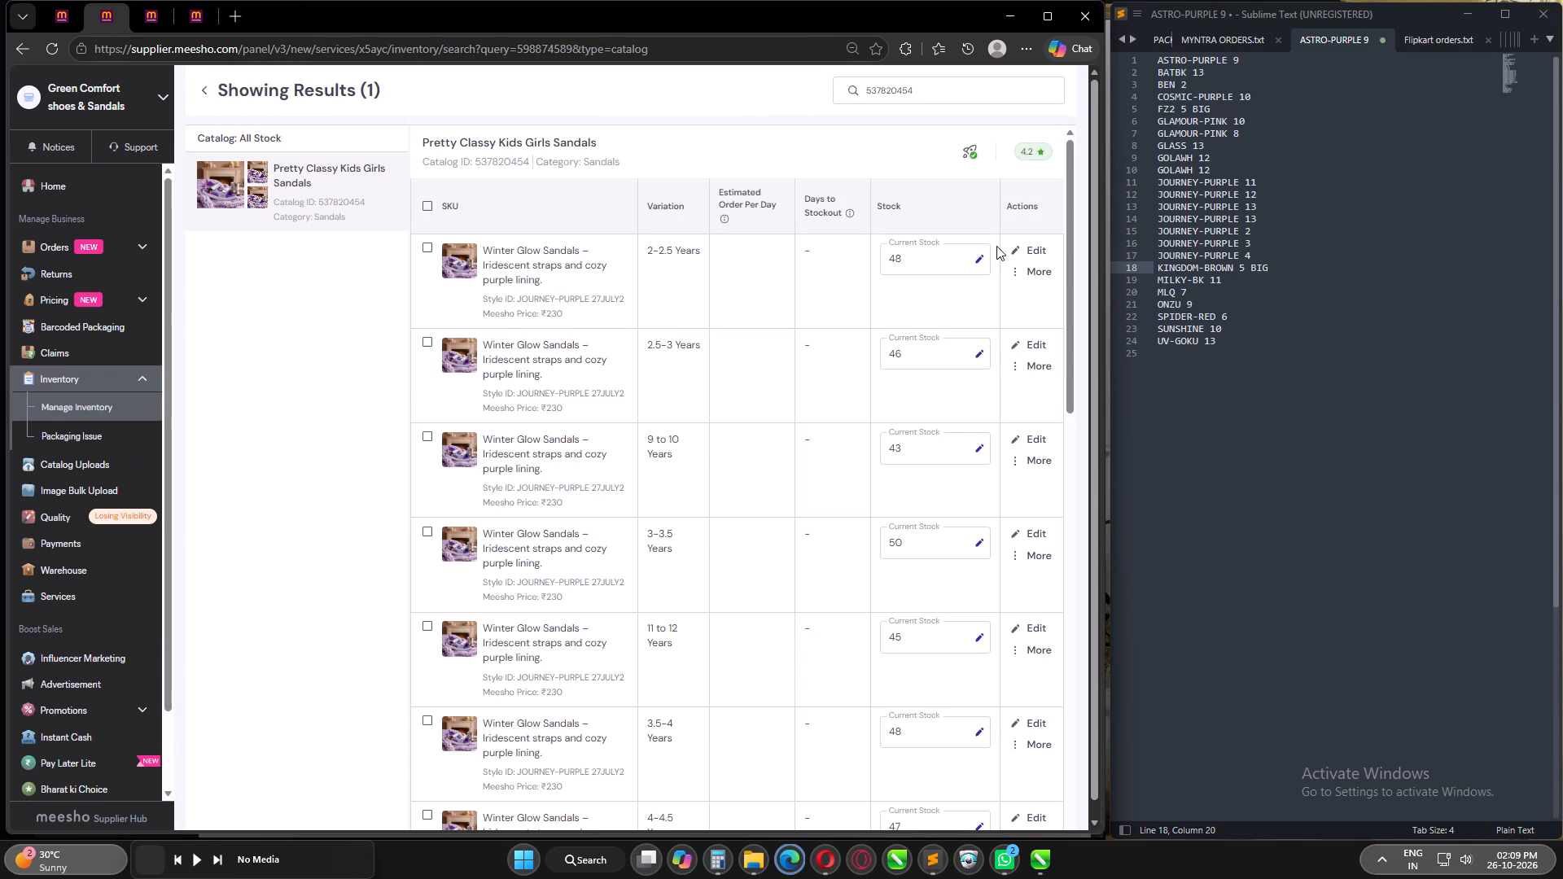
pyautogui.click(1041, 250)
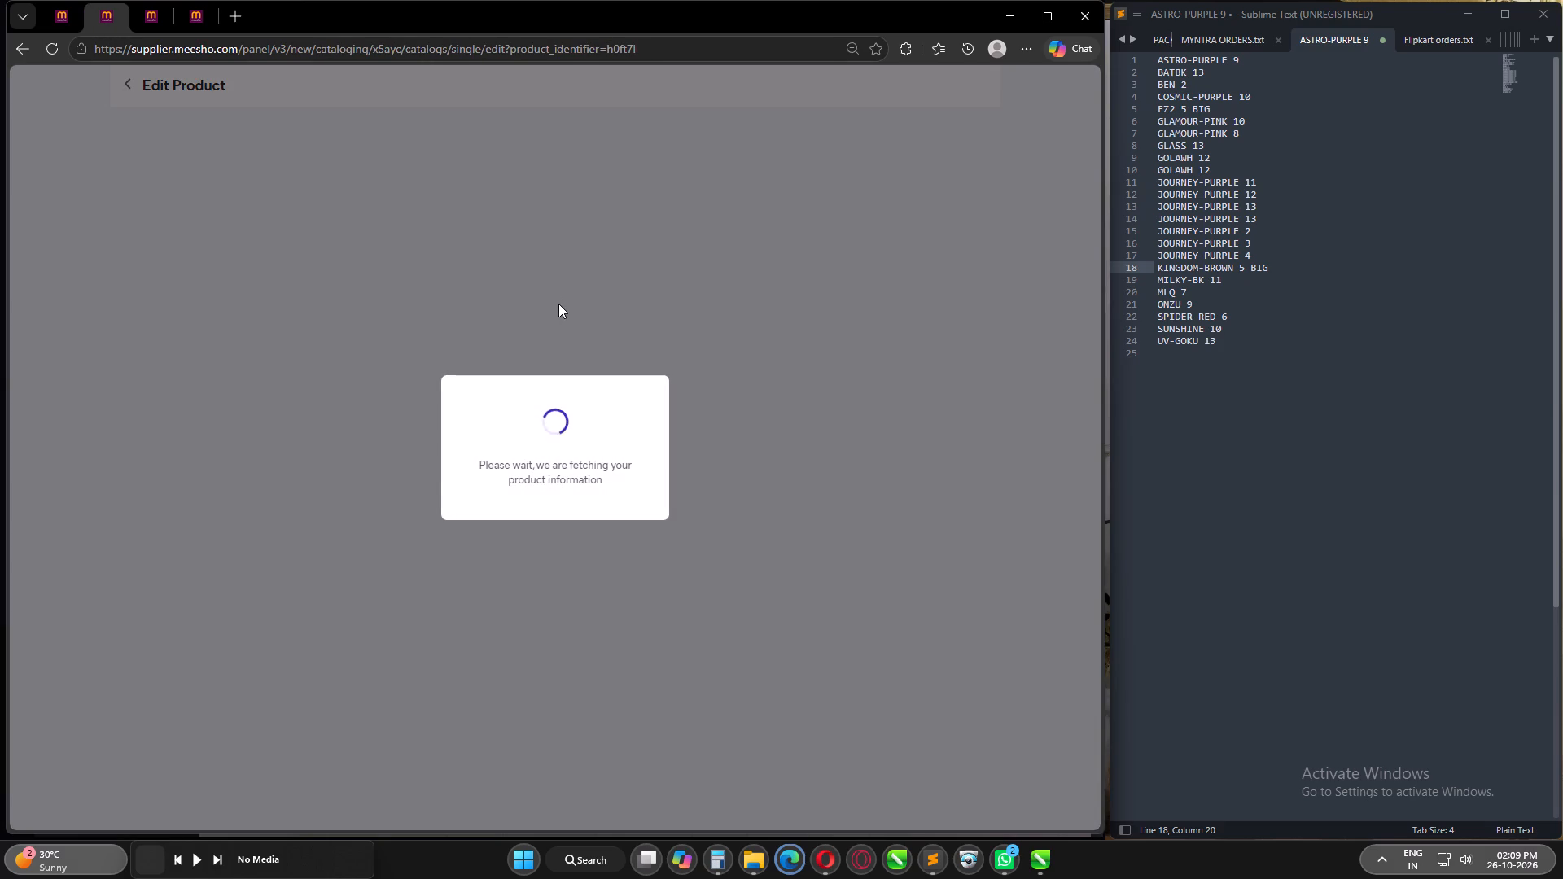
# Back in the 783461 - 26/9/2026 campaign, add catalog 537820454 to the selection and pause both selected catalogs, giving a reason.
pyautogui.click(75, 11)
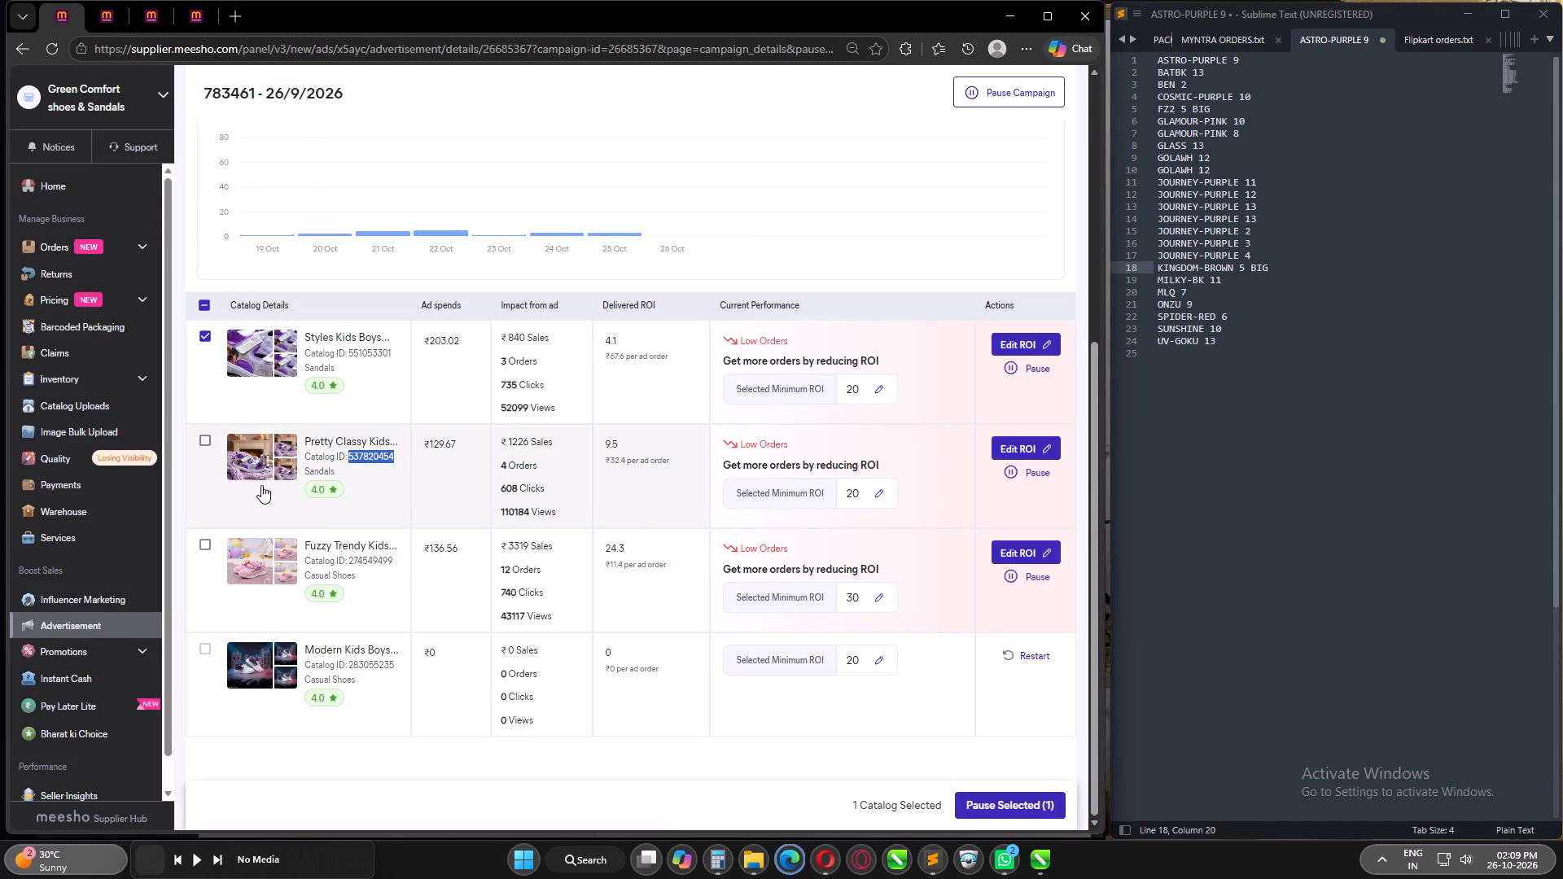
pyautogui.click(196, 439)
pyautogui.click(996, 811)
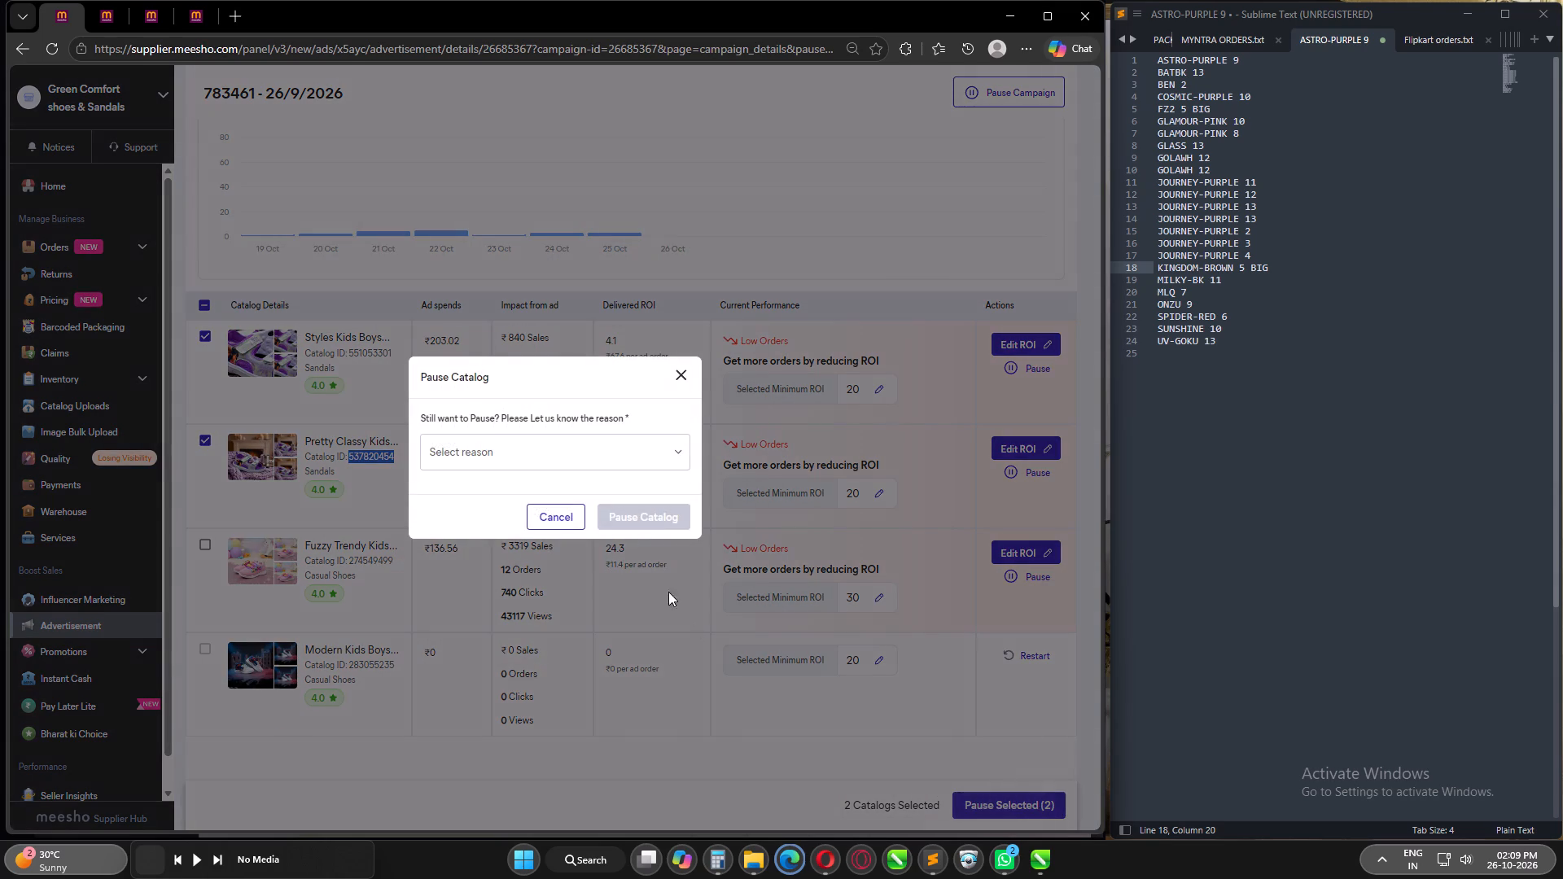
pyautogui.click(537, 443)
pyautogui.click(507, 481)
pyautogui.click(629, 518)
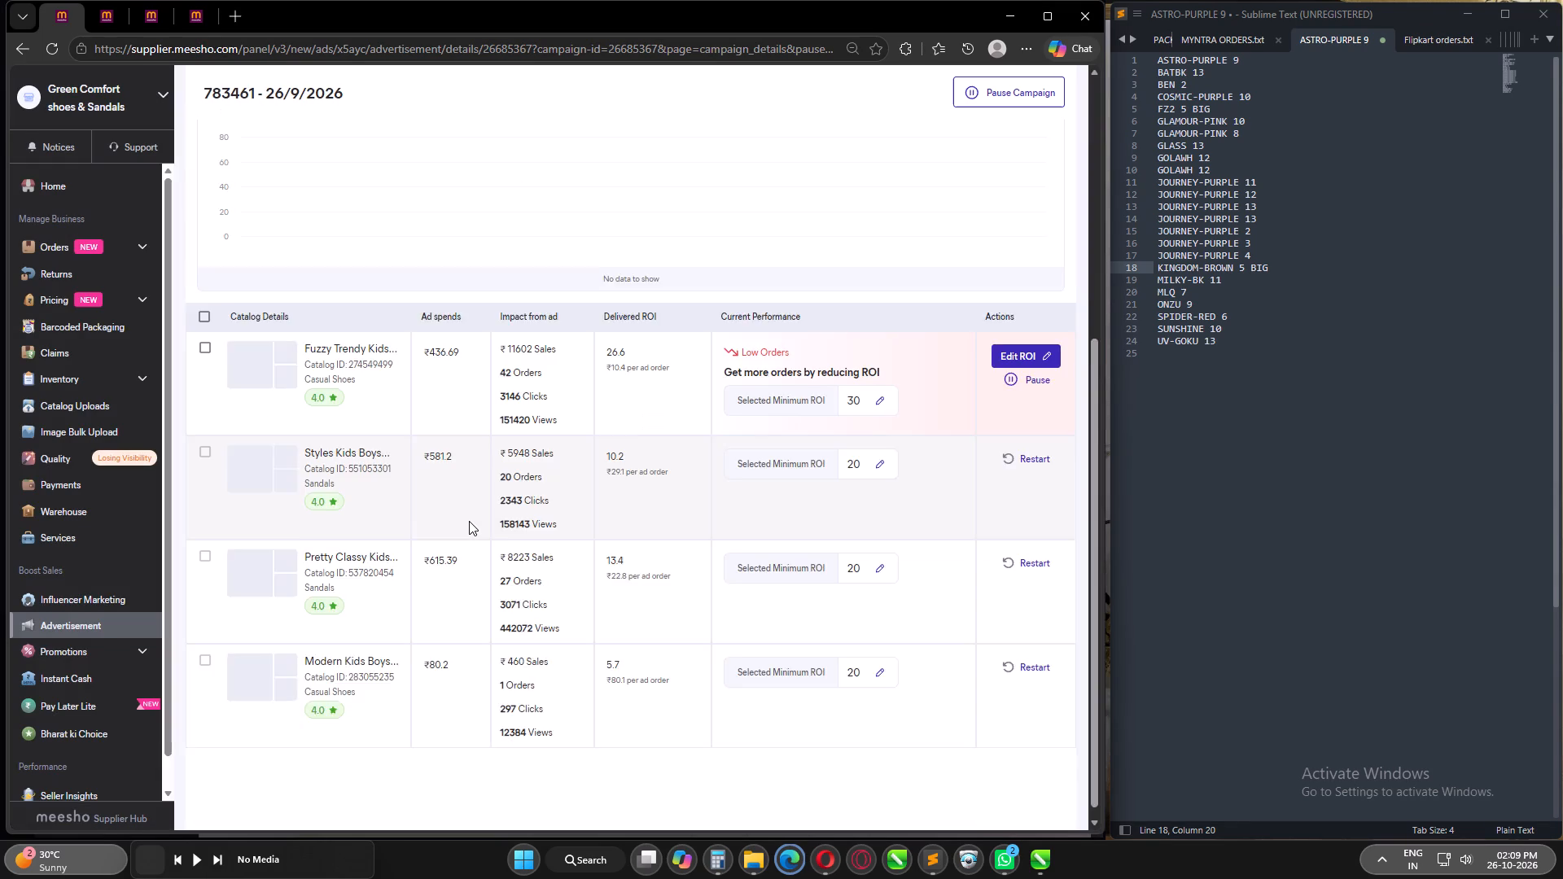
# Review the 783461 - 26/9/2026 campaign's catalogs till date and for the last 3 days, and return to the campaign list.
pyautogui.scroll(6, 469, 521)
pyautogui.scroll(-4, 469, 521)
pyautogui.scroll(2, 516, 492)
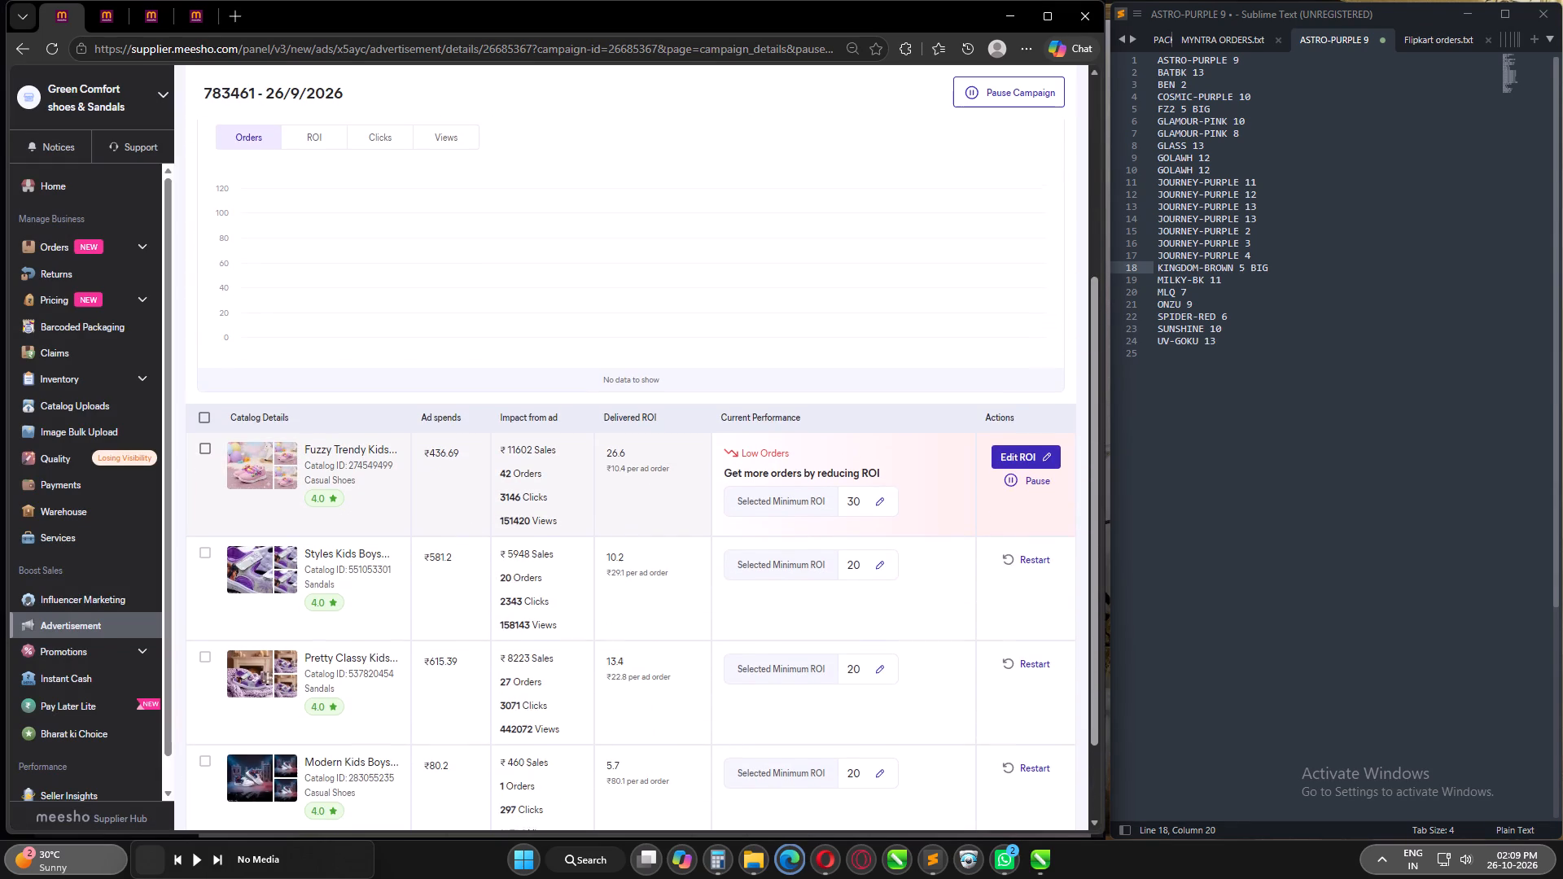
pyautogui.scroll(4, 516, 492)
pyautogui.click(534, 240)
pyautogui.scroll(-3, 541, 477)
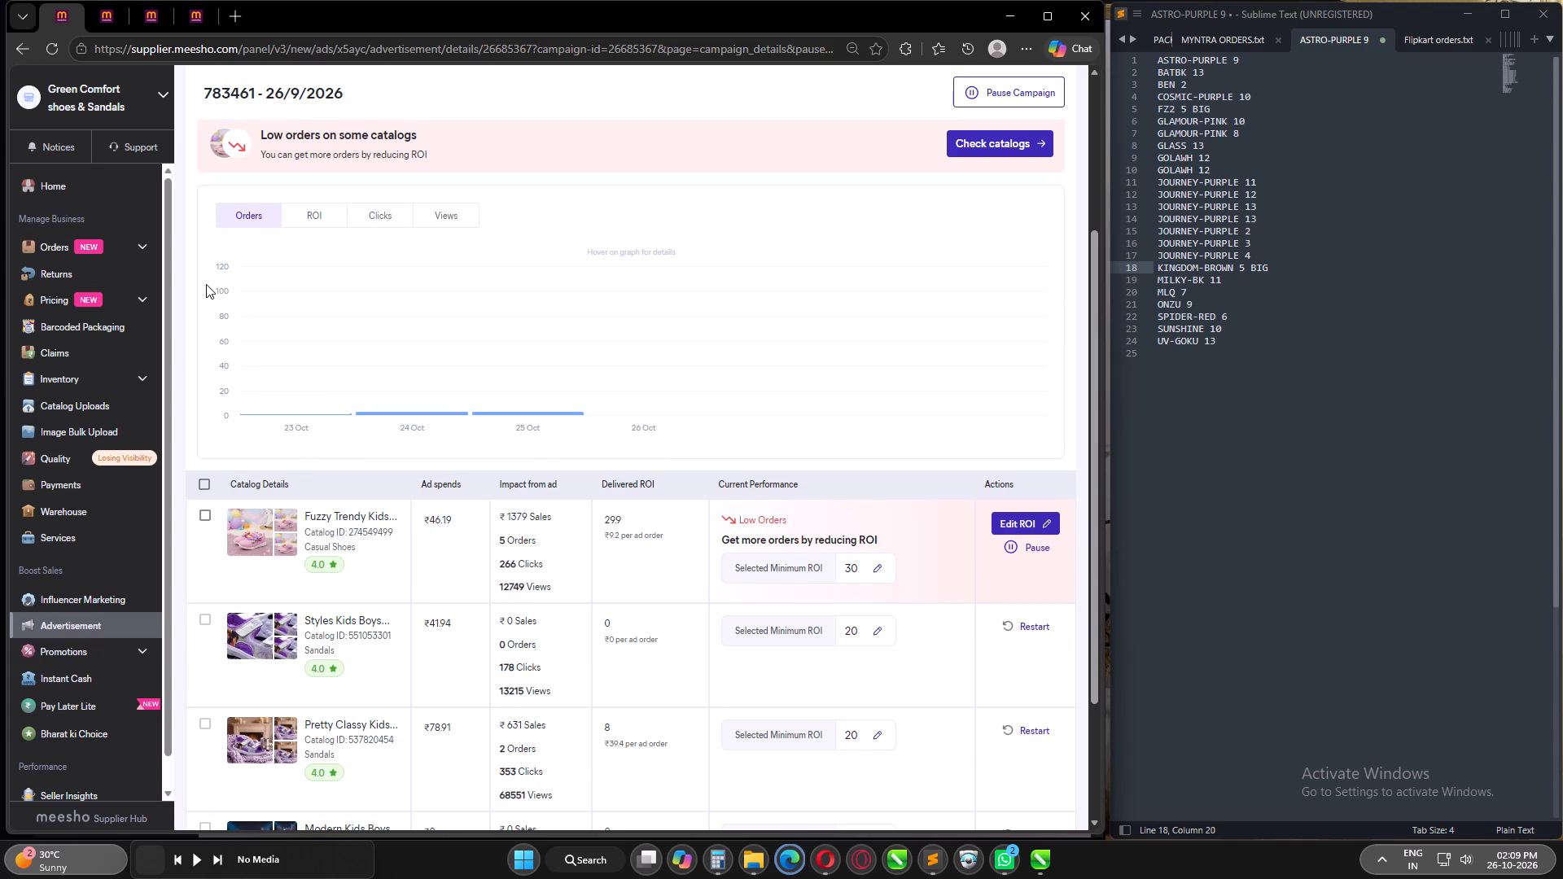
pyautogui.click(14, 46)
# Look through the live campaigns and examine the per-catalog performance of the 783461 - 19/9/2026 campaign with ID 26453162.
pyautogui.scroll(-4, 459, 466)
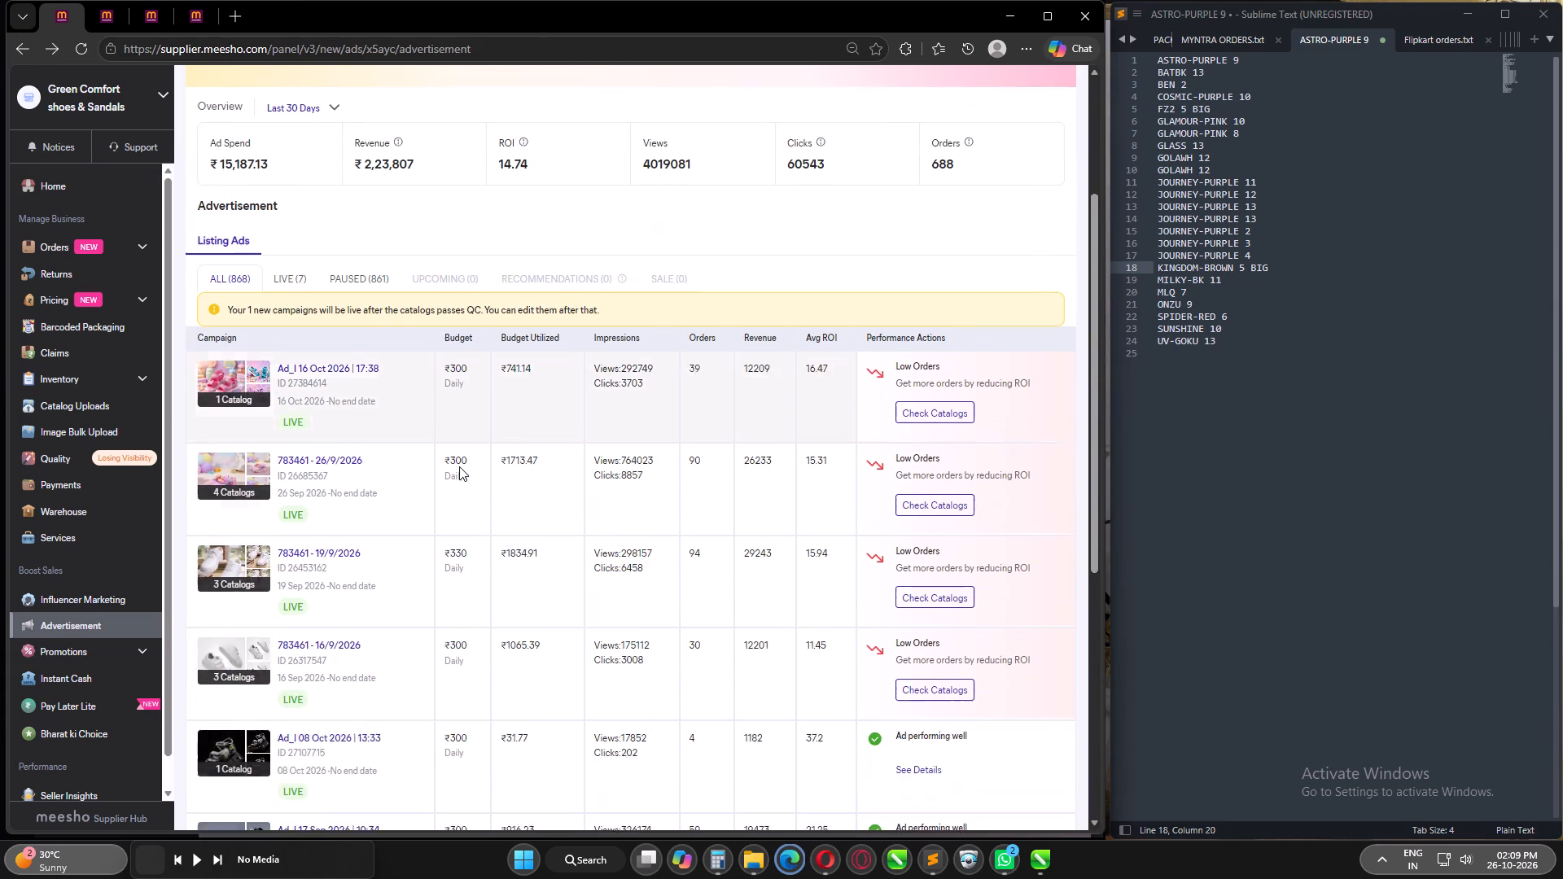
pyautogui.scroll(-5, 439, 474)
pyautogui.scroll(7, 410, 490)
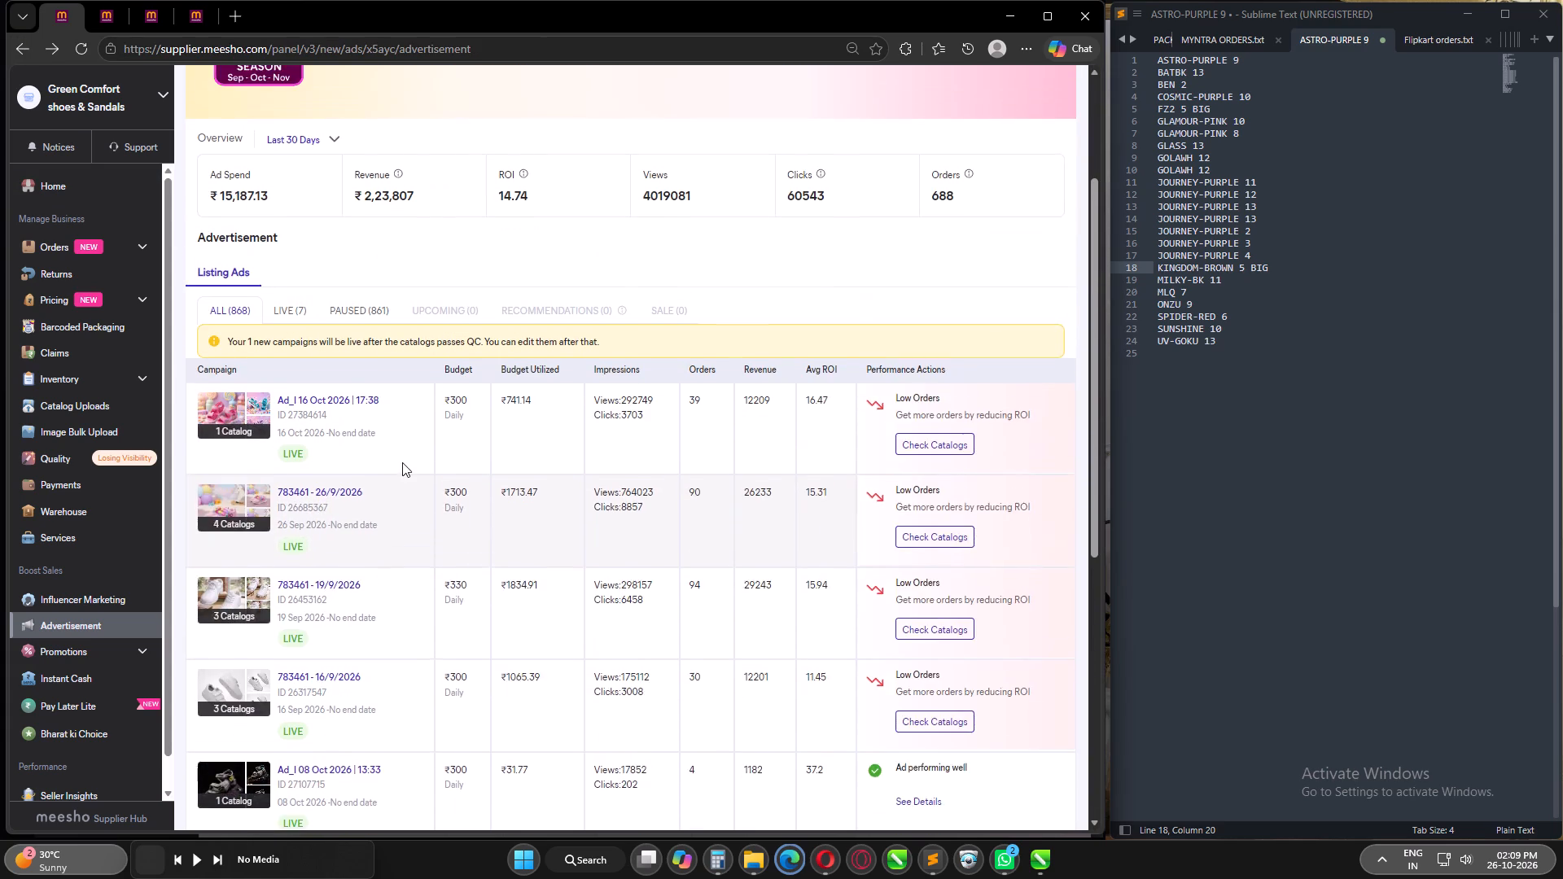
pyautogui.scroll(-4, 402, 462)
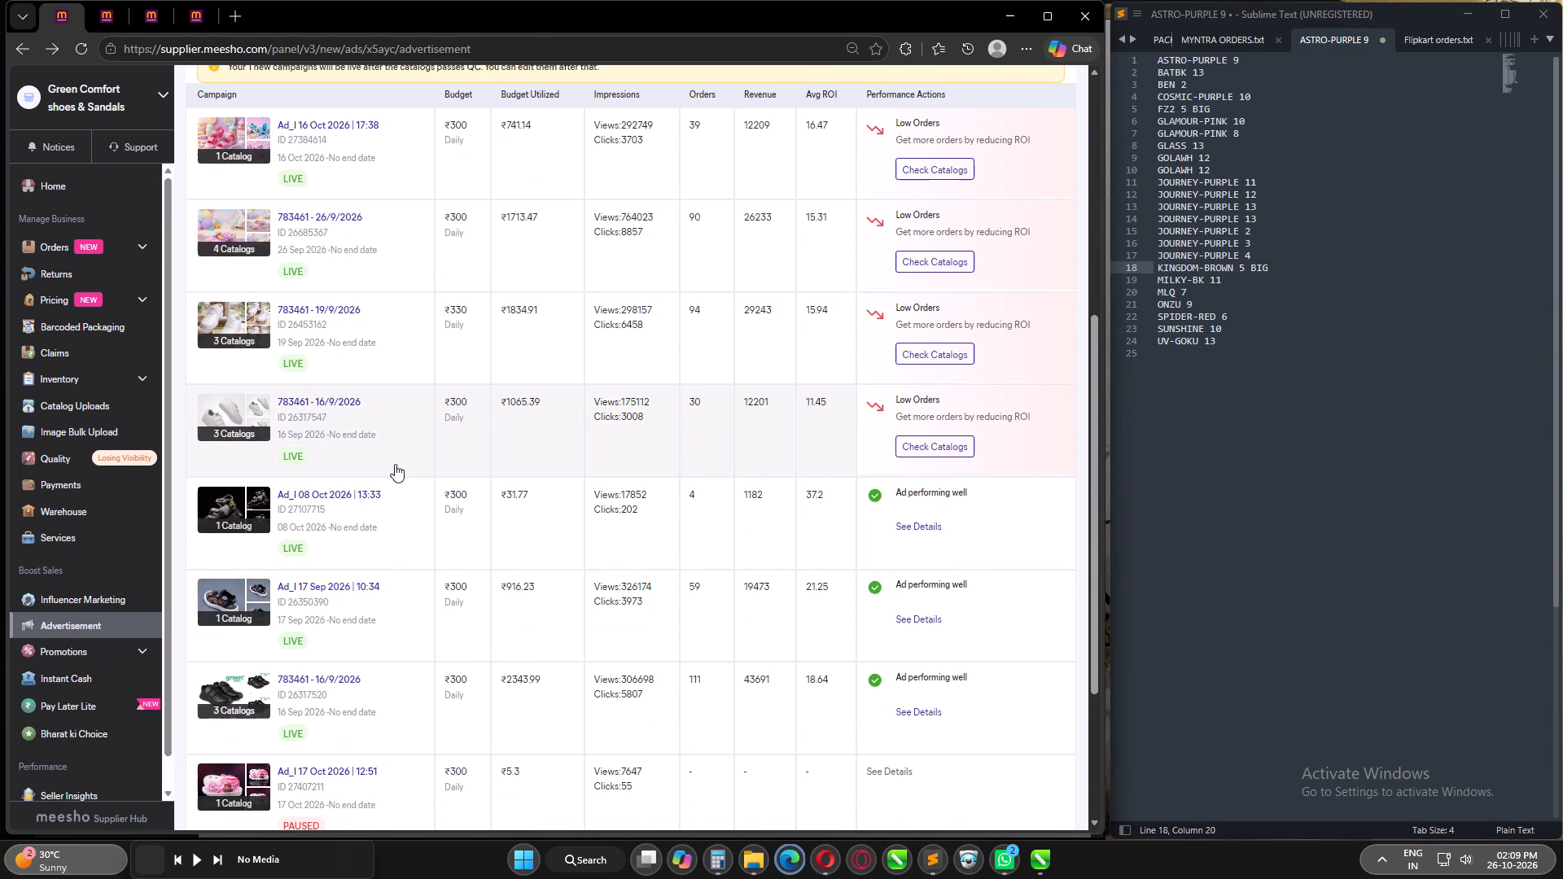
pyautogui.click(286, 304)
pyautogui.scroll(-4, 396, 513)
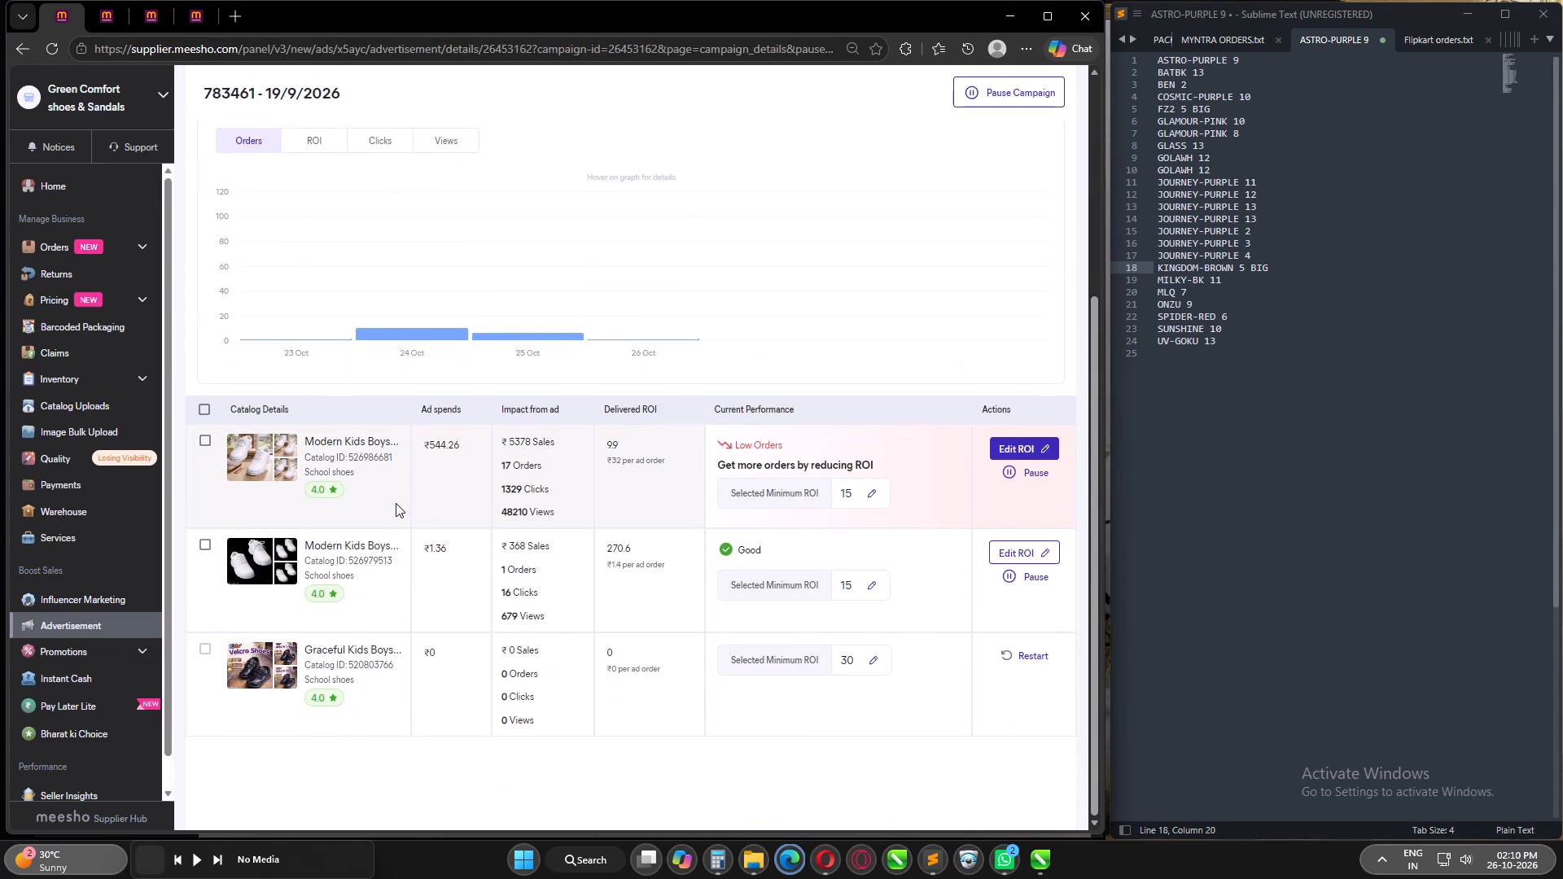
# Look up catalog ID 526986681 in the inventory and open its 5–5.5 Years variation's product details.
pyautogui.doubleClick(381, 453)
pyautogui.hotkey('ctrl', 'c')
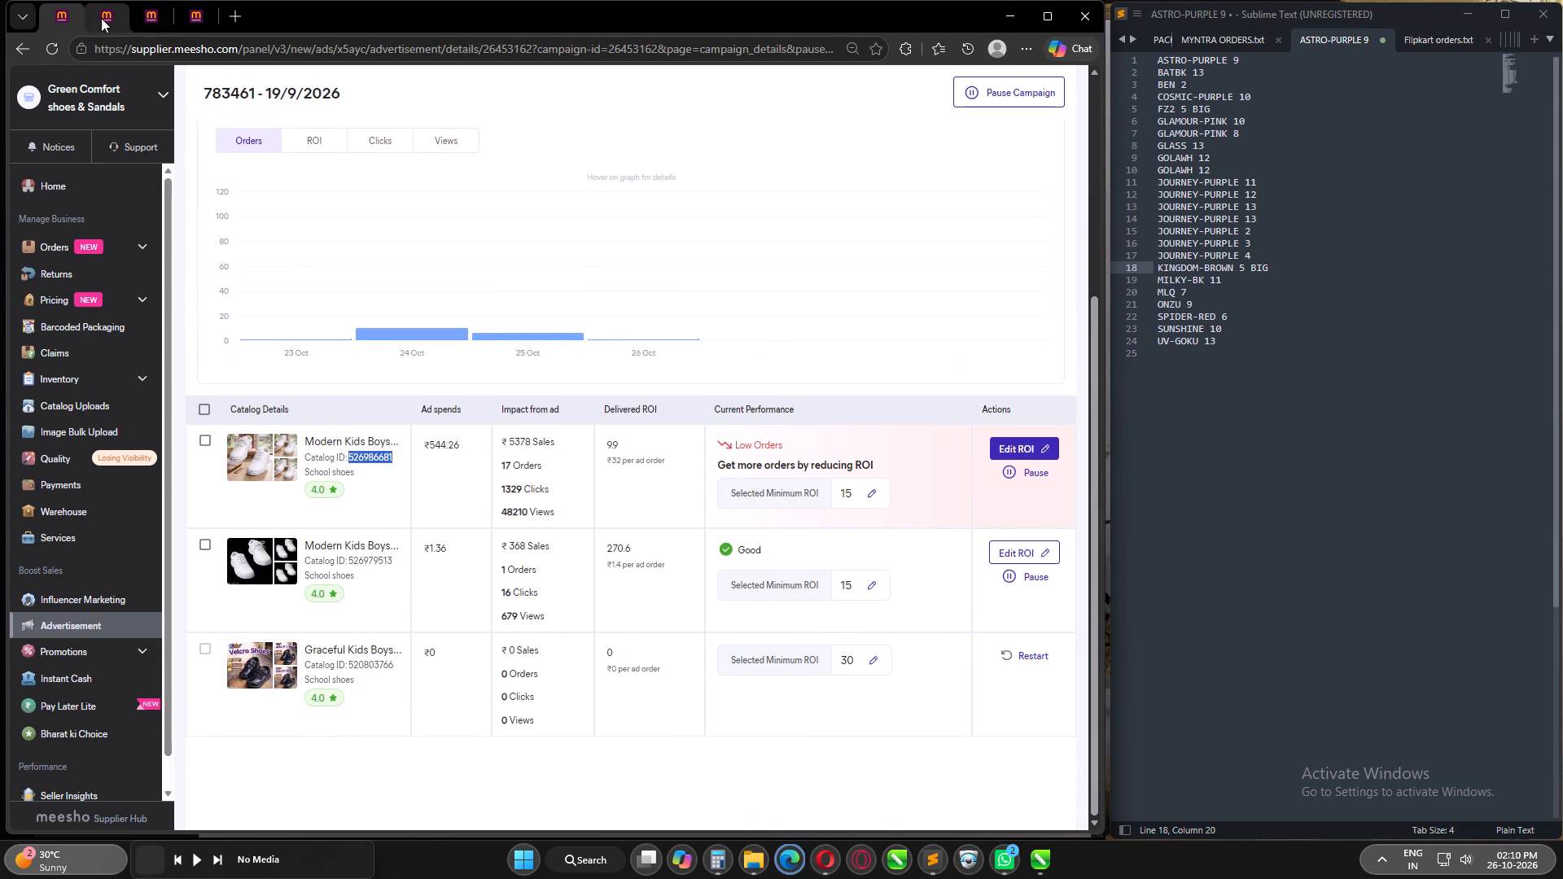
pyautogui.click(101, 18)
pyautogui.click(155, 7)
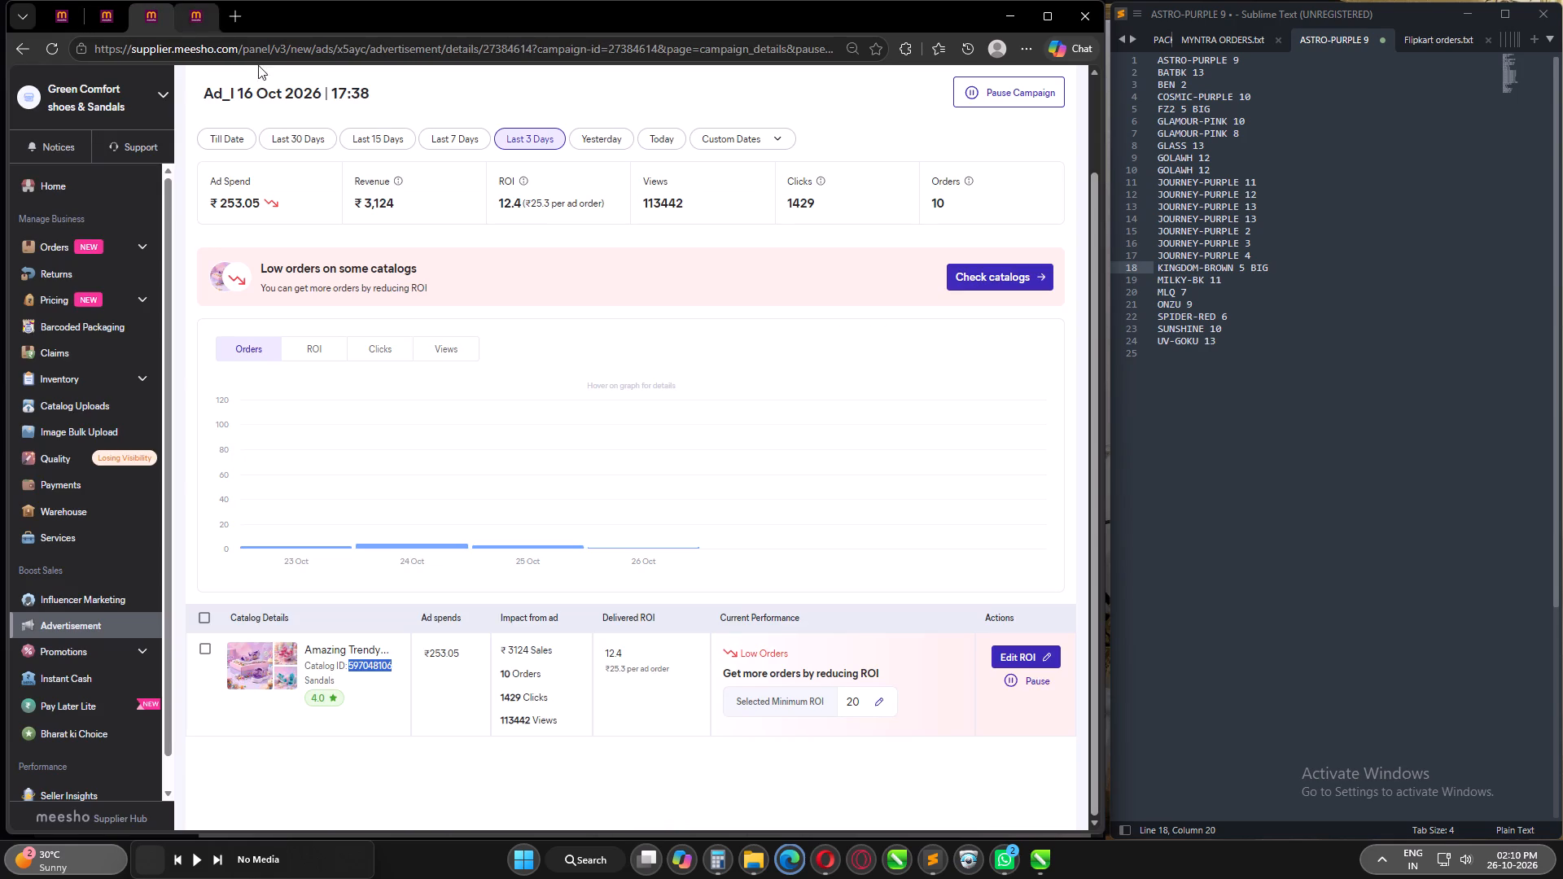
pyautogui.click(80, 380)
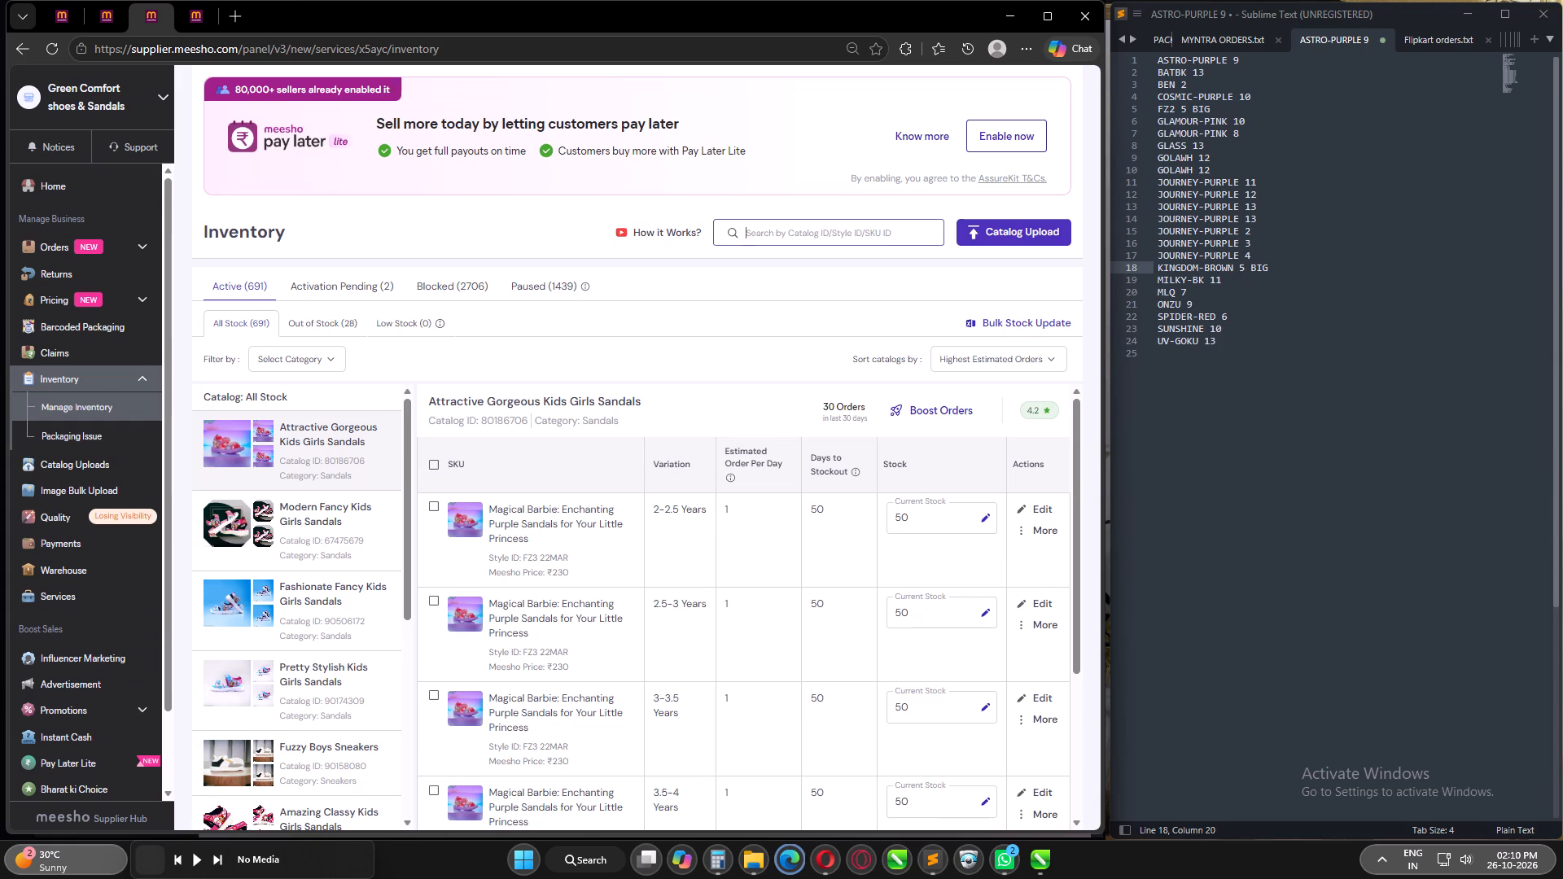
pyautogui.click(845, 225)
pyautogui.hotkey('ctrl', 'v')
pyautogui.doubleClick(810, 251)
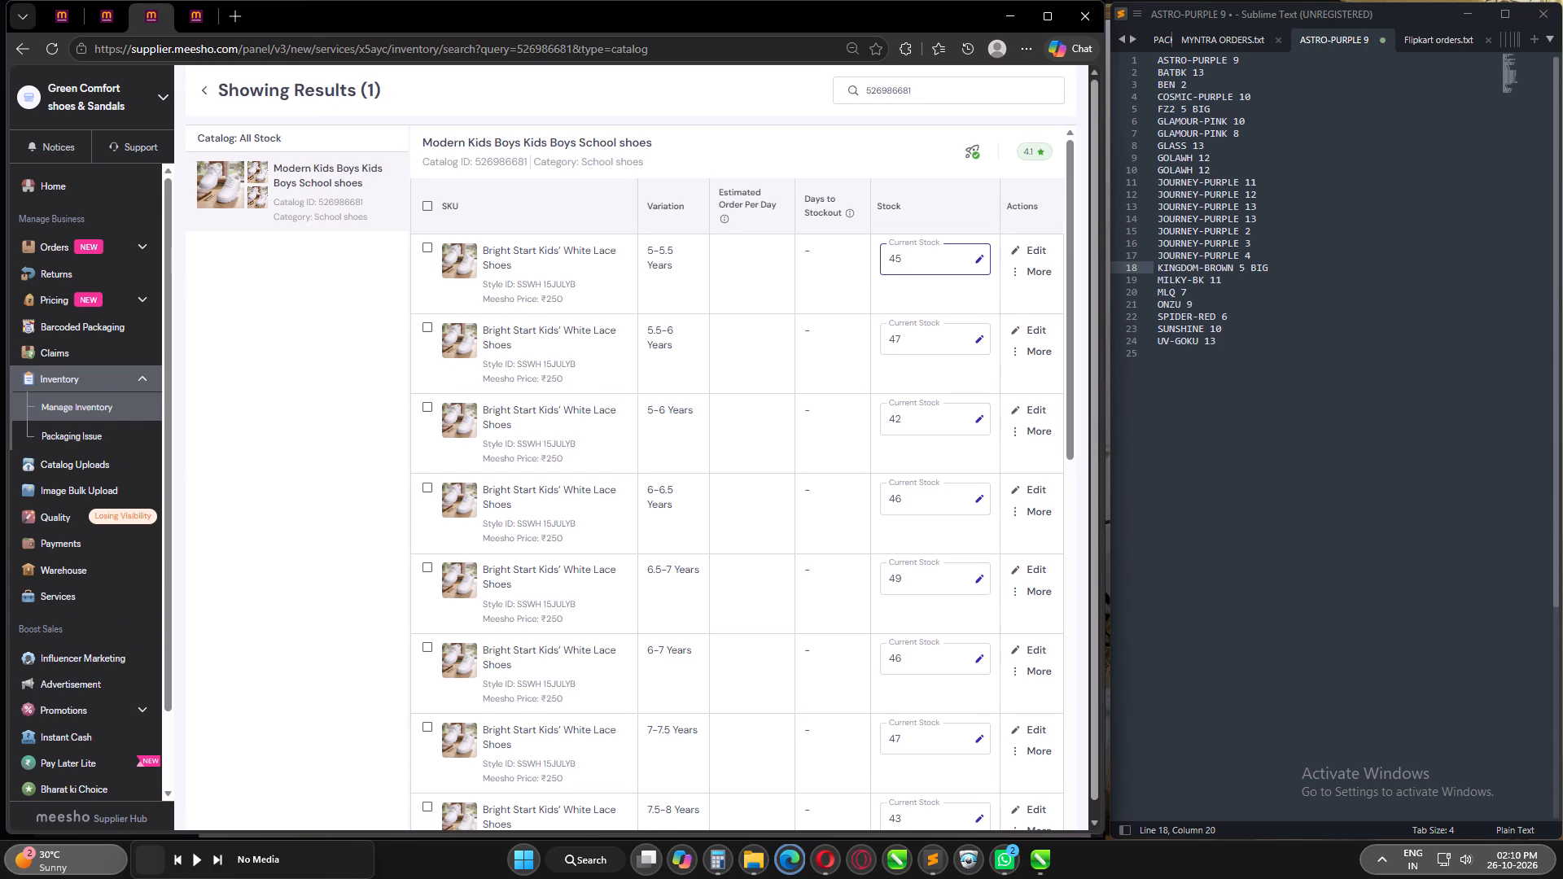
pyautogui.click(1006, 247)
pyautogui.click(1026, 250)
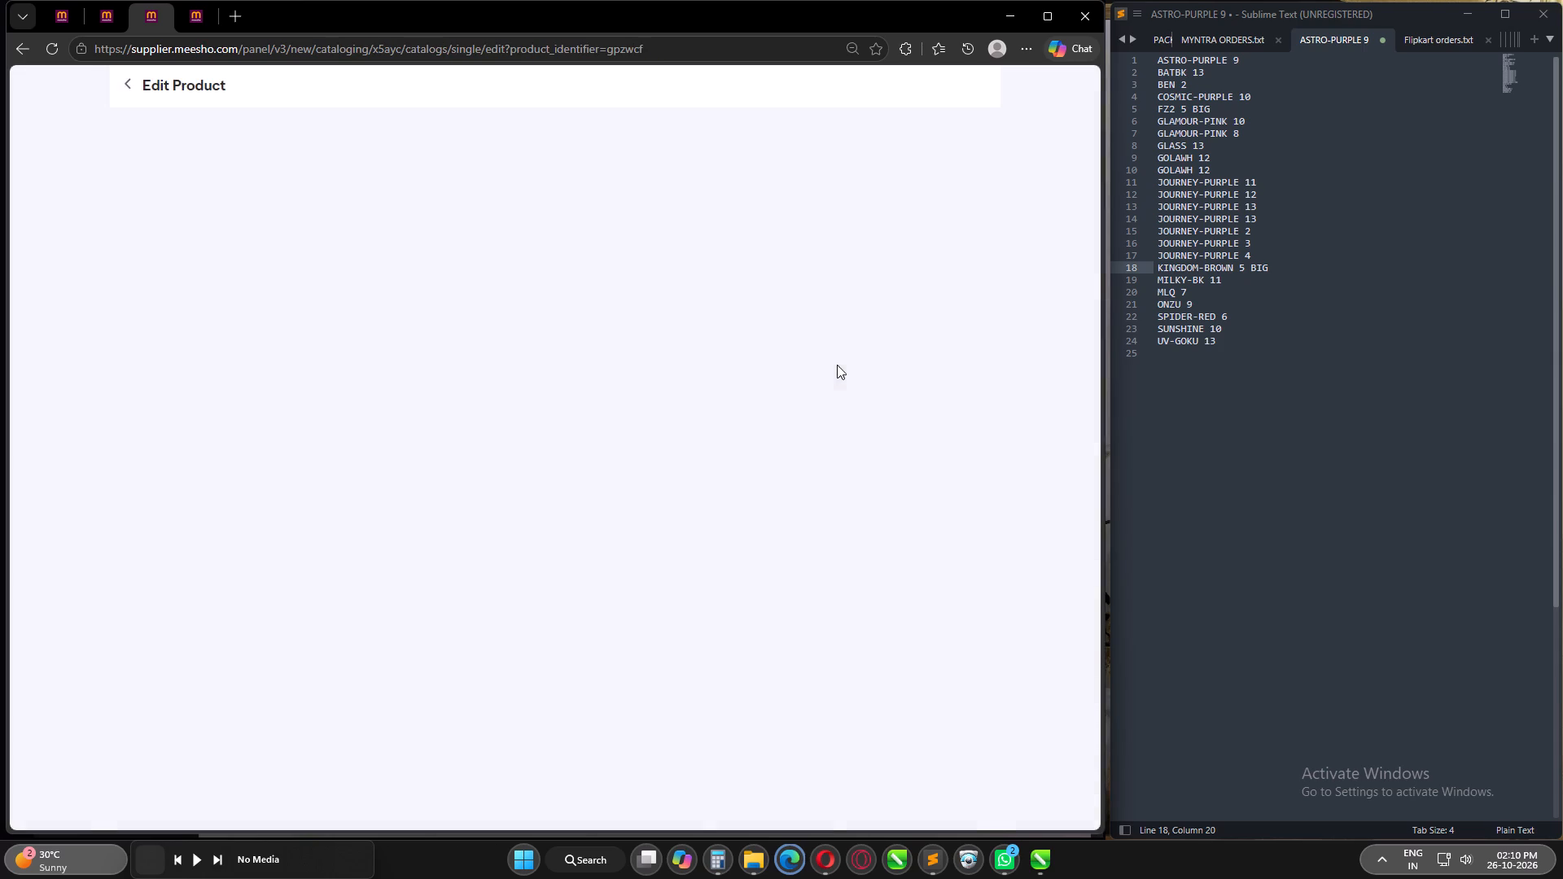
# Recheck the 783461 - 19/9/2026 campaign's overall and catalog performance, and return to the campaign list.
pyautogui.click(64, 18)
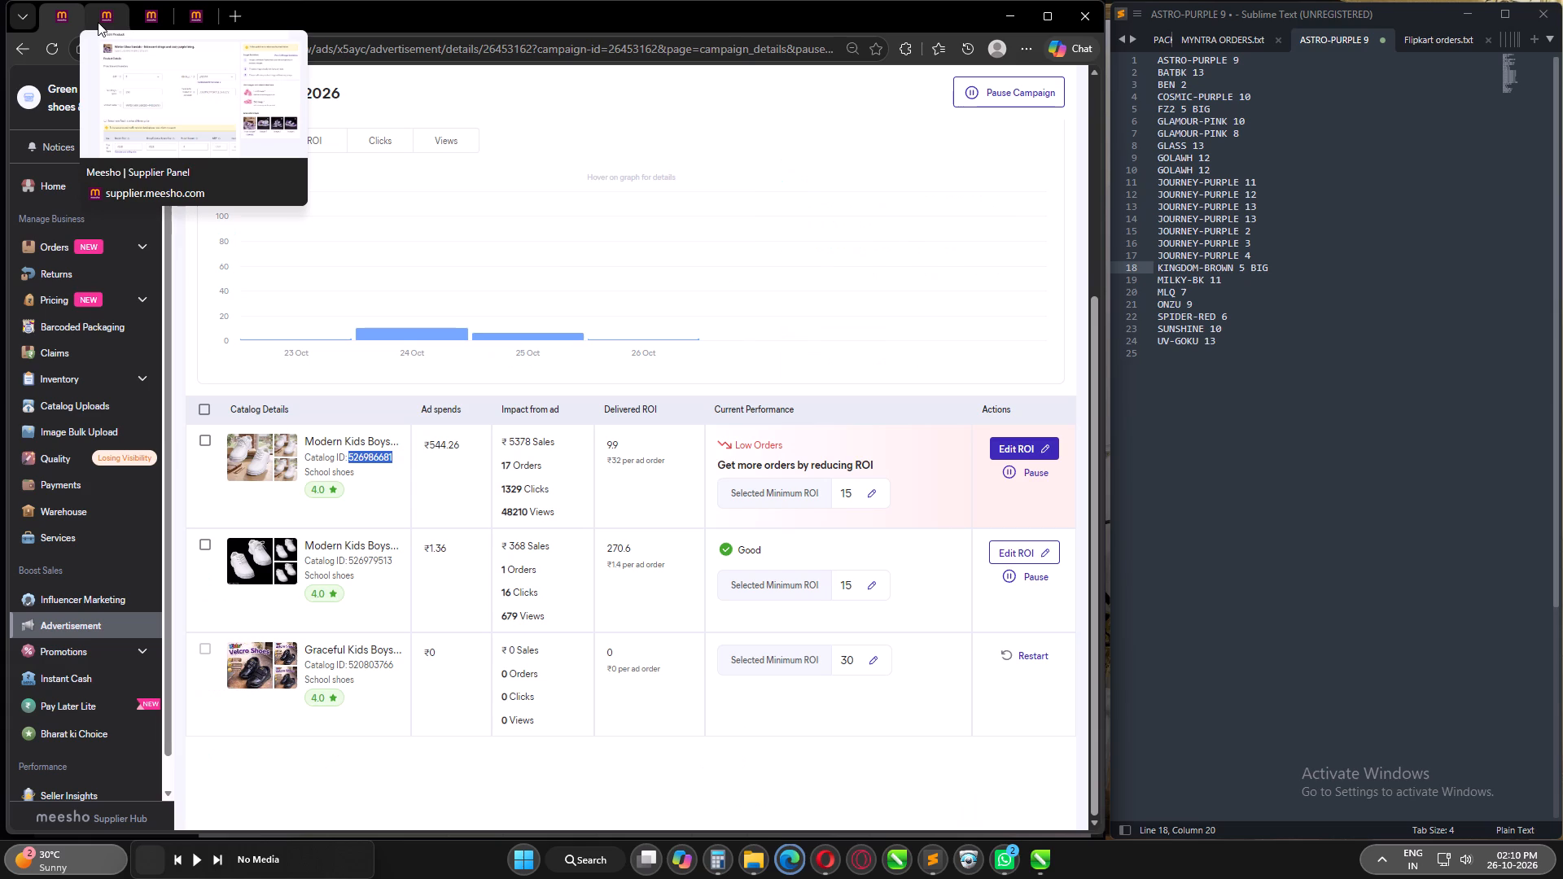
pyautogui.scroll(3, 536, 435)
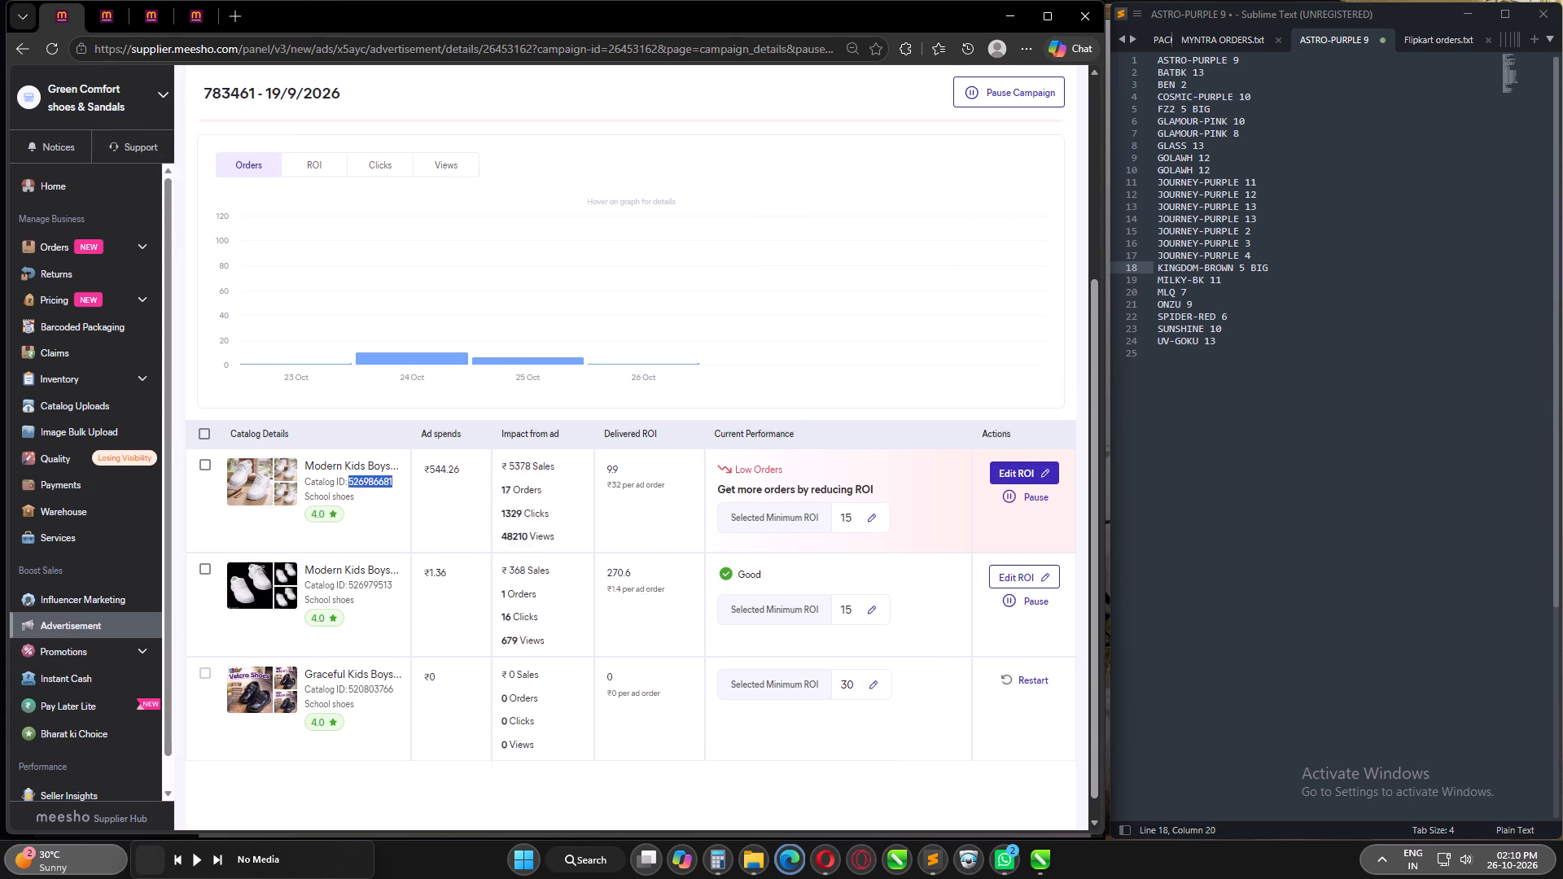
pyautogui.scroll(8, 536, 435)
pyautogui.scroll(-4, 536, 435)
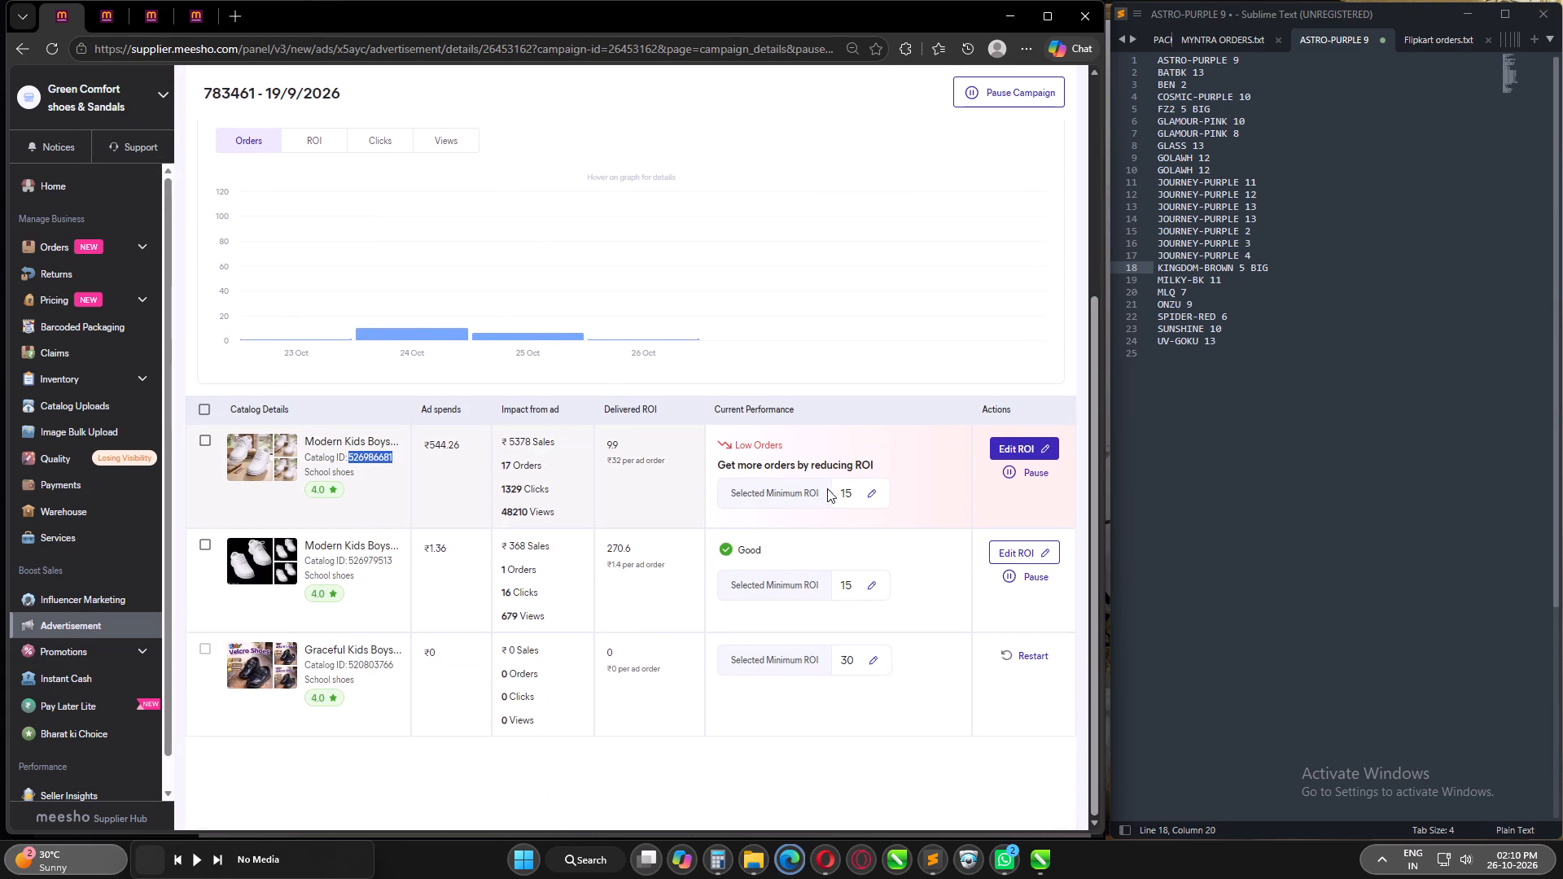
pyautogui.click(14, 43)
# Check the catalogs of the live 783461 - 16/9/2026 campaign with ID 26317547, pause the campaign with a reason, and return to the list.
pyautogui.scroll(-1, 545, 563)
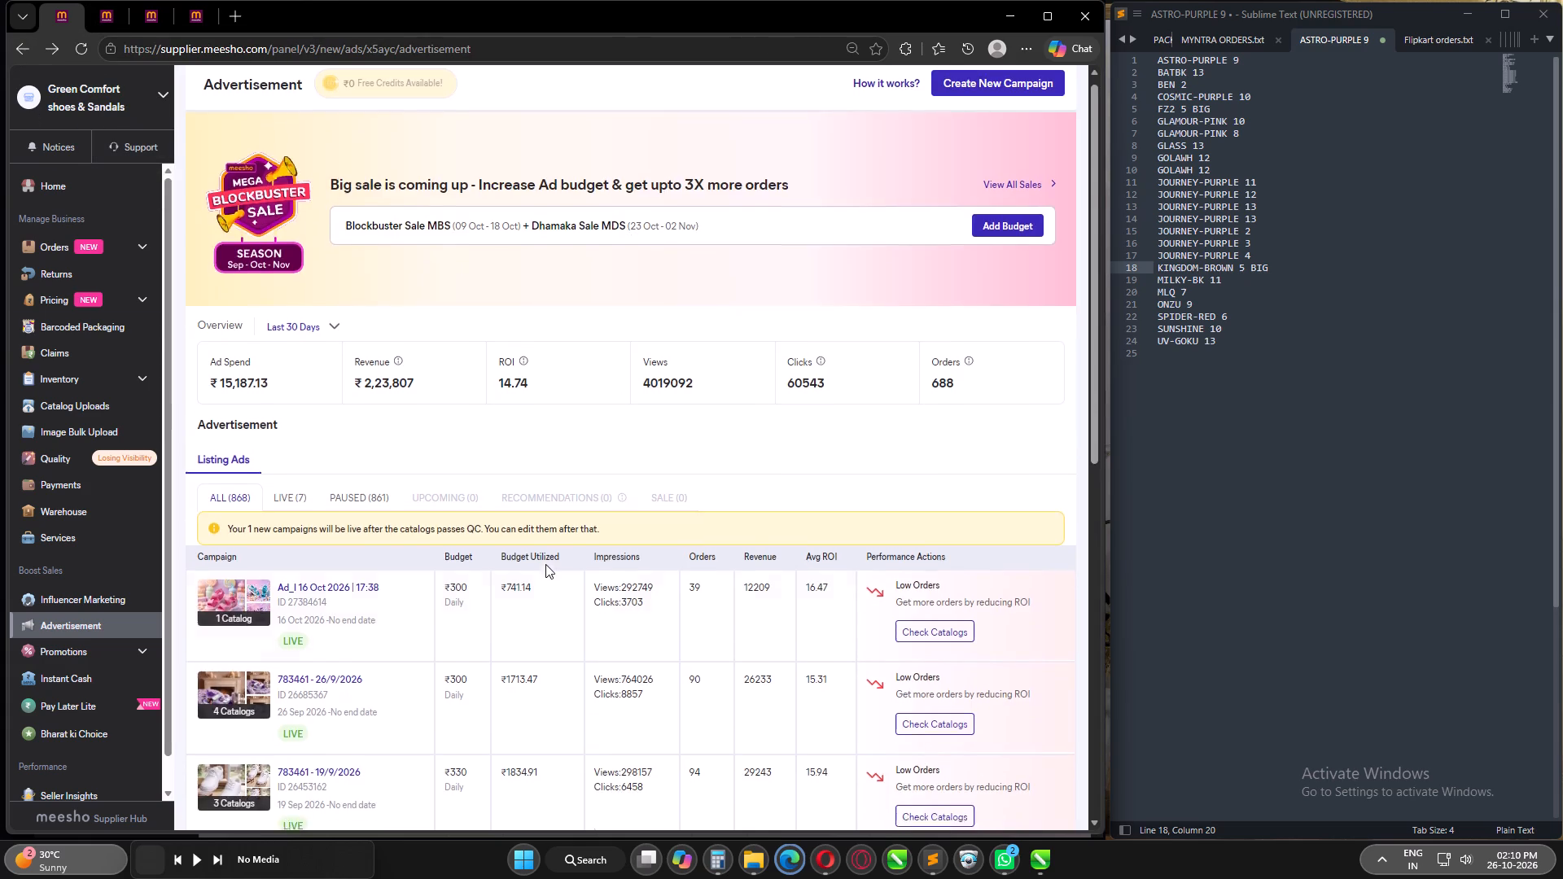
pyautogui.scroll(-2, 545, 564)
pyautogui.scroll(-1, 286, 658)
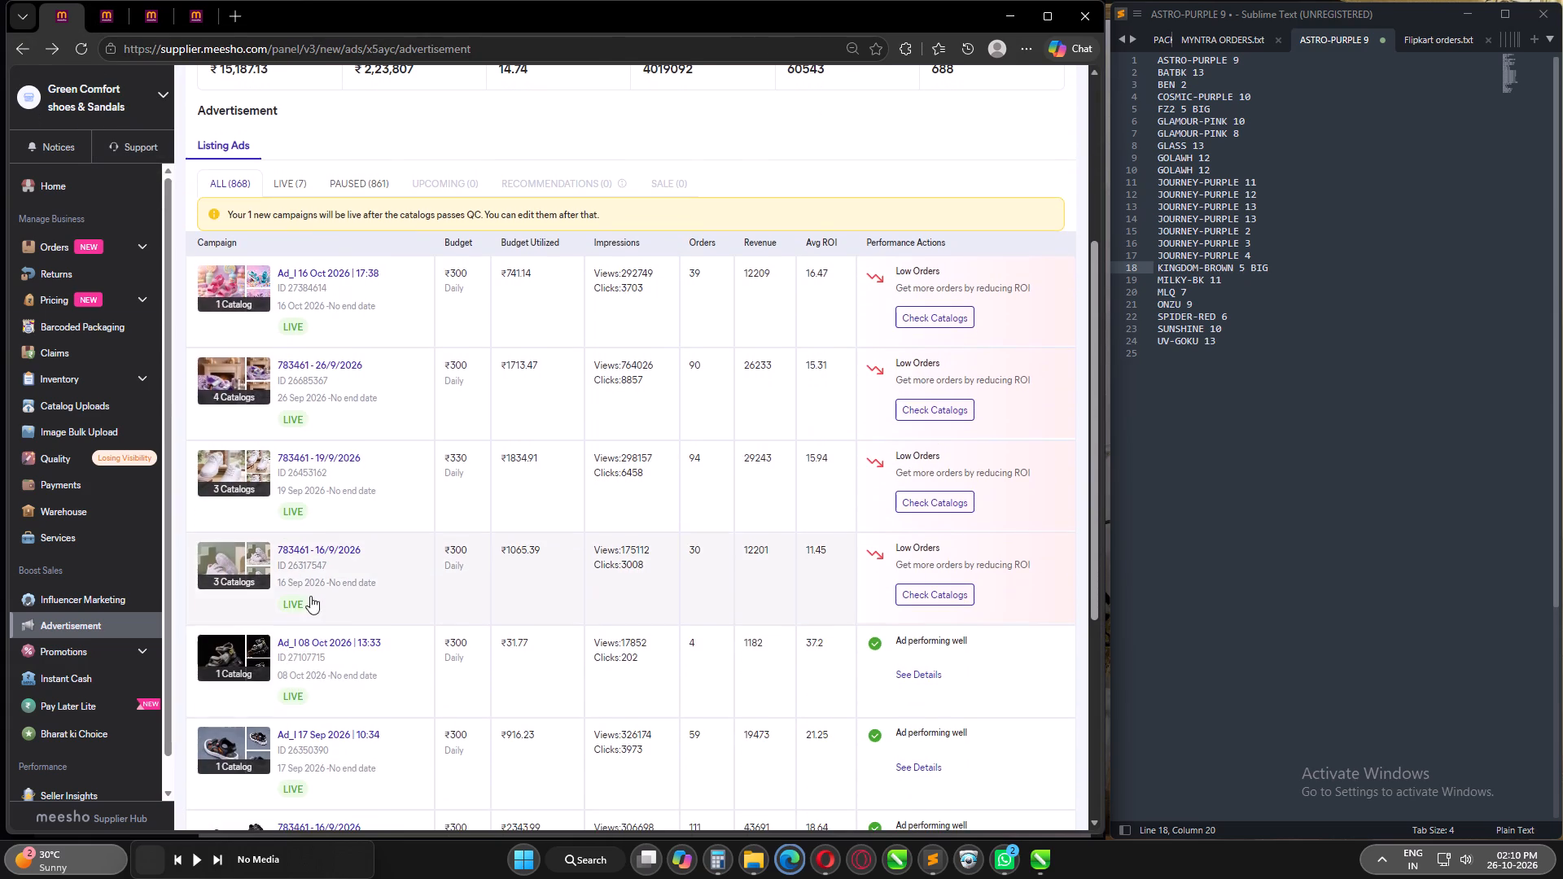
pyautogui.click(310, 596)
pyautogui.scroll(-2, 310, 596)
pyautogui.scroll(3, 348, 601)
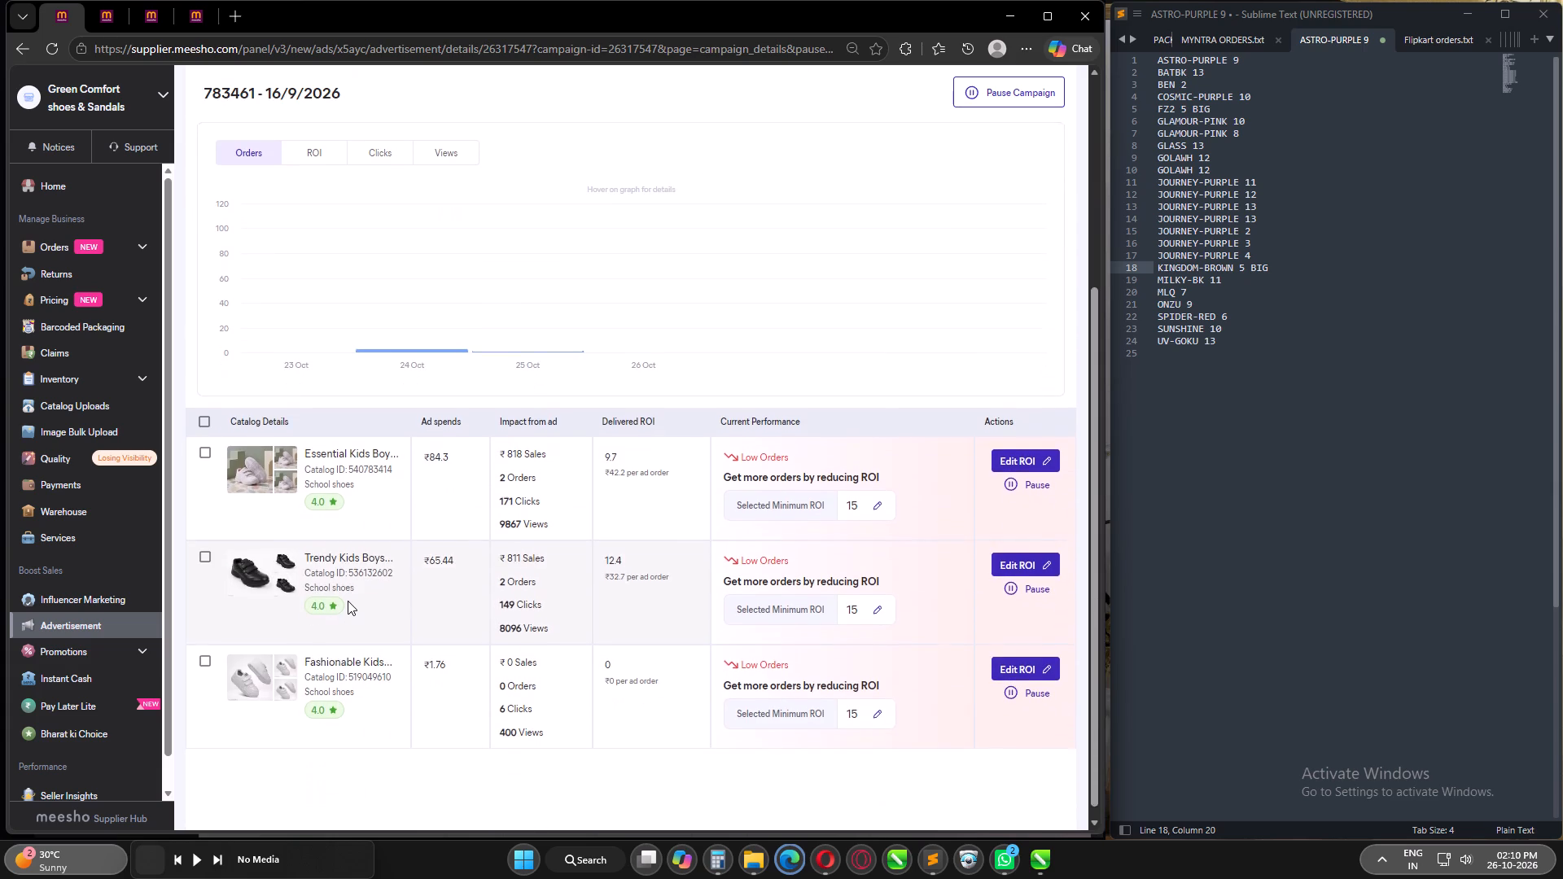
pyautogui.scroll(1, 348, 601)
pyautogui.scroll(-2, 347, 600)
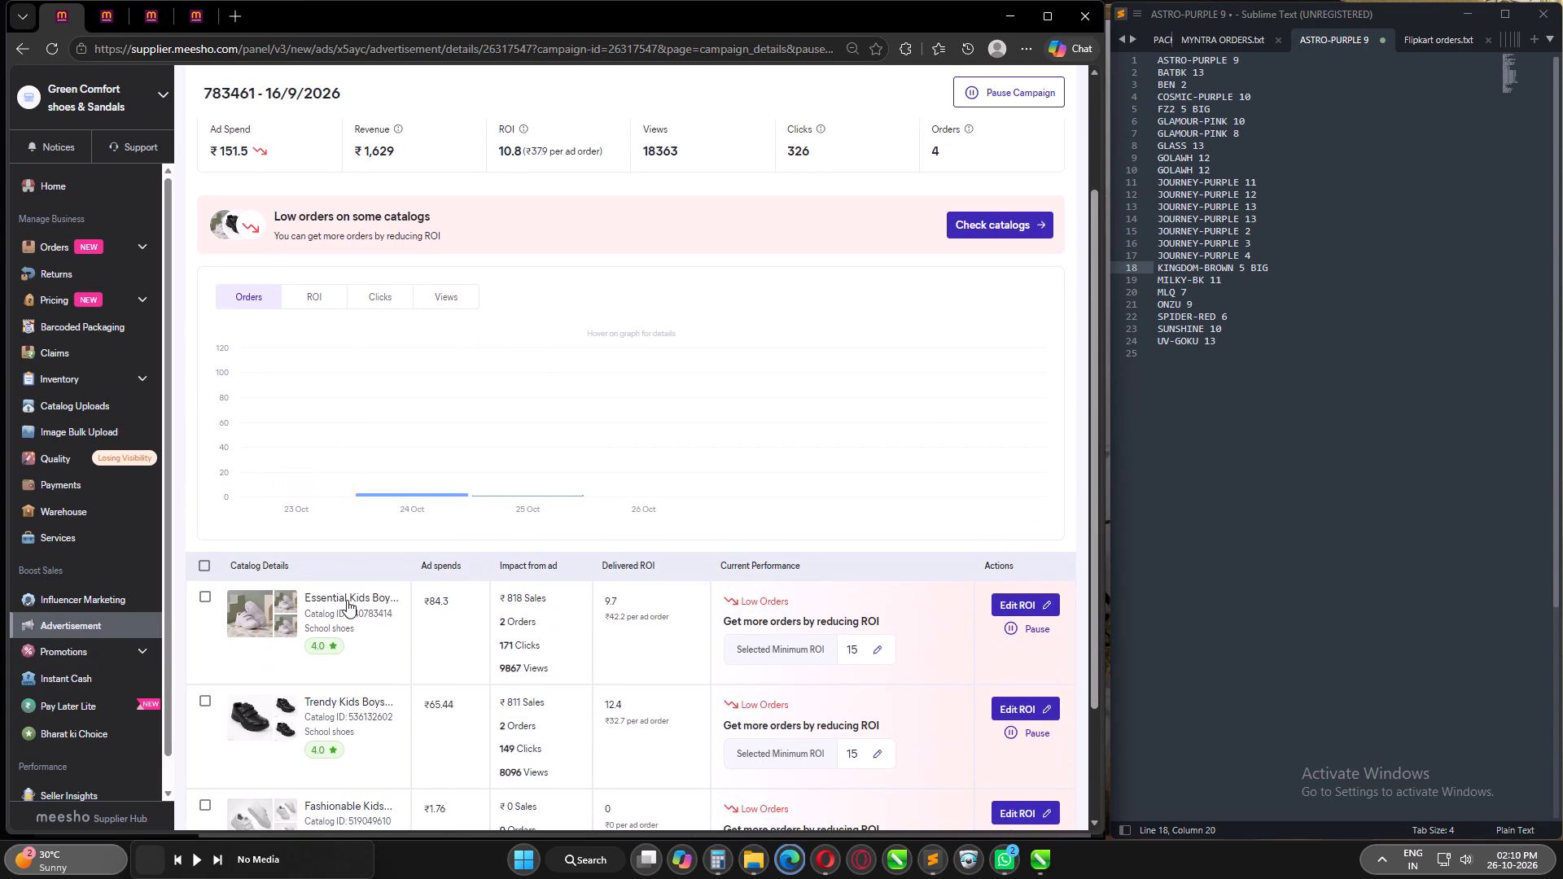
pyautogui.scroll(-2, 347, 600)
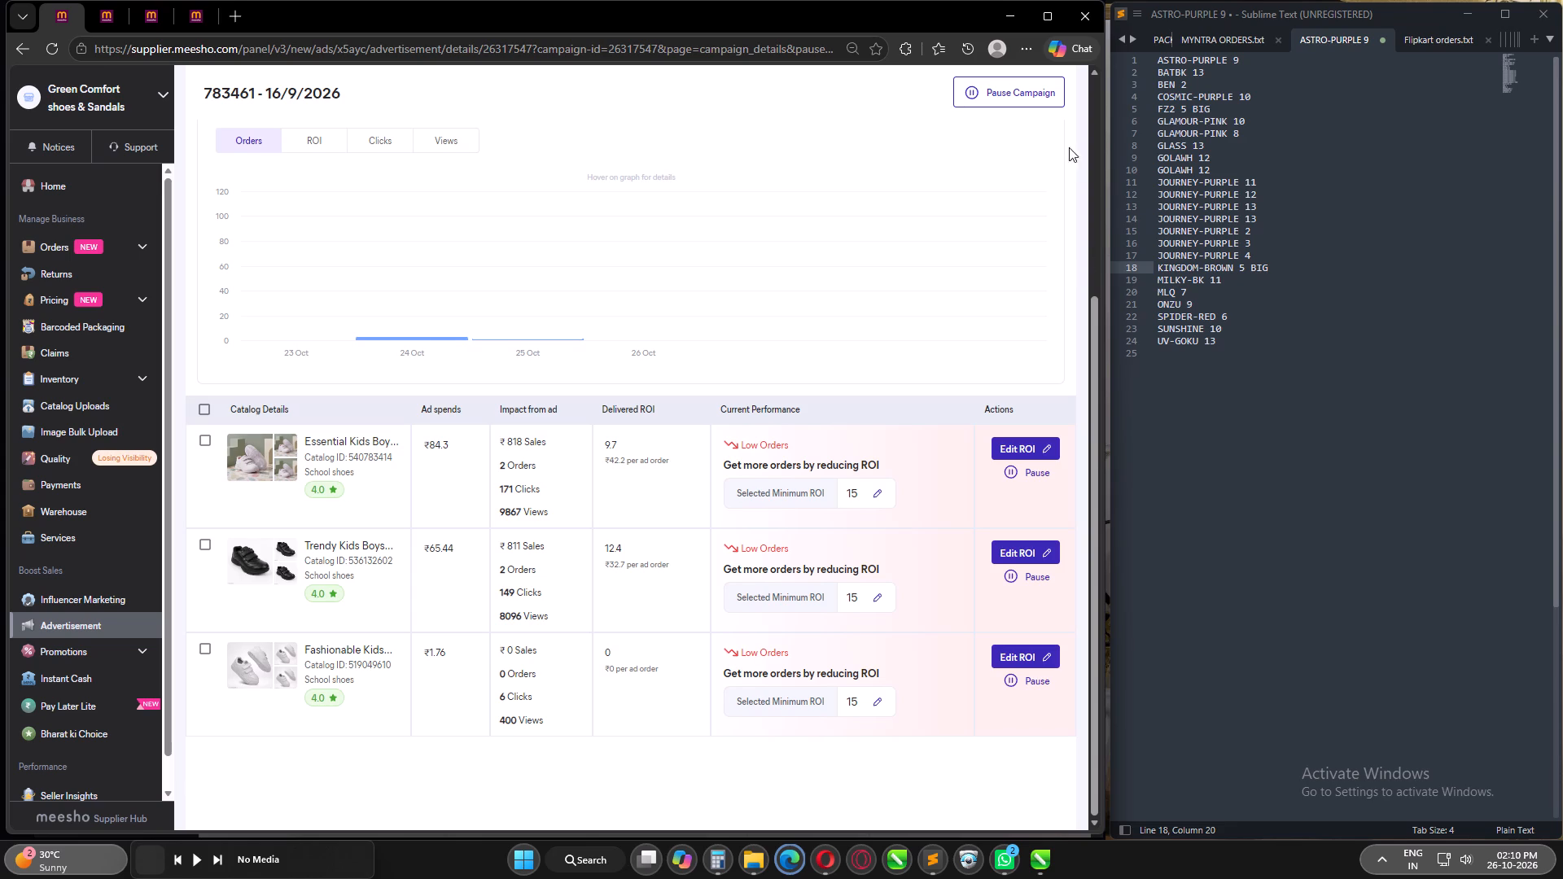
pyautogui.click(1013, 89)
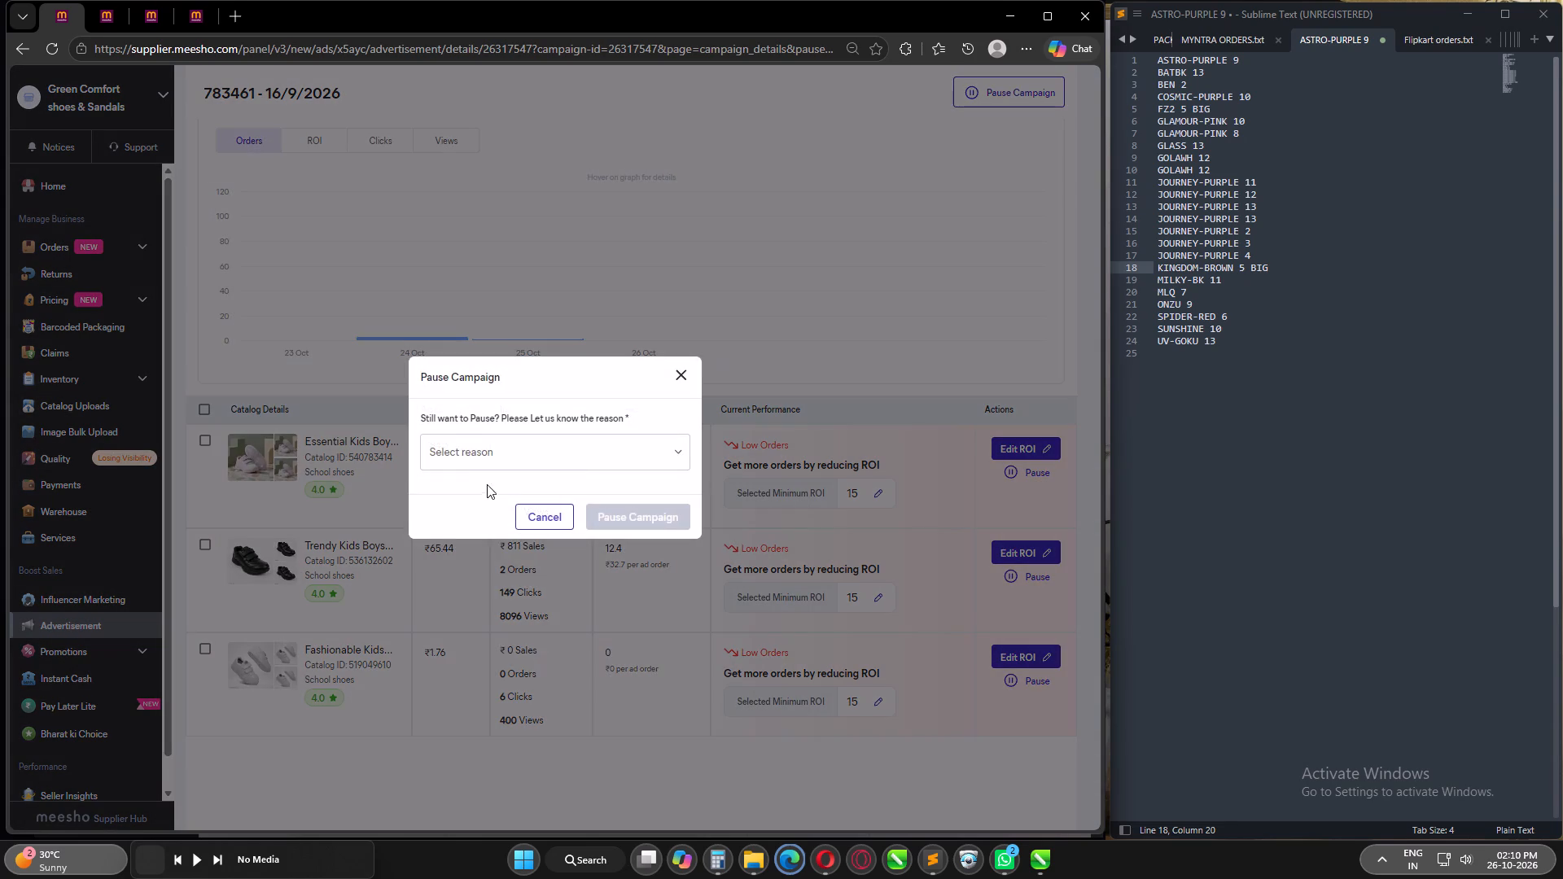
pyautogui.click(456, 440)
pyautogui.click(463, 486)
pyautogui.click(639, 514)
pyautogui.click(24, 37)
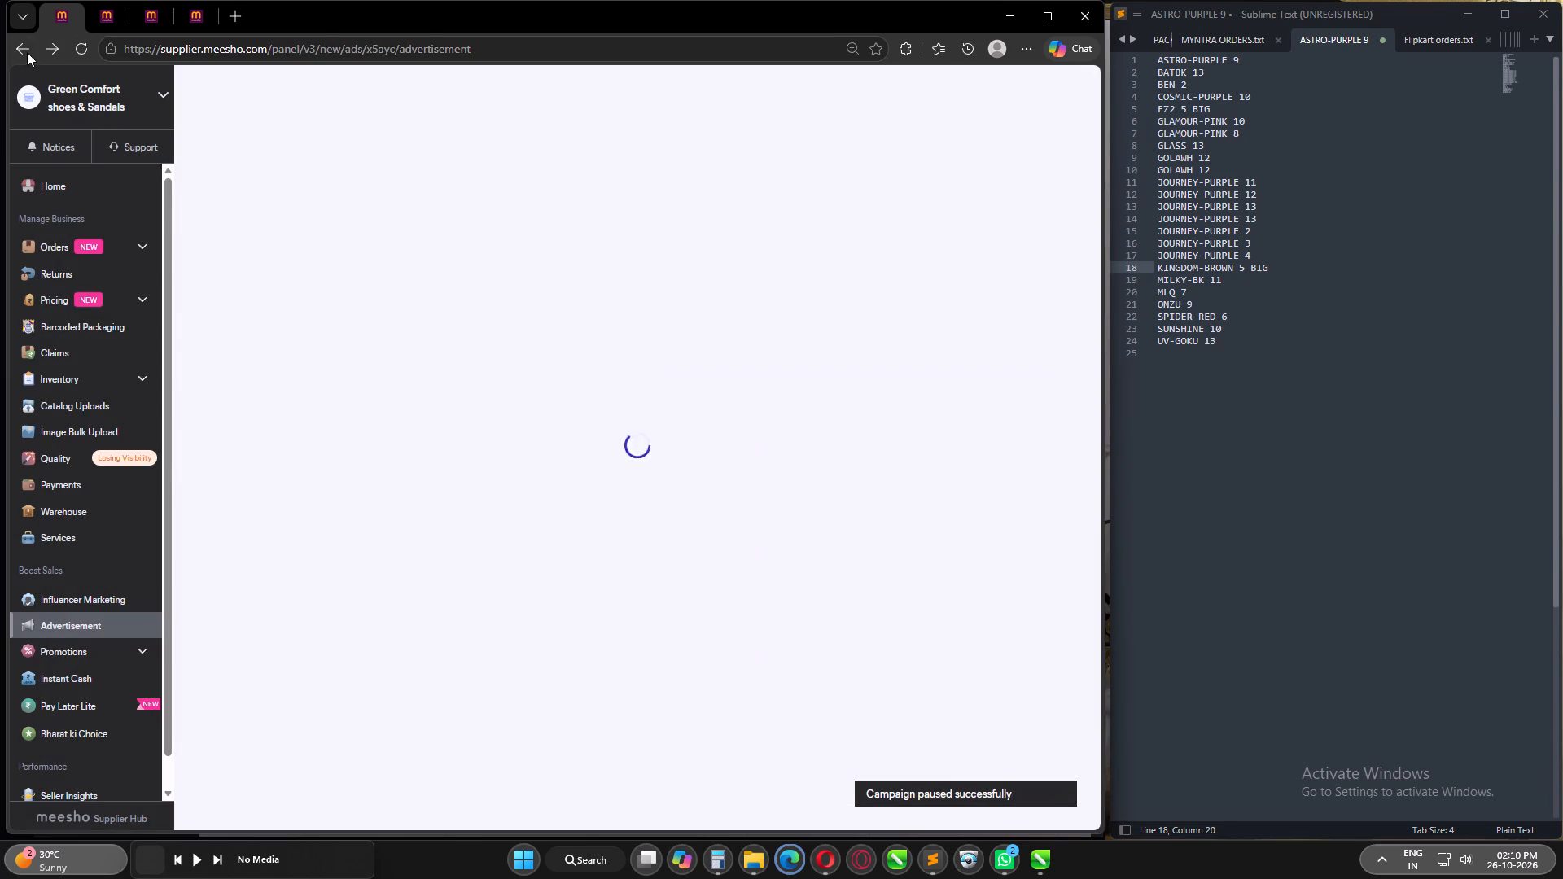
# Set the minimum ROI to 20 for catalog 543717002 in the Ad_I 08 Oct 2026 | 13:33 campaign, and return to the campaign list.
pyautogui.scroll(-6, 633, 537)
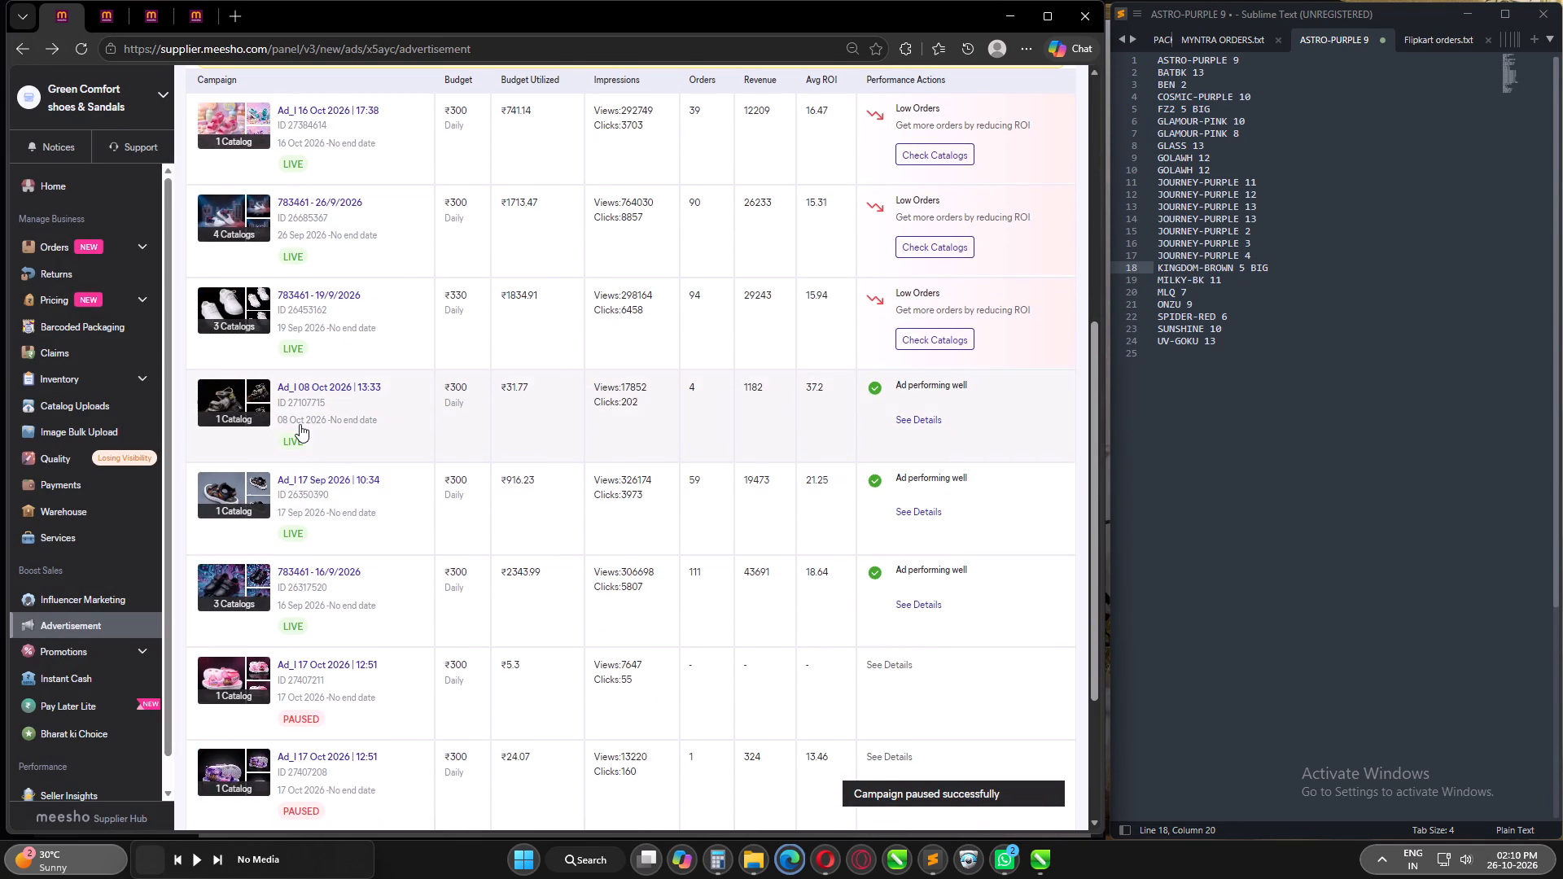
pyautogui.click(300, 424)
pyautogui.scroll(-3, 300, 424)
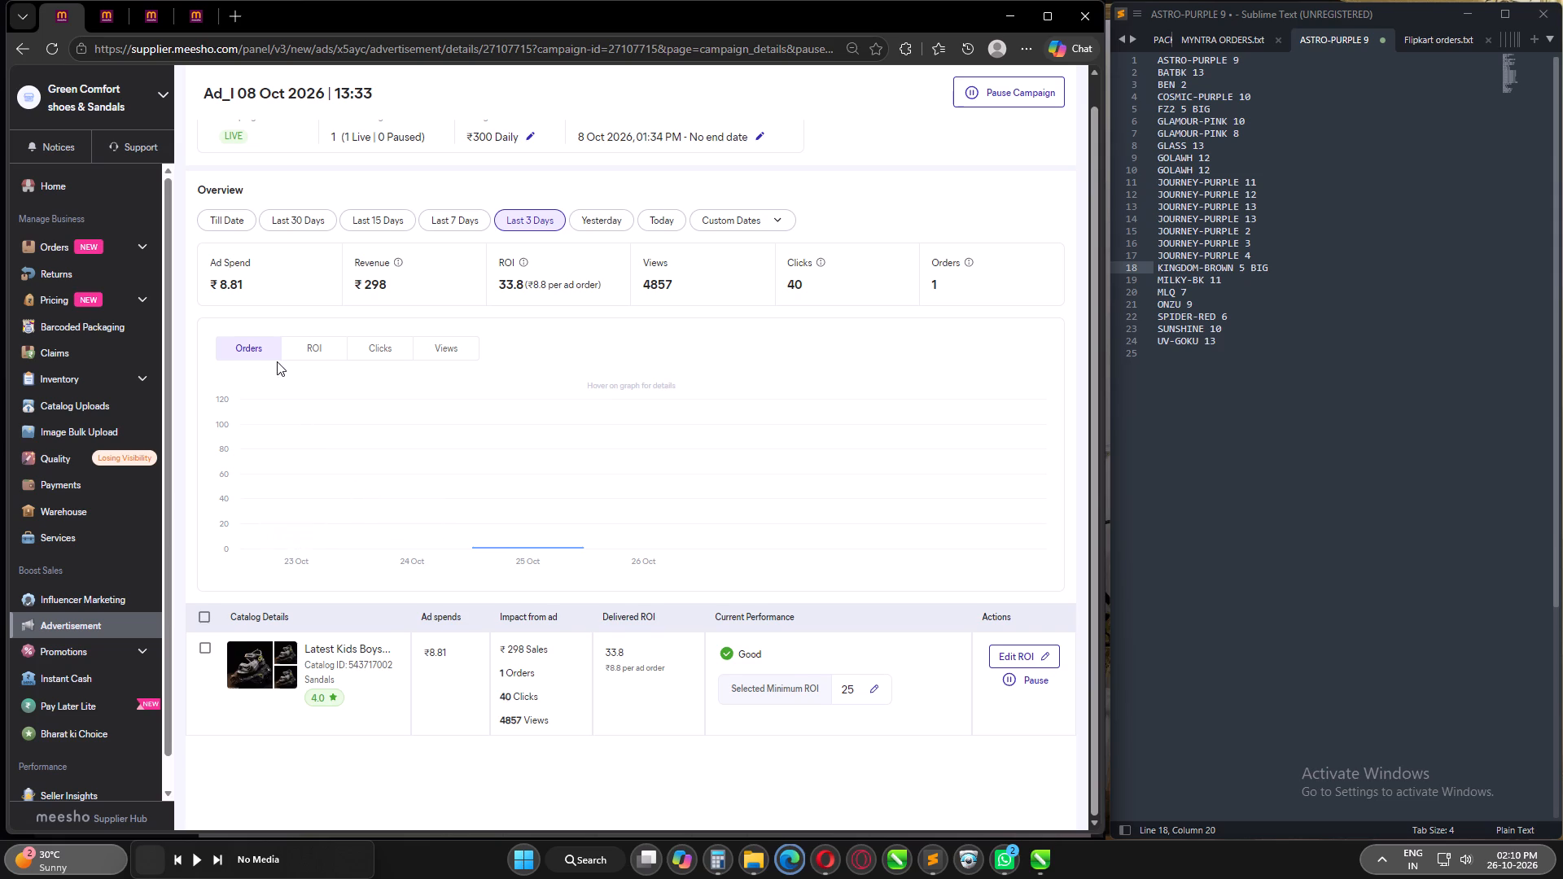
pyautogui.scroll(1, 298, 356)
pyautogui.click(874, 718)
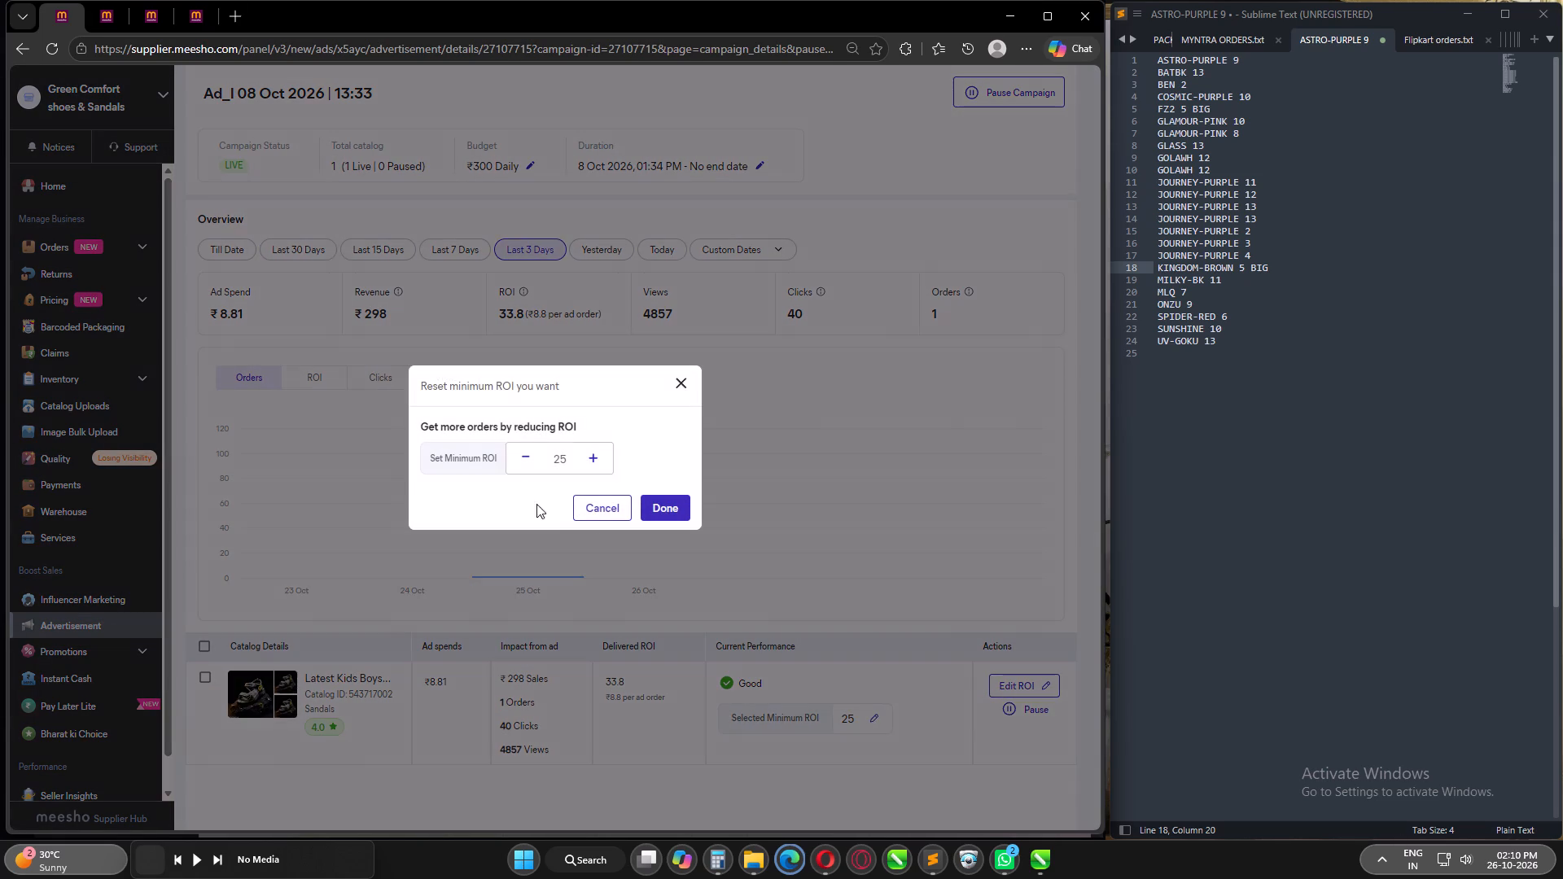
pyautogui.click(573, 465)
pyautogui.press('BackSpace')
pyautogui.press('0')
pyautogui.click(665, 505)
pyautogui.click(19, 56)
# Examine the catalog performance of the Ad_I 17 Sep 2026 | 10:34 and 783461 - 16/9/2026 (ID 26317520) campaigns, and return to the list.
pyautogui.scroll(-5, 497, 531)
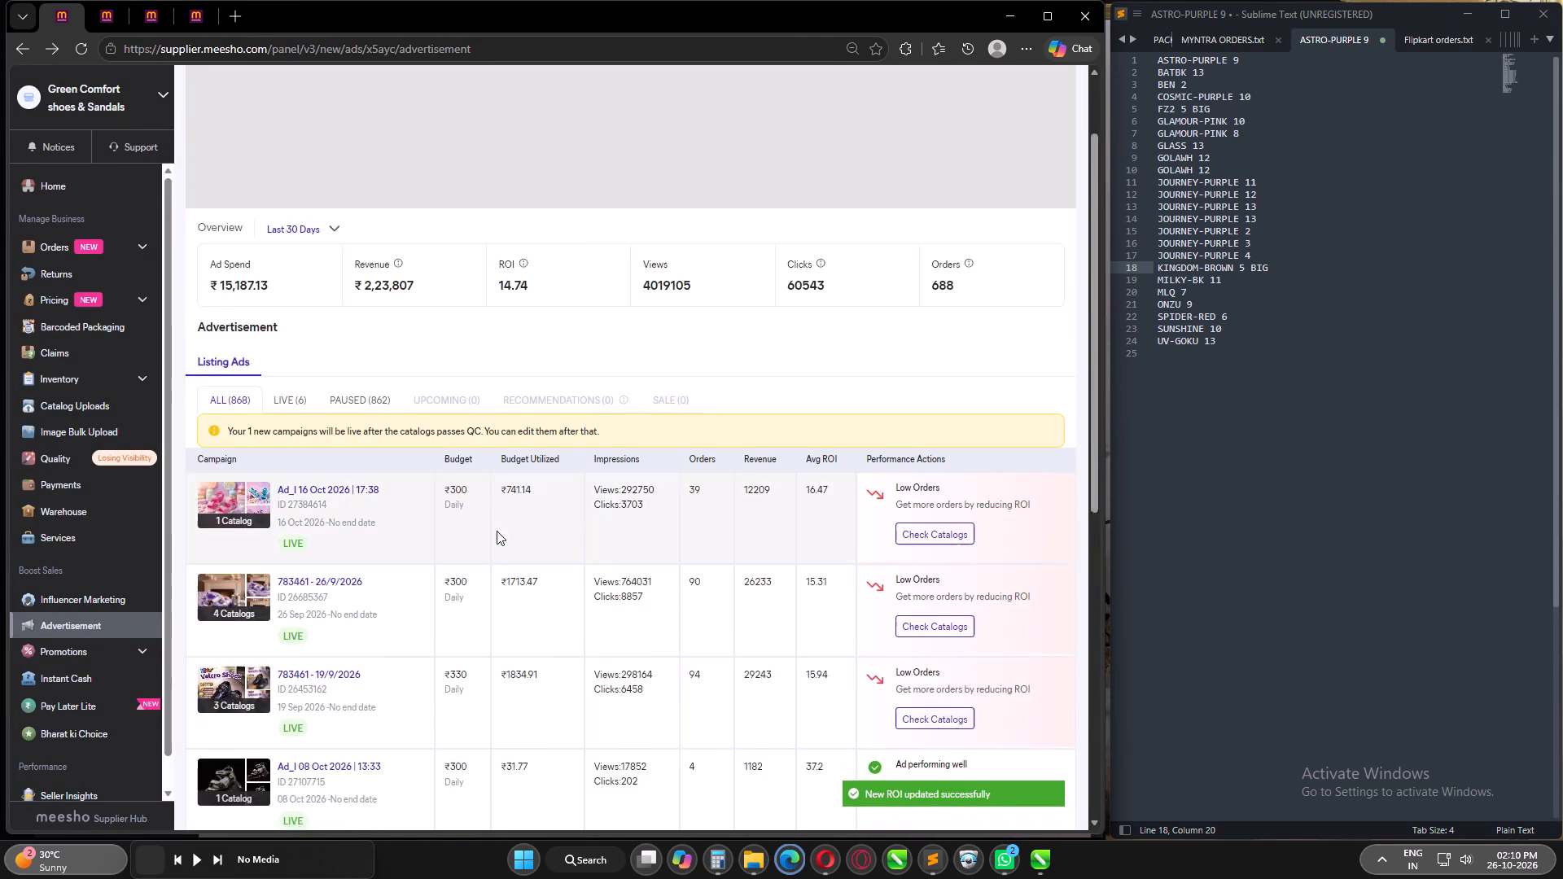
pyautogui.scroll(-2, 446, 533)
pyautogui.click(304, 445)
pyautogui.scroll(-3, 332, 446)
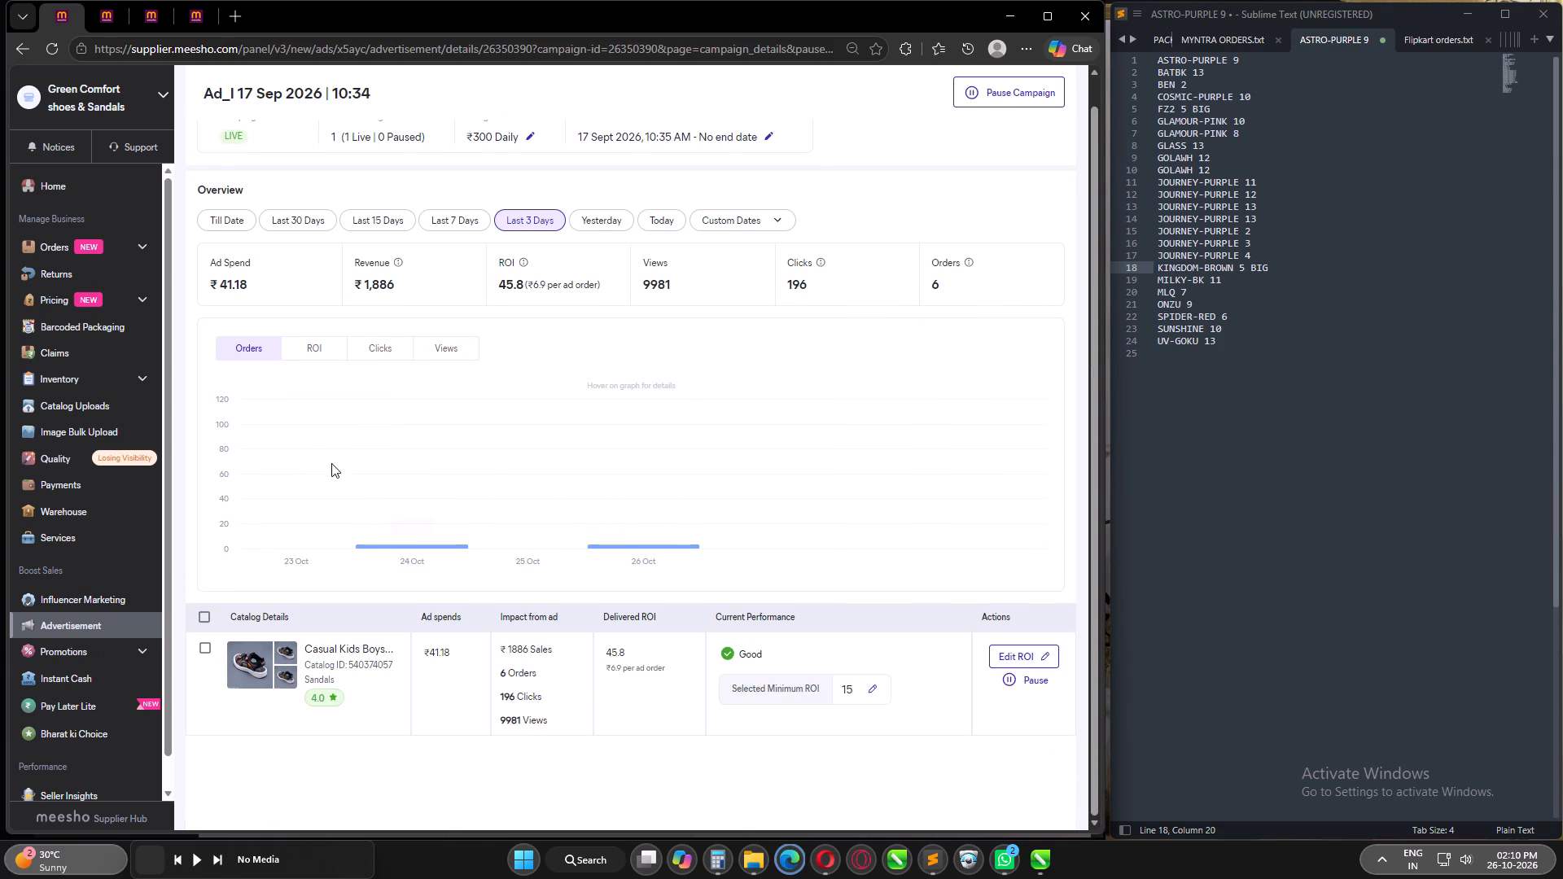
pyautogui.click(24, 50)
pyautogui.scroll(-8, 559, 559)
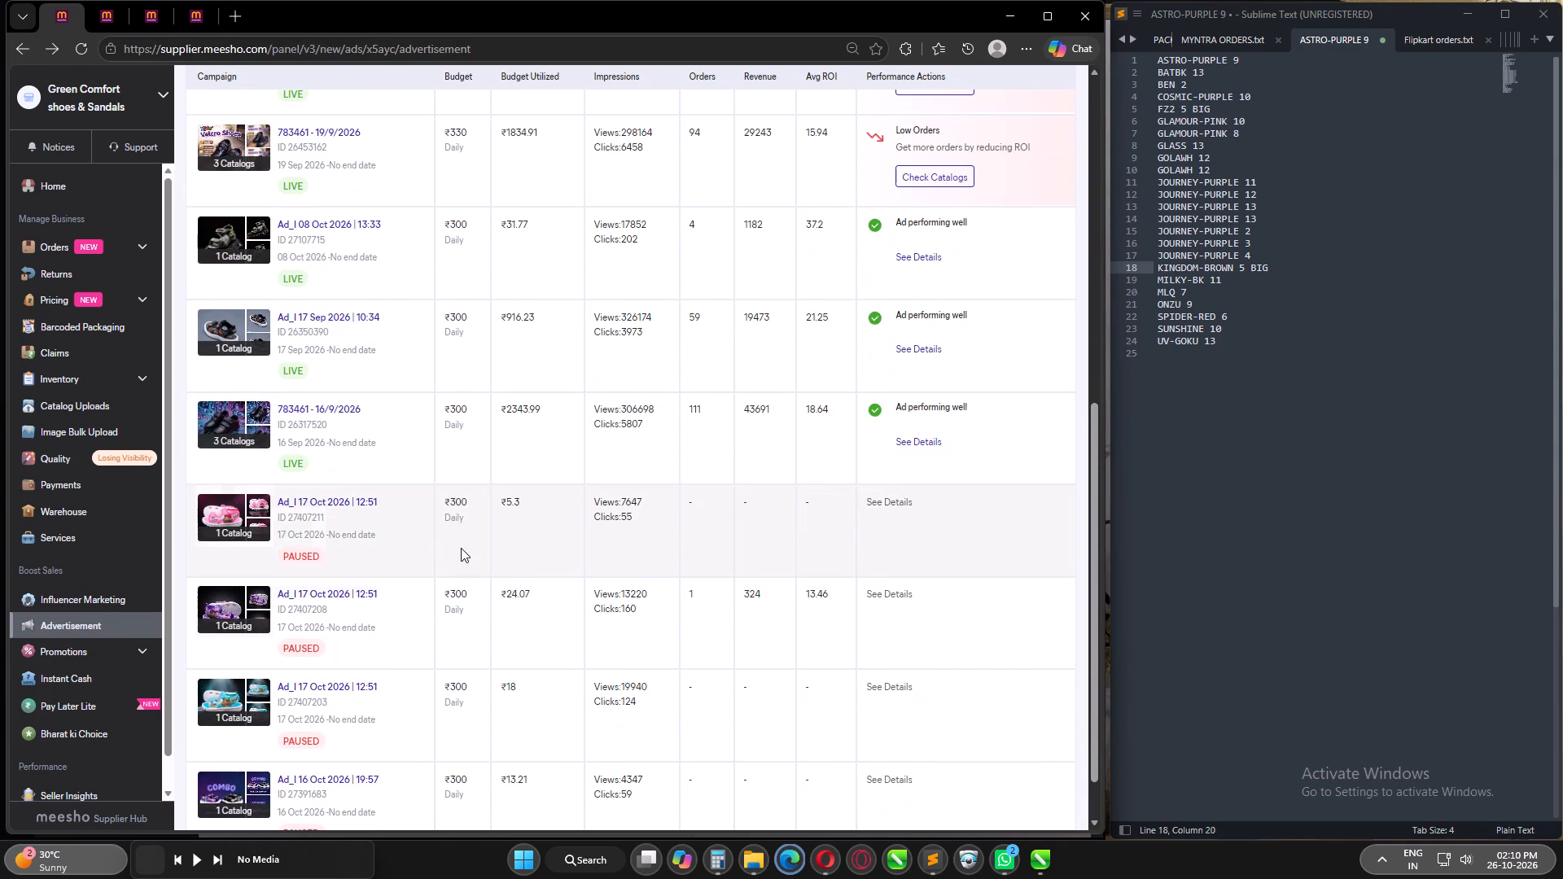
pyautogui.click(296, 413)
pyautogui.scroll(-4, 584, 540)
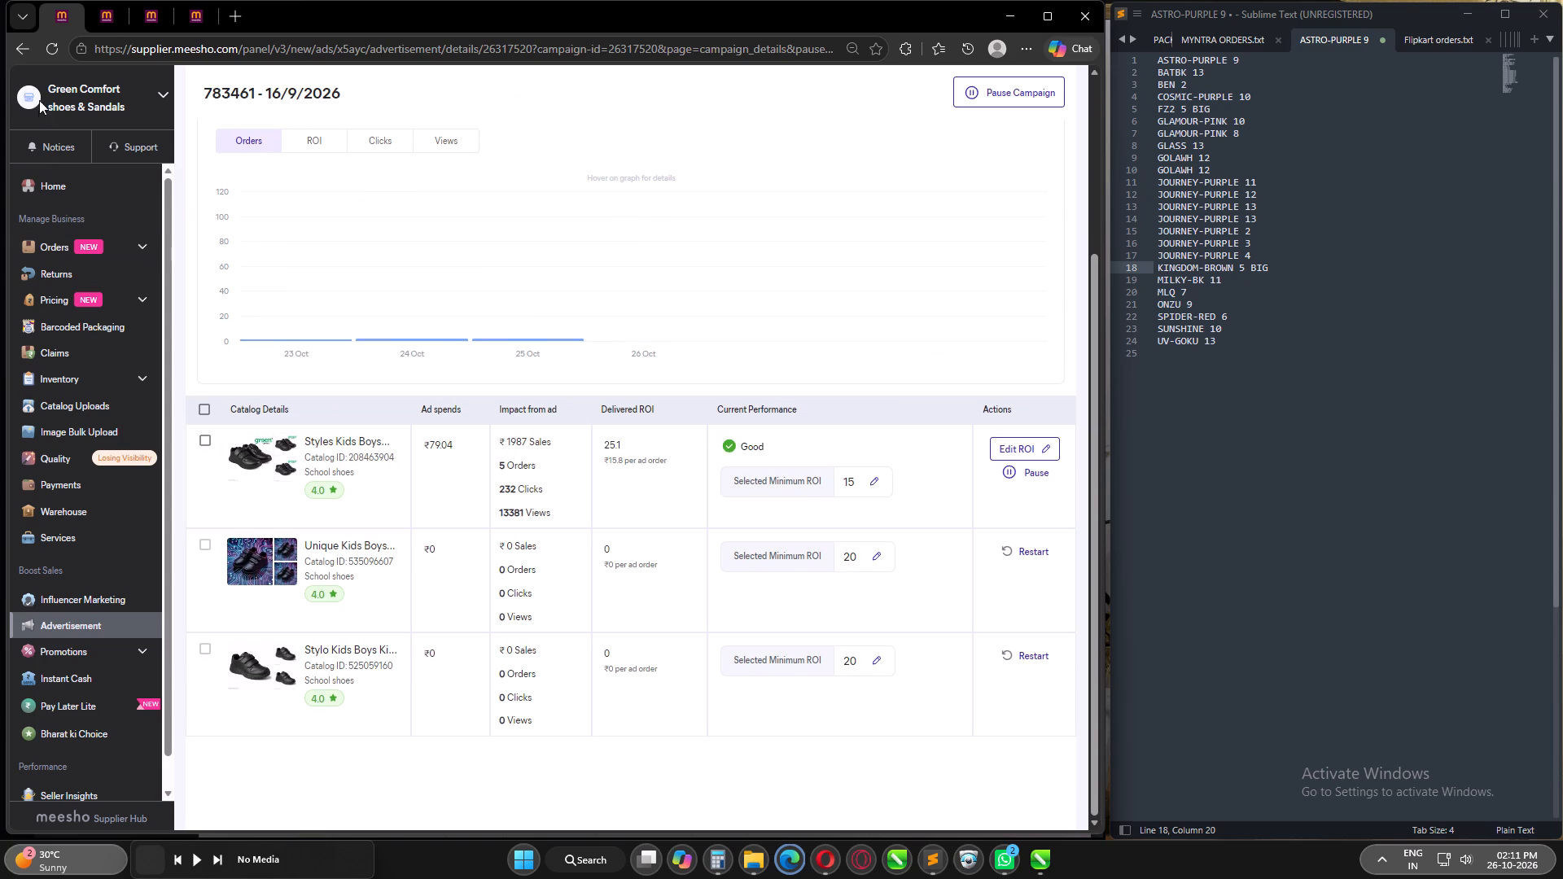
pyautogui.click(25, 46)
pyautogui.scroll(-13, 488, 601)
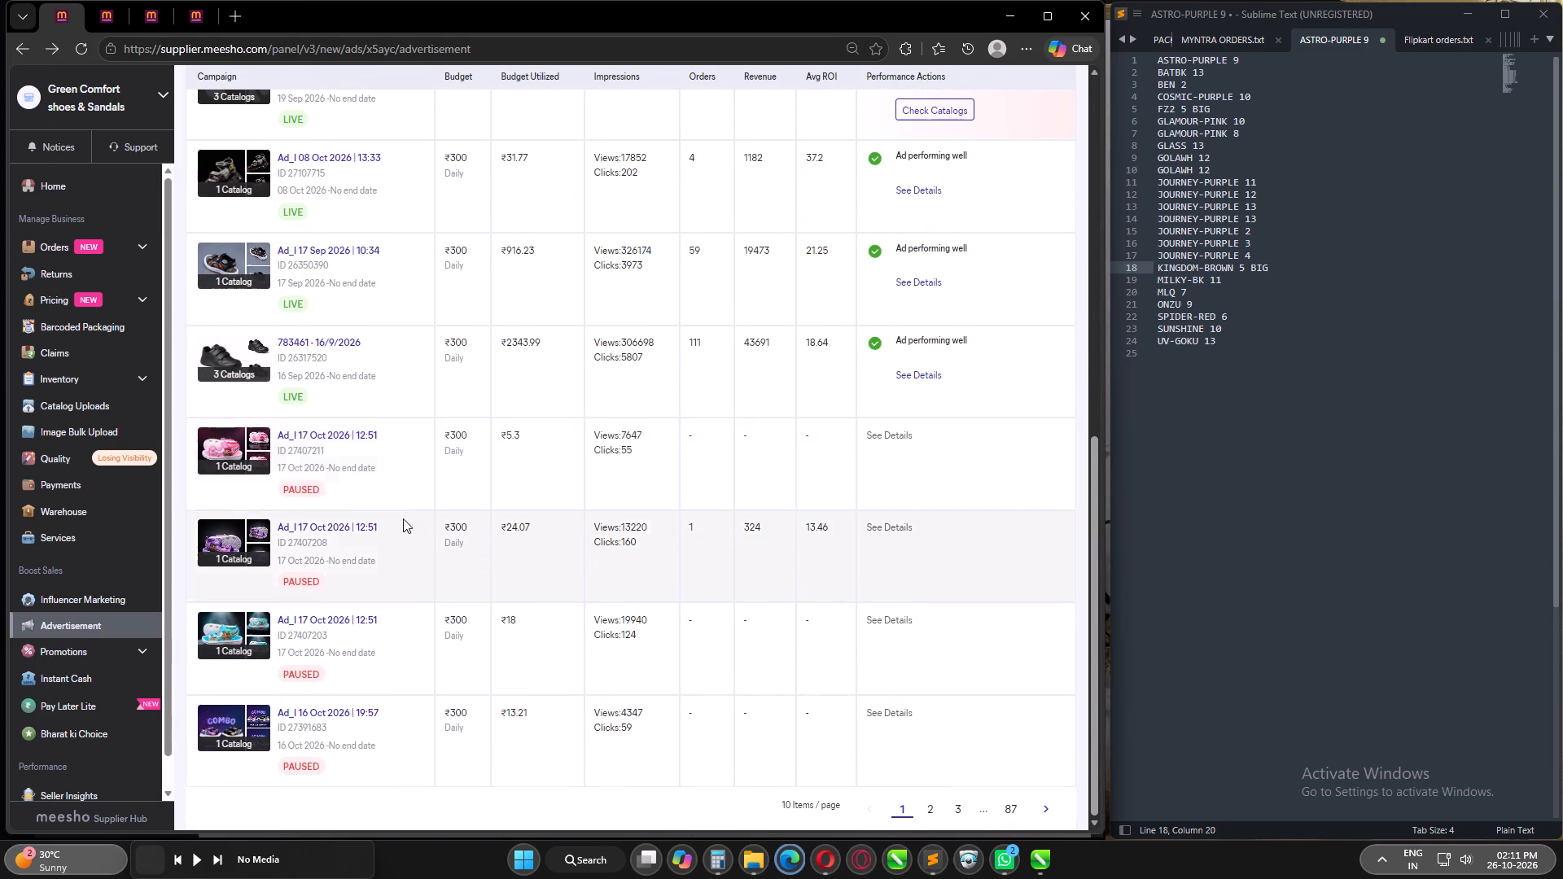
# Switch to Green Comfort's advertisement page in Opera, show its live campaigns, and examine the Ad_I 22 Oct 2026 | 16:49 campaign with ID 27554117.
pyautogui.click(830, 858)
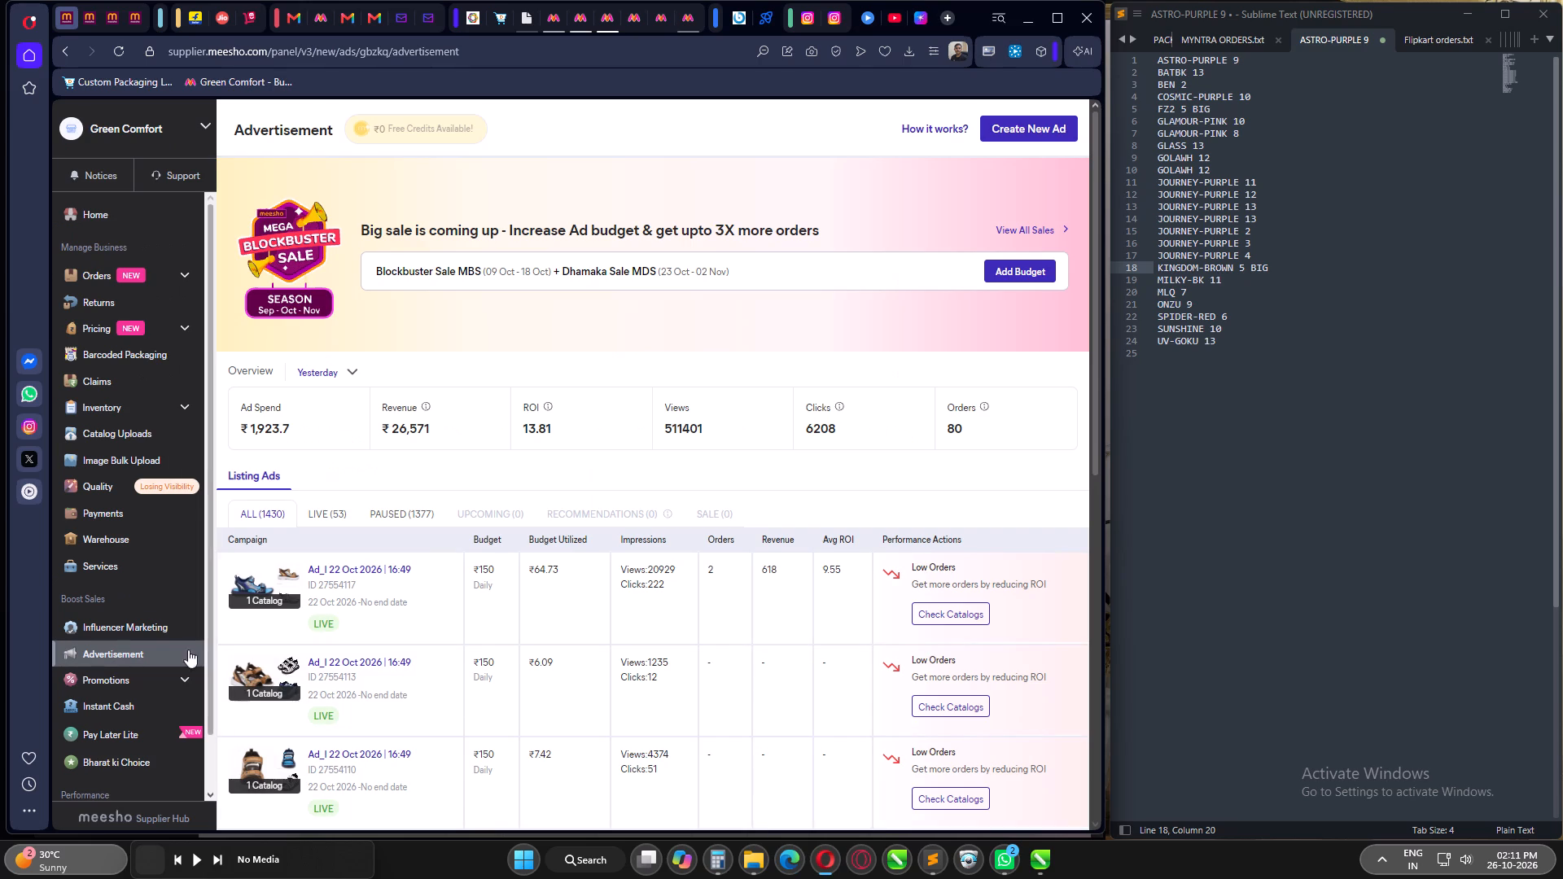
pyautogui.click(333, 520)
pyautogui.scroll(-3, 428, 562)
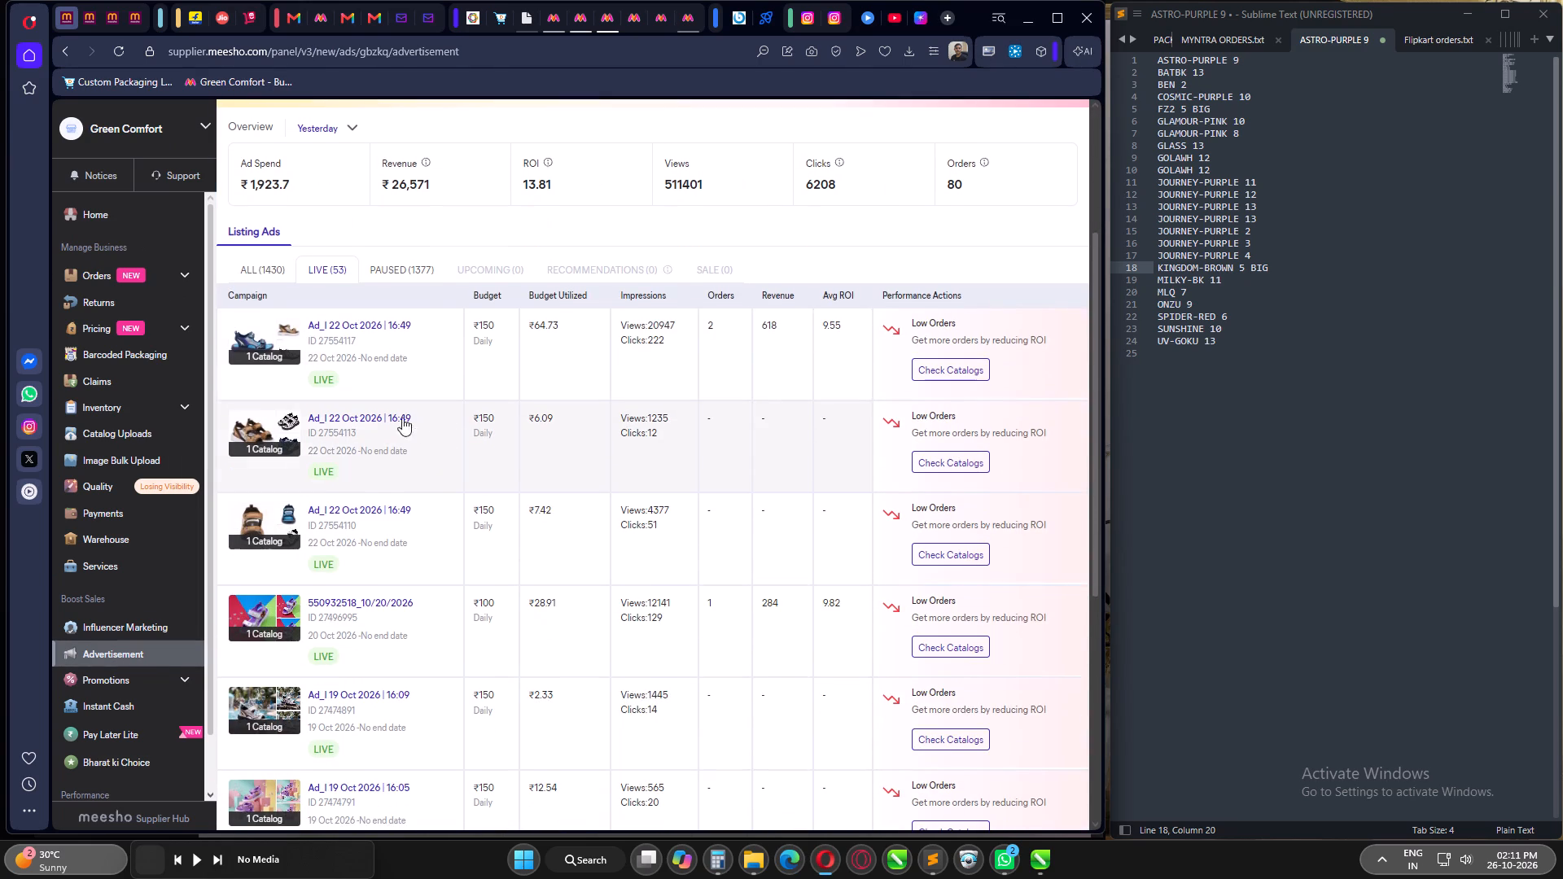
pyautogui.click(348, 361)
pyautogui.scroll(-3, 392, 378)
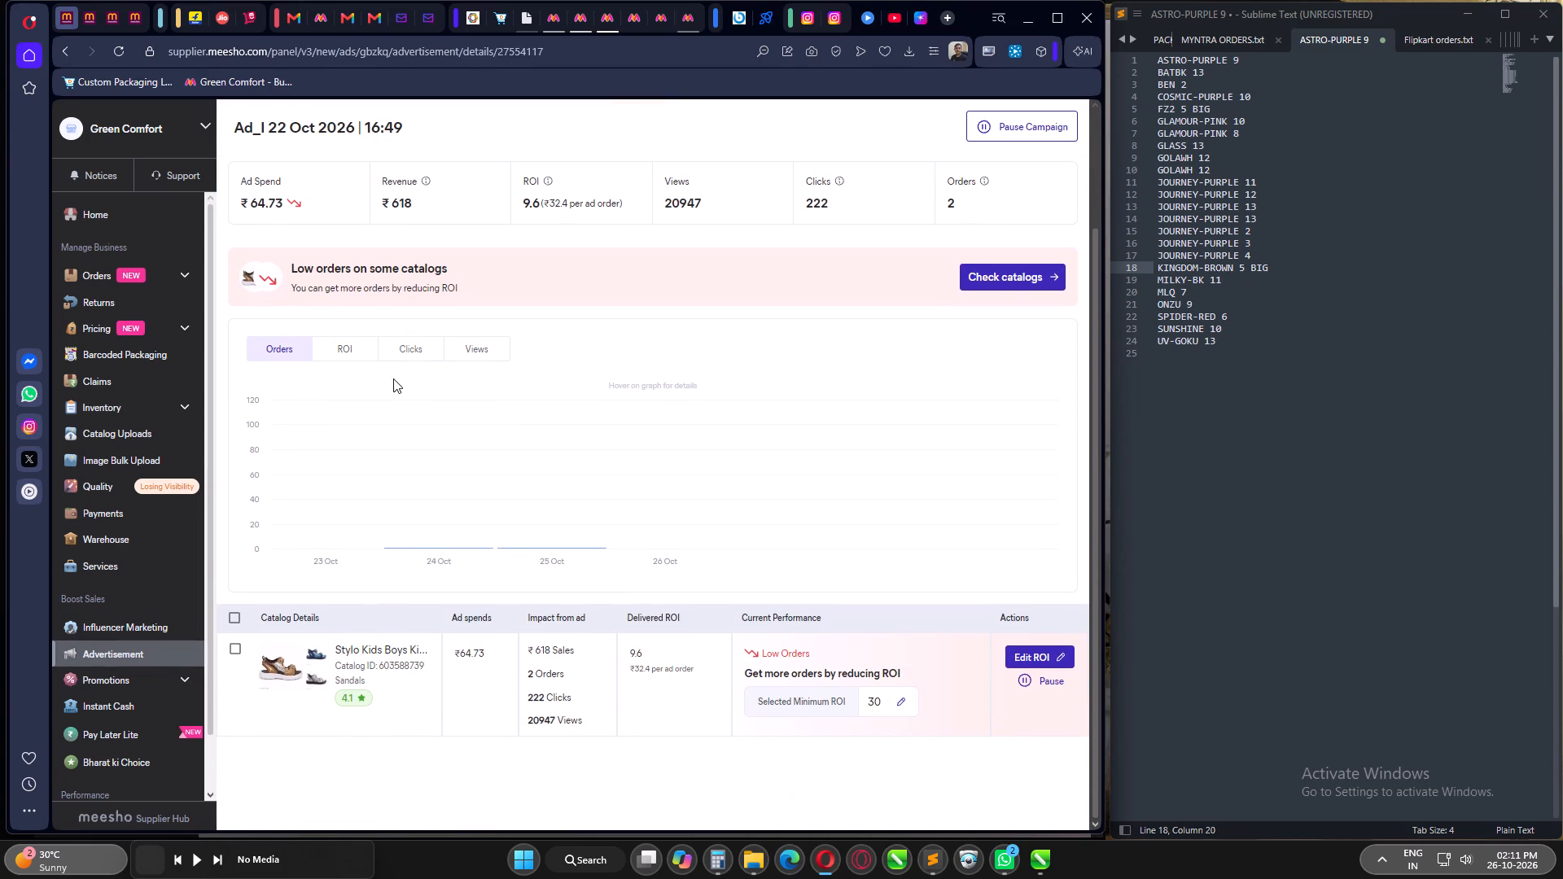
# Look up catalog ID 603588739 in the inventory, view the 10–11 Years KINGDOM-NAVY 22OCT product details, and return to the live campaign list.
pyautogui.doubleClick(406, 667)
pyautogui.hotkey('ctrl', 'c')
pyautogui.click(85, 7)
pyautogui.click(118, 408)
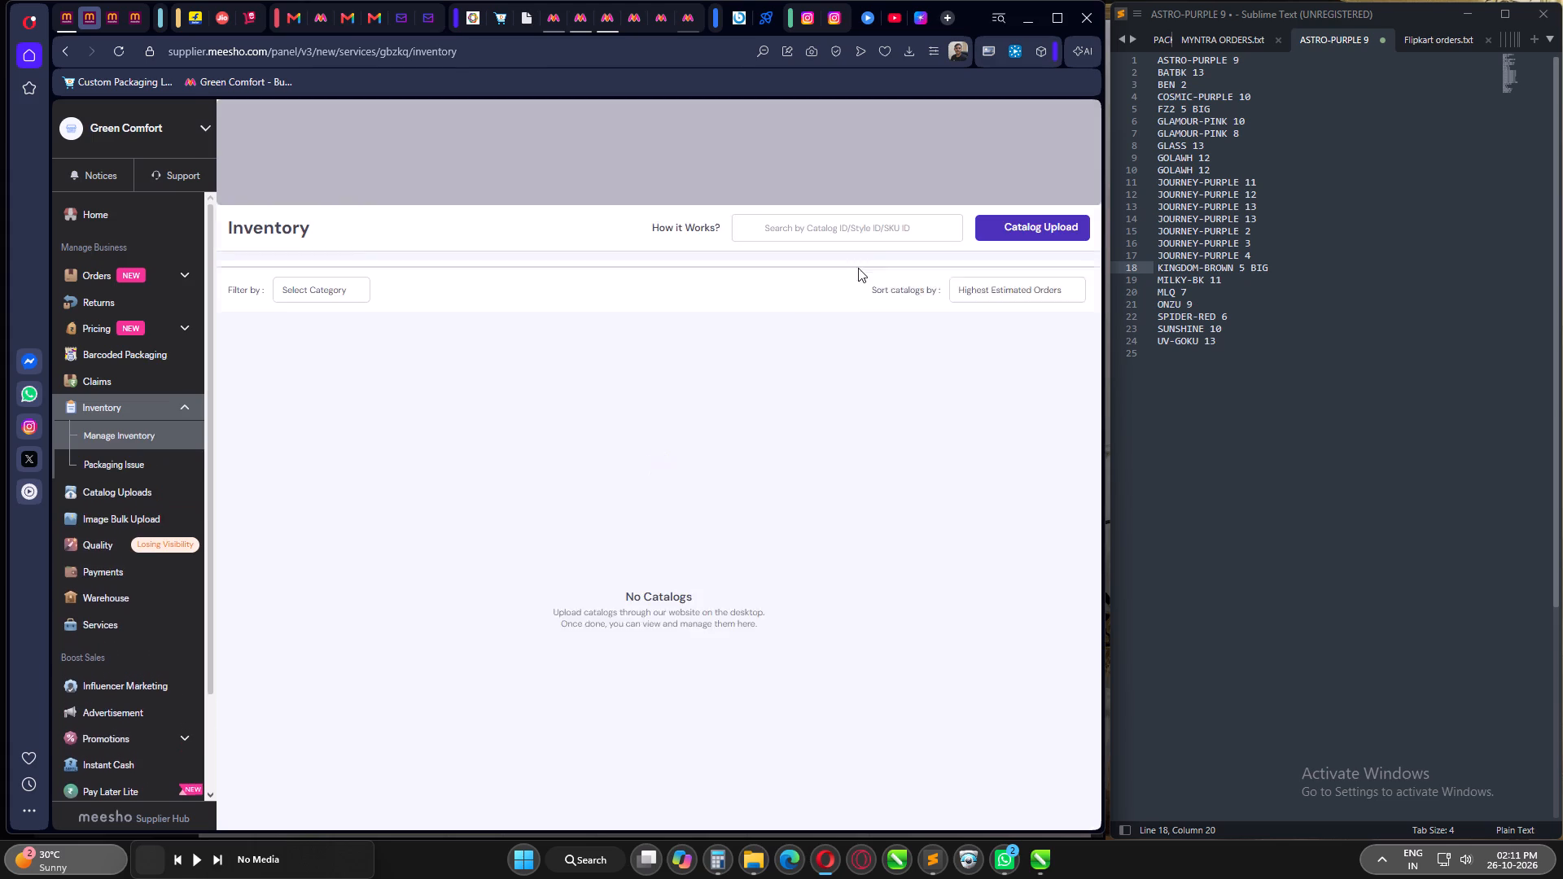
pyautogui.click(876, 226)
pyautogui.hotkey('ctrl', 'v')
pyautogui.click(821, 266)
pyautogui.click(815, 283)
pyautogui.click(815, 292)
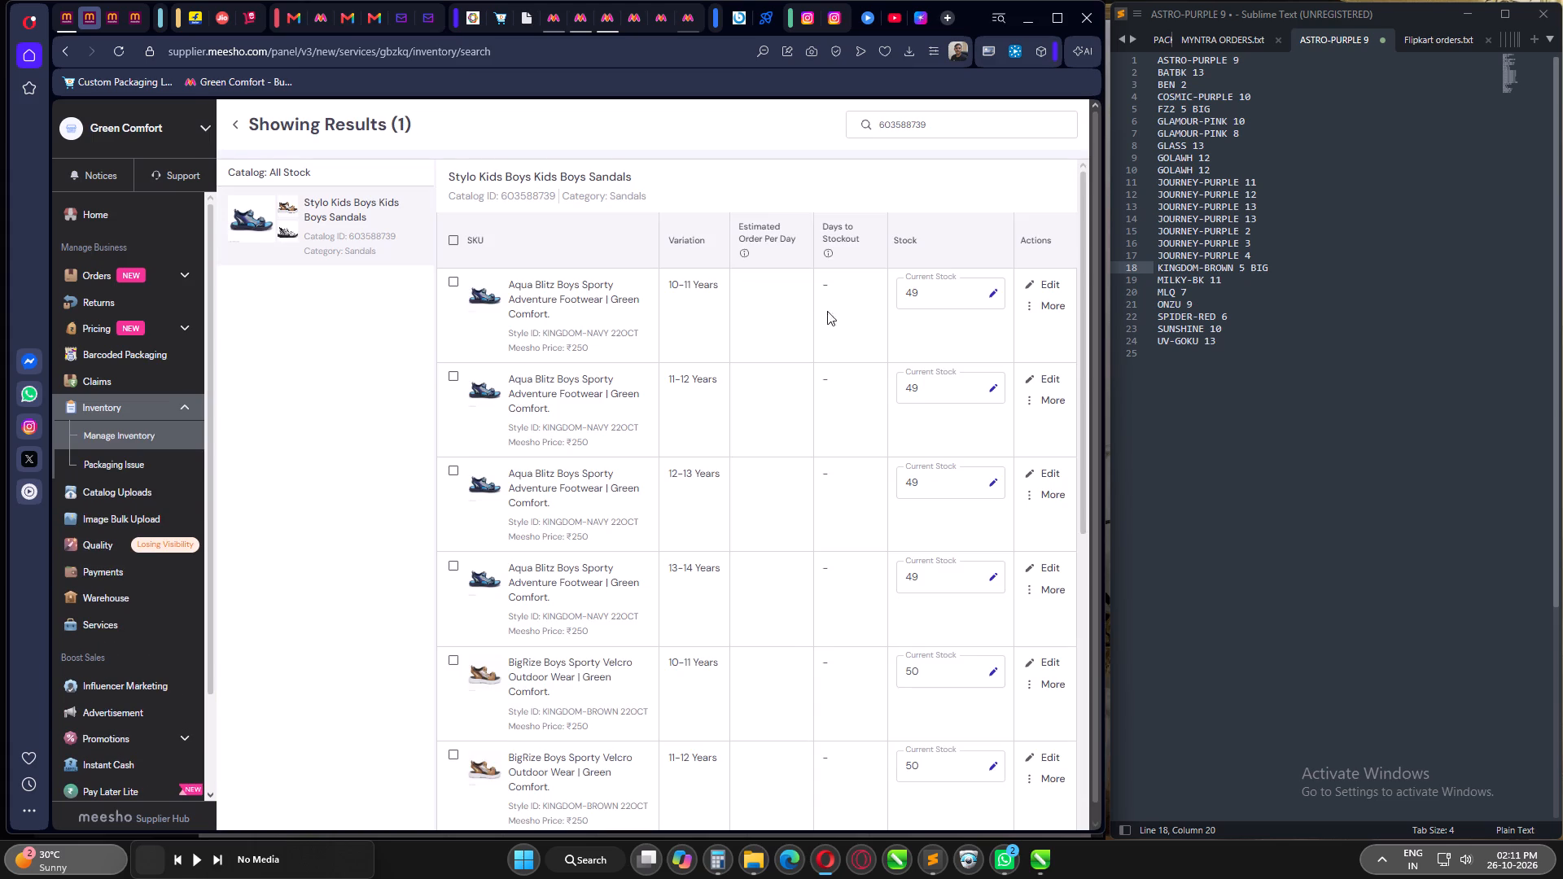
pyautogui.click(1057, 285)
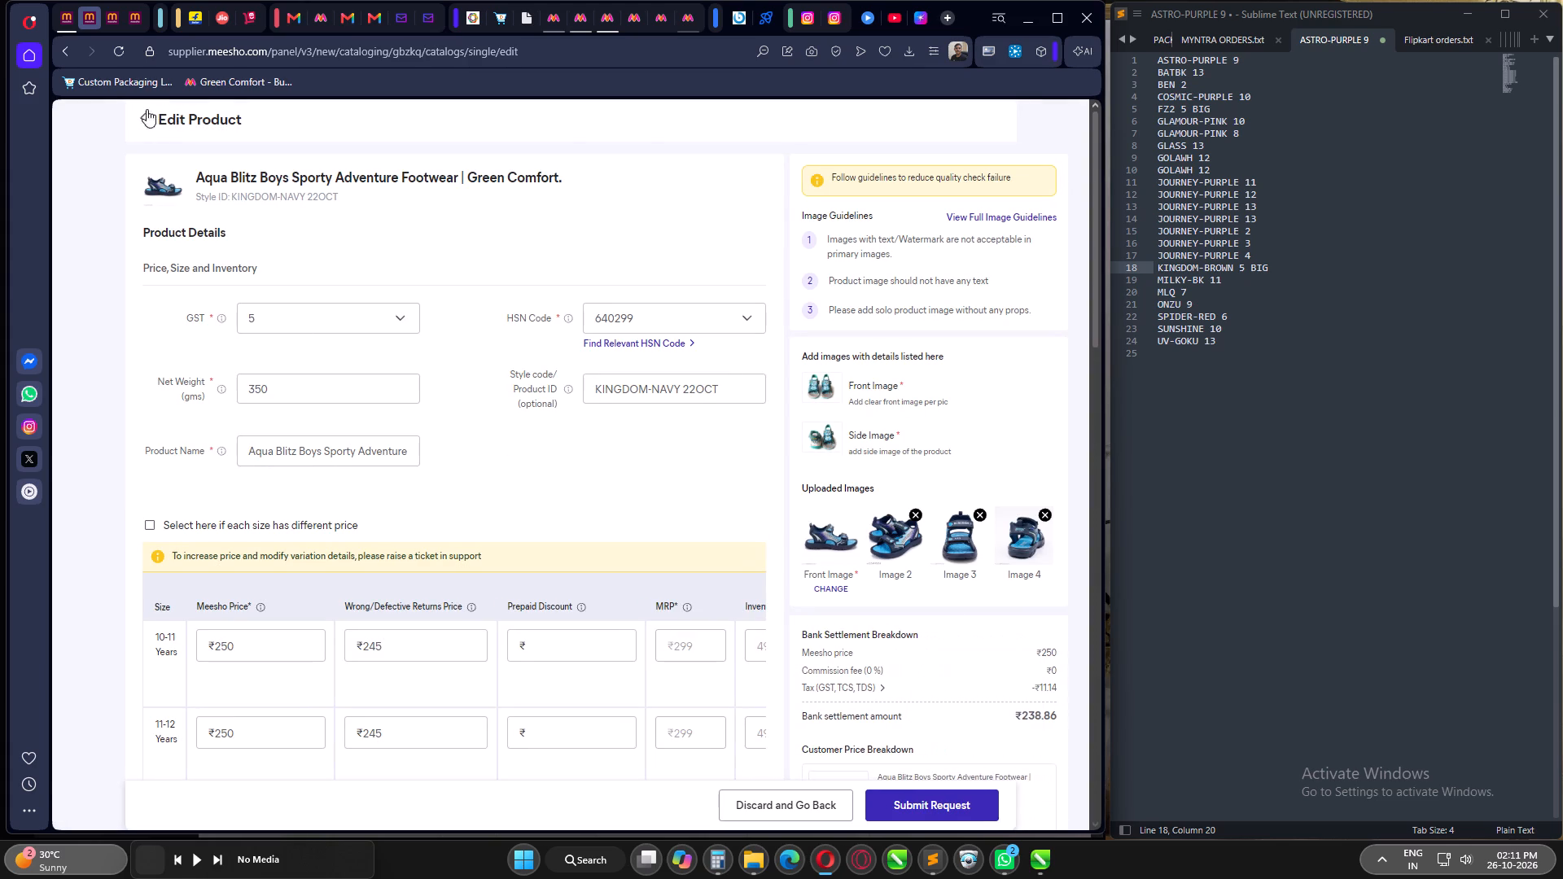
pyautogui.click(142, 113)
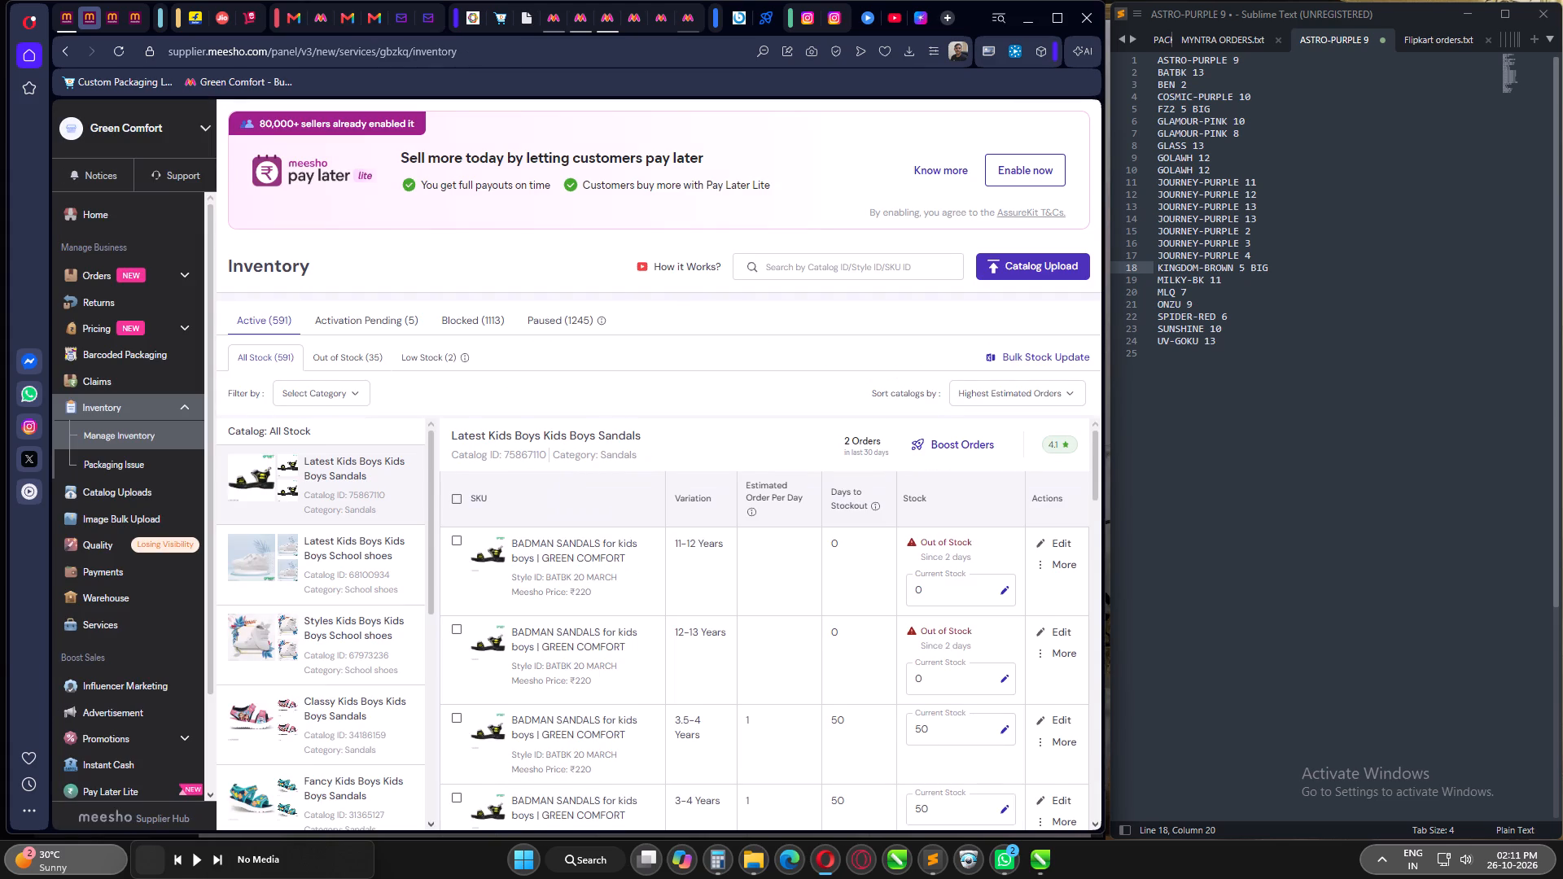
pyautogui.scroll(-2, 617, 554)
pyautogui.scroll(3, 481, 552)
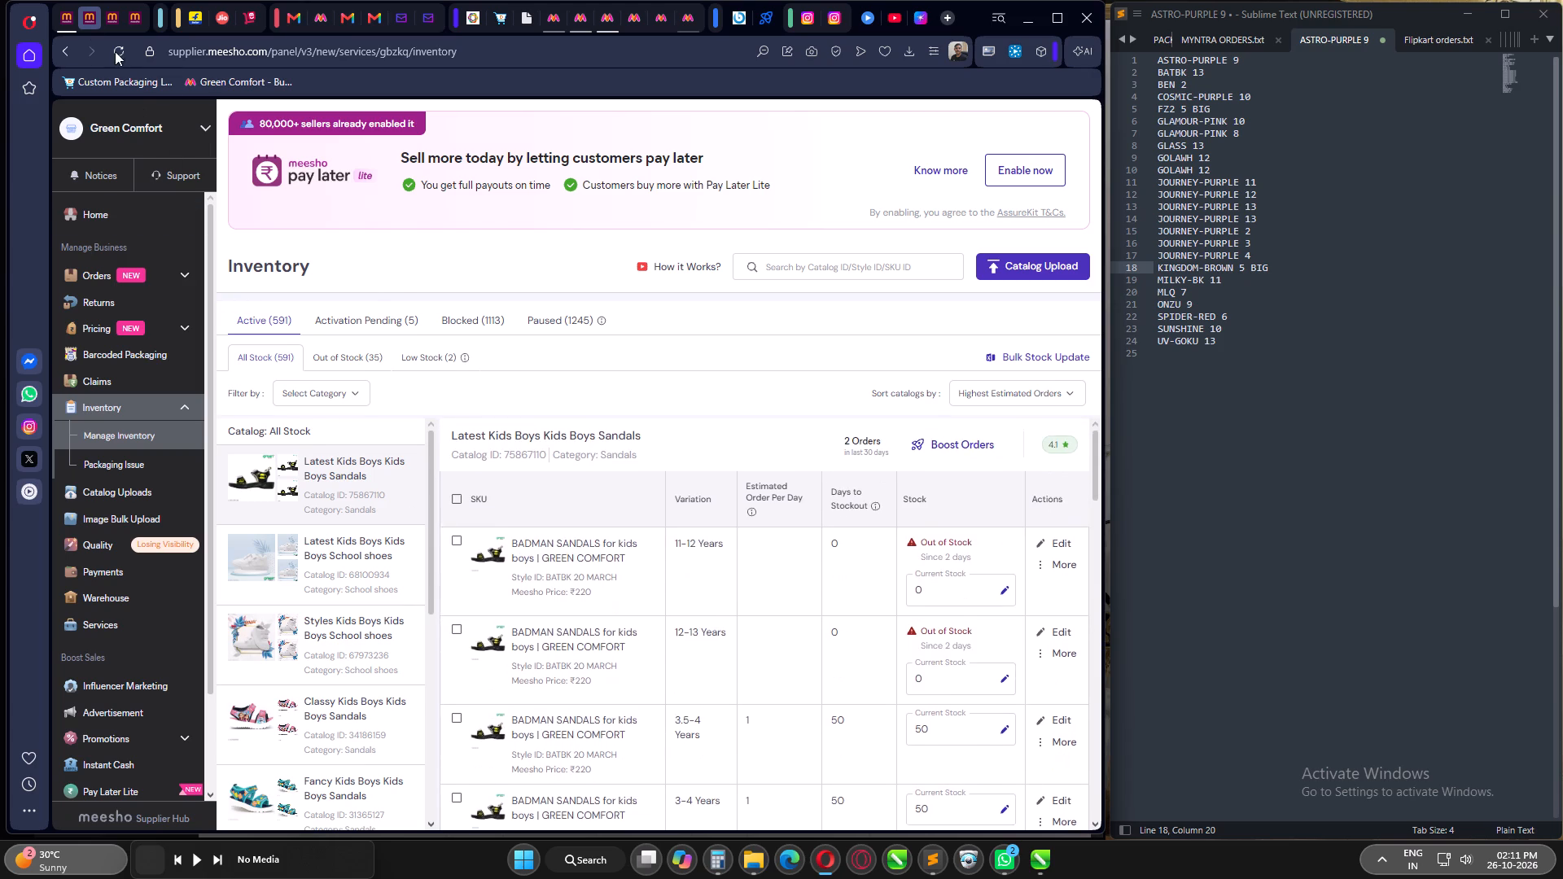
pyautogui.click(76, 13)
pyautogui.scroll(-1, 455, 650)
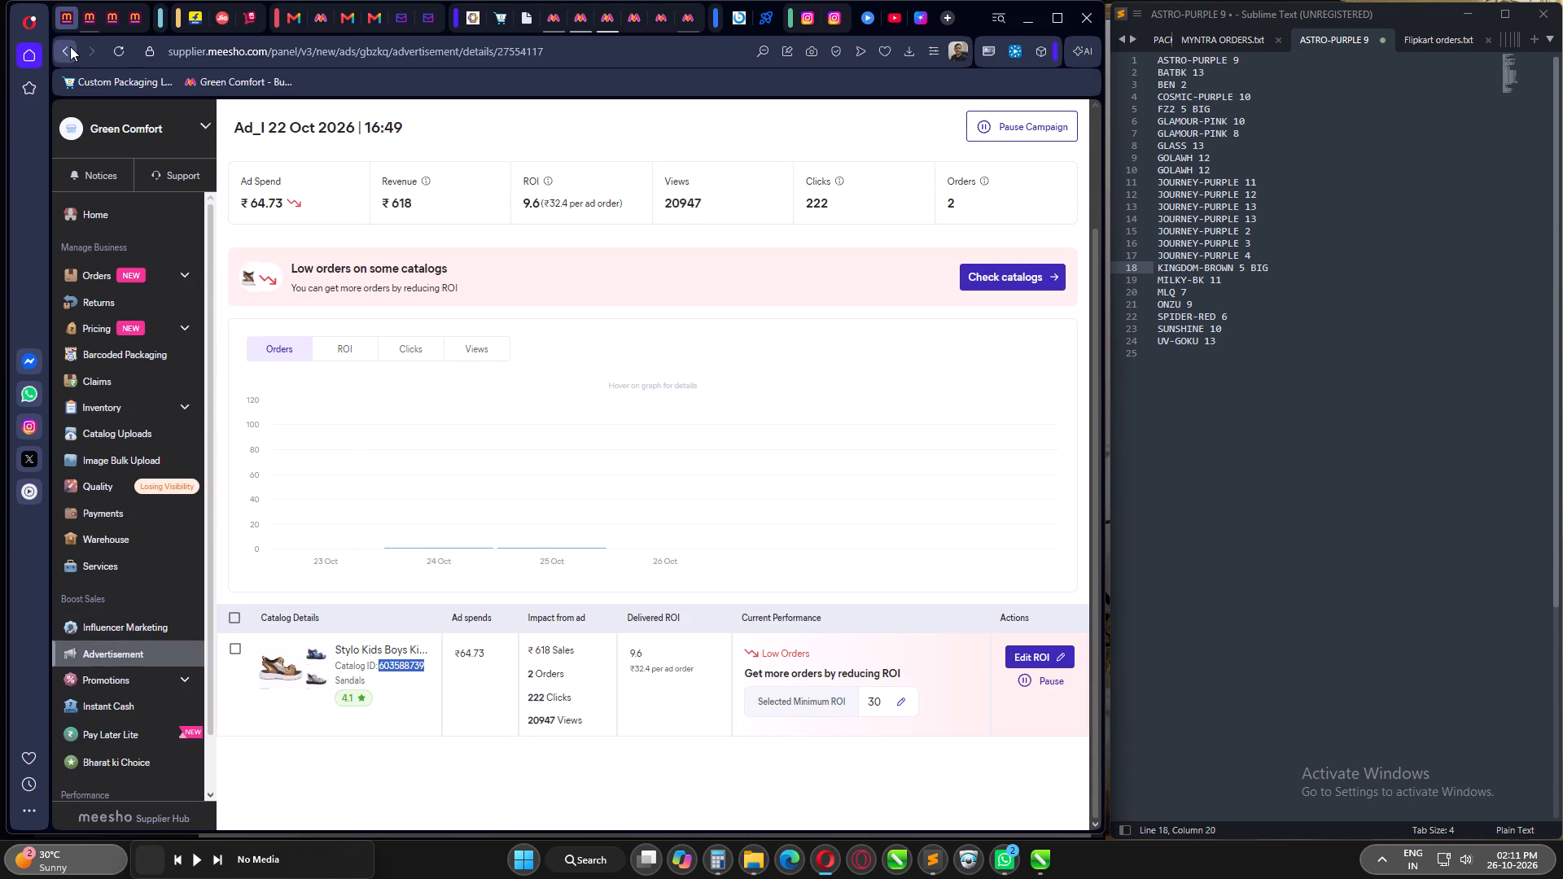
pyautogui.click(68, 46)
# Pause the Ad_I 22 Oct 2026 | 16:49 campaign with ID 27554113, giving "I wanted to run ads for a specific duration only" as the reason.
pyautogui.scroll(-1, 468, 578)
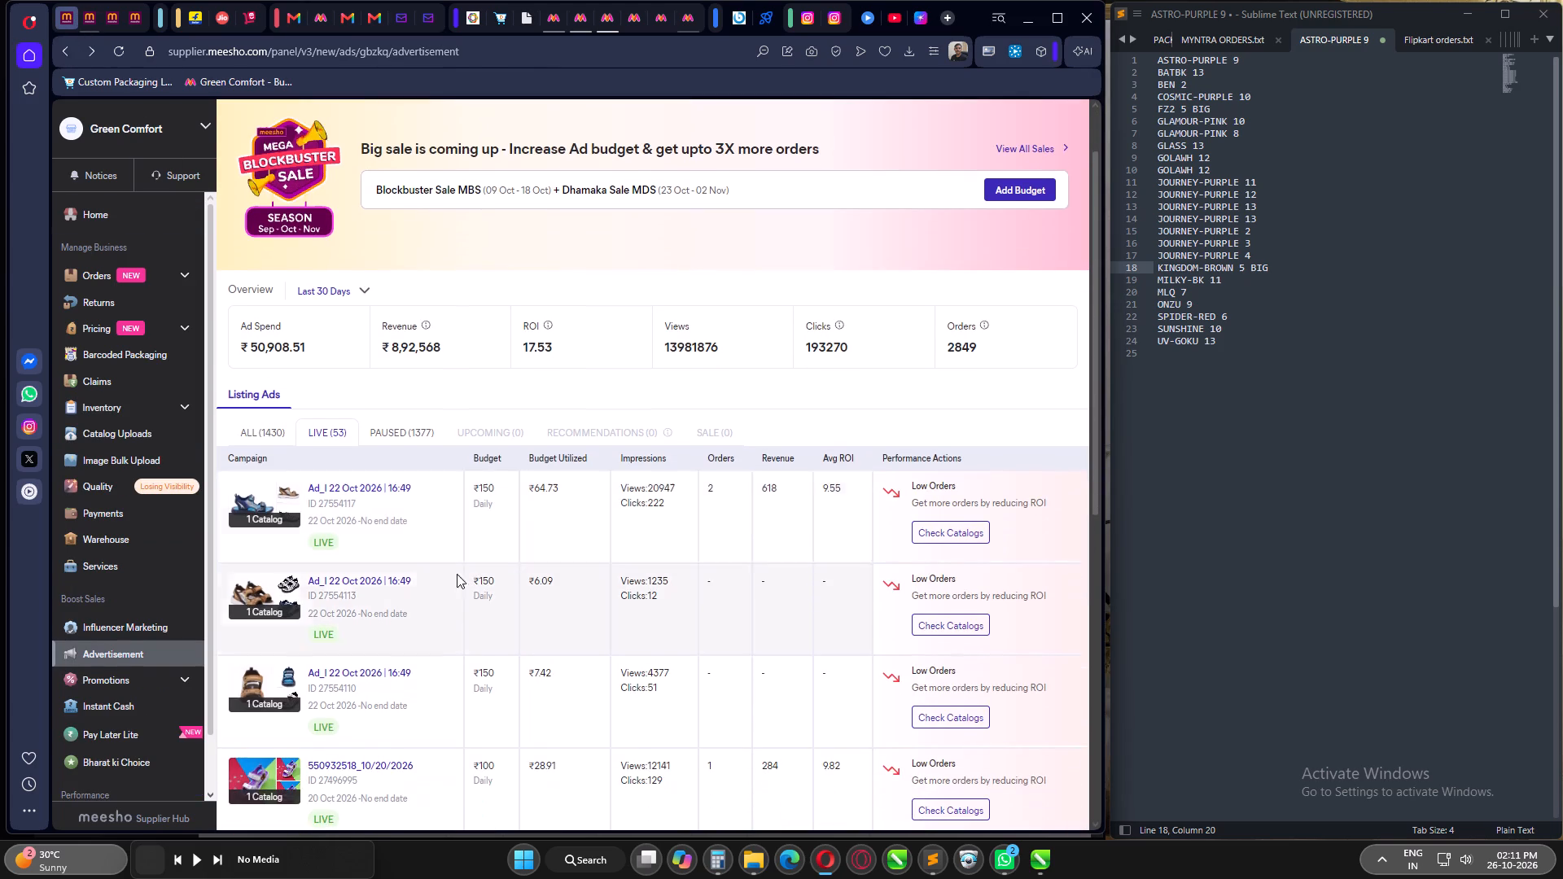
pyautogui.scroll(-2, 405, 584)
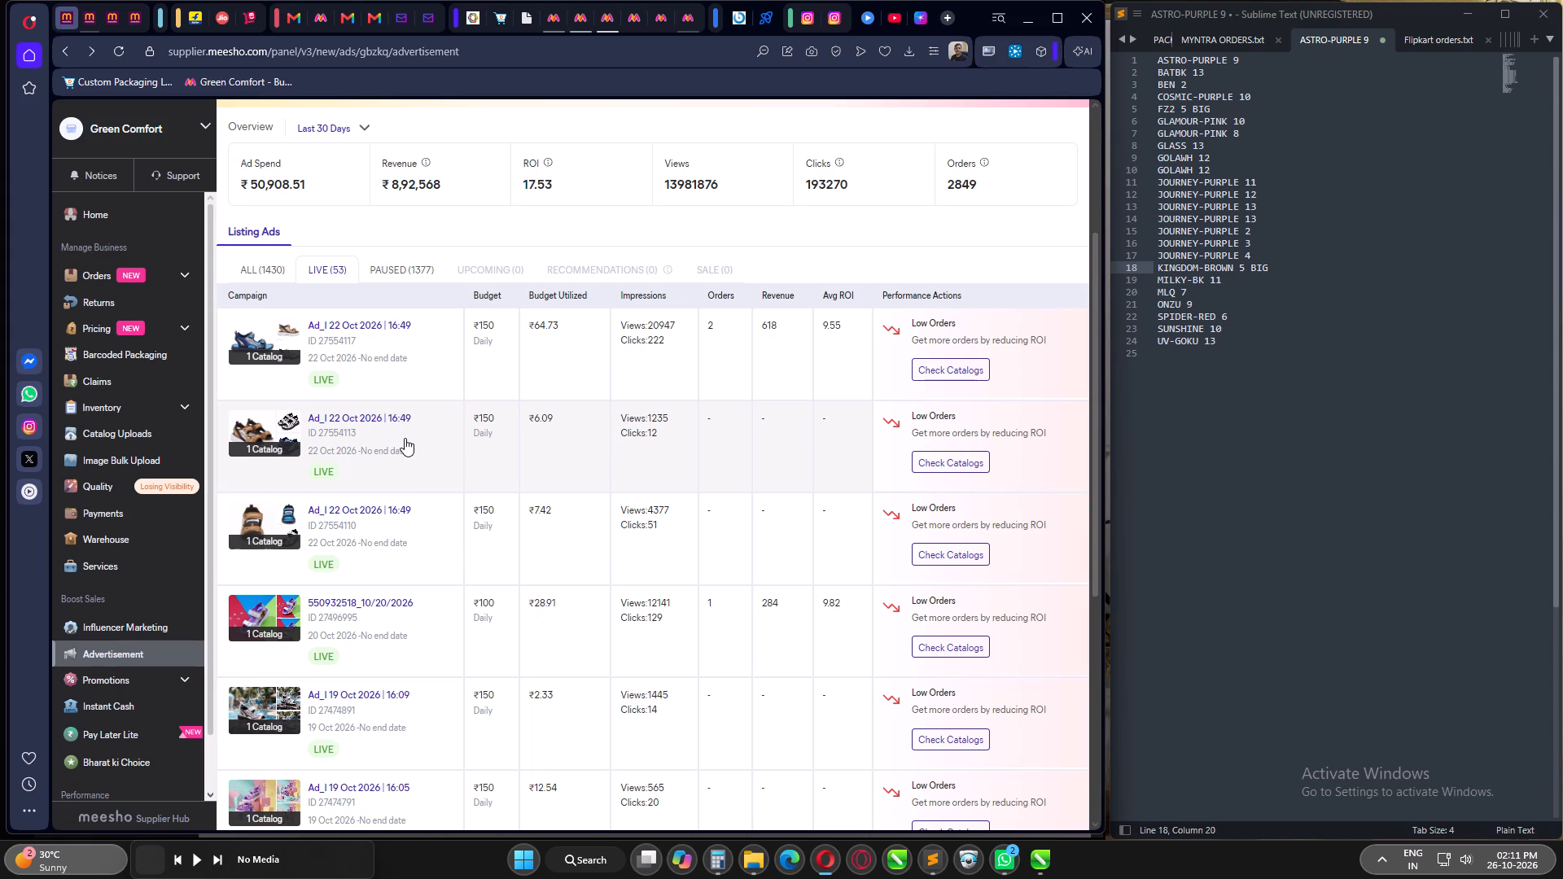
pyautogui.click(405, 438)
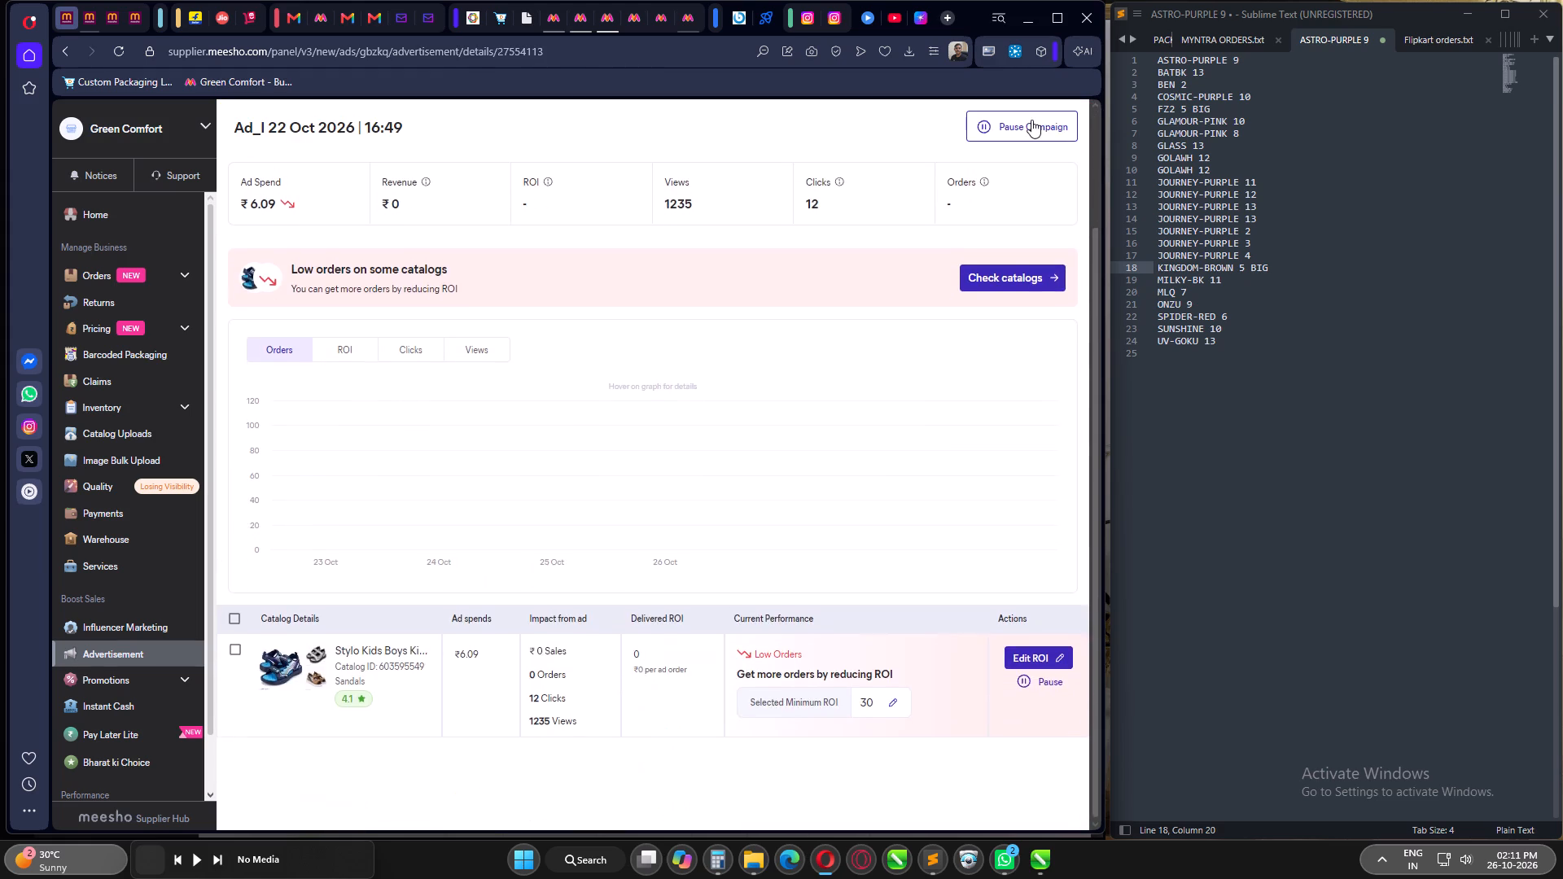
pyautogui.click(1031, 120)
pyautogui.click(506, 479)
pyautogui.click(494, 518)
pyautogui.click(669, 540)
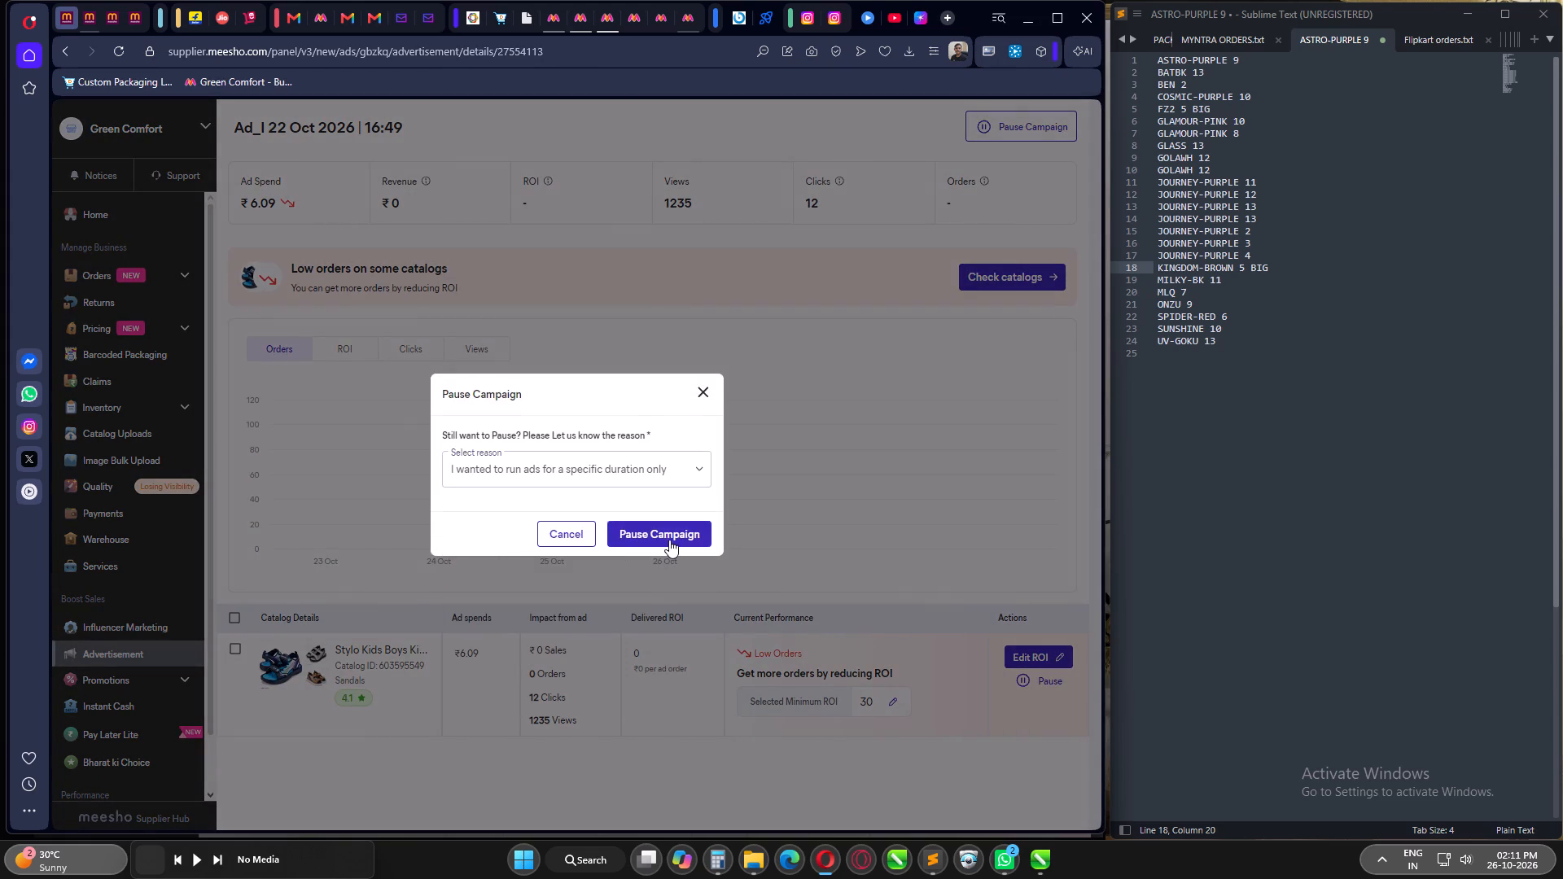
pyautogui.click(63, 55)
# Pause the Ad_I 22 Oct 2026 | 16:49 campaign with ID 27554110, giving "I wanted to run ads for a specific duration only" as the reason.
pyautogui.scroll(-4, 584, 566)
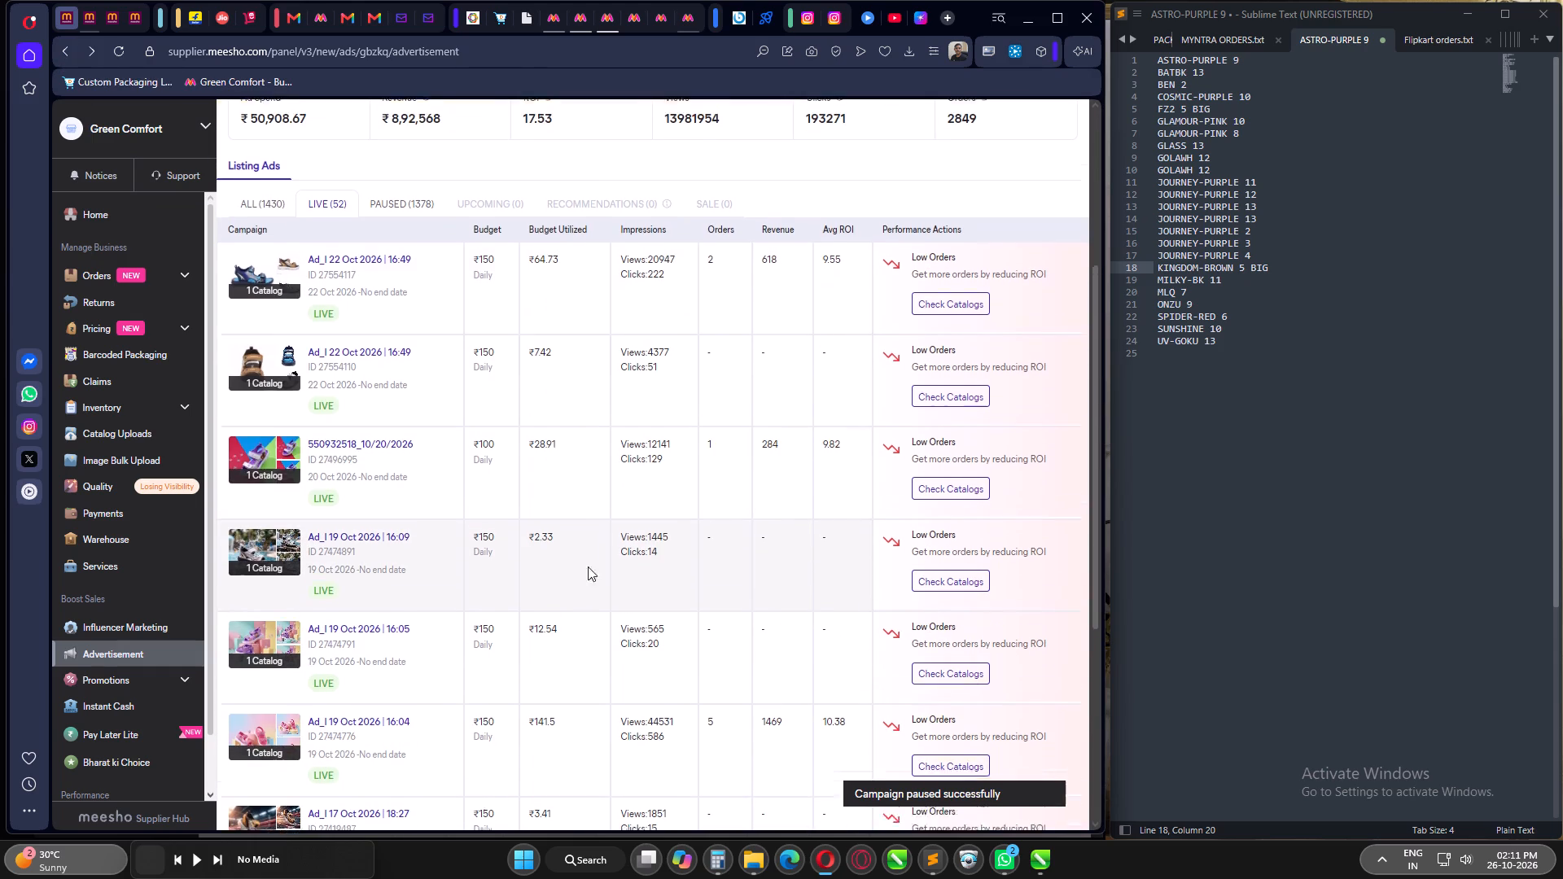
pyautogui.click(403, 354)
pyautogui.scroll(-3, 541, 401)
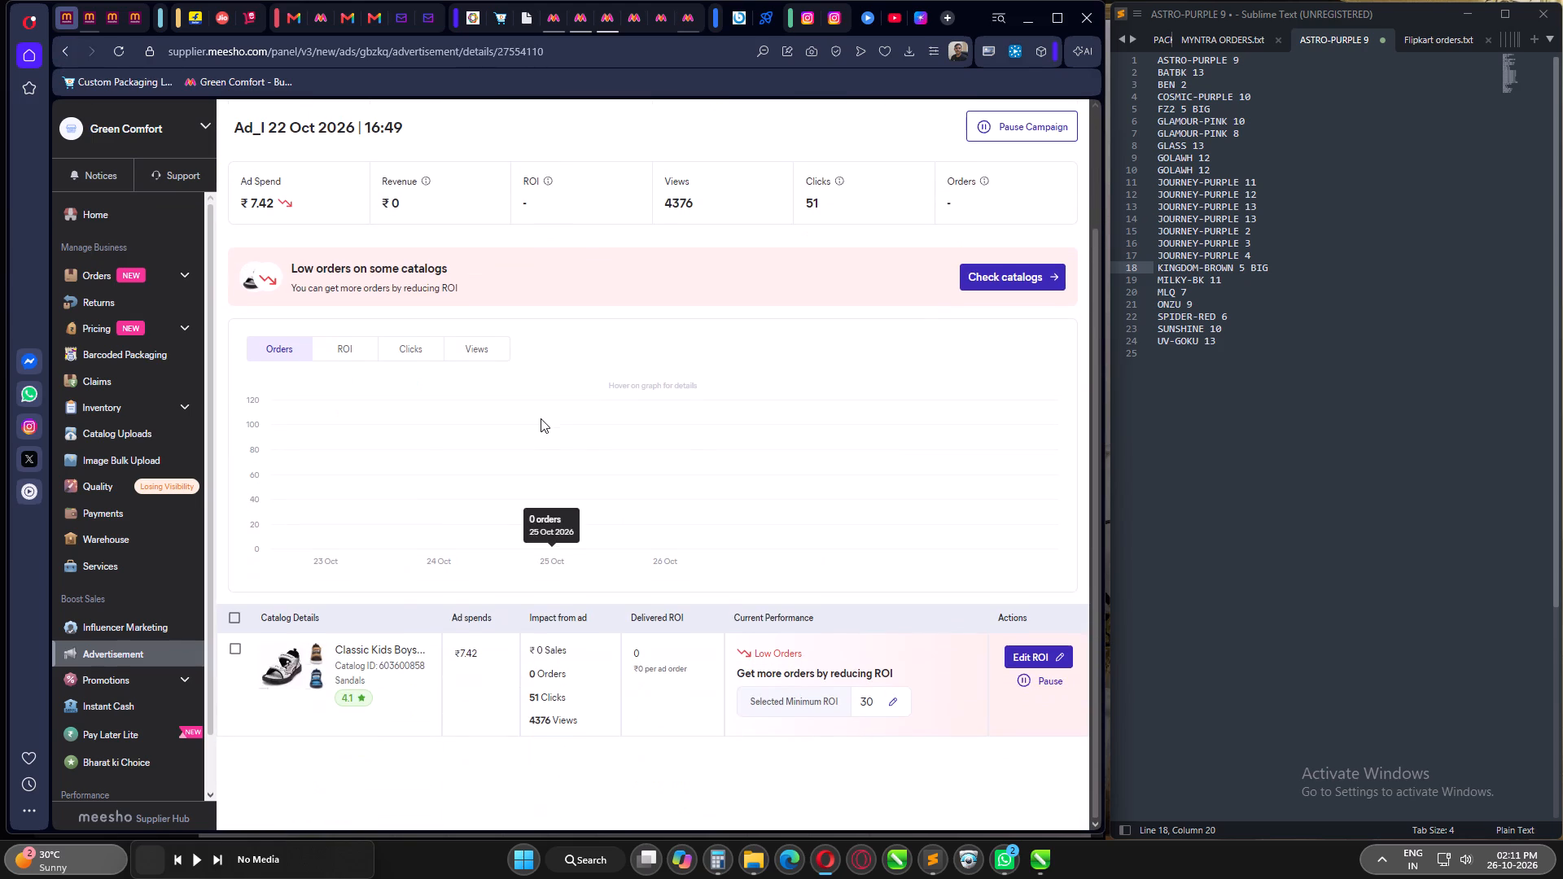
pyautogui.click(1018, 125)
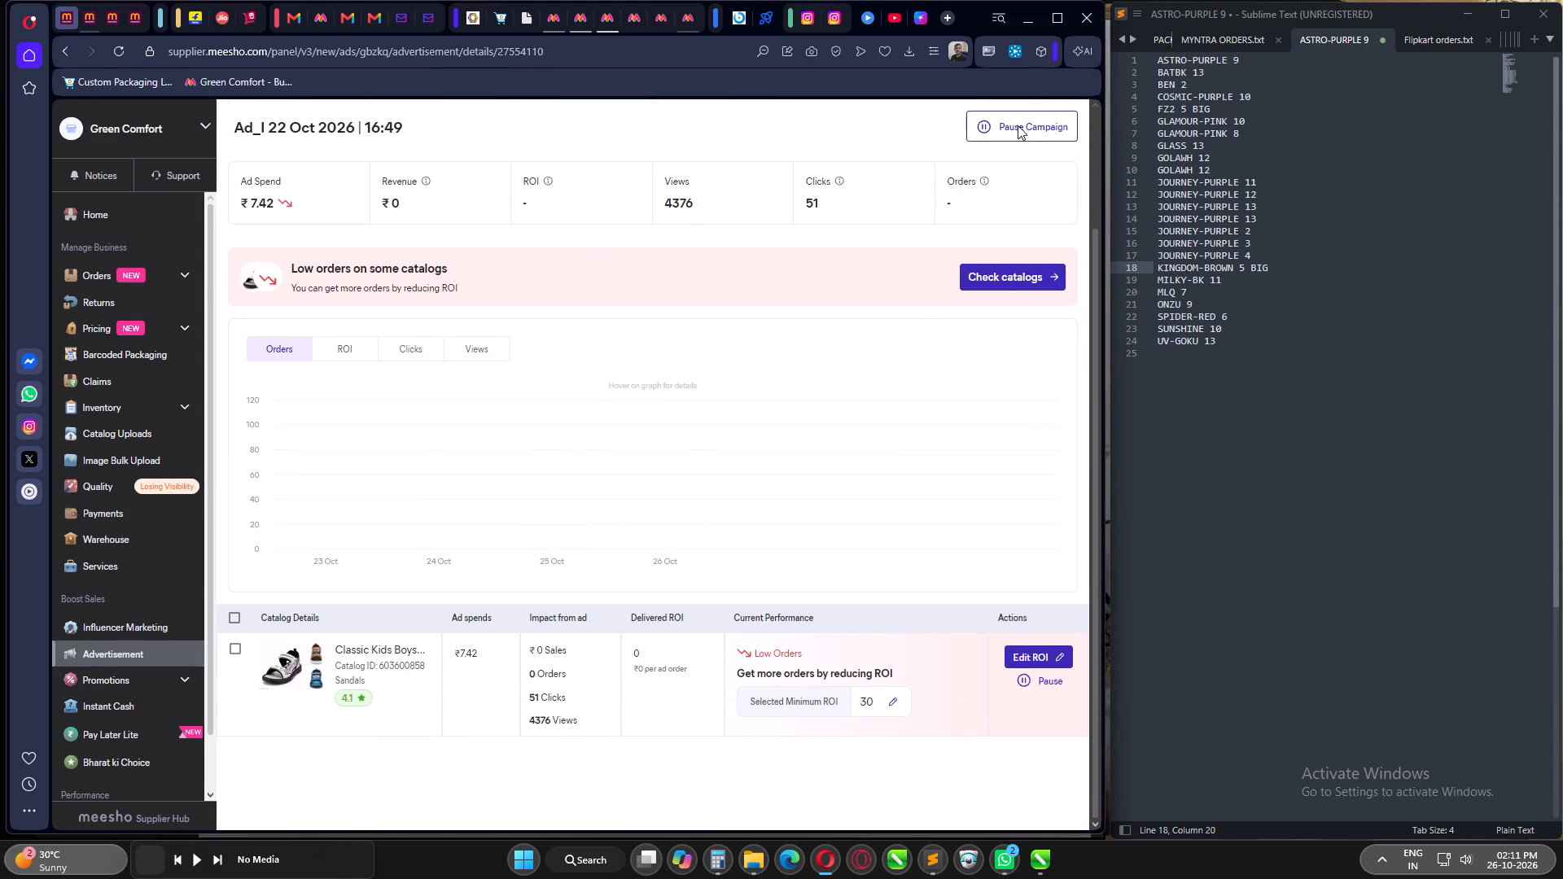
pyautogui.click(467, 469)
pyautogui.click(478, 488)
pyautogui.click(504, 503)
pyautogui.click(525, 470)
pyautogui.click(514, 501)
pyautogui.click(671, 539)
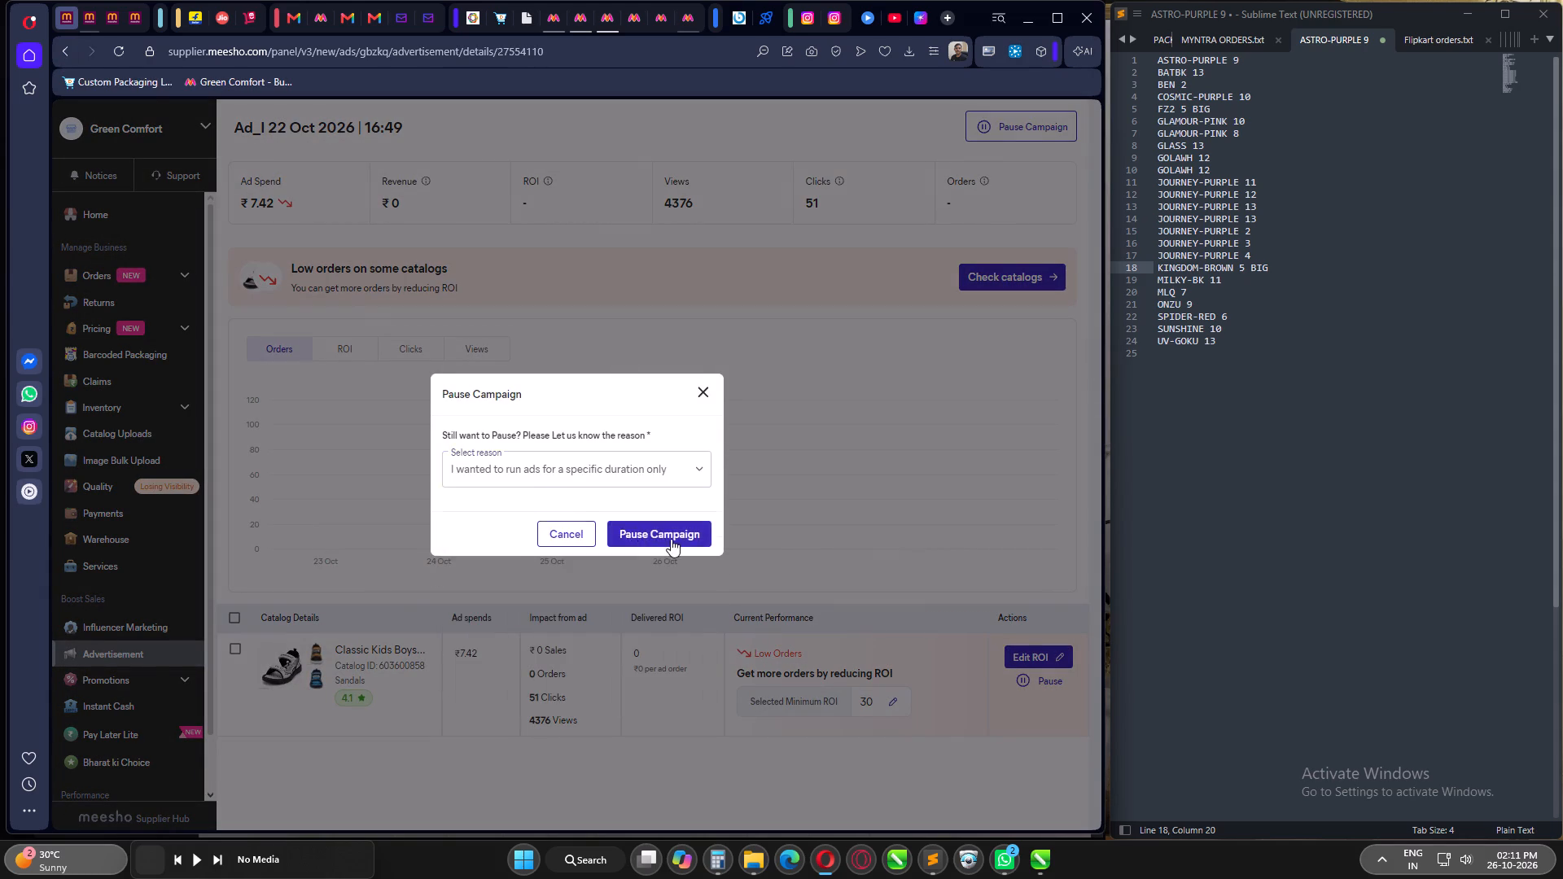
pyautogui.click(72, 53)
pyautogui.scroll(-4, 584, 517)
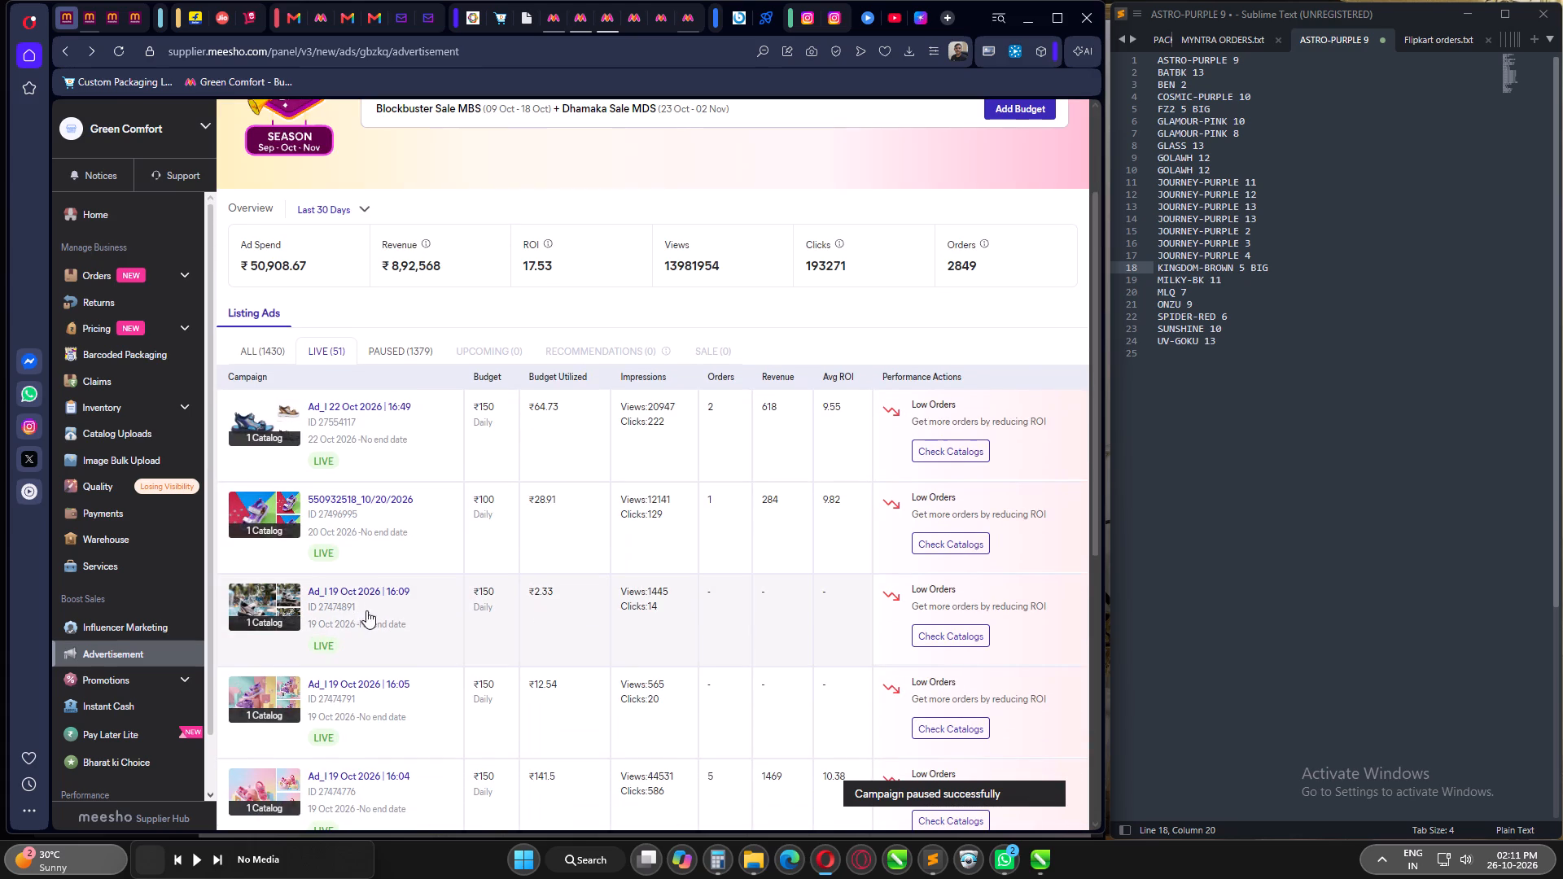
# Pause the Ad_I 19 Oct 2026 | 16:09 campaign with ID 27474891, giving "I wanted to run ads for a specific duration only" as the reason.
pyautogui.click(351, 612)
pyautogui.scroll(-2, 383, 509)
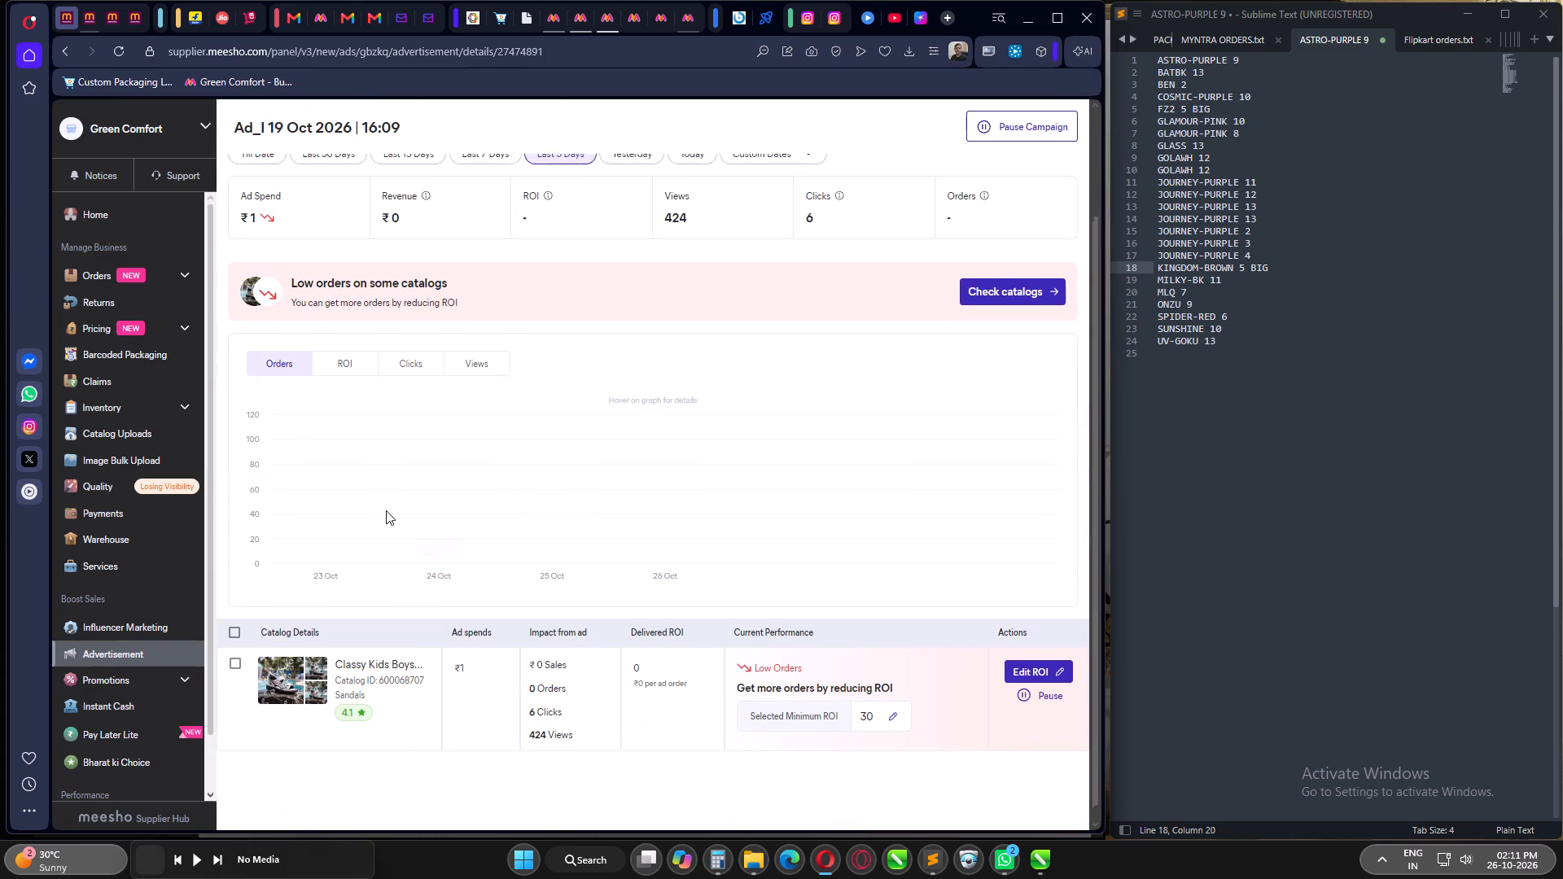
pyautogui.click(68, 53)
pyautogui.scroll(-2, 470, 637)
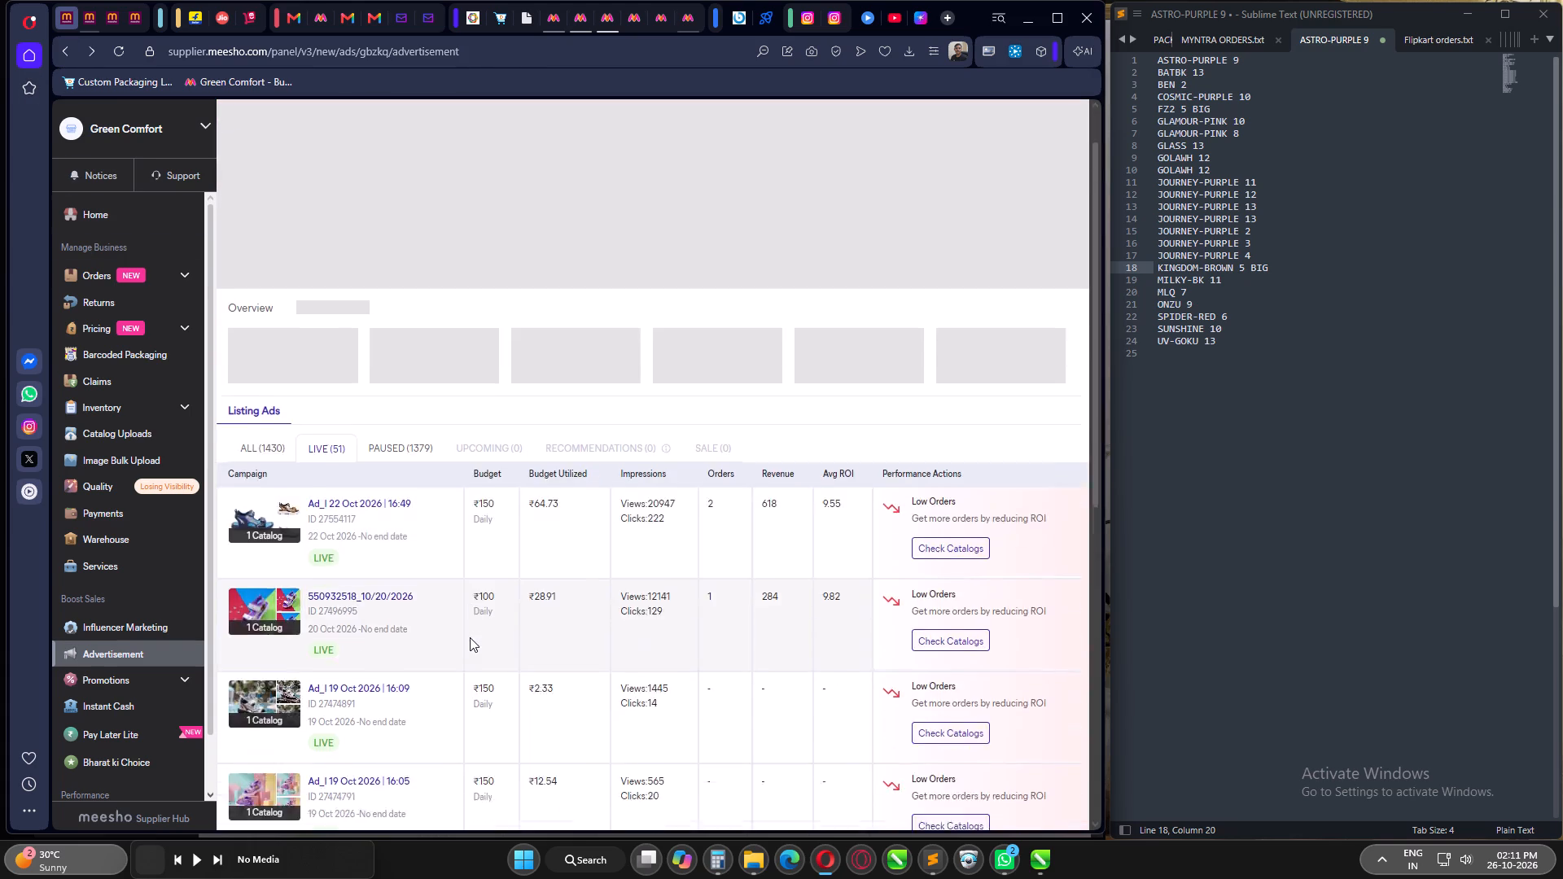
pyautogui.scroll(-2, 470, 637)
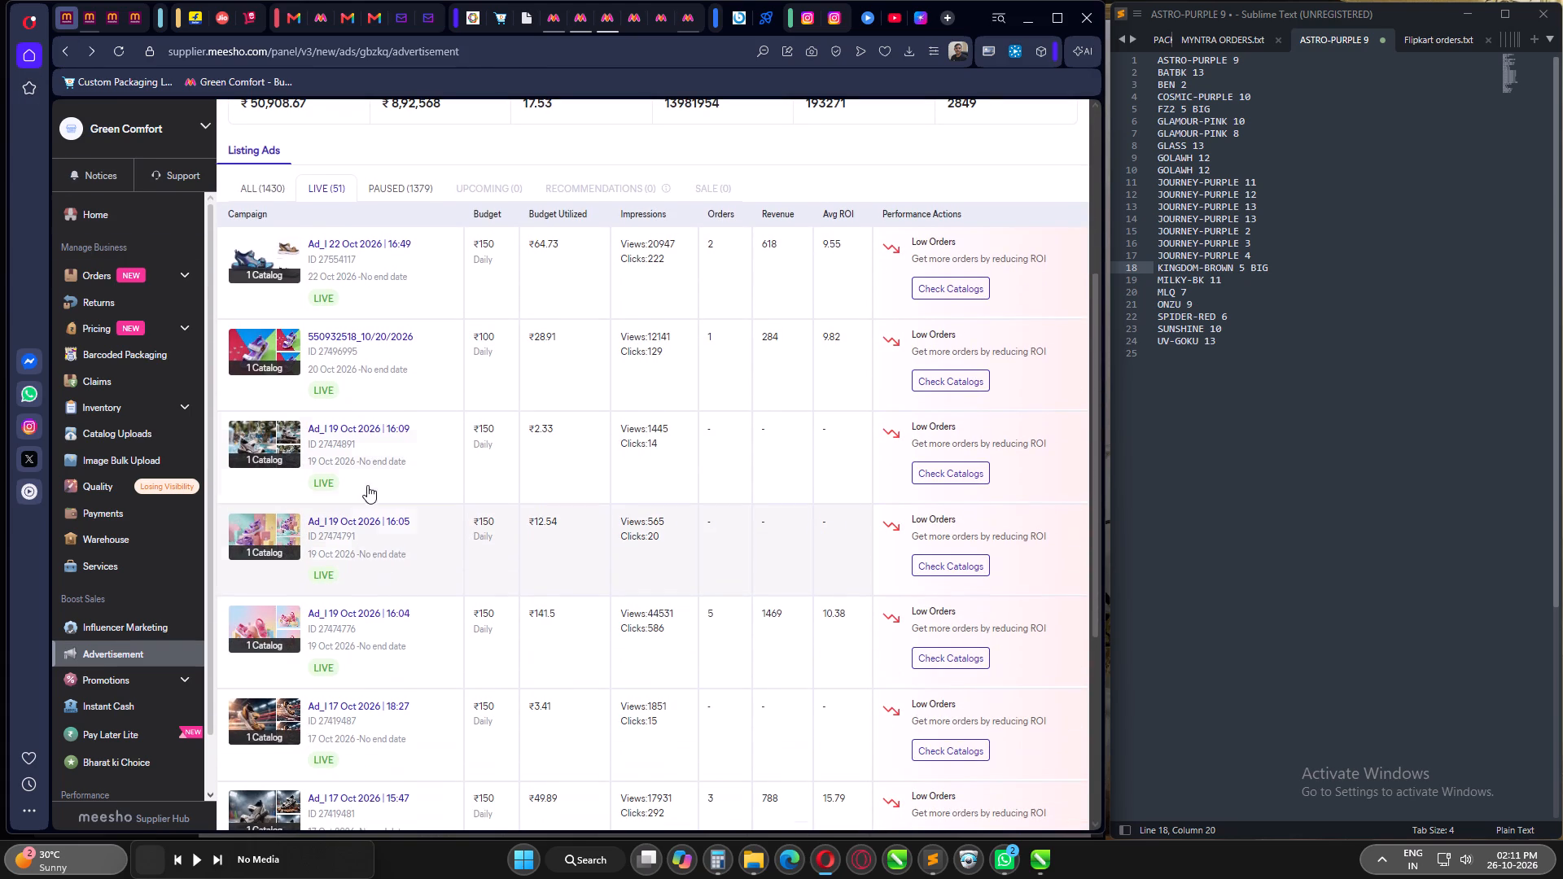
pyautogui.click(367, 466)
pyautogui.click(1038, 133)
pyautogui.click(538, 485)
pyautogui.click(511, 507)
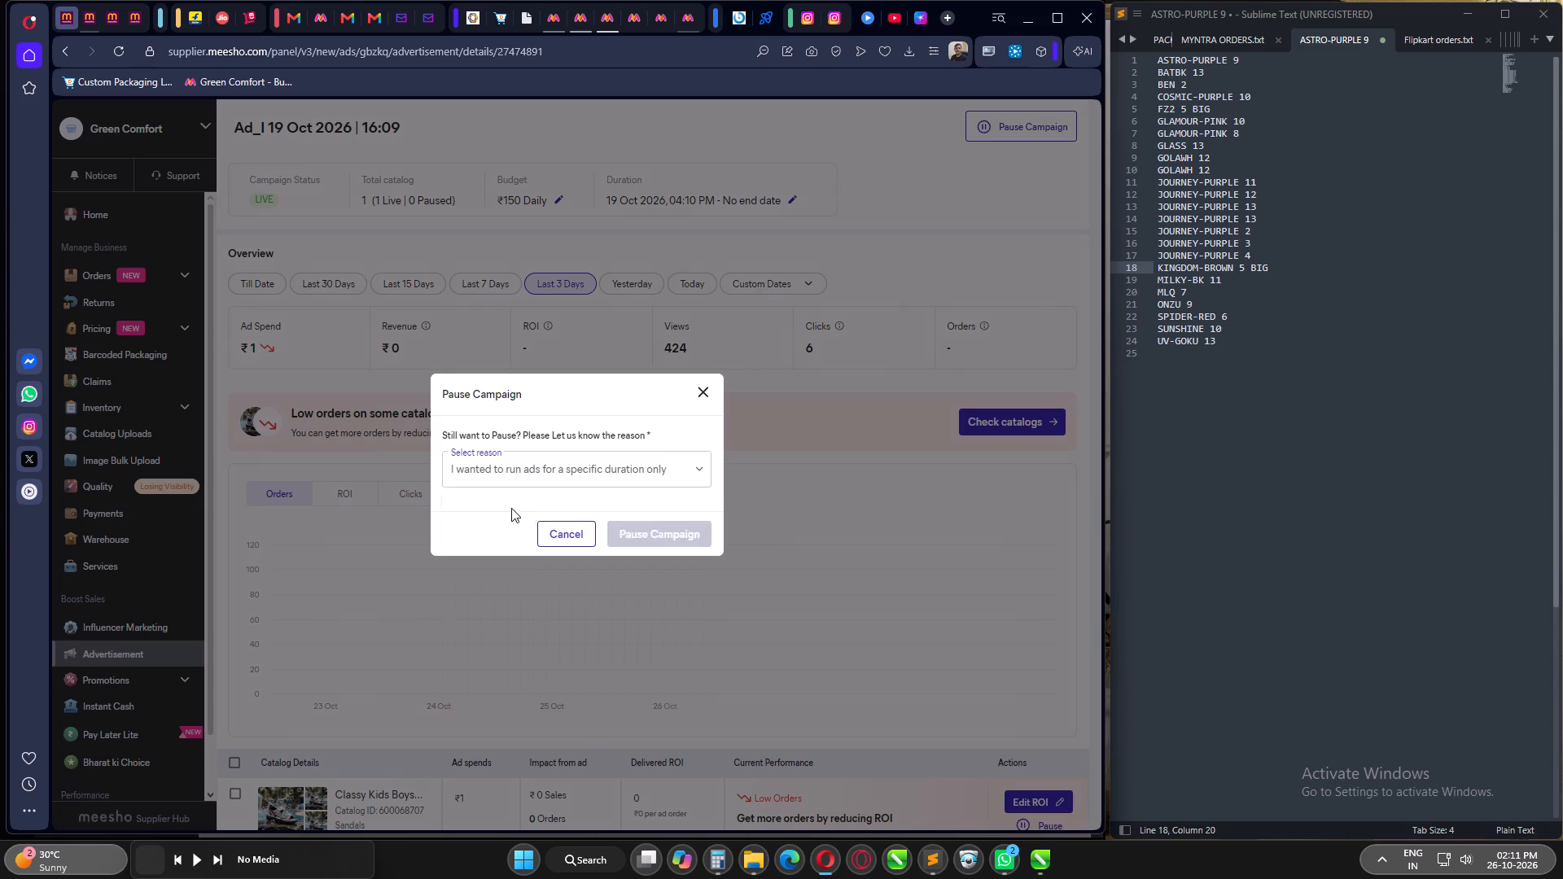
pyautogui.click(688, 528)
pyautogui.click(69, 51)
# Set the minimum ROI of the catalog in the Ad_I 19 Oct 2026 | 16:05 campaign to 20 and return to the campaign list.
pyautogui.scroll(-5, 455, 568)
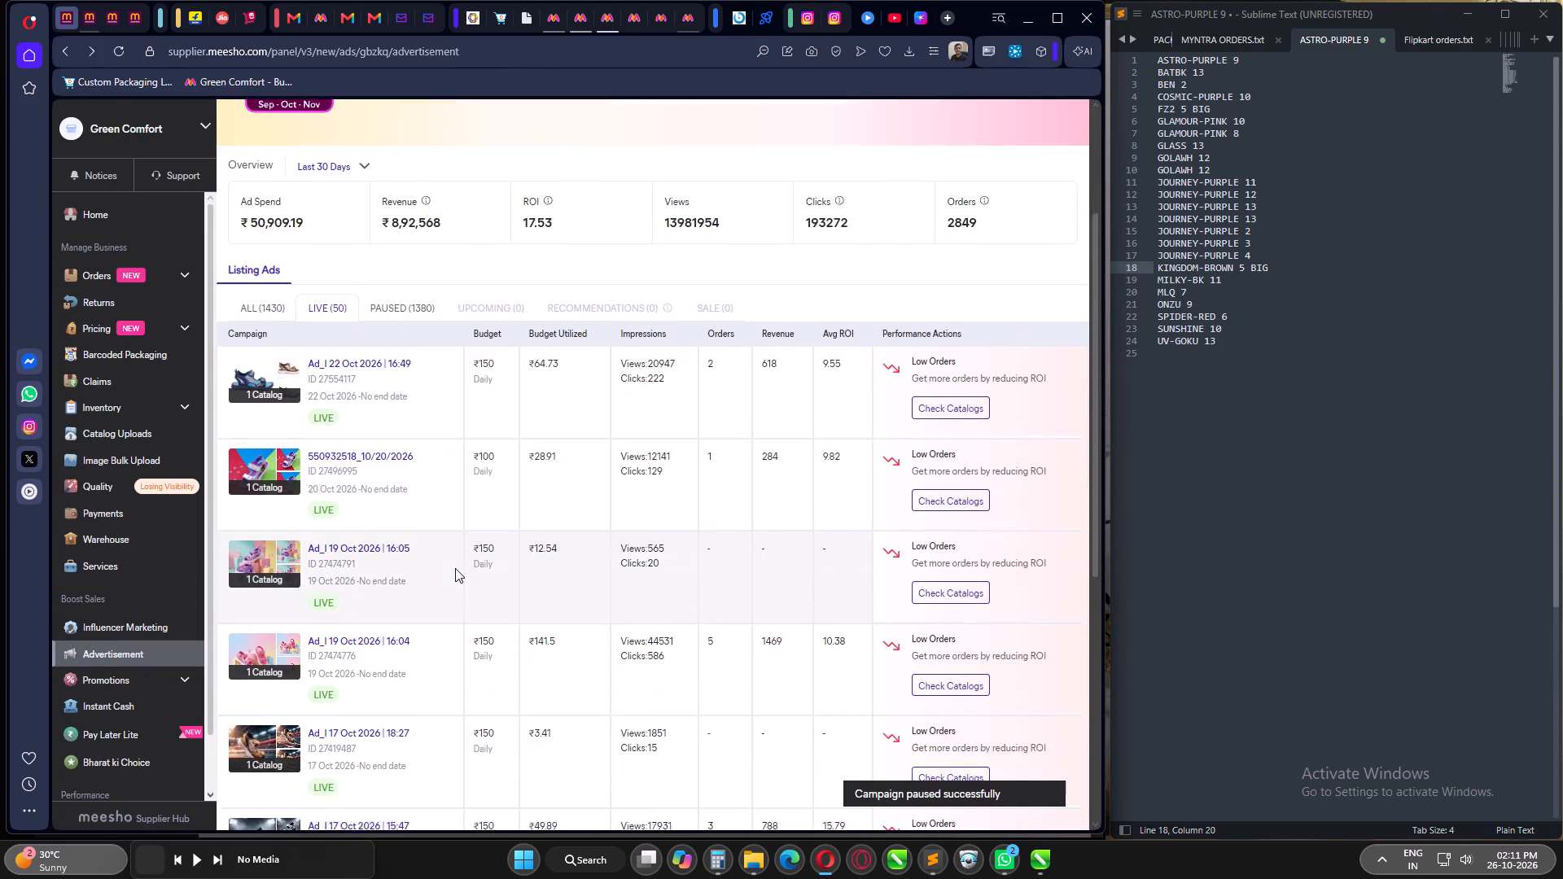
pyautogui.click(371, 528)
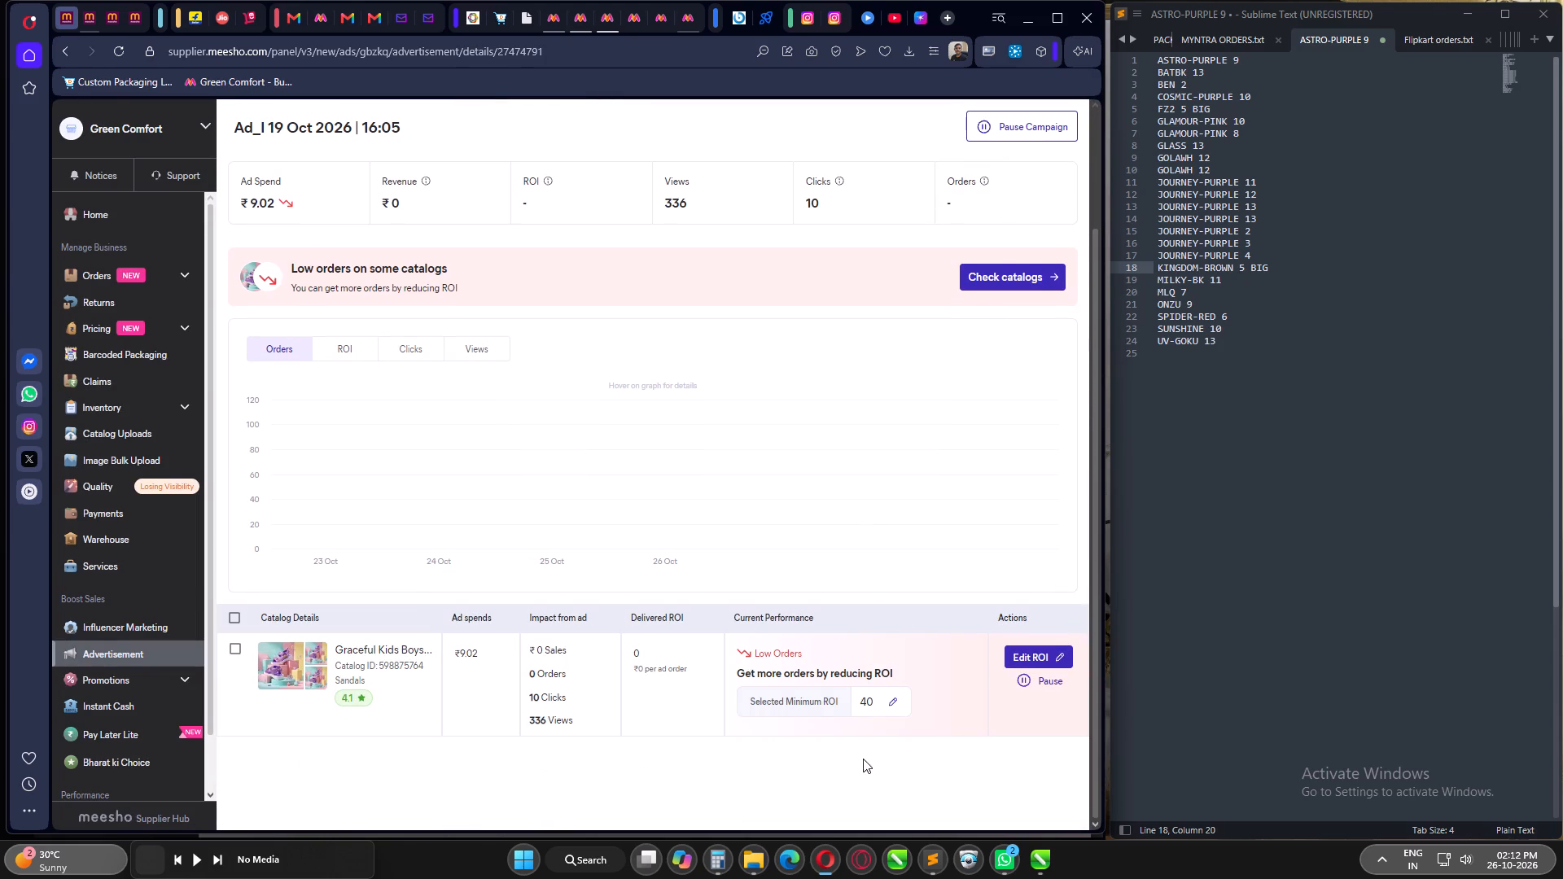
pyautogui.click(897, 701)
pyautogui.moveTo(600, 477); pyautogui.dragTo(536, 474)
pyautogui.write('20')
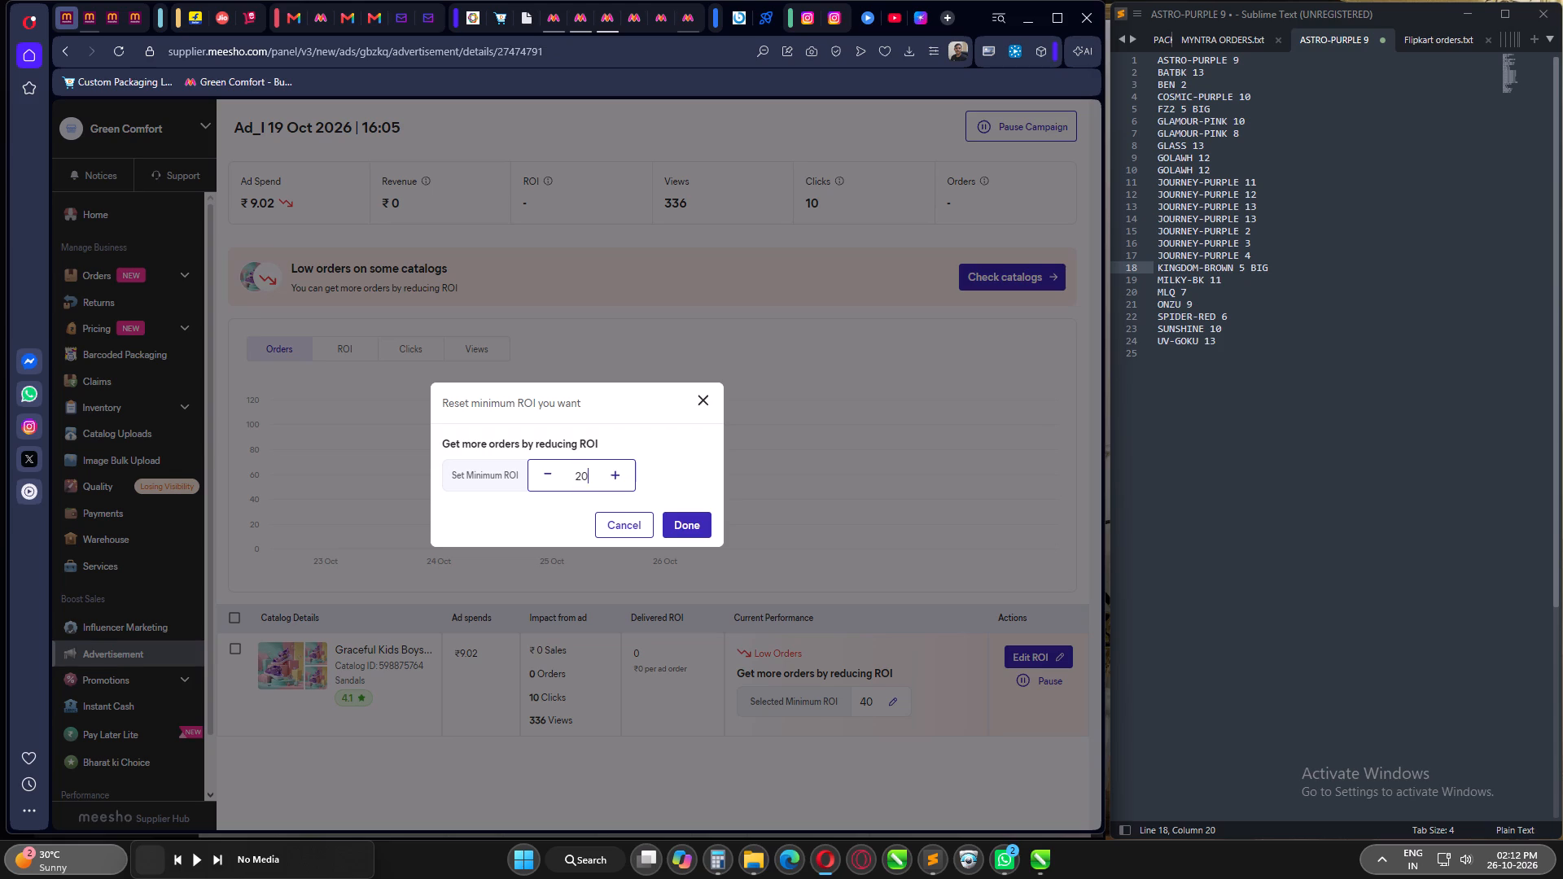
pyautogui.click(672, 519)
pyautogui.click(64, 49)
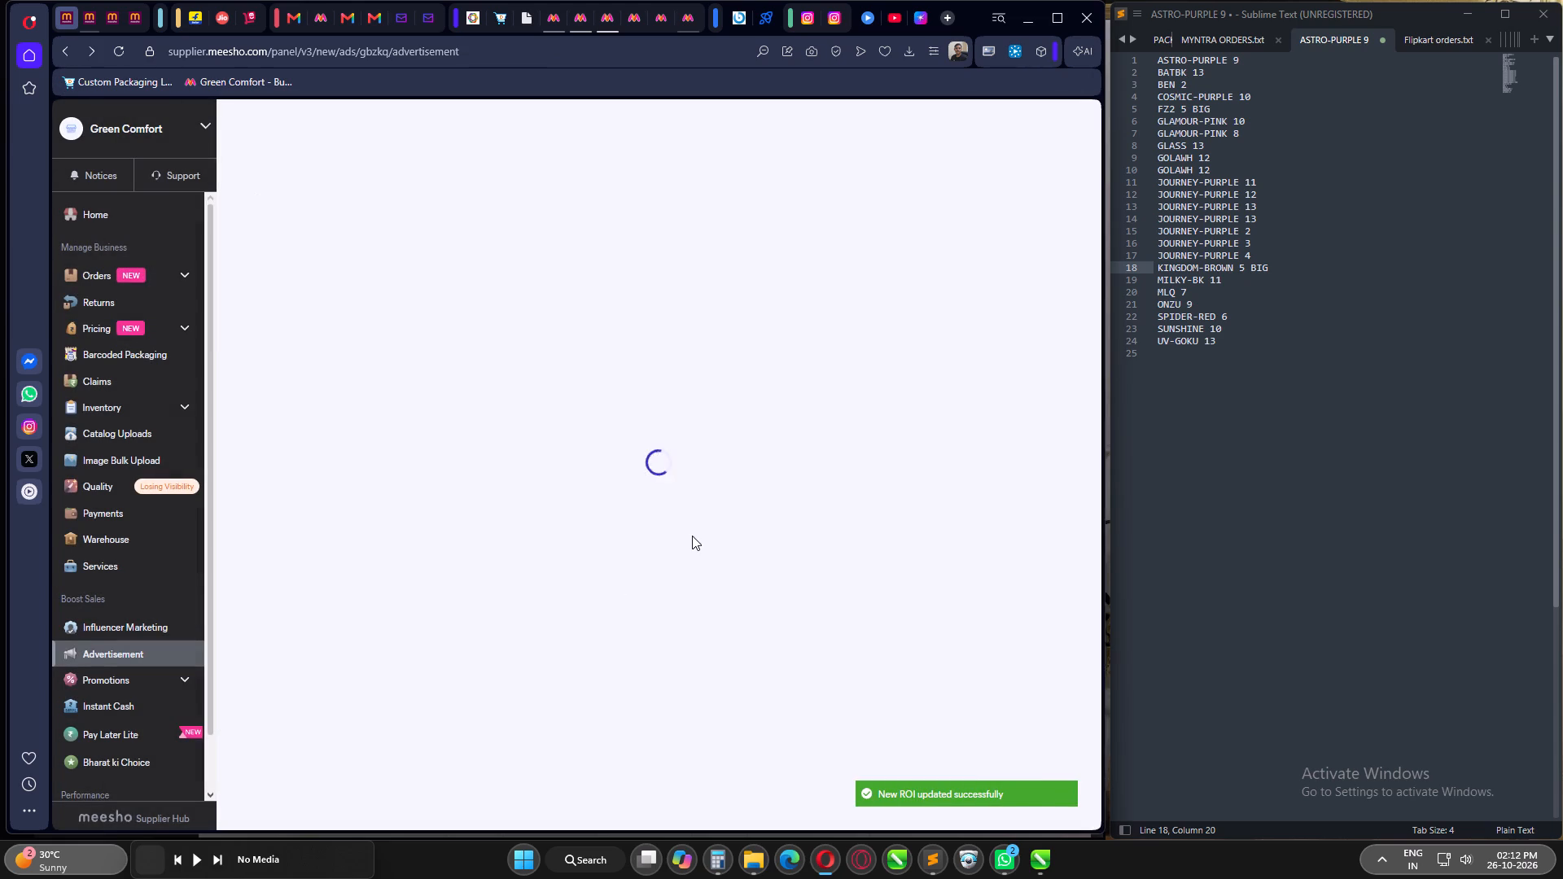
# Pause the Ad_I 17 Oct 2026 | 18:27 campaign with ID 27419487, selecting a reason for the pause.
pyautogui.scroll(-7, 692, 536)
pyautogui.click(339, 374)
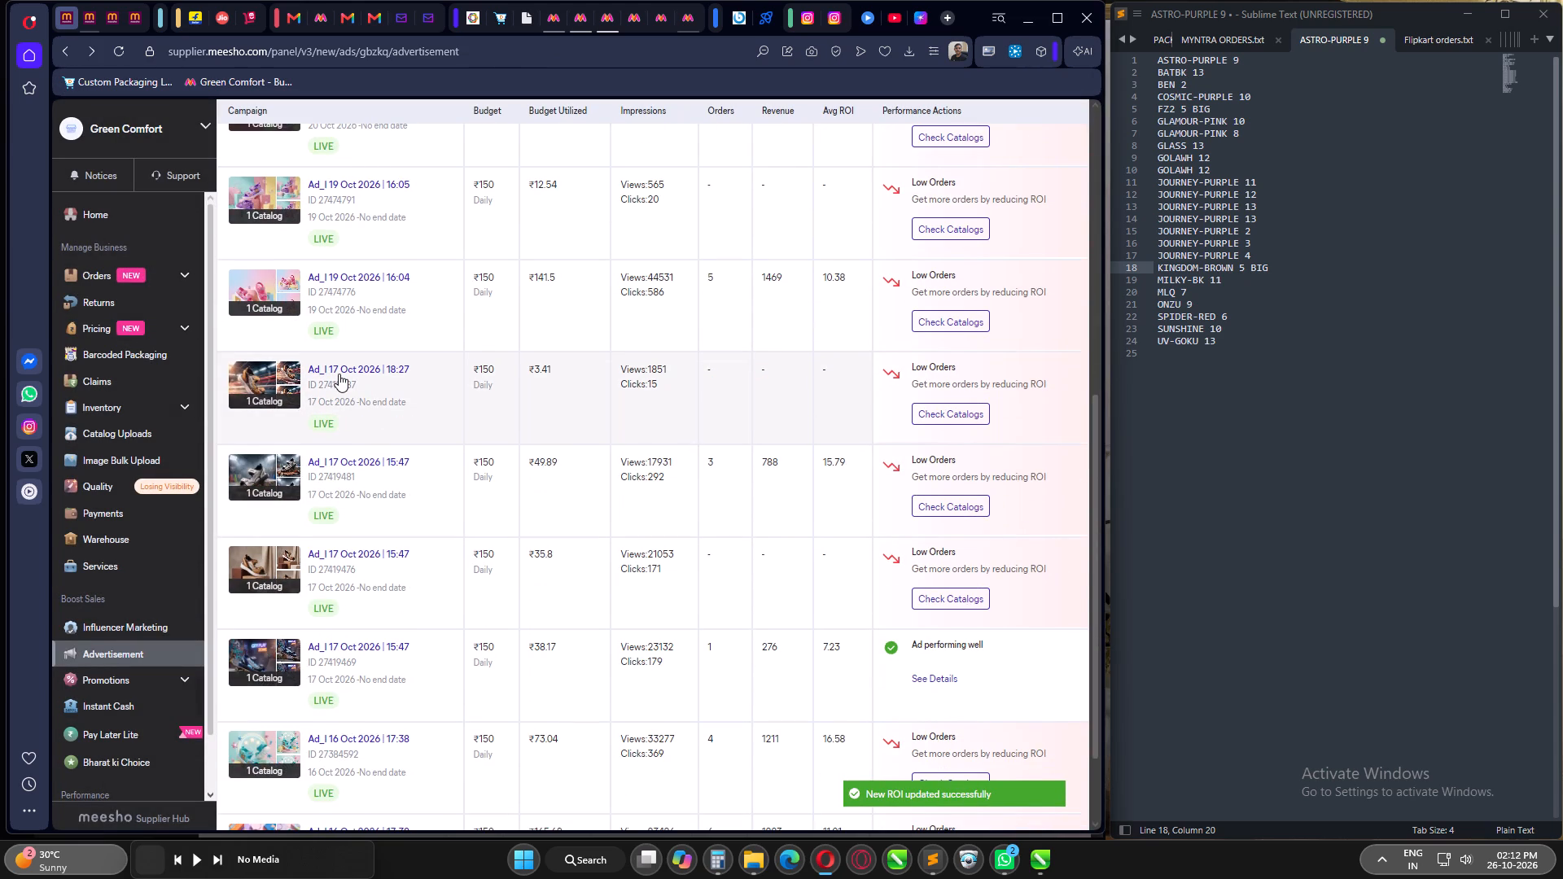
pyautogui.click(1031, 115)
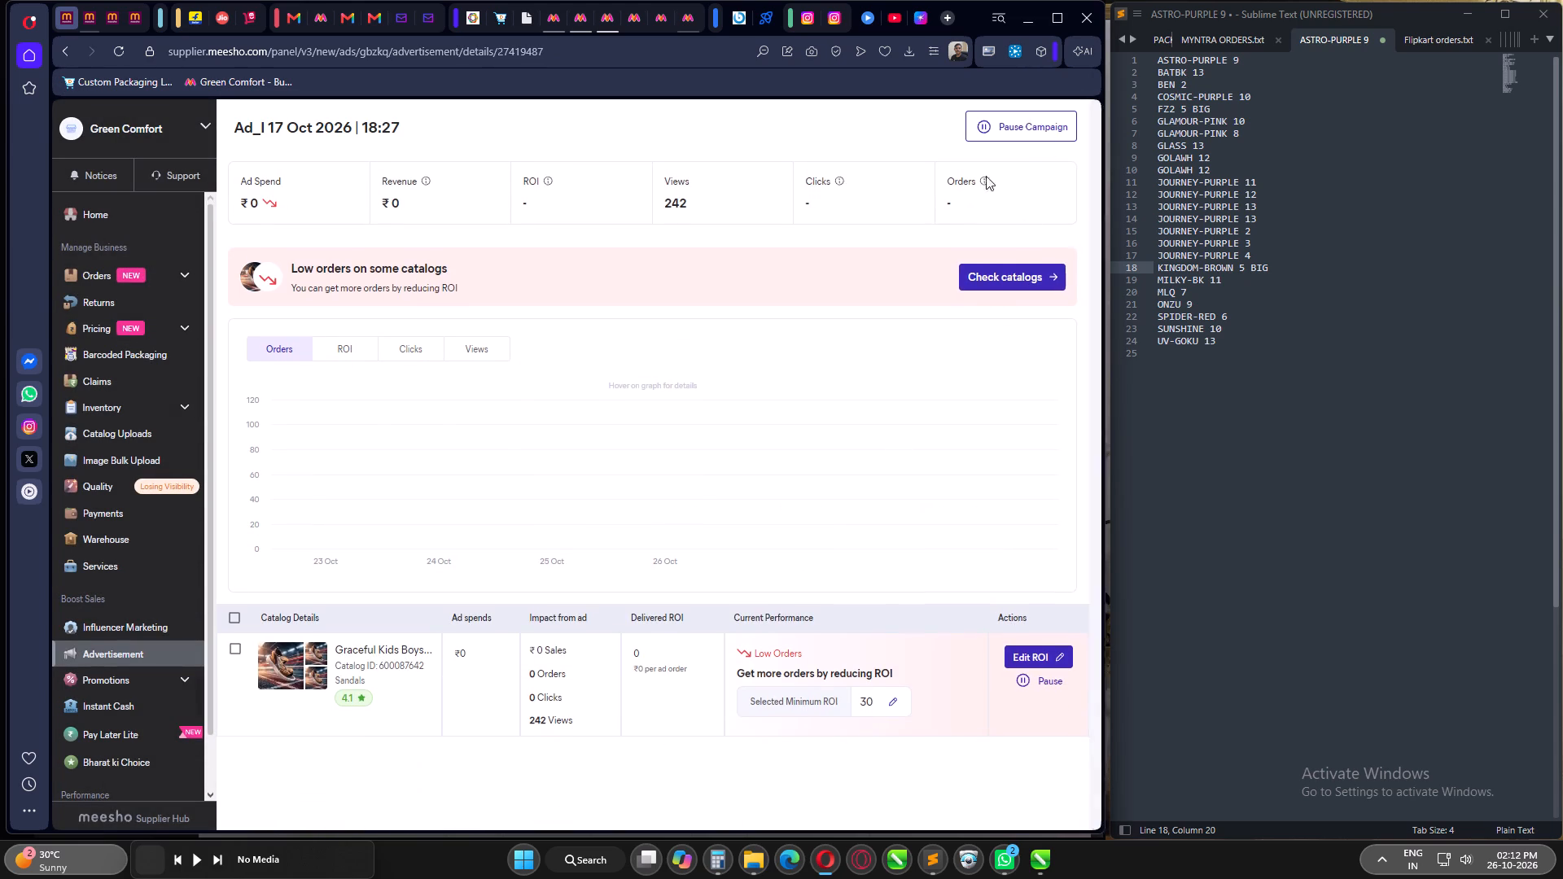
pyautogui.click(507, 479)
pyautogui.click(504, 513)
pyautogui.click(676, 522)
pyautogui.click(58, 55)
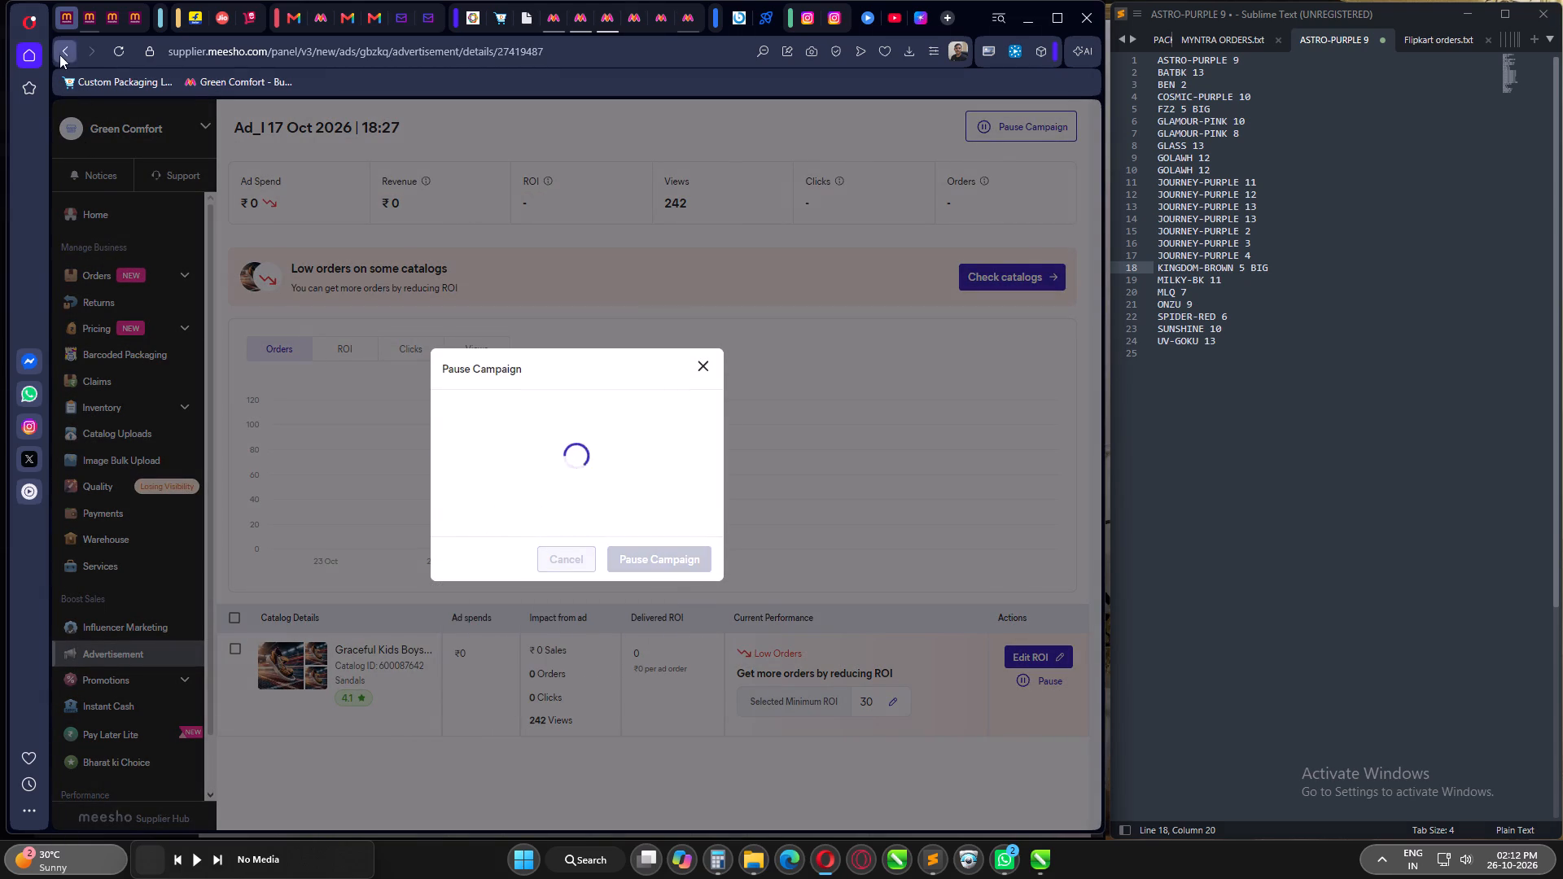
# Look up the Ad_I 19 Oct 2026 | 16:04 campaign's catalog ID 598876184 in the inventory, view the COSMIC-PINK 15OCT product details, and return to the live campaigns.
pyautogui.scroll(-5, 641, 514)
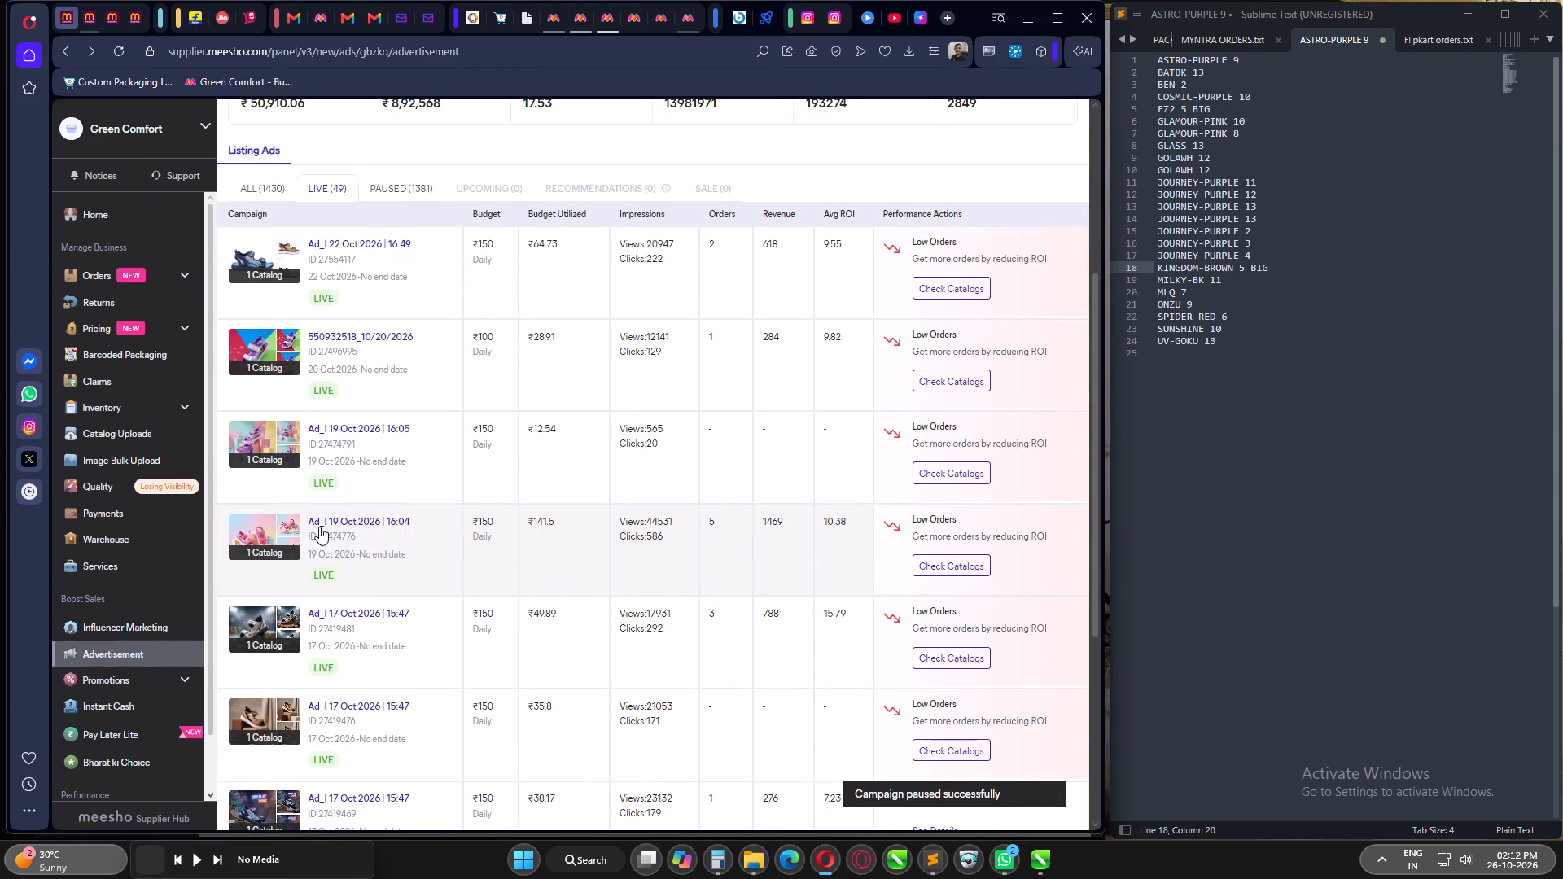
pyautogui.click(305, 527)
pyautogui.scroll(-5, 553, 513)
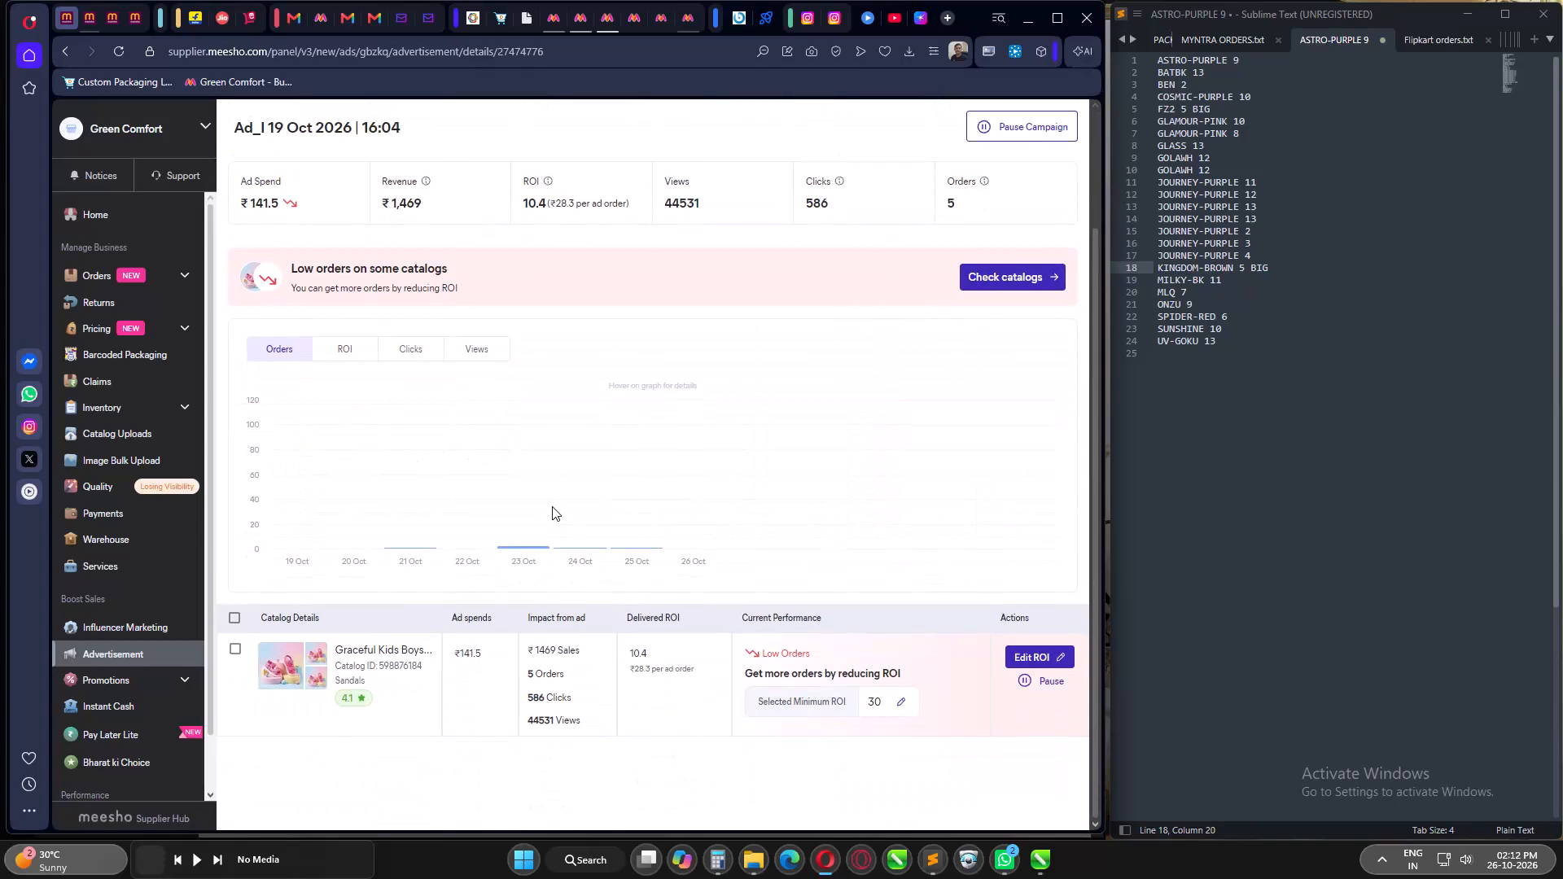
pyautogui.doubleClick(398, 660)
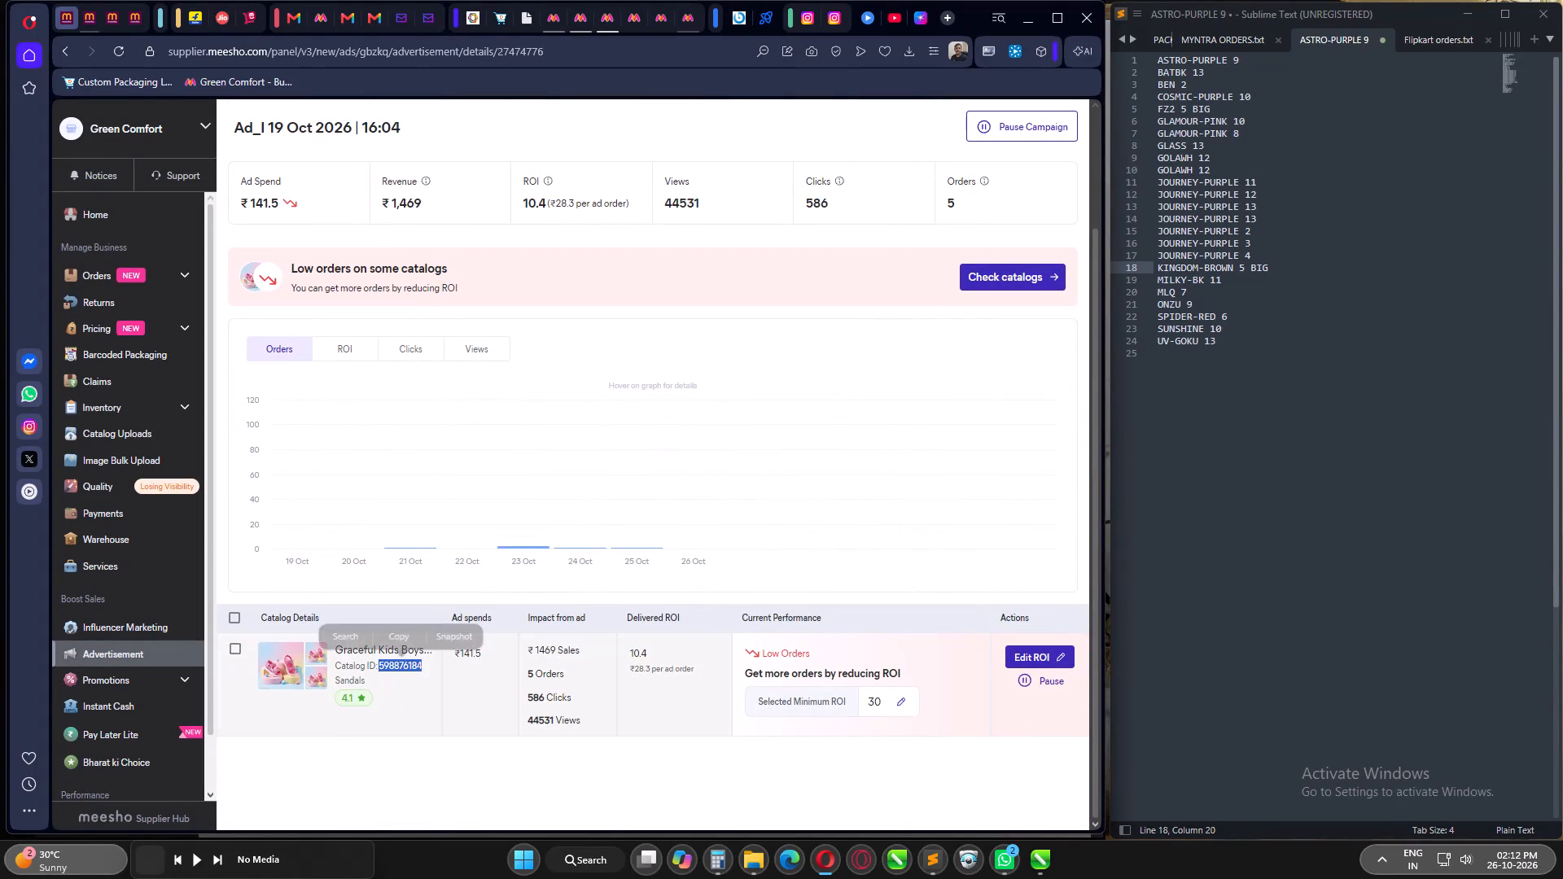
pyautogui.hotkey('ctrl', 'c')
pyautogui.click(91, 18)
pyautogui.click(795, 267)
pyautogui.hotkey('ctrl', 'v')
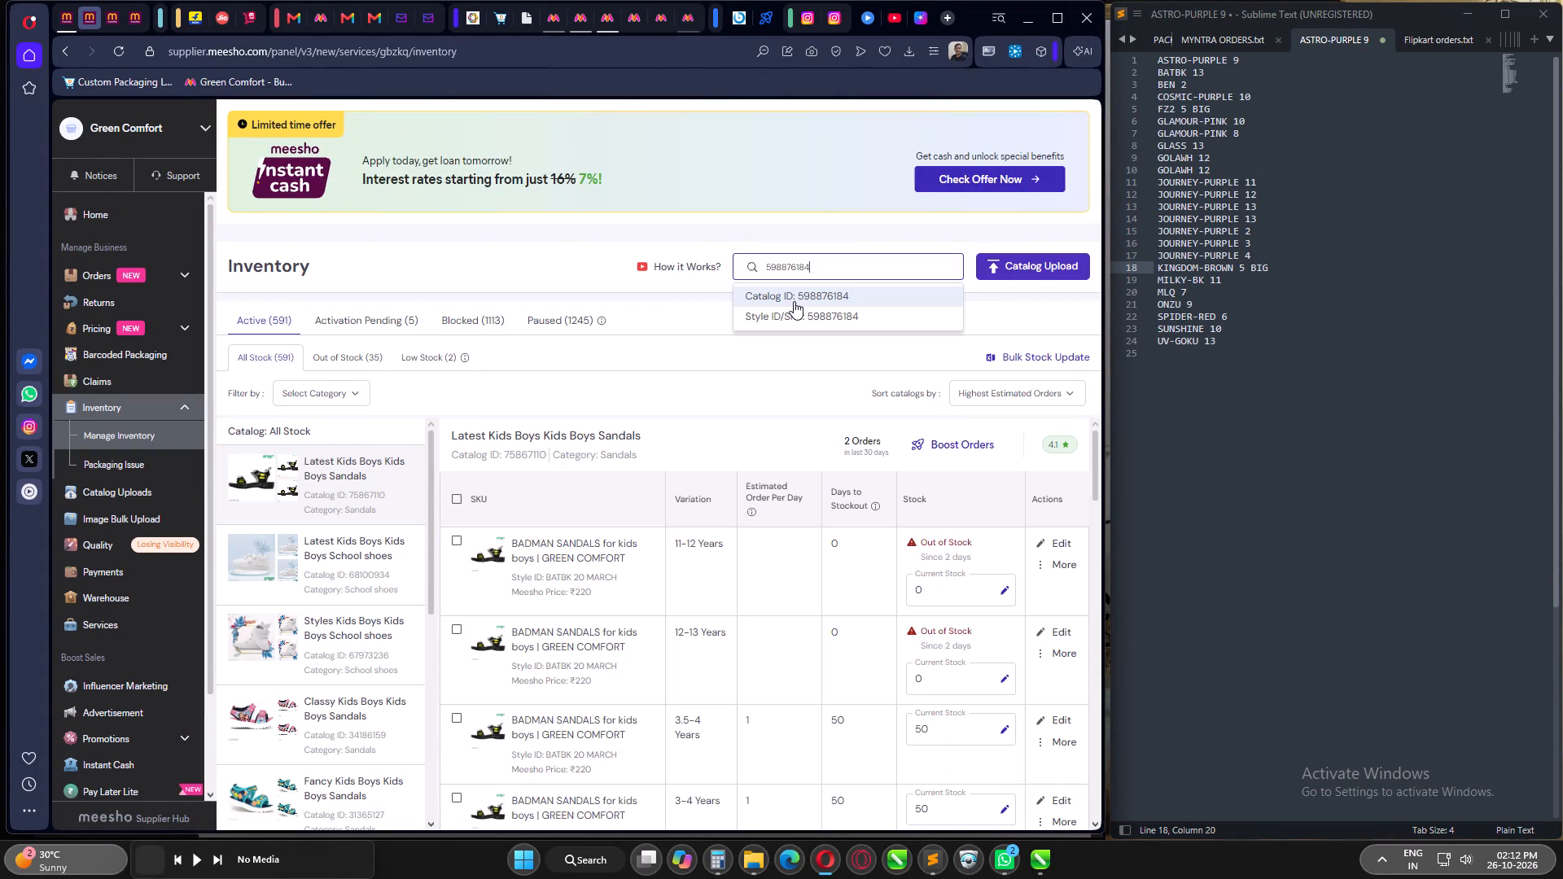
pyautogui.click(794, 301)
pyautogui.click(1053, 284)
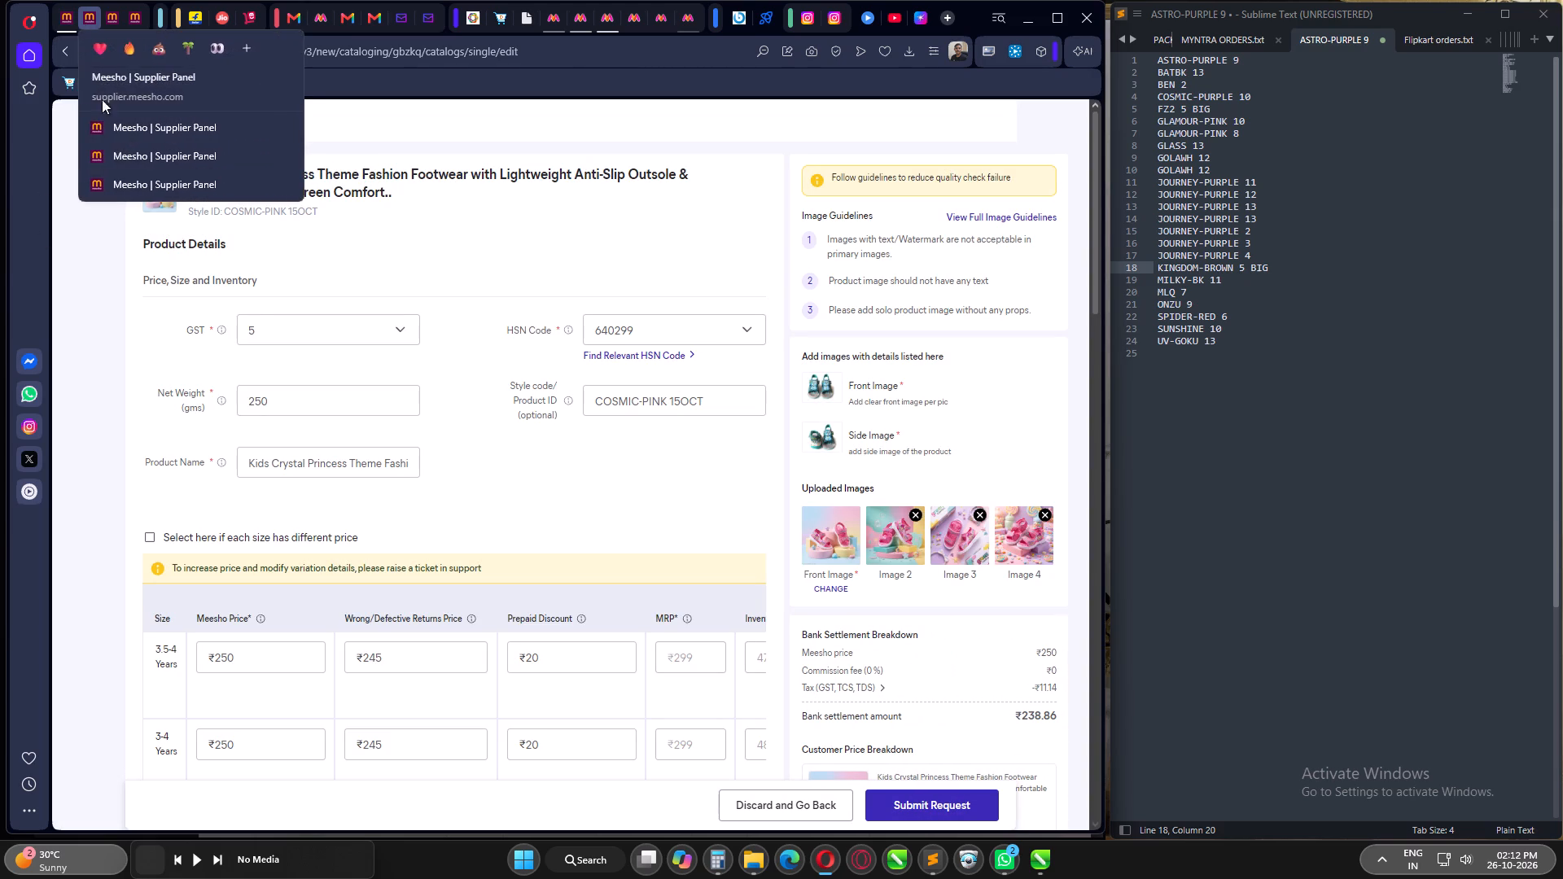
pyautogui.click(142, 118)
pyautogui.click(68, 27)
pyautogui.scroll(-2, 753, 626)
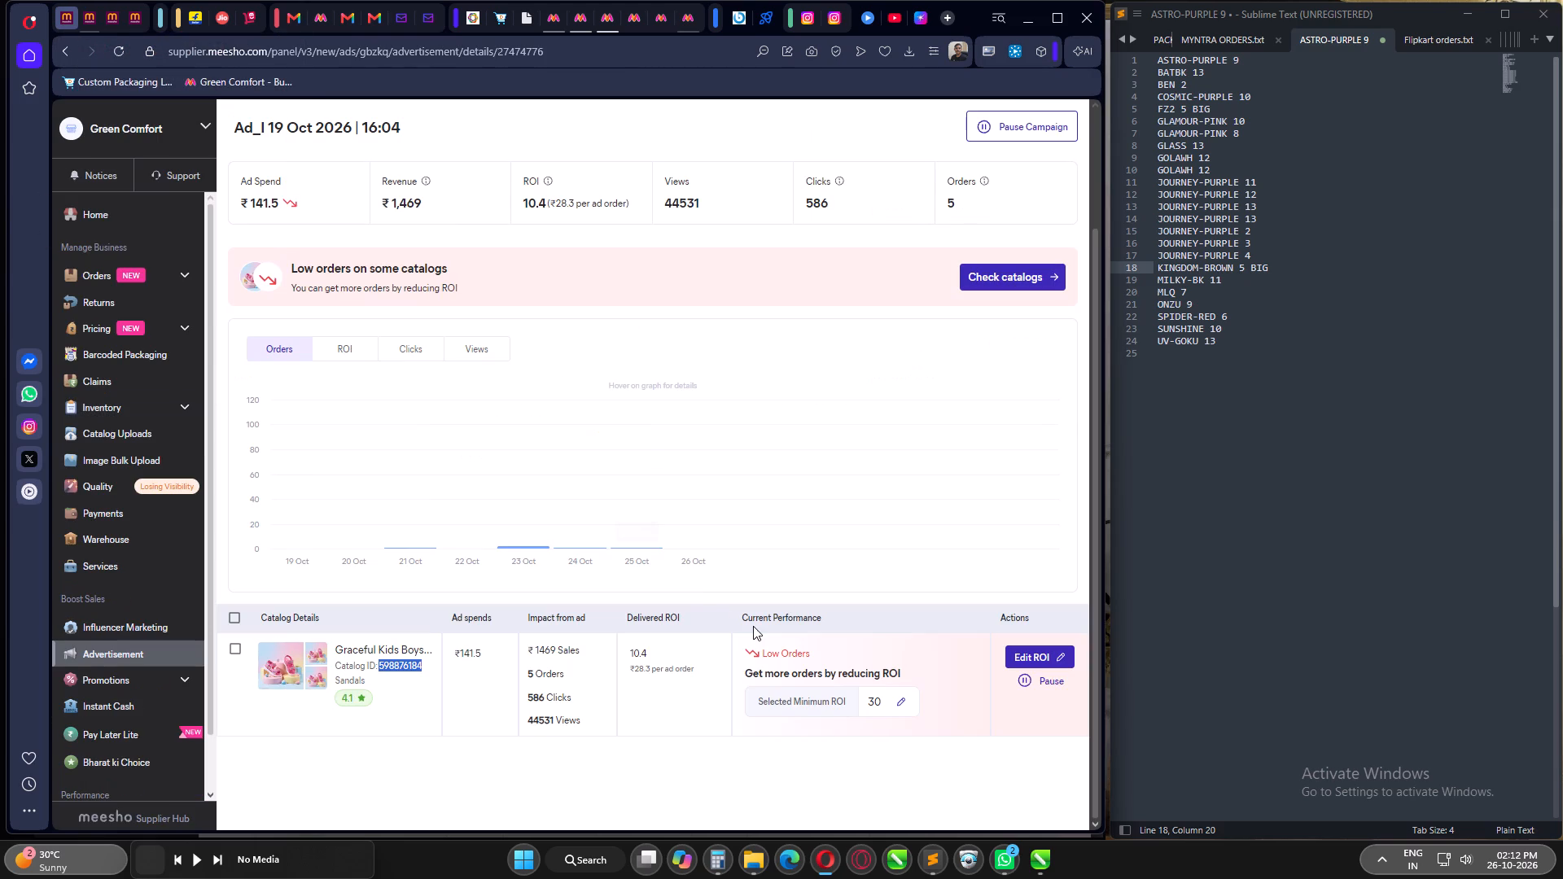
pyautogui.scroll(-1, 753, 626)
pyautogui.click(72, 50)
# Examine the recent performance of the Ad_I 17 Oct 2026 | 15:47 campaign with ID 27419481 and the Ad_I 16 Oct 2026 | 17:38 campaign with ID 27384592.
pyautogui.scroll(-4, 794, 612)
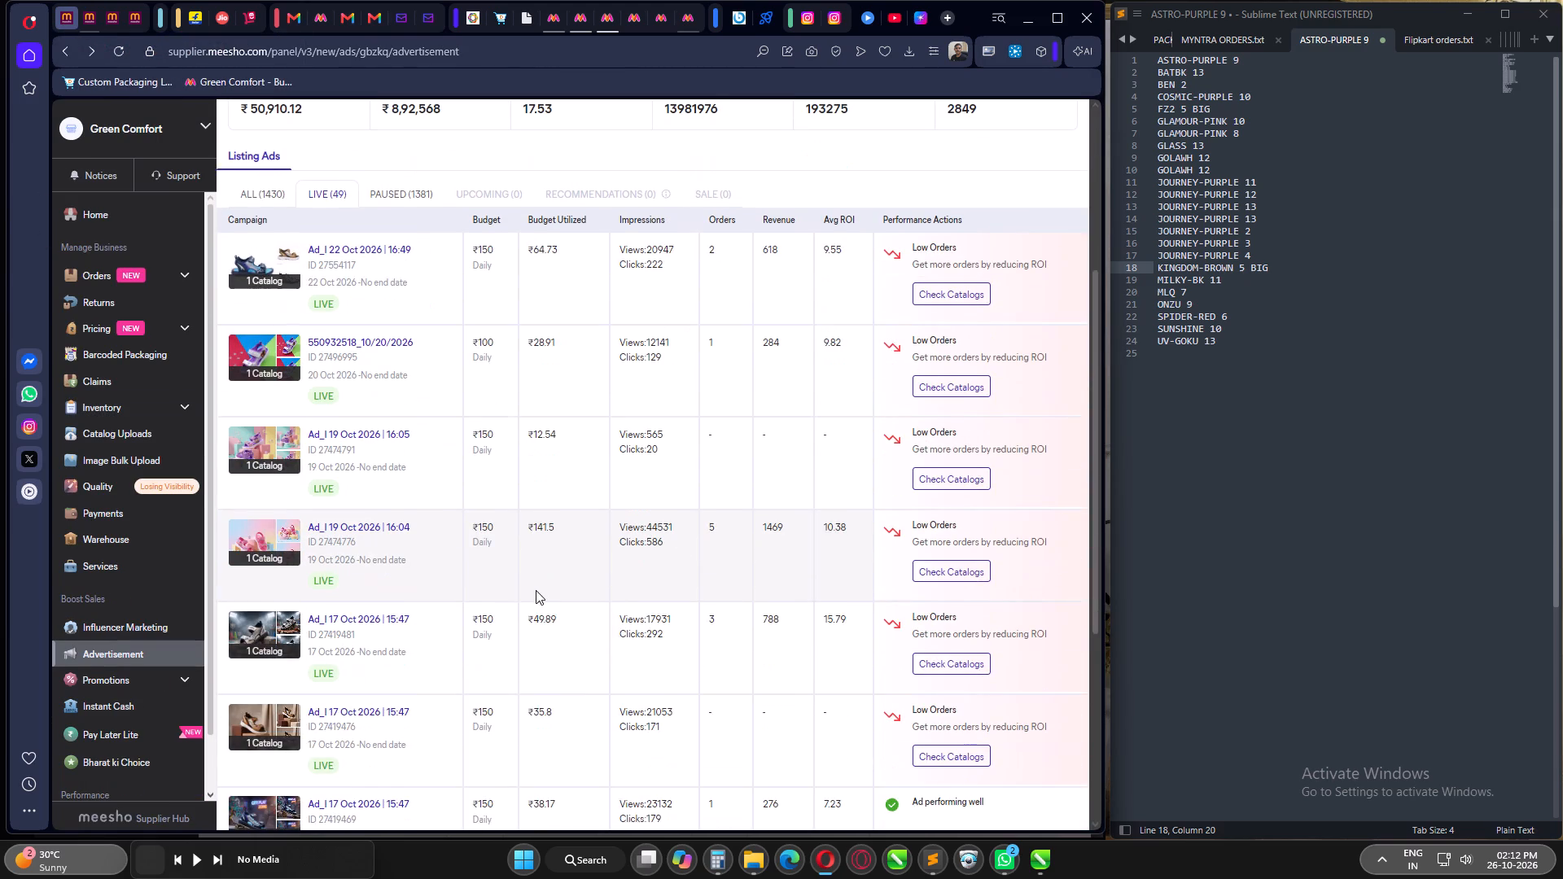
pyautogui.scroll(-2, 493, 579)
pyautogui.click(332, 457)
pyautogui.scroll(-3, 405, 483)
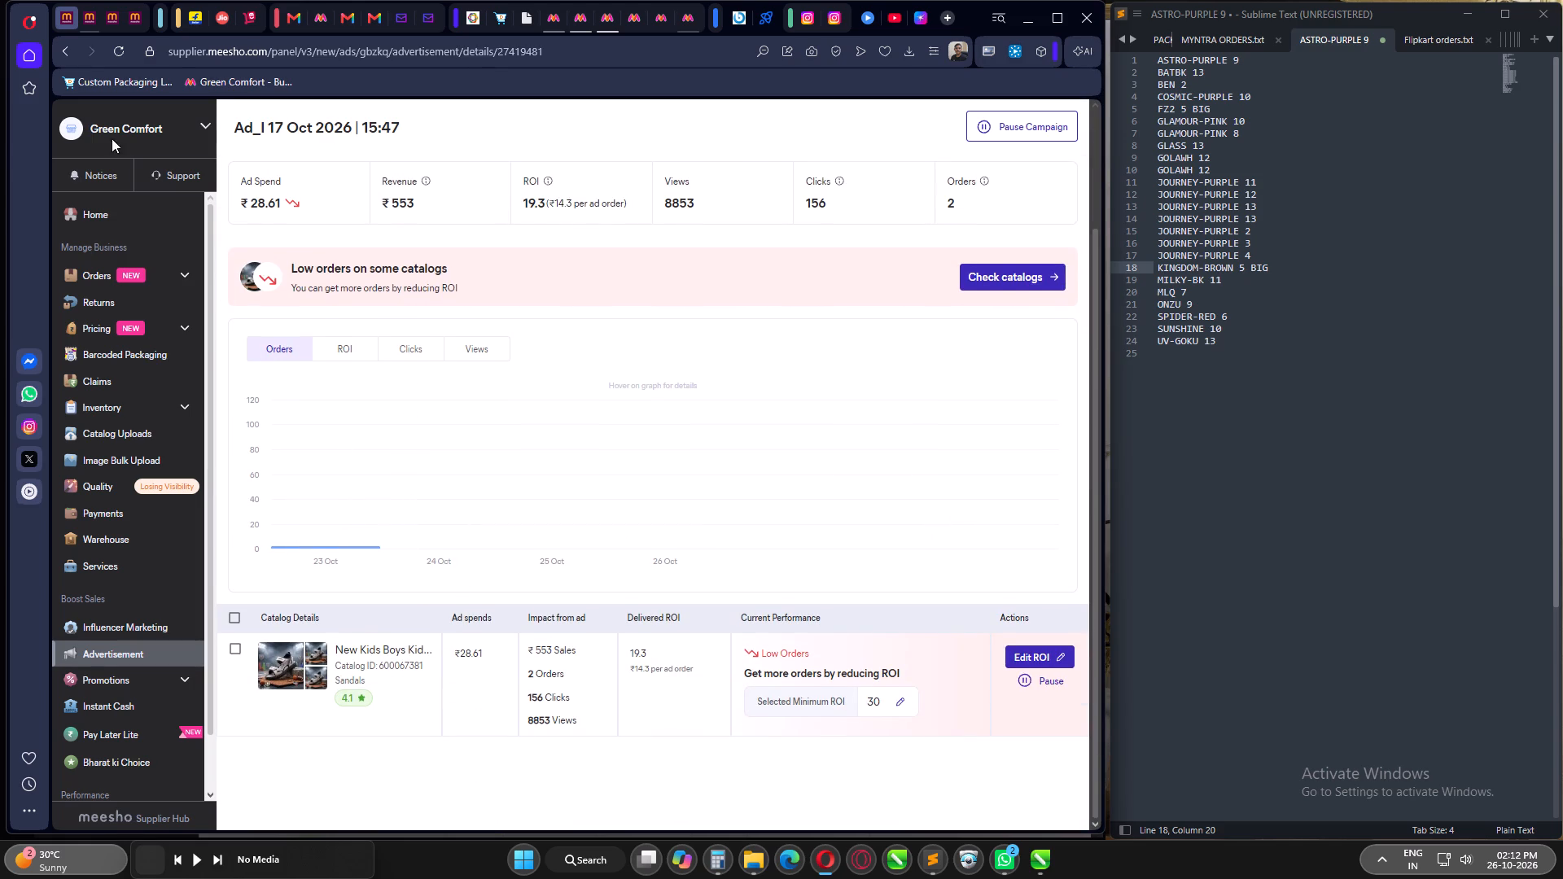
pyautogui.click(63, 46)
pyautogui.scroll(-7, 451, 665)
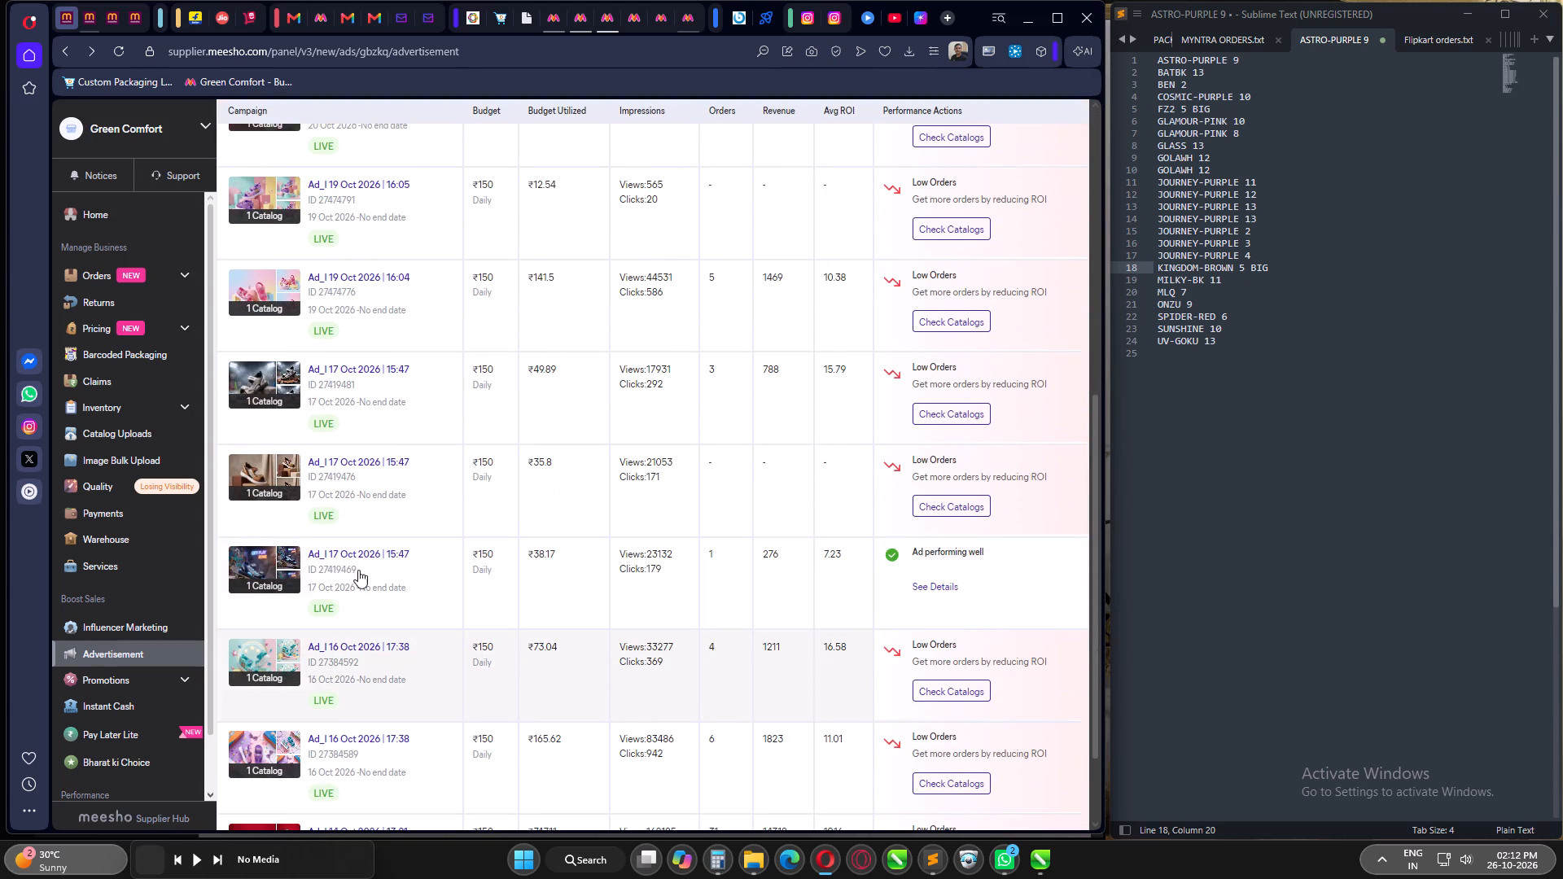
pyautogui.scroll(-2, 334, 600)
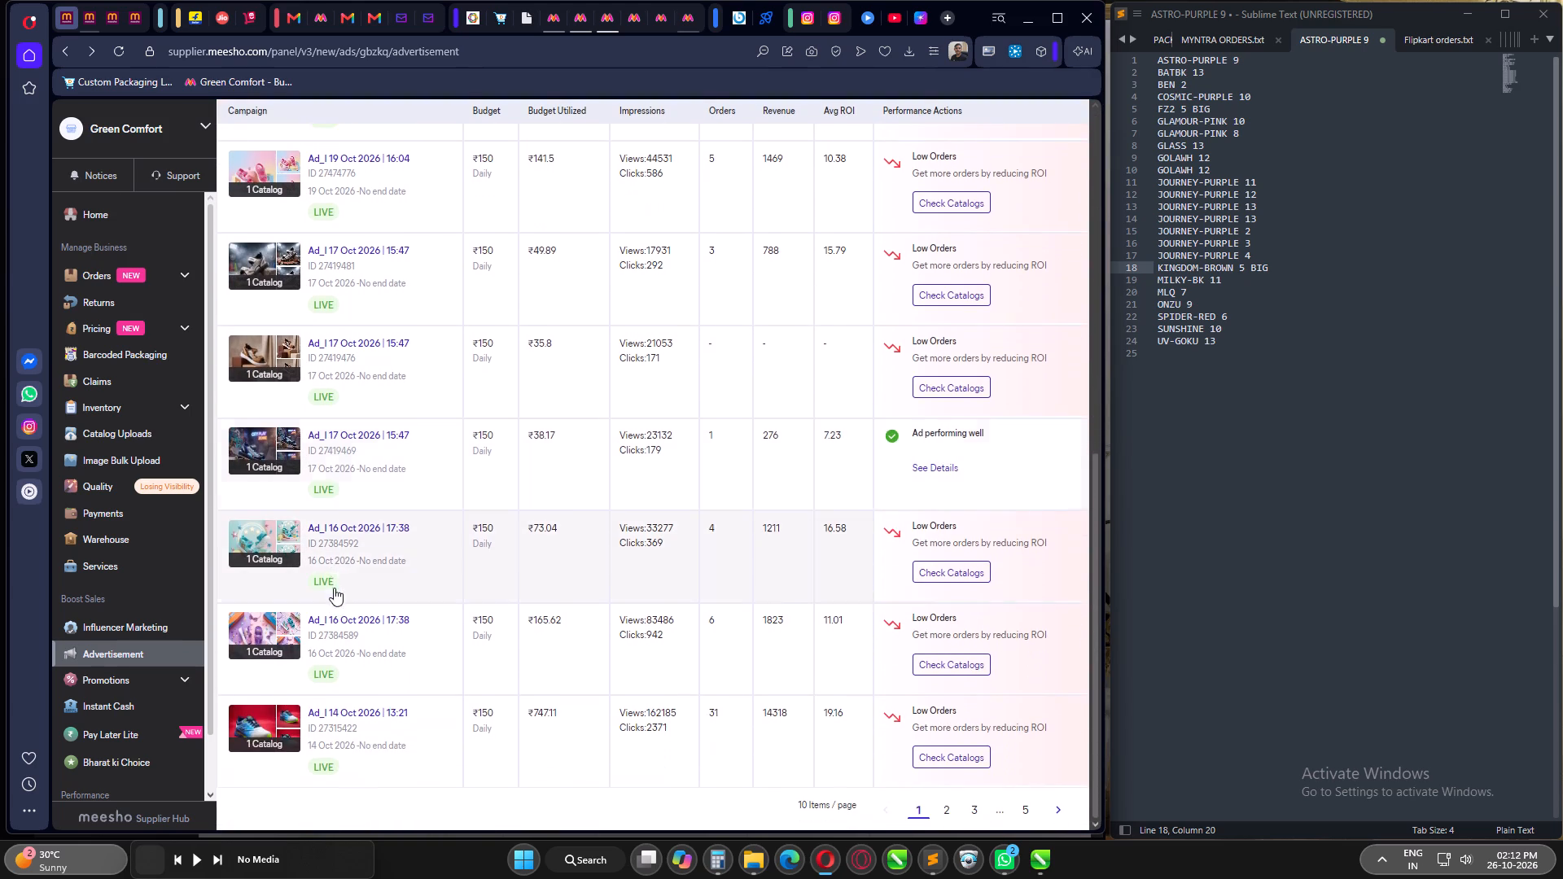
pyautogui.click(340, 538)
pyautogui.scroll(-4, 409, 512)
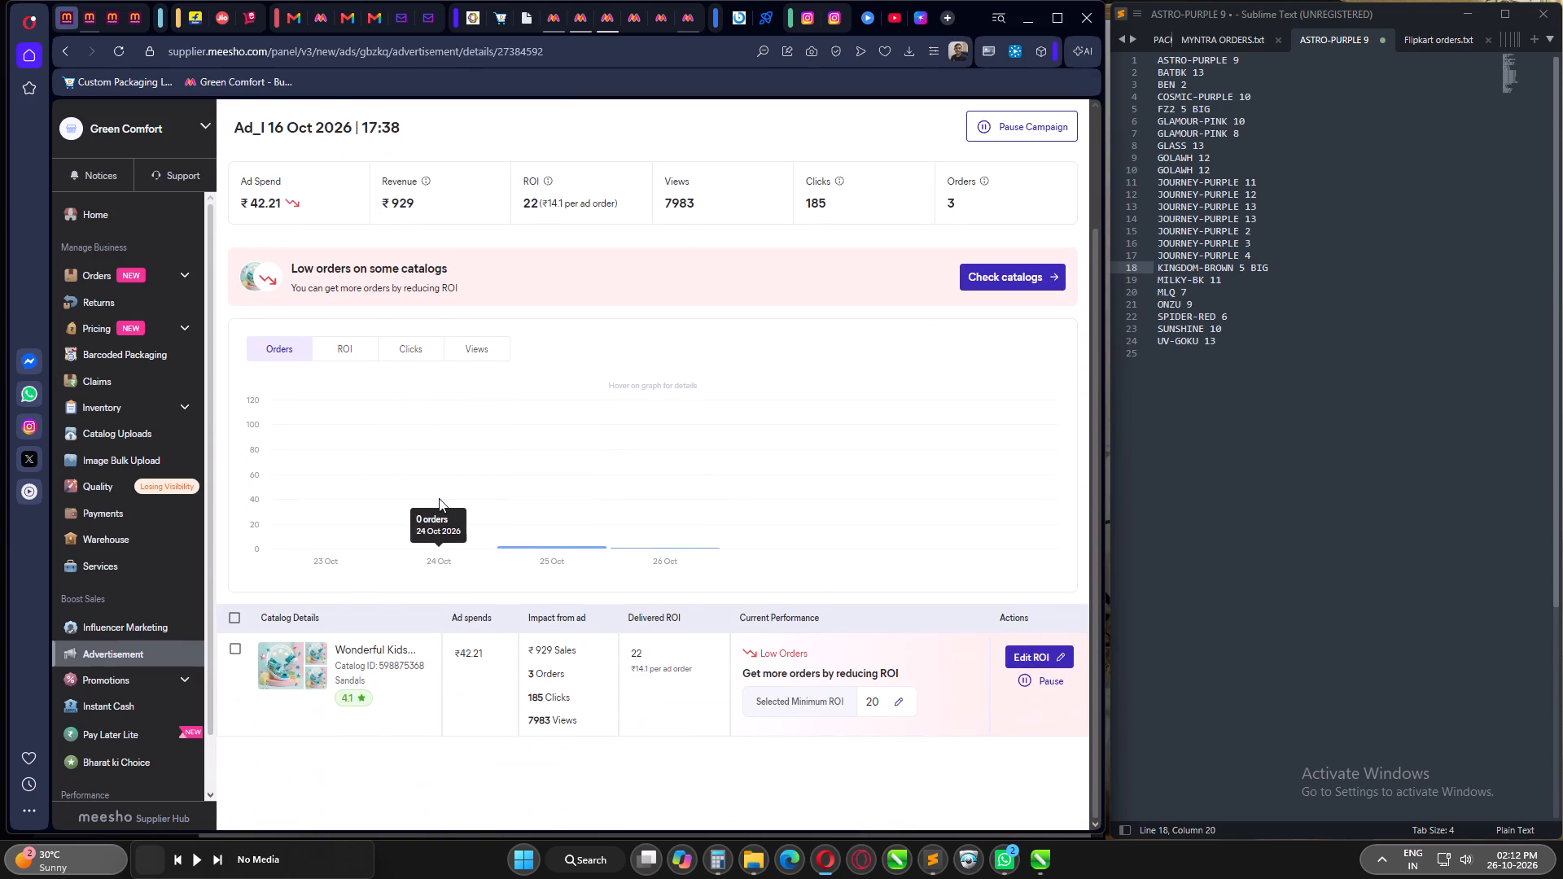
pyautogui.click(74, 53)
# Examine the performance of the Ad_I 16 Oct 2026 | 17:38 campaign with ID 27384589 and the Ad_I 14 Oct 2026 | 13:21 campaign.
pyautogui.scroll(-6, 555, 552)
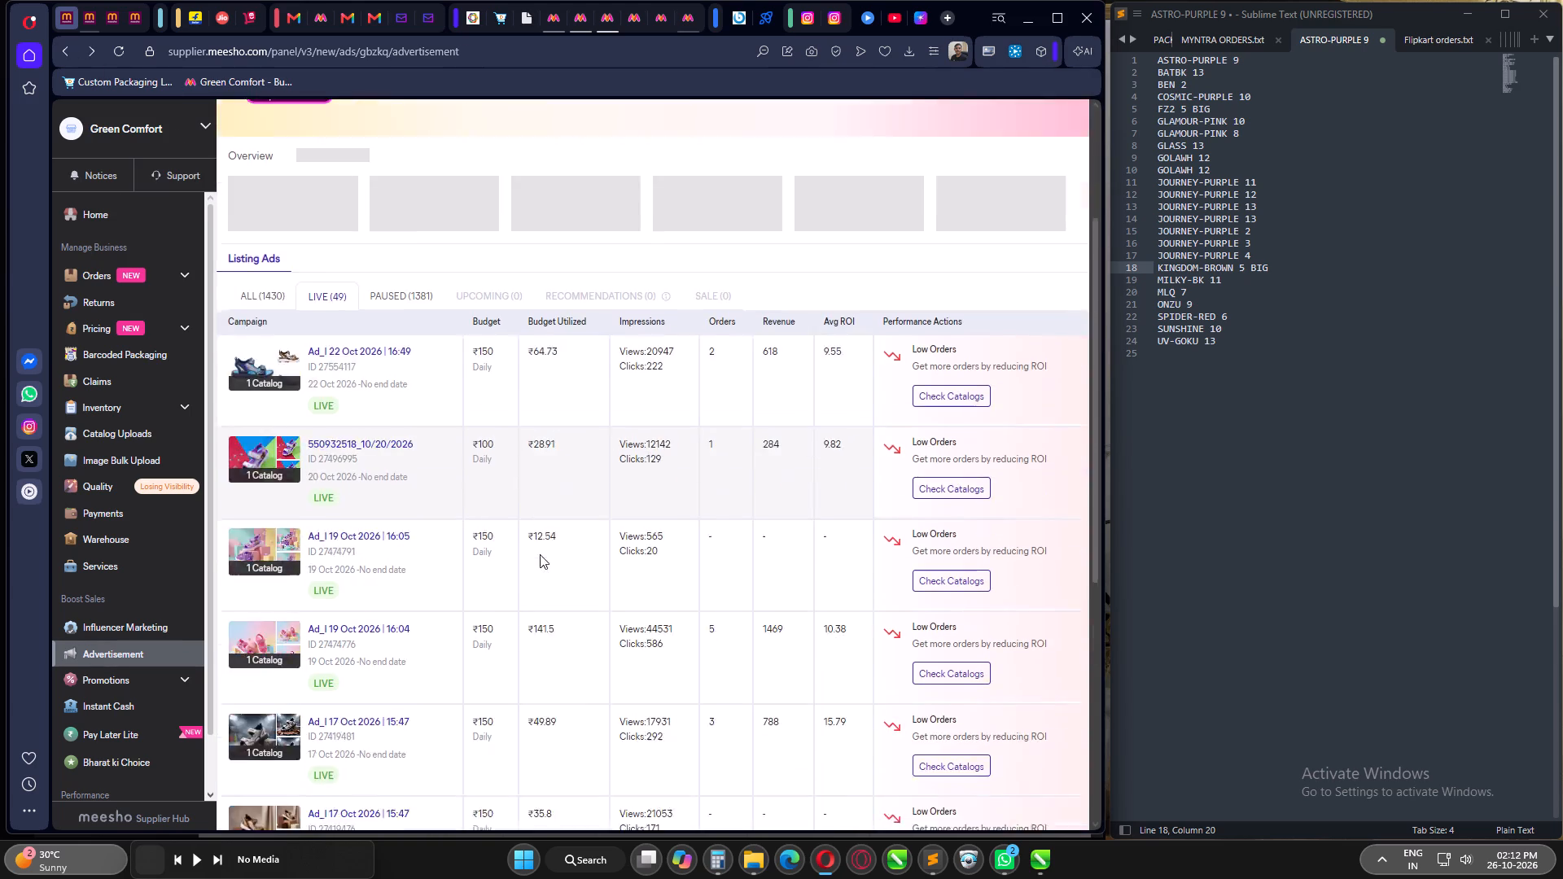
pyautogui.scroll(-4, 427, 587)
pyautogui.click(357, 626)
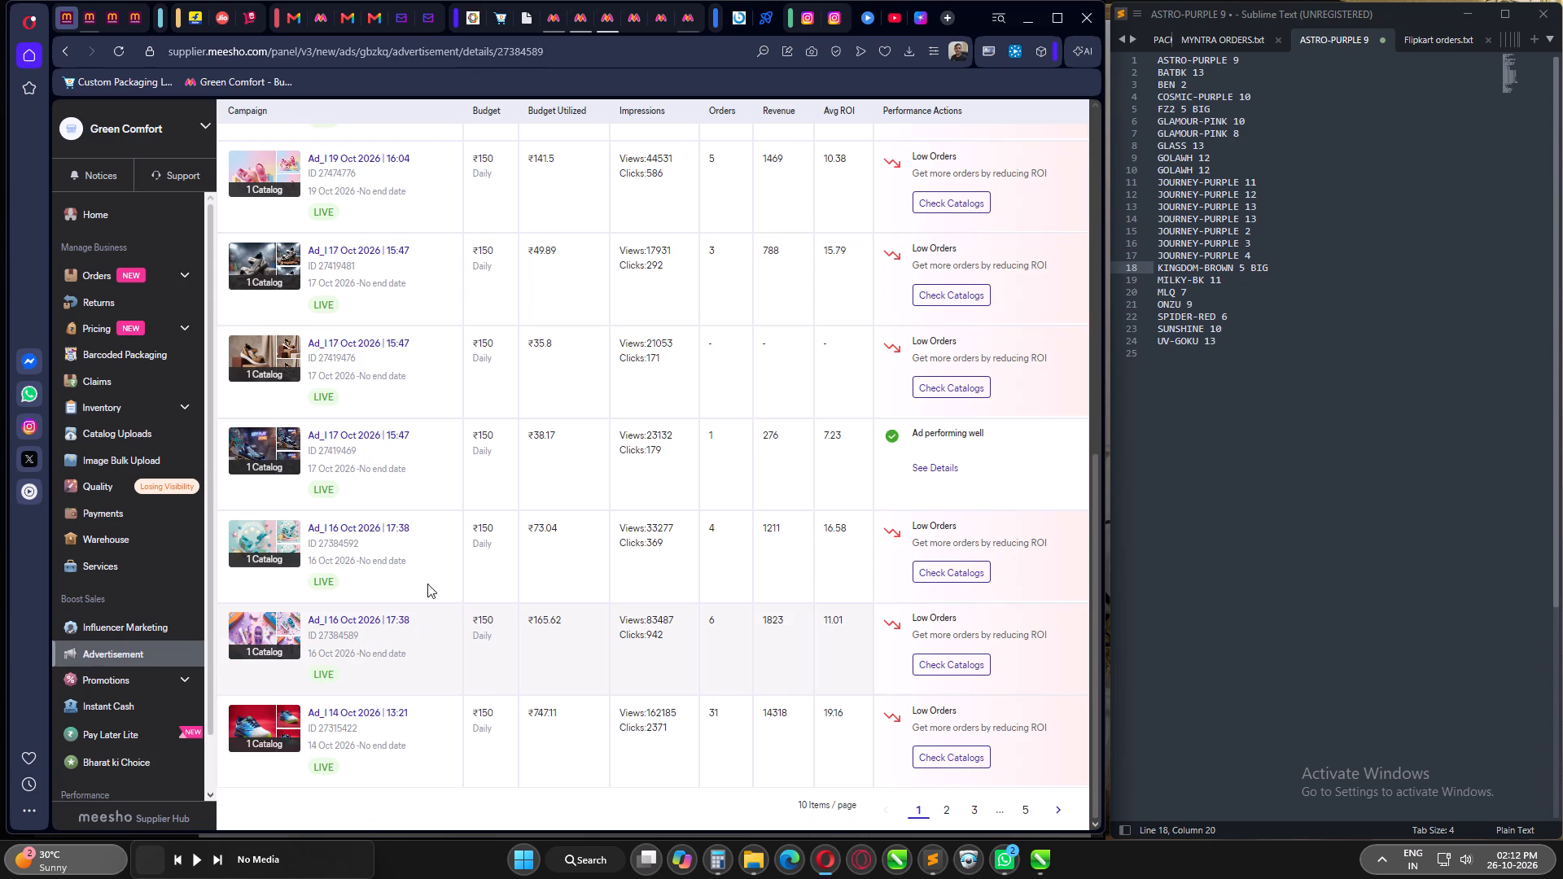
pyautogui.scroll(-5, 445, 566)
pyautogui.click(71, 47)
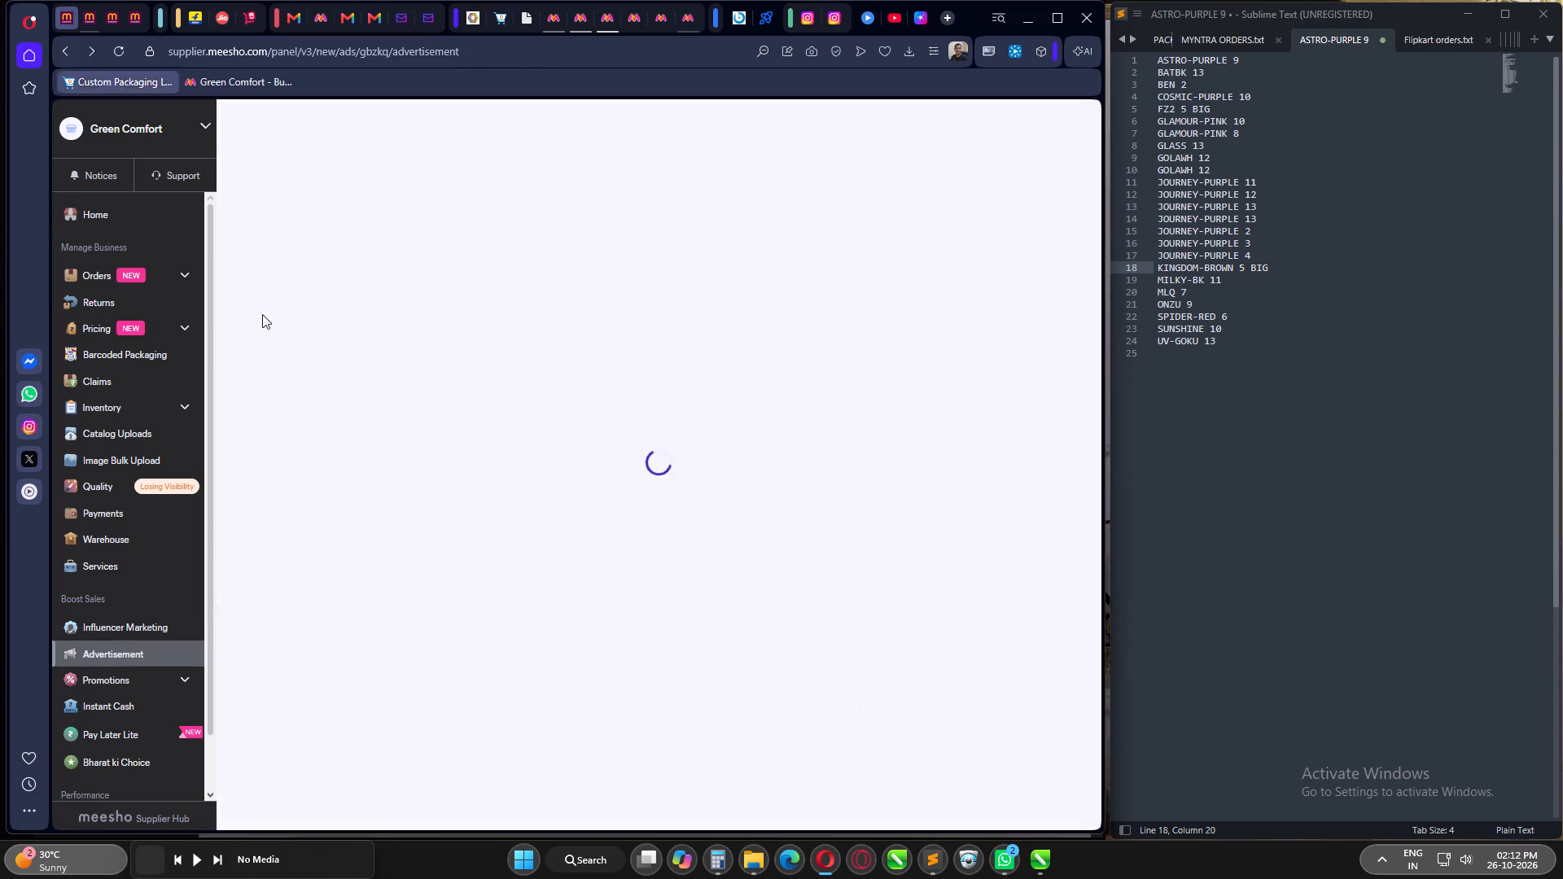
pyautogui.scroll(-20, 469, 733)
pyautogui.scroll(-6, 469, 733)
pyautogui.click(333, 727)
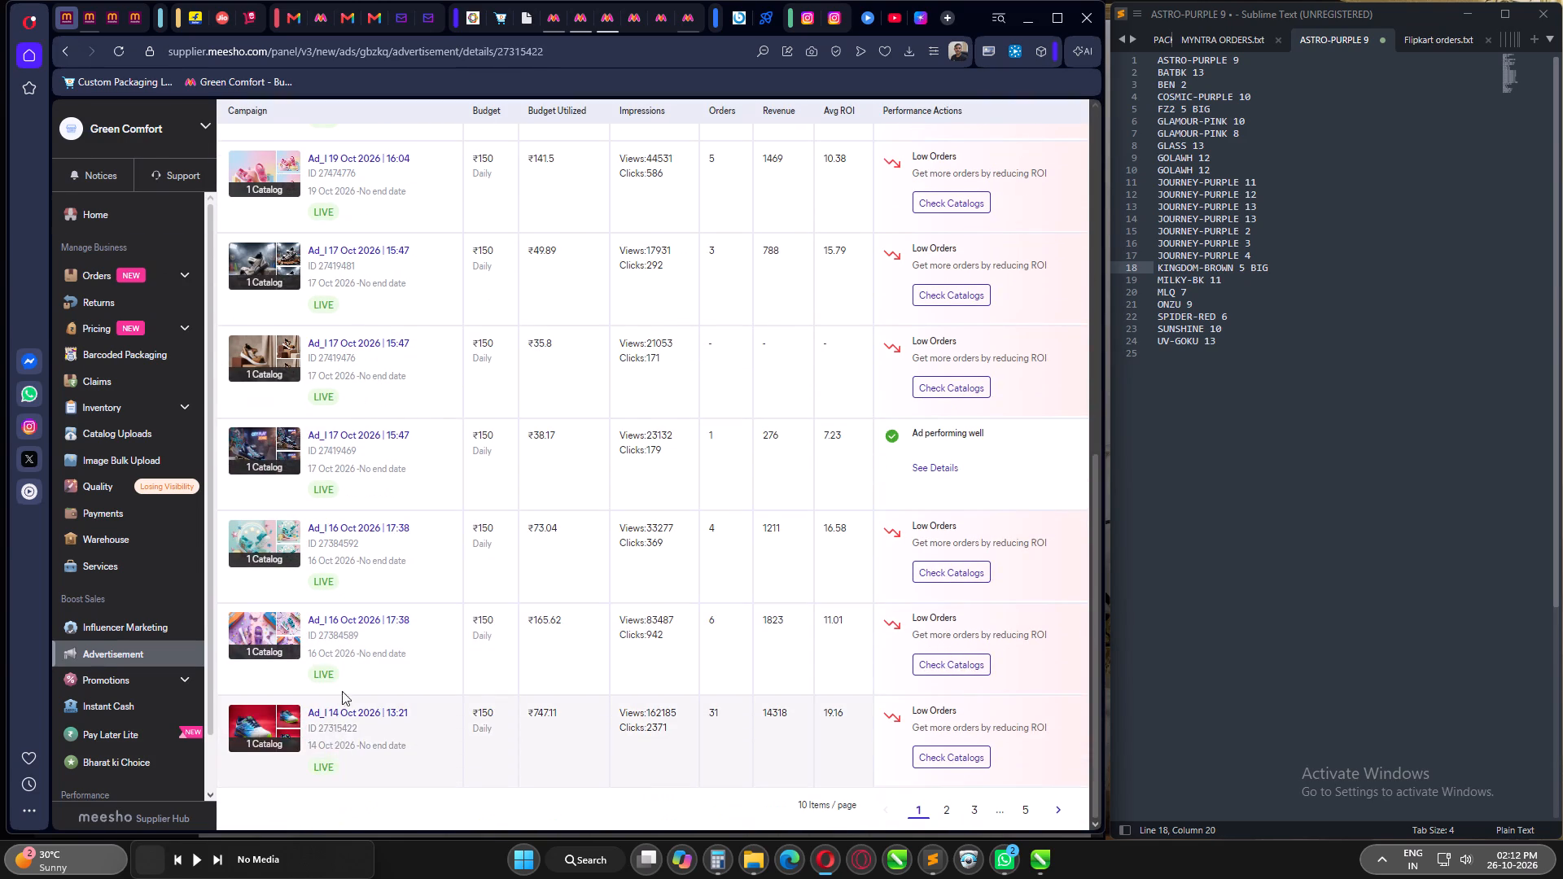
pyautogui.scroll(-6, 361, 621)
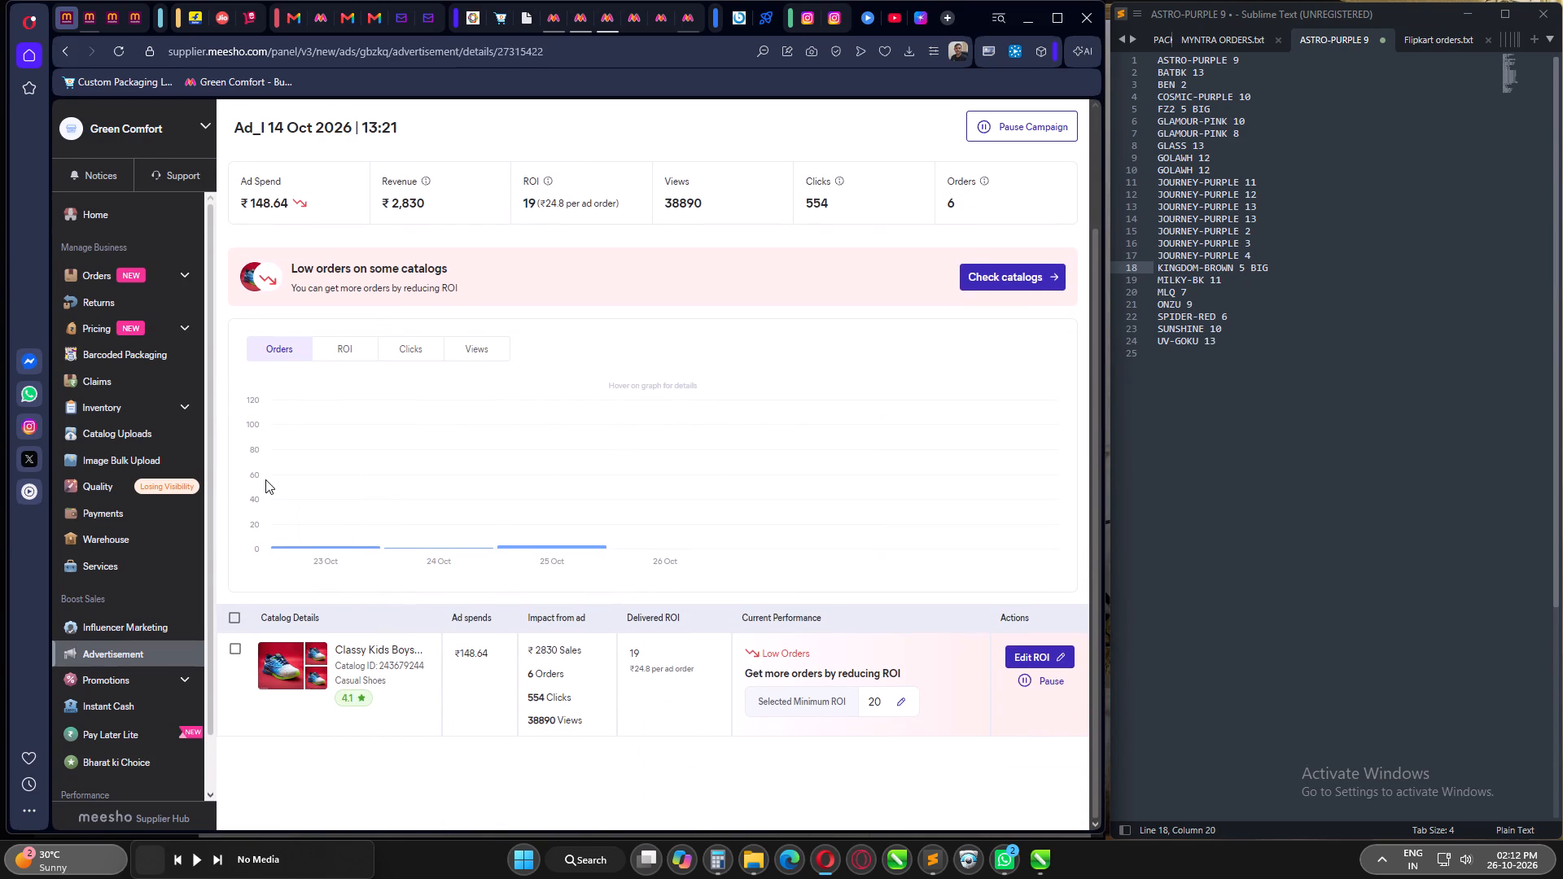
pyautogui.click(67, 50)
# Examine the performance of the Ad_I 14 Oct 2026 | 13:20 campaign on page 2 of the live campaigns and return to the list.
pyautogui.scroll(-15, 675, 558)
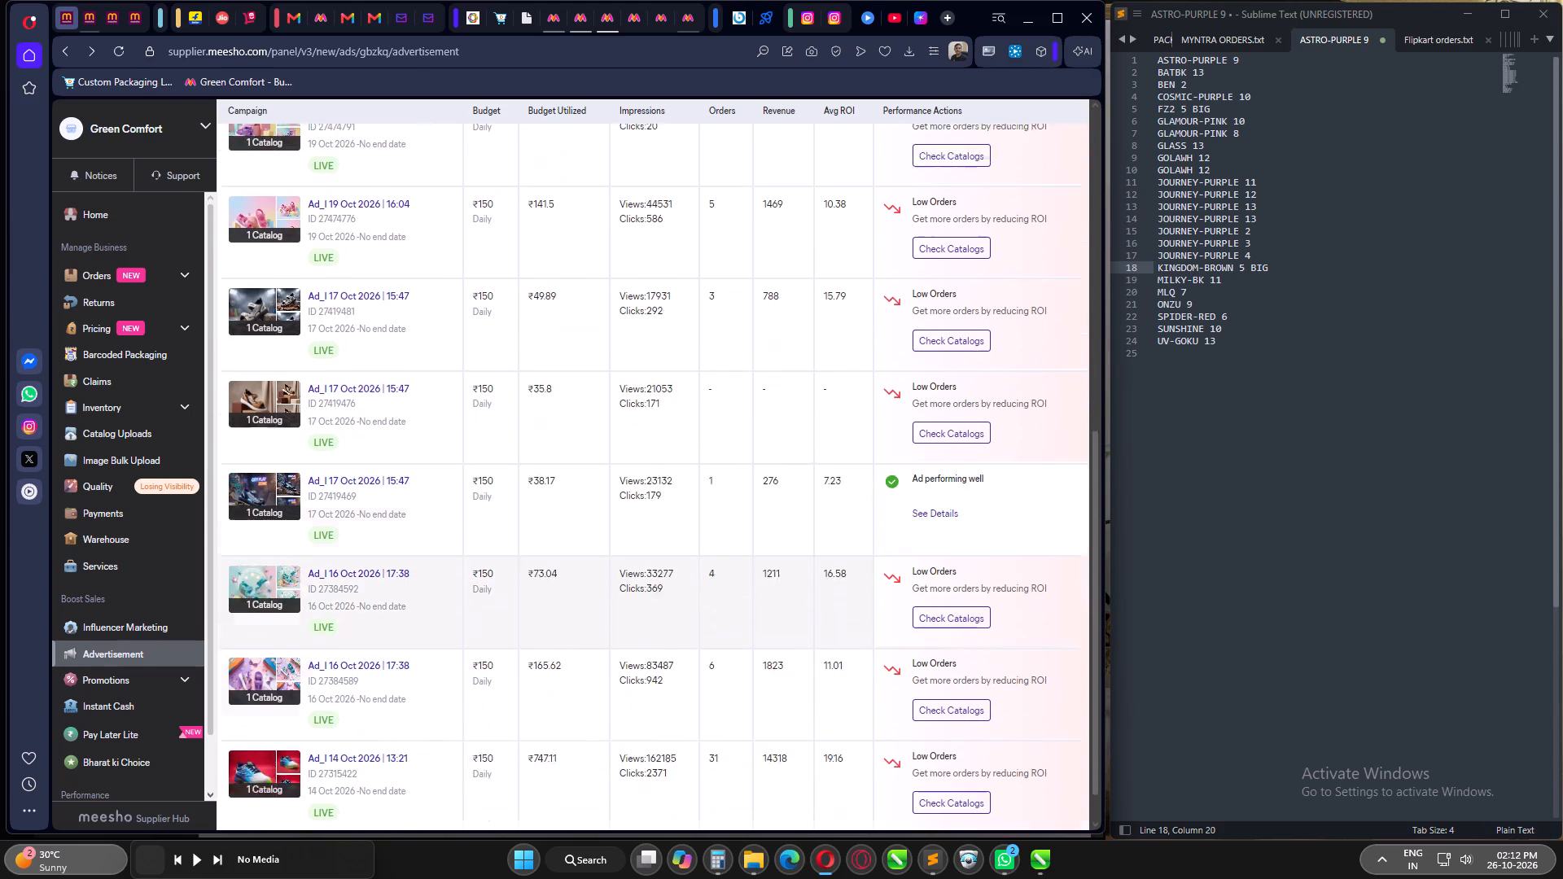
pyautogui.click(945, 811)
pyautogui.scroll(-6, 508, 629)
pyautogui.scroll(4, 414, 546)
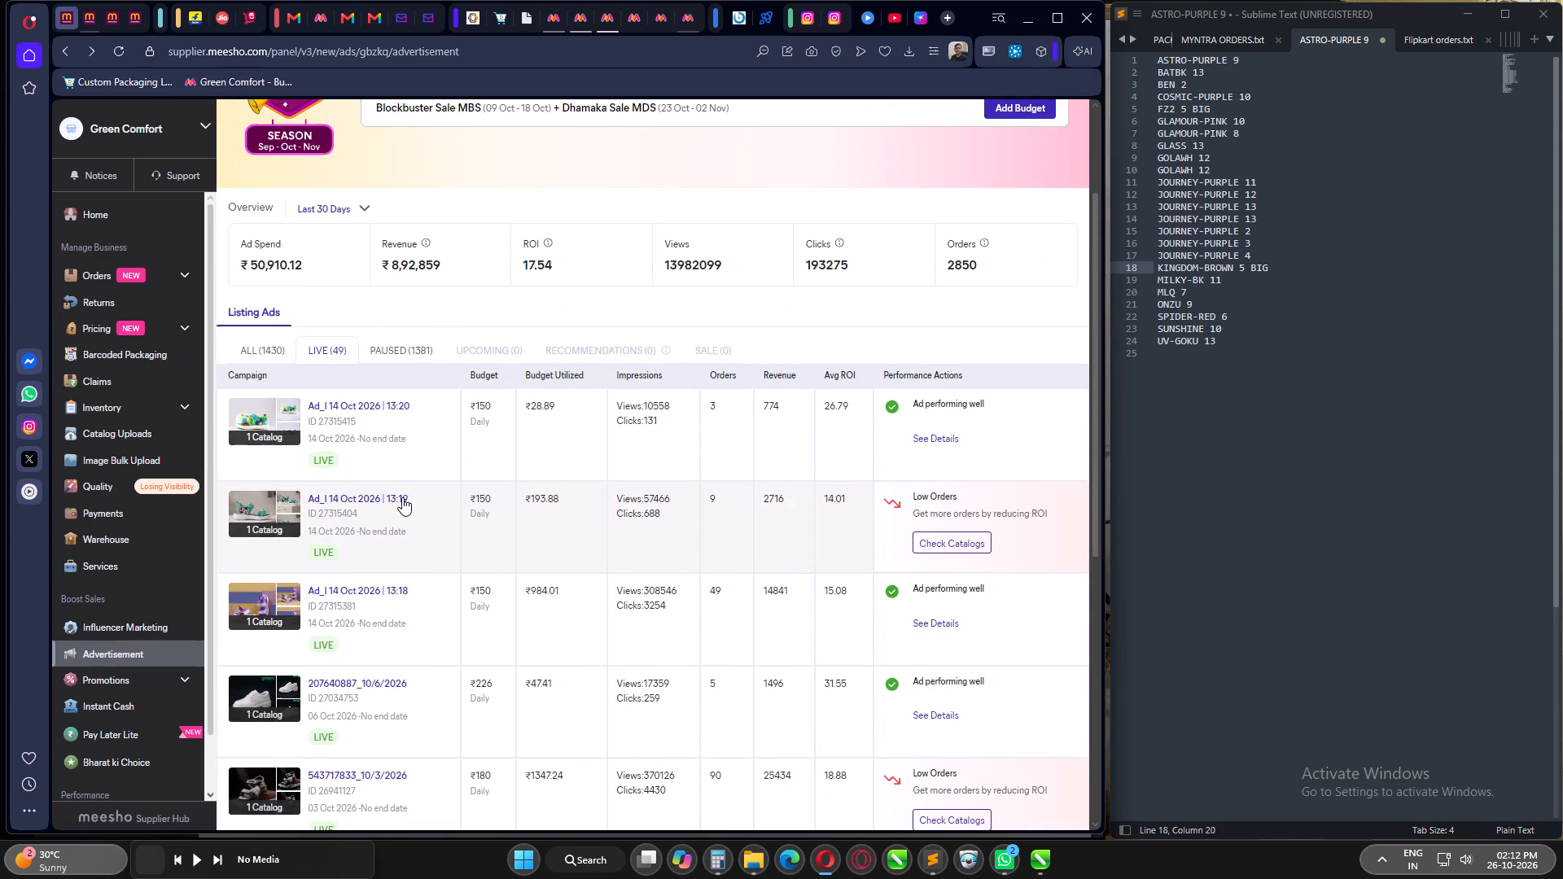
pyautogui.click(339, 437)
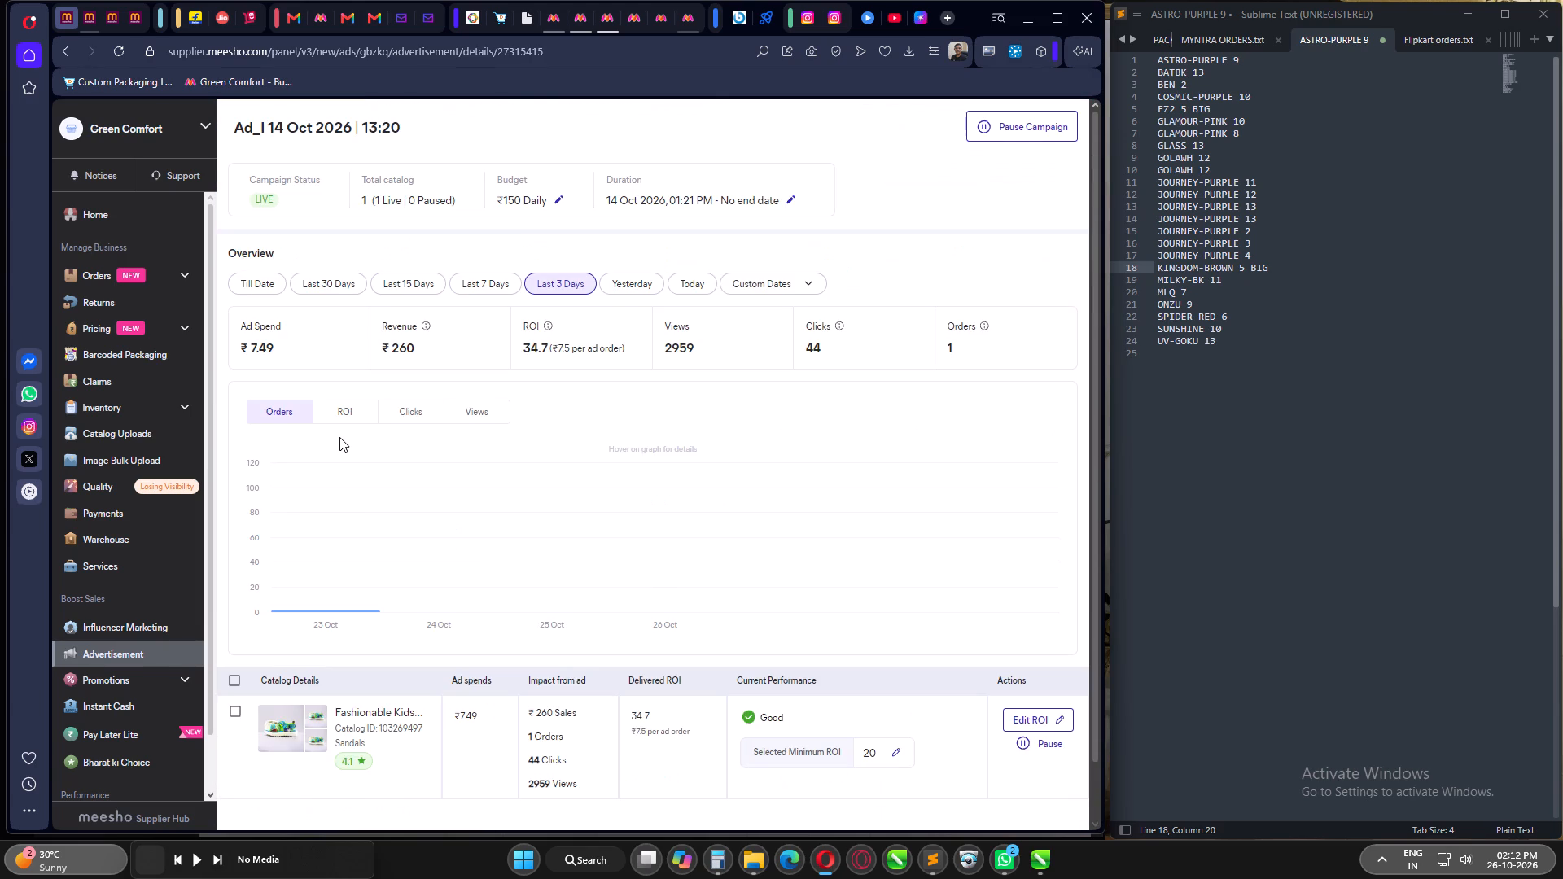
pyautogui.click(66, 45)
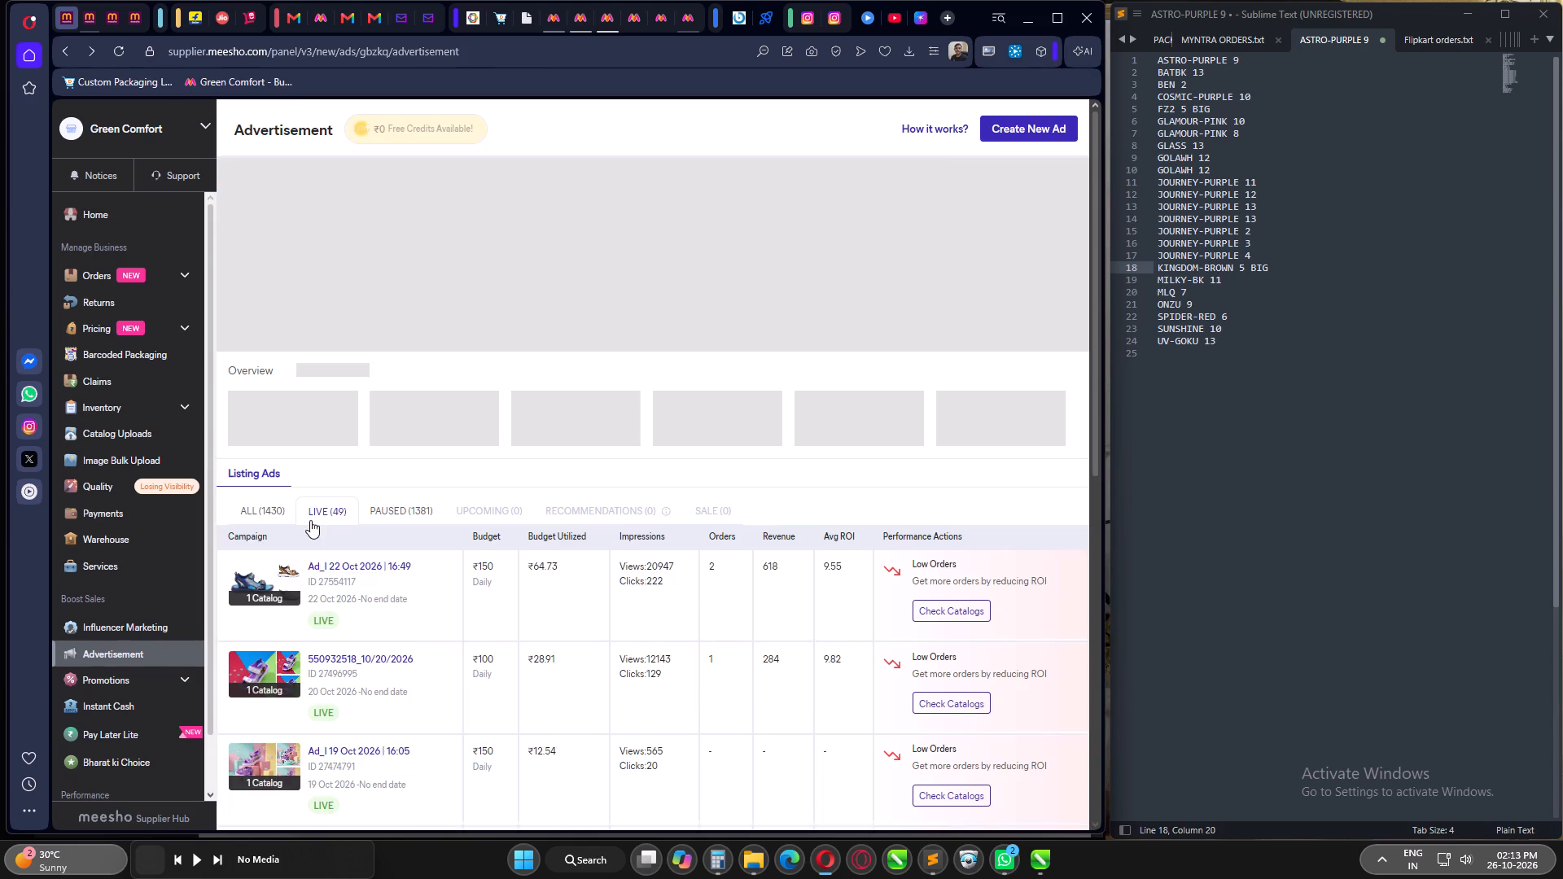
# Go back to page 2 of the live campaigns and examine the performance of the Ad_I 14 Oct 2026 | 13:19 campaign.
pyautogui.scroll(-11, 383, 684)
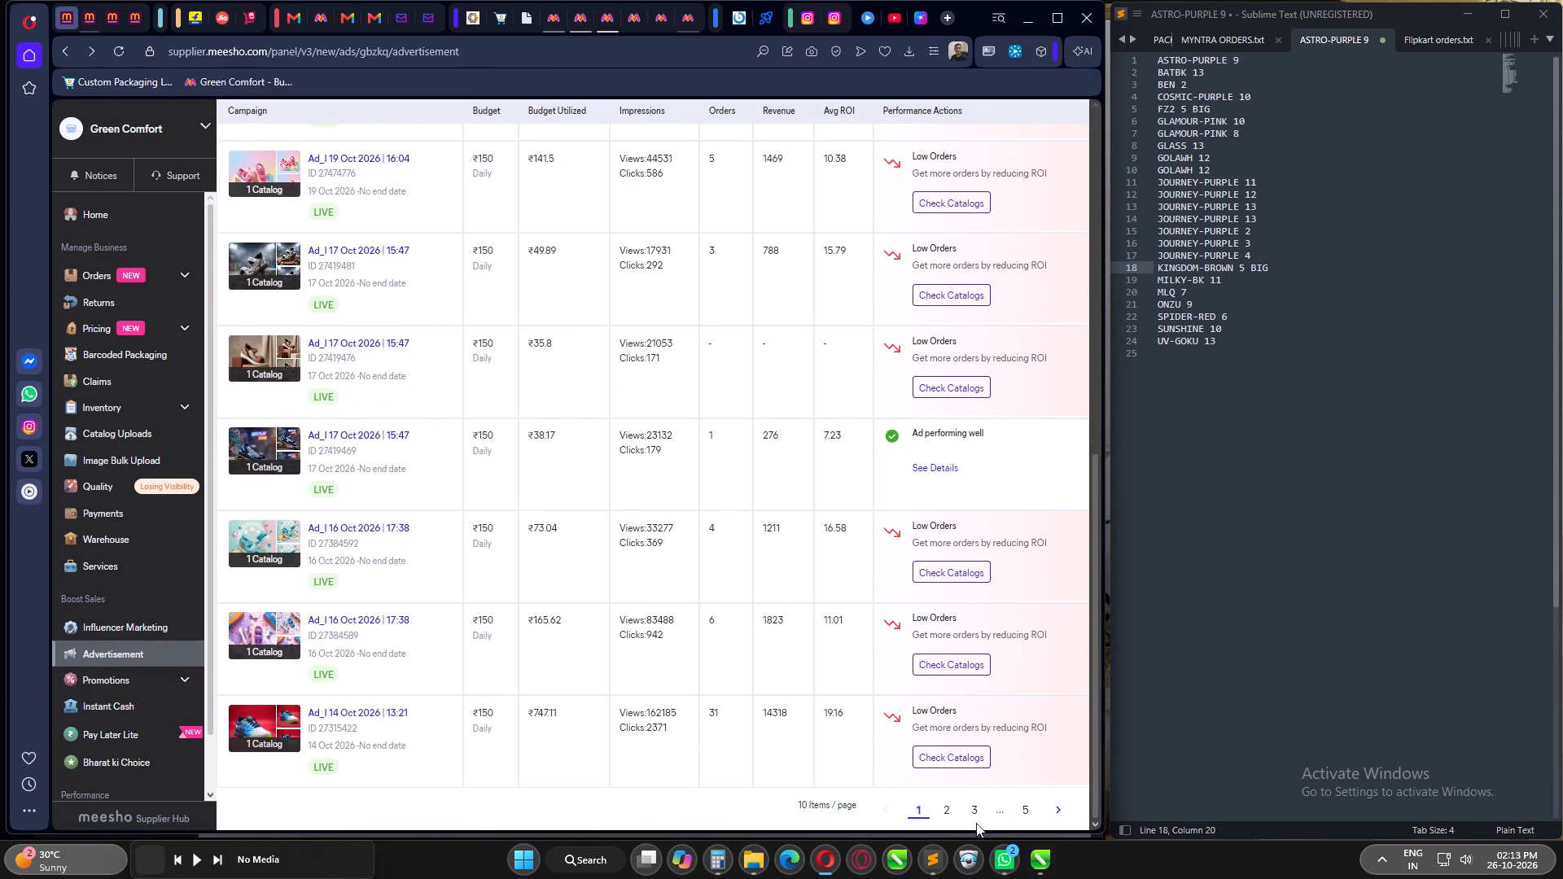
pyautogui.click(945, 809)
pyautogui.scroll(-2, 313, 550)
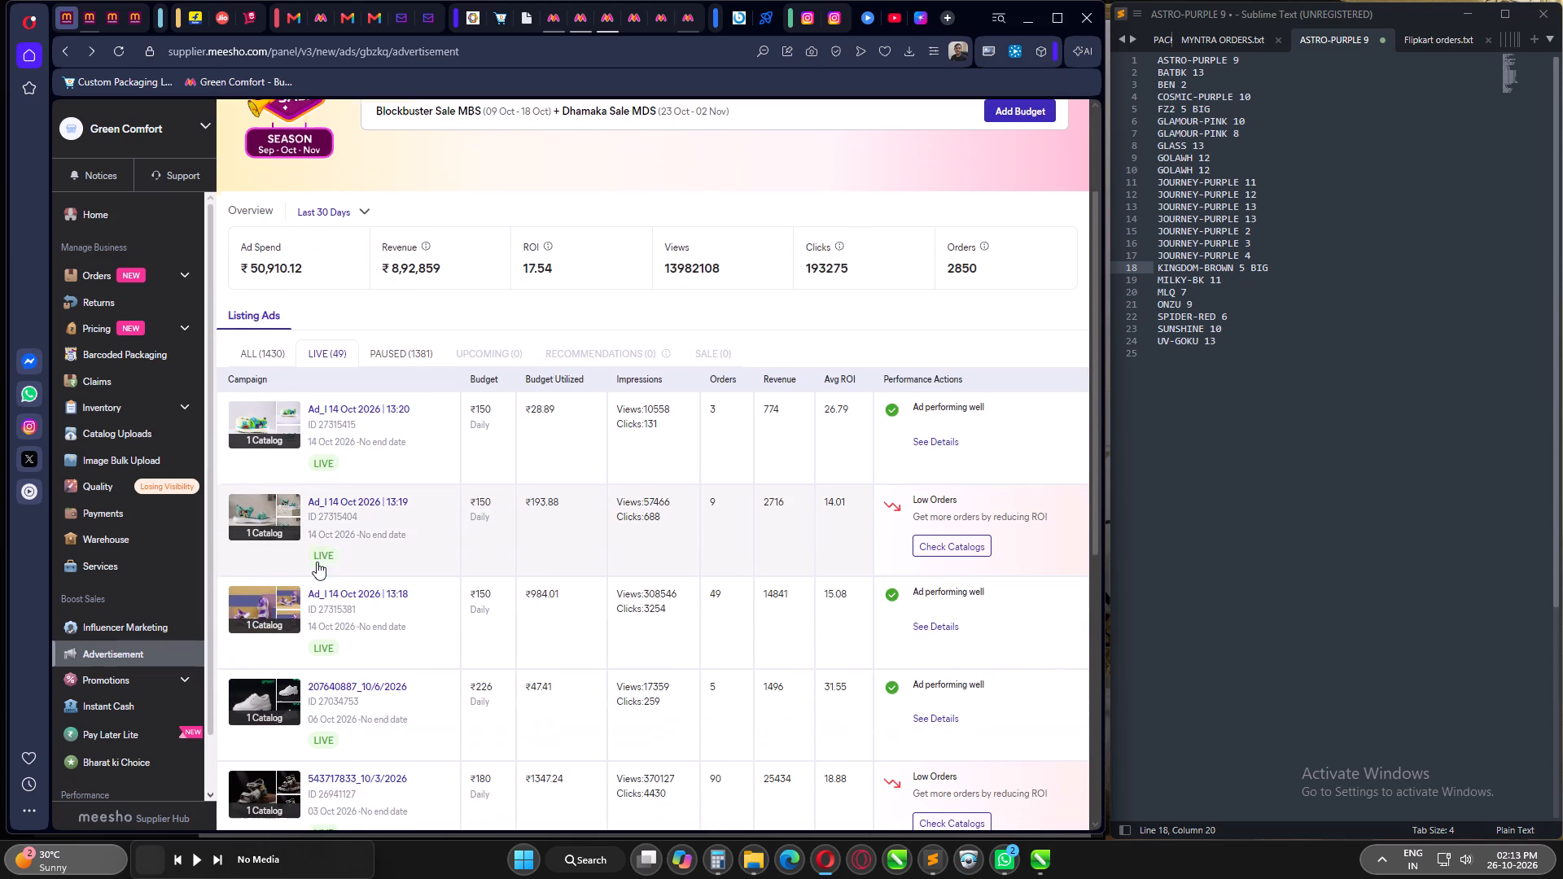
pyautogui.click(326, 528)
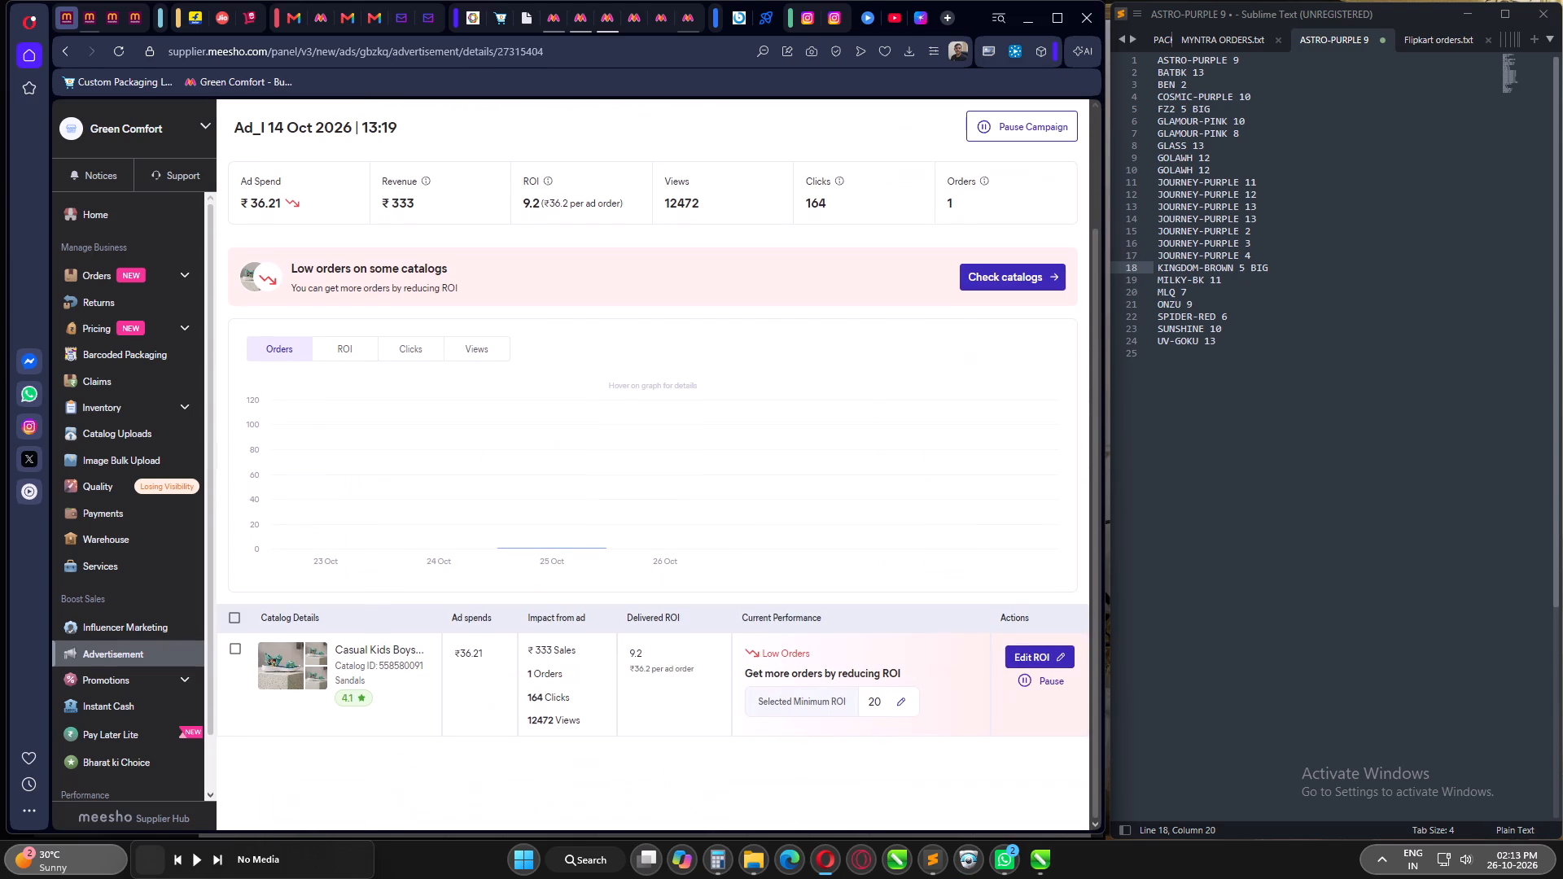
pyautogui.scroll(-1, 326, 528)
# Pause the Ad_I 14 Oct 2026 | 13:19 campaign, giving a reason for the pause.
pyautogui.click(1000, 120)
pyautogui.click(523, 487)
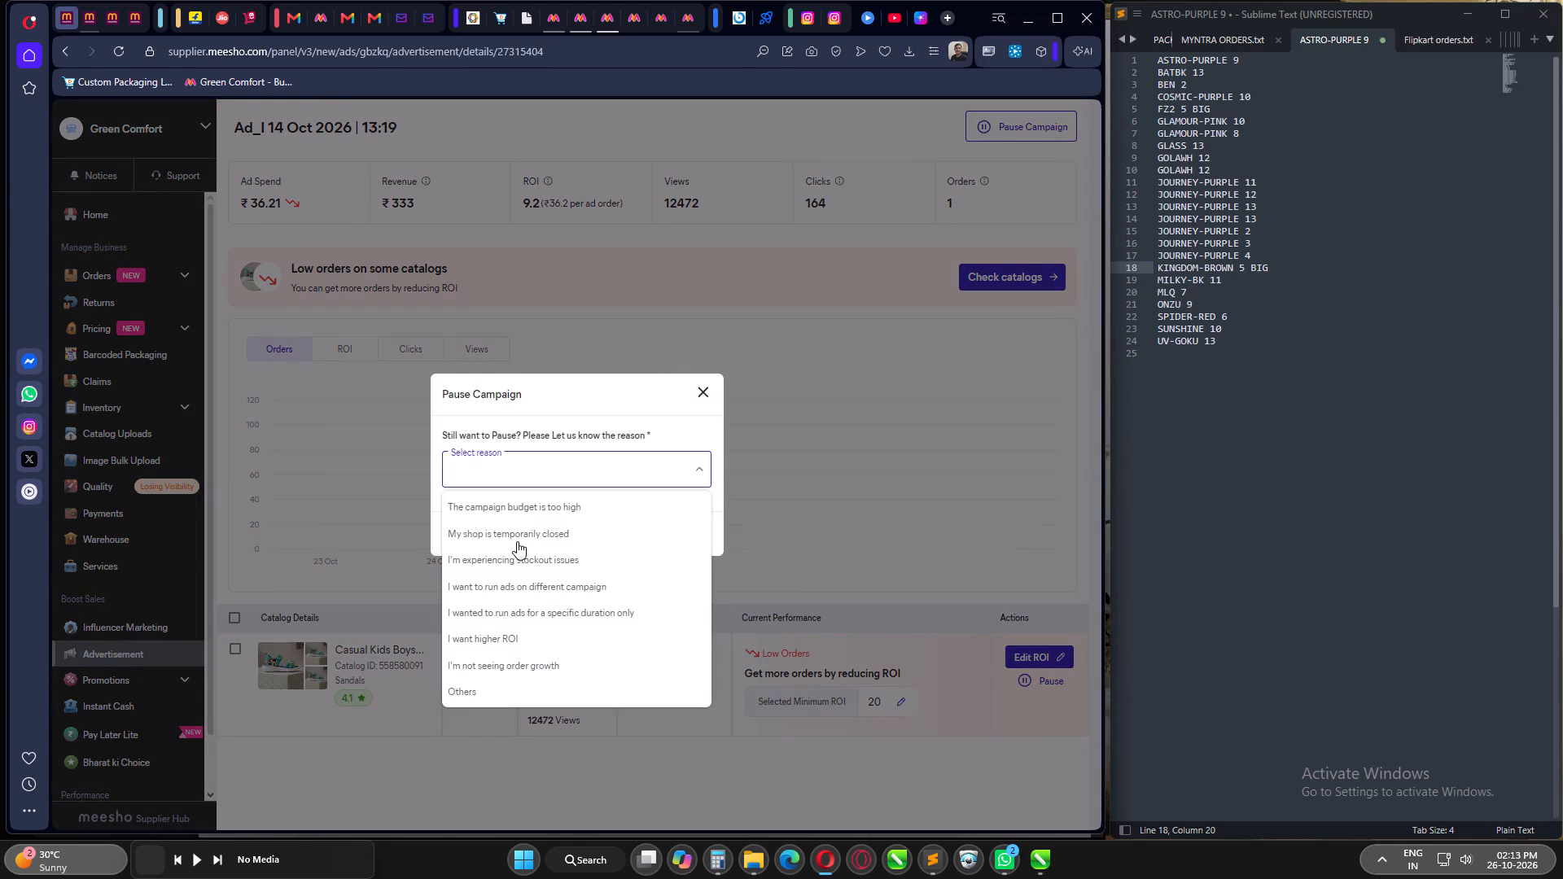
pyautogui.click(515, 520)
pyautogui.click(664, 536)
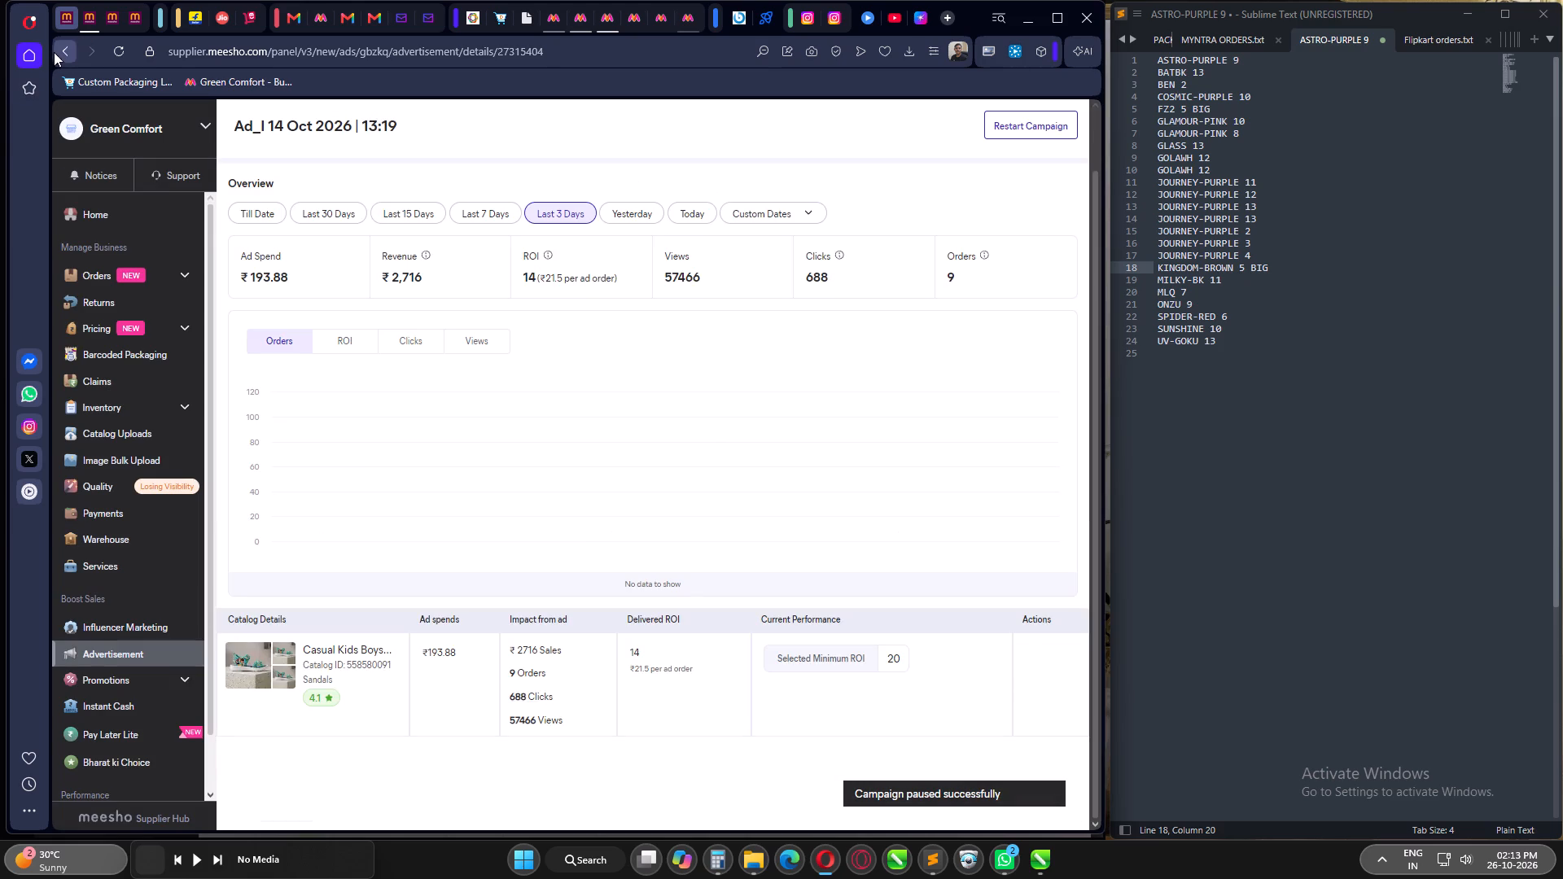
# Return to page 2 of the live campaigns and examine yesterday's performance of the Ad_I 14 Oct 2026 | 13:18 campaign.
pyautogui.click(54, 52)
pyautogui.scroll(-16, 686, 662)
pyautogui.click(948, 816)
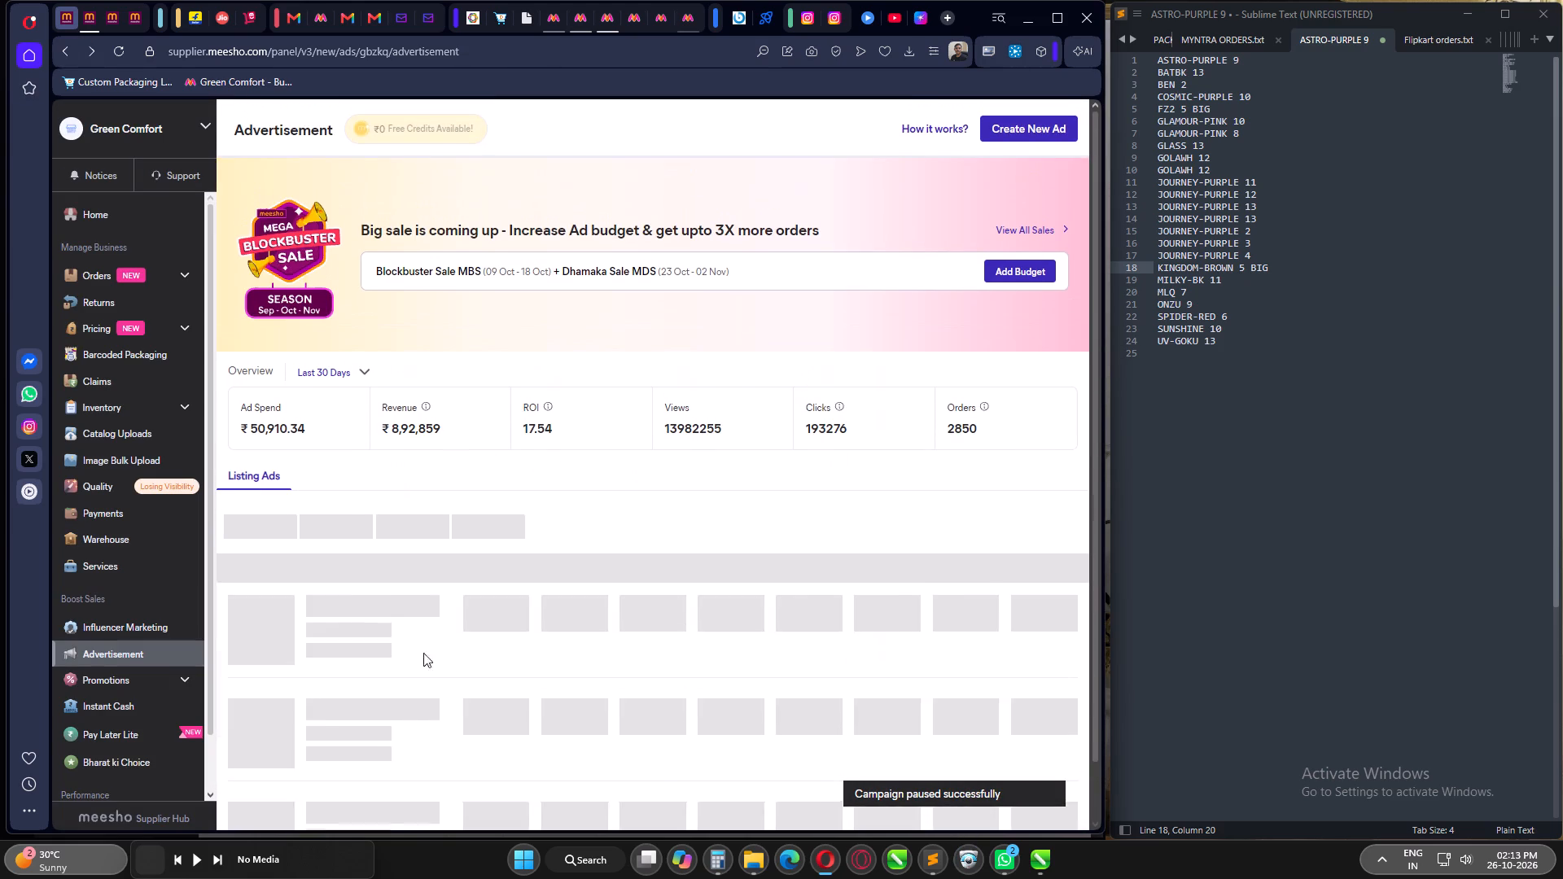
pyautogui.scroll(-1, 404, 640)
pyautogui.click(343, 597)
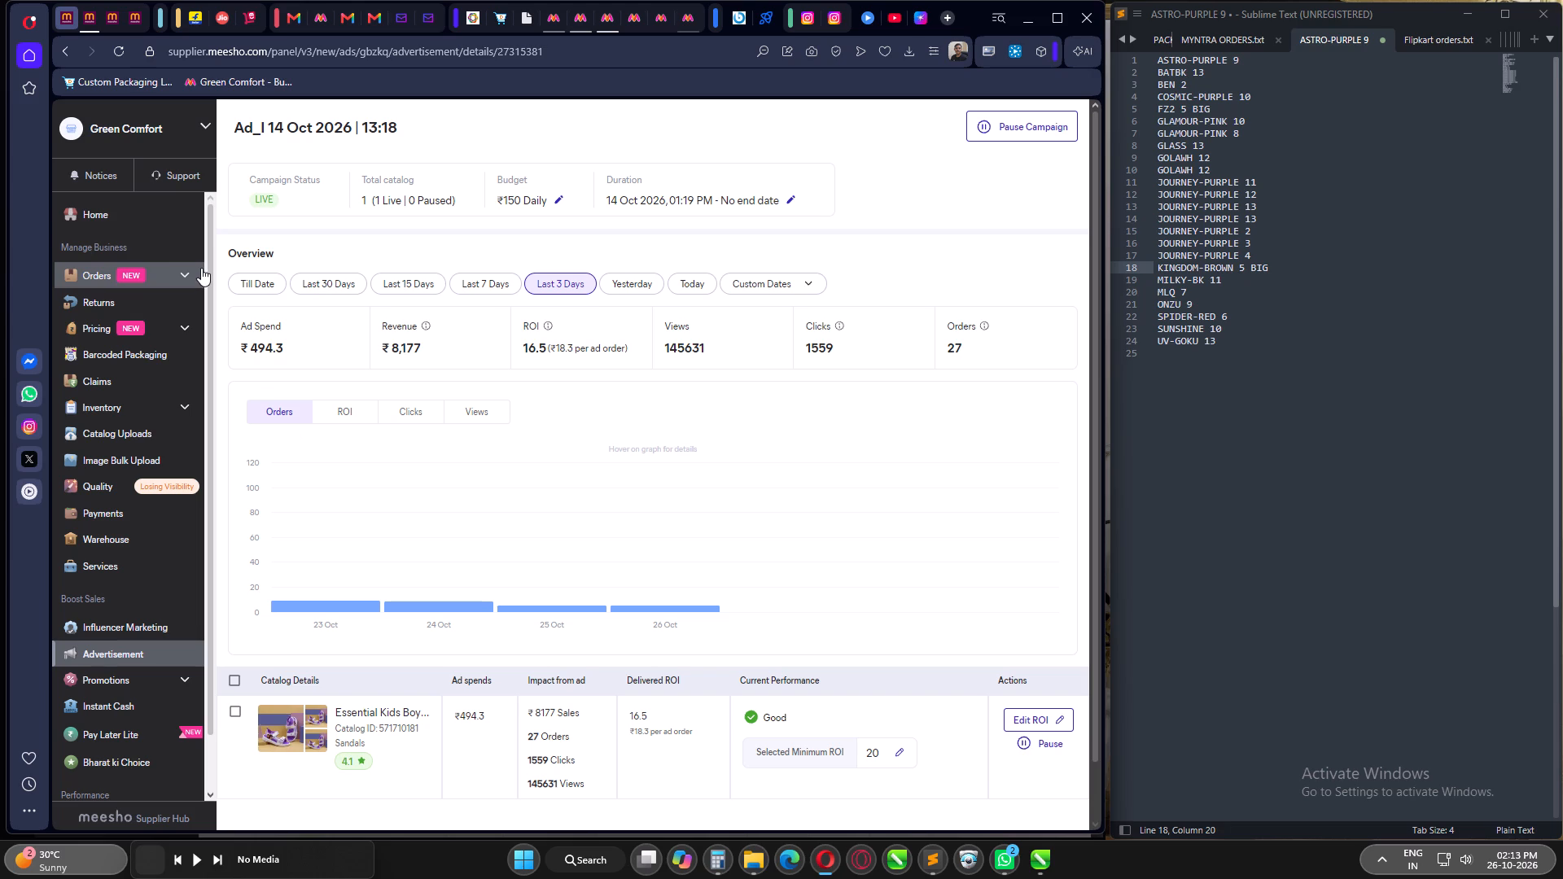
pyautogui.click(646, 280)
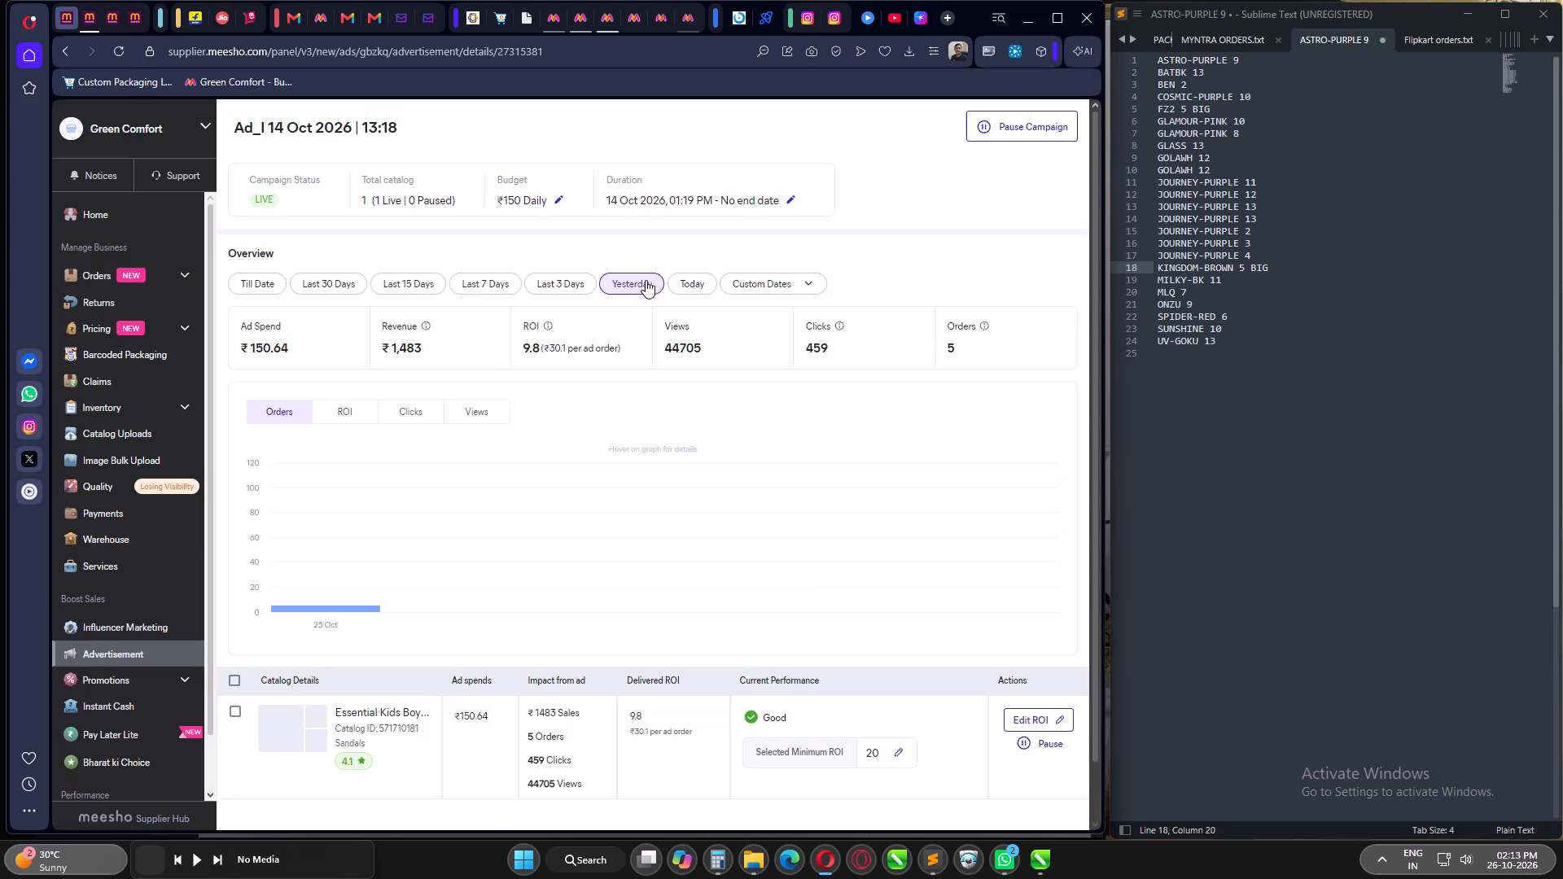
# Set the daily budget of the Ad_I 14 Oct 2026 | 13:18 campaign to ₹230 and save the change.
pyautogui.click(554, 199)
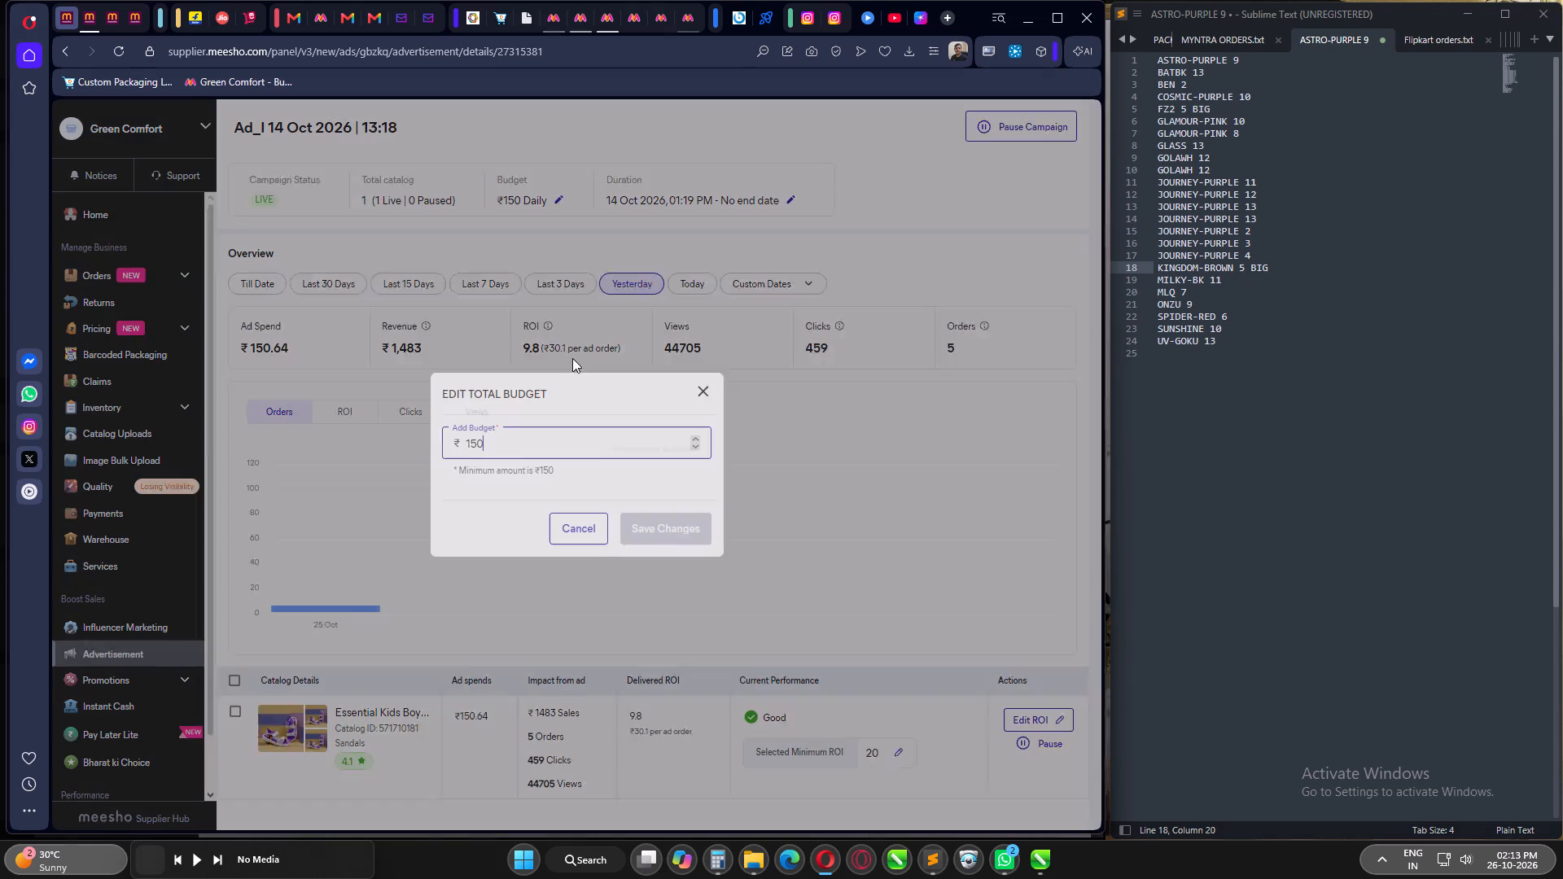
pyautogui.moveTo(504, 445); pyautogui.dragTo(374, 445)
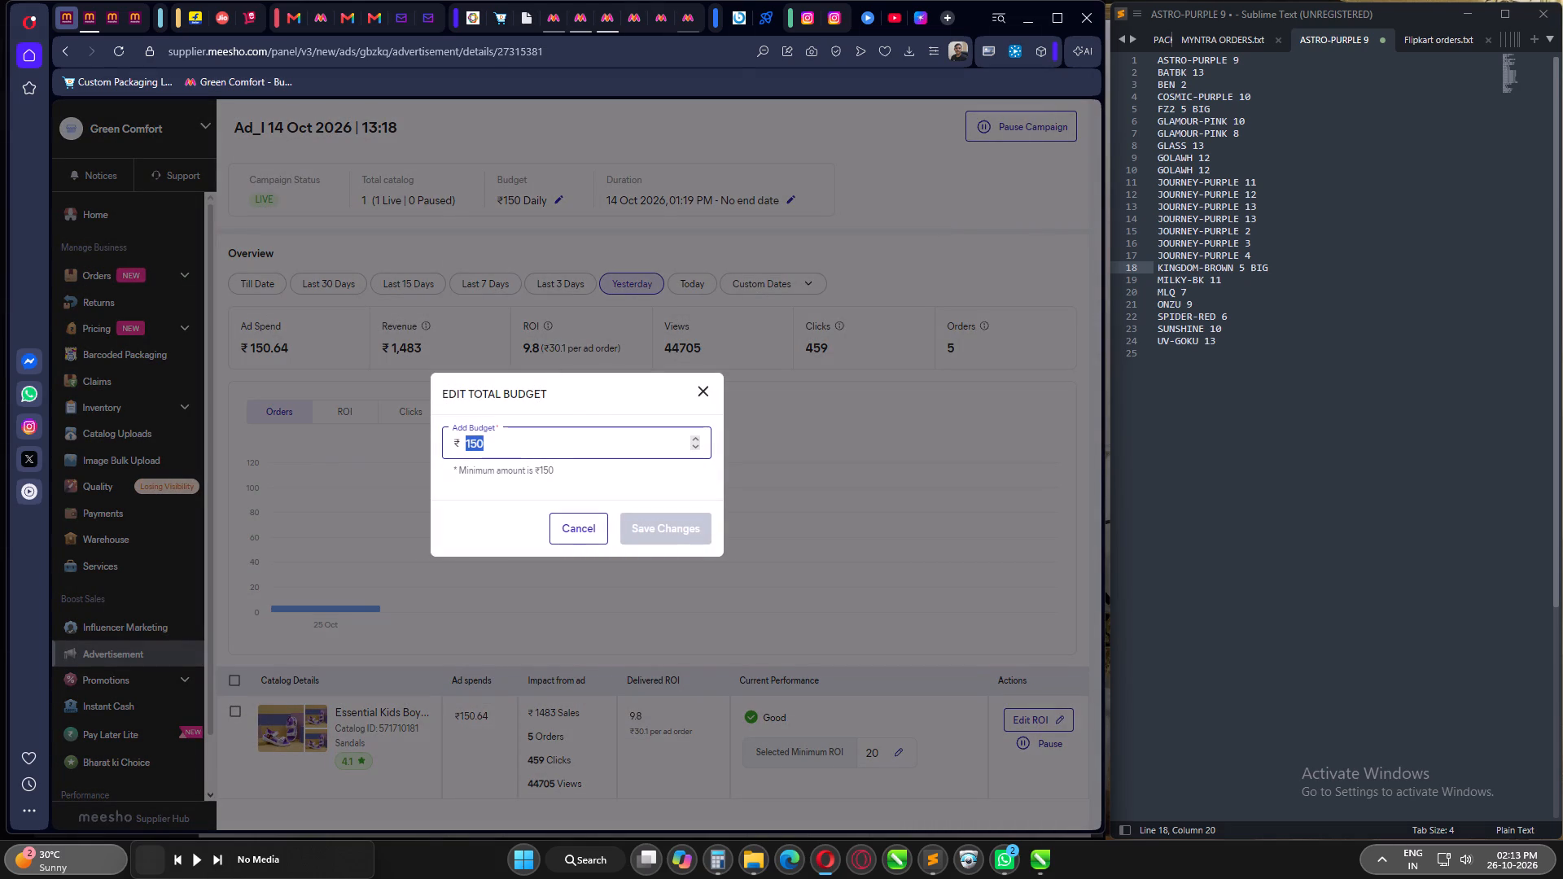
pyautogui.write('300')
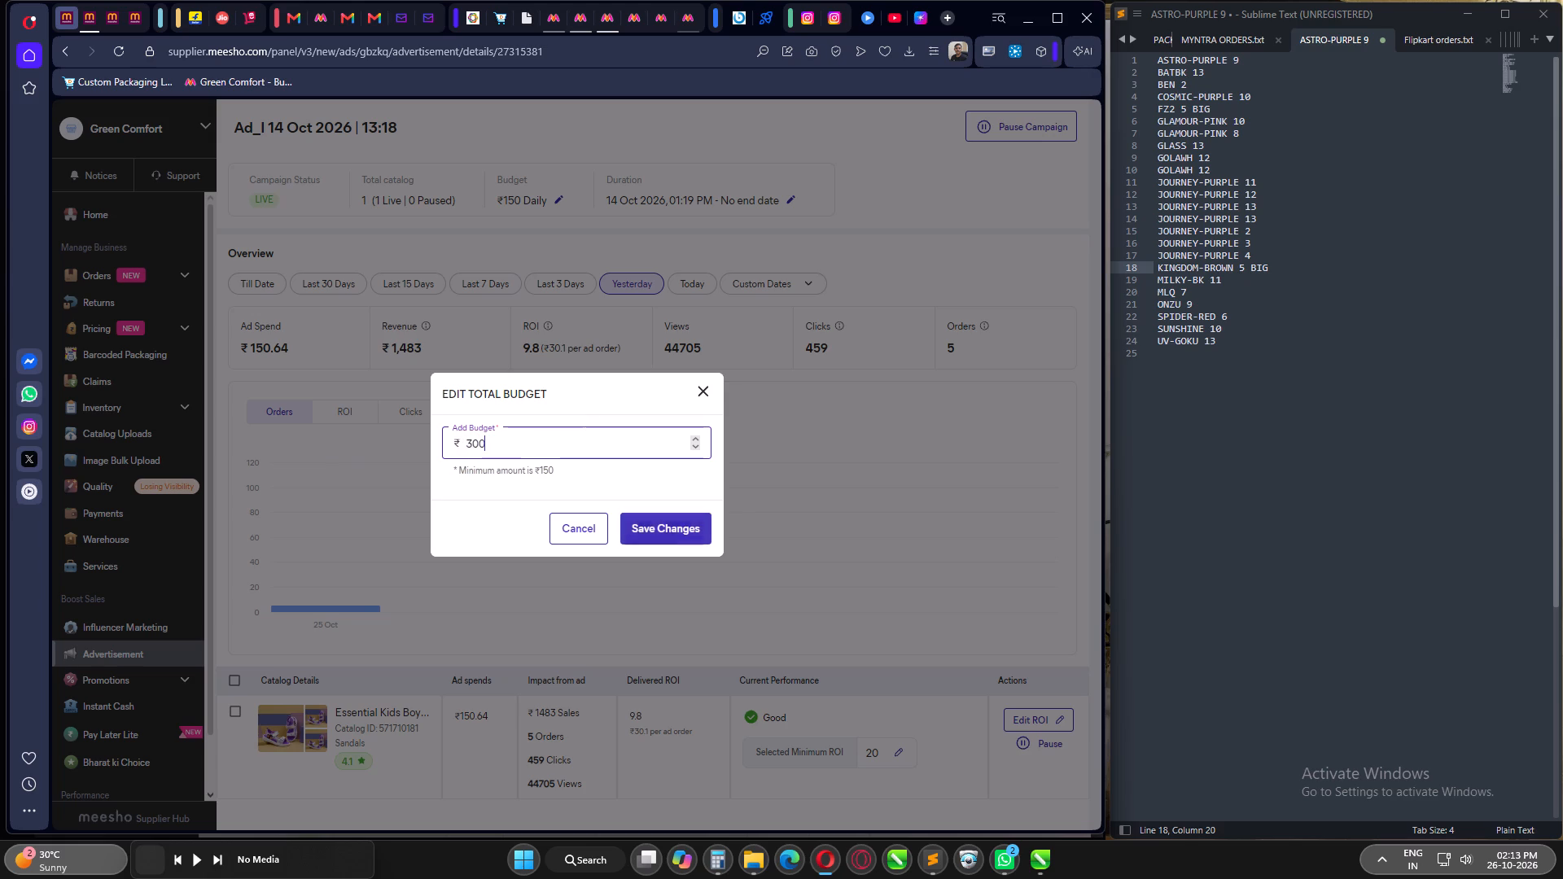
pyautogui.press('BackSpace')
pyautogui.press('BackSpace')
pyautogui.press('BackSpace')
pyautogui.write('25')
pyautogui.press('BackSpace')
pyautogui.write('00')
pyautogui.press('BackSpace')
pyautogui.press('BackSpace')
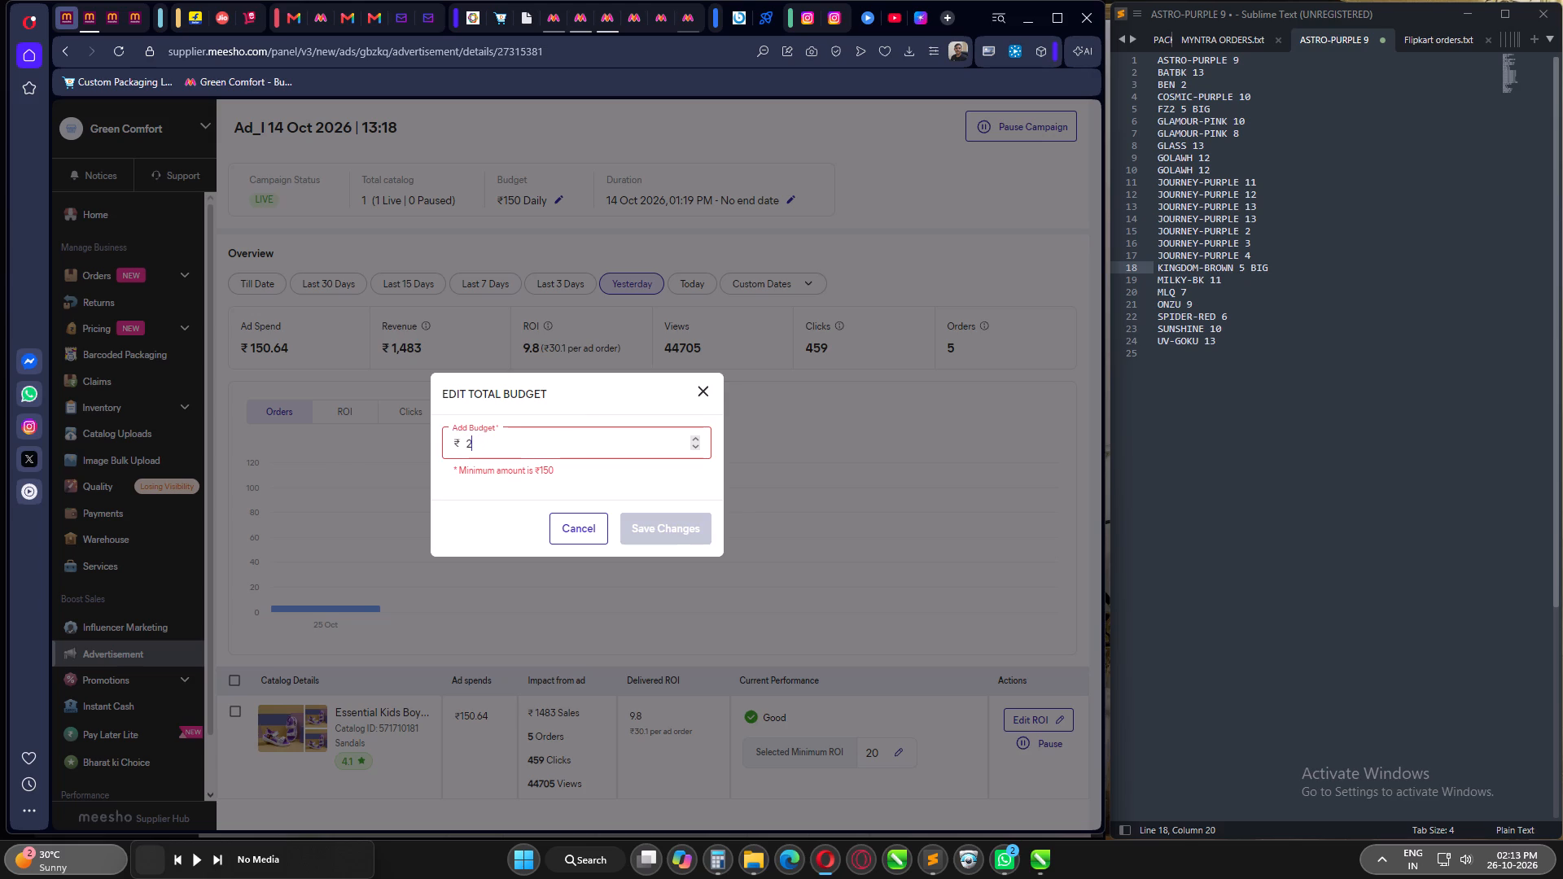
pyautogui.write('30')
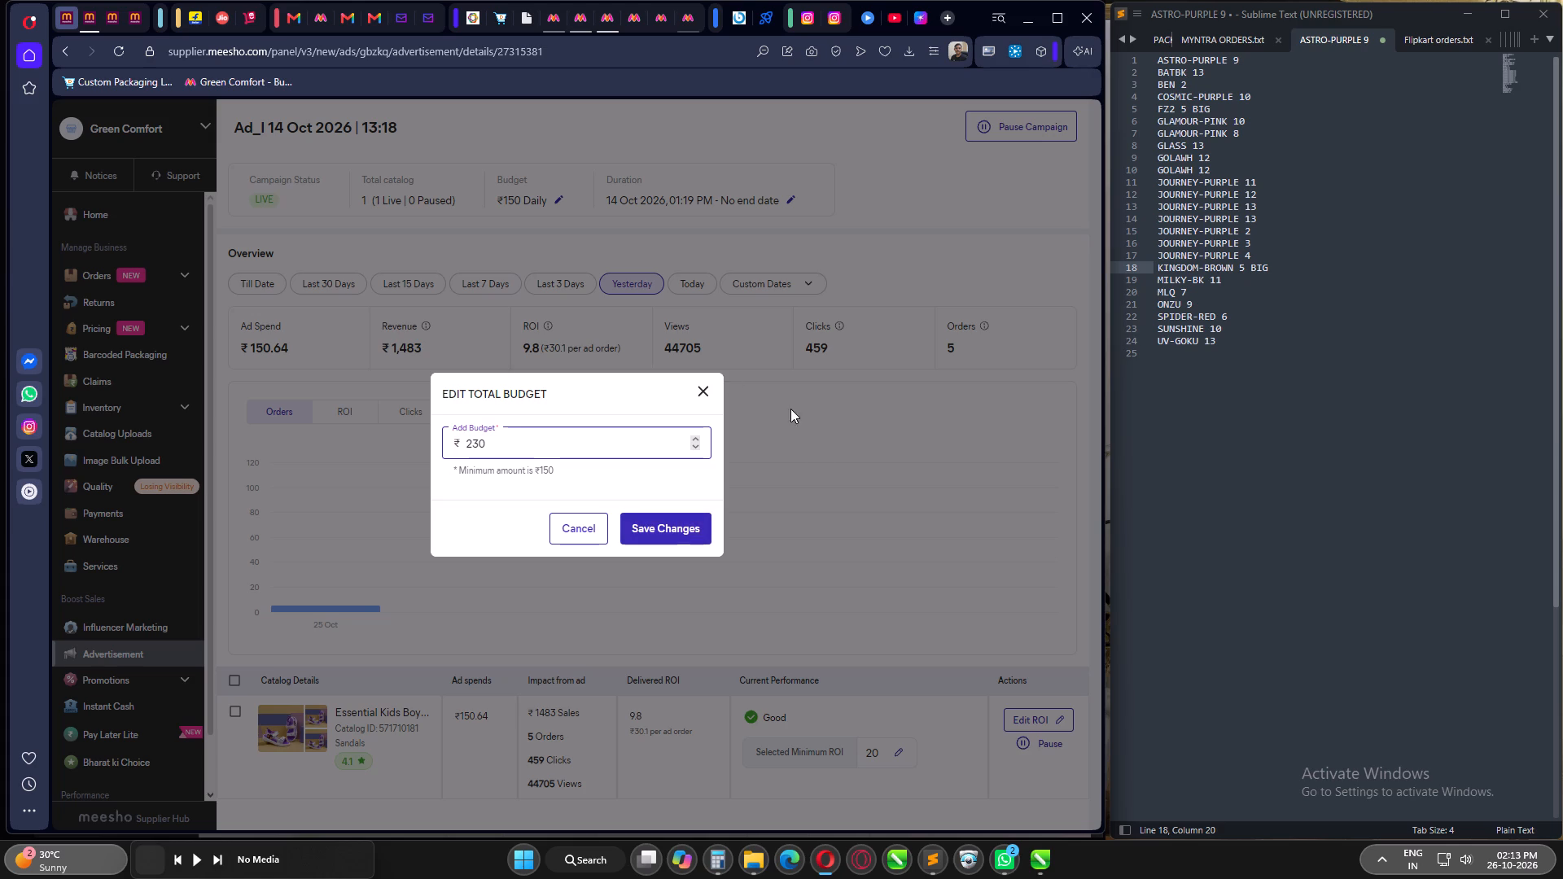
pyautogui.click(683, 526)
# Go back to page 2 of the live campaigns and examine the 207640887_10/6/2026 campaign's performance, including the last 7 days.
pyautogui.click(55, 46)
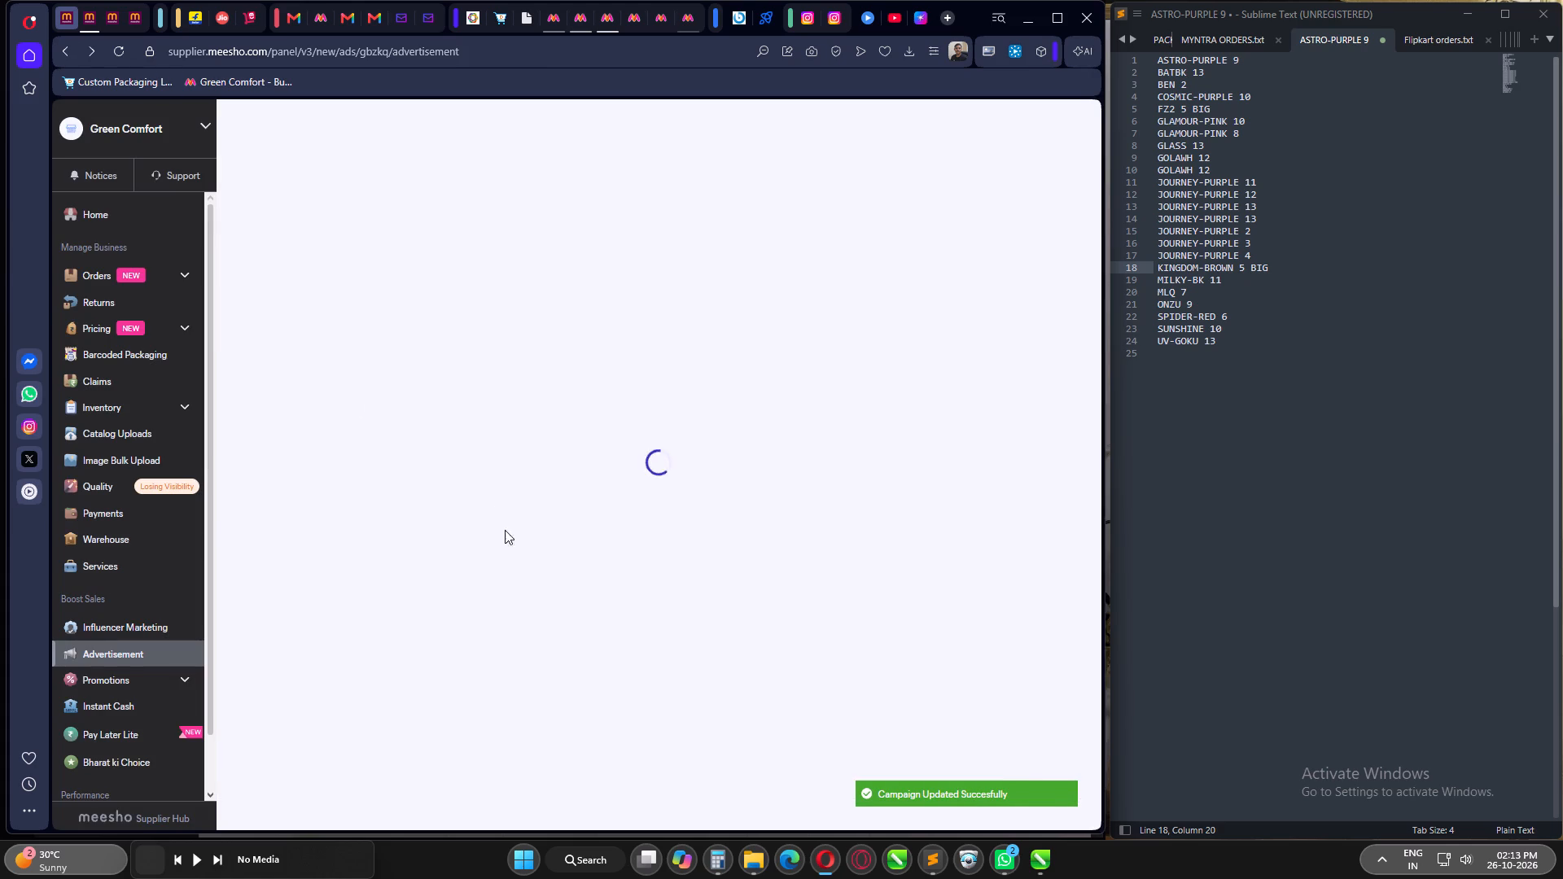
pyautogui.scroll(-12, 755, 660)
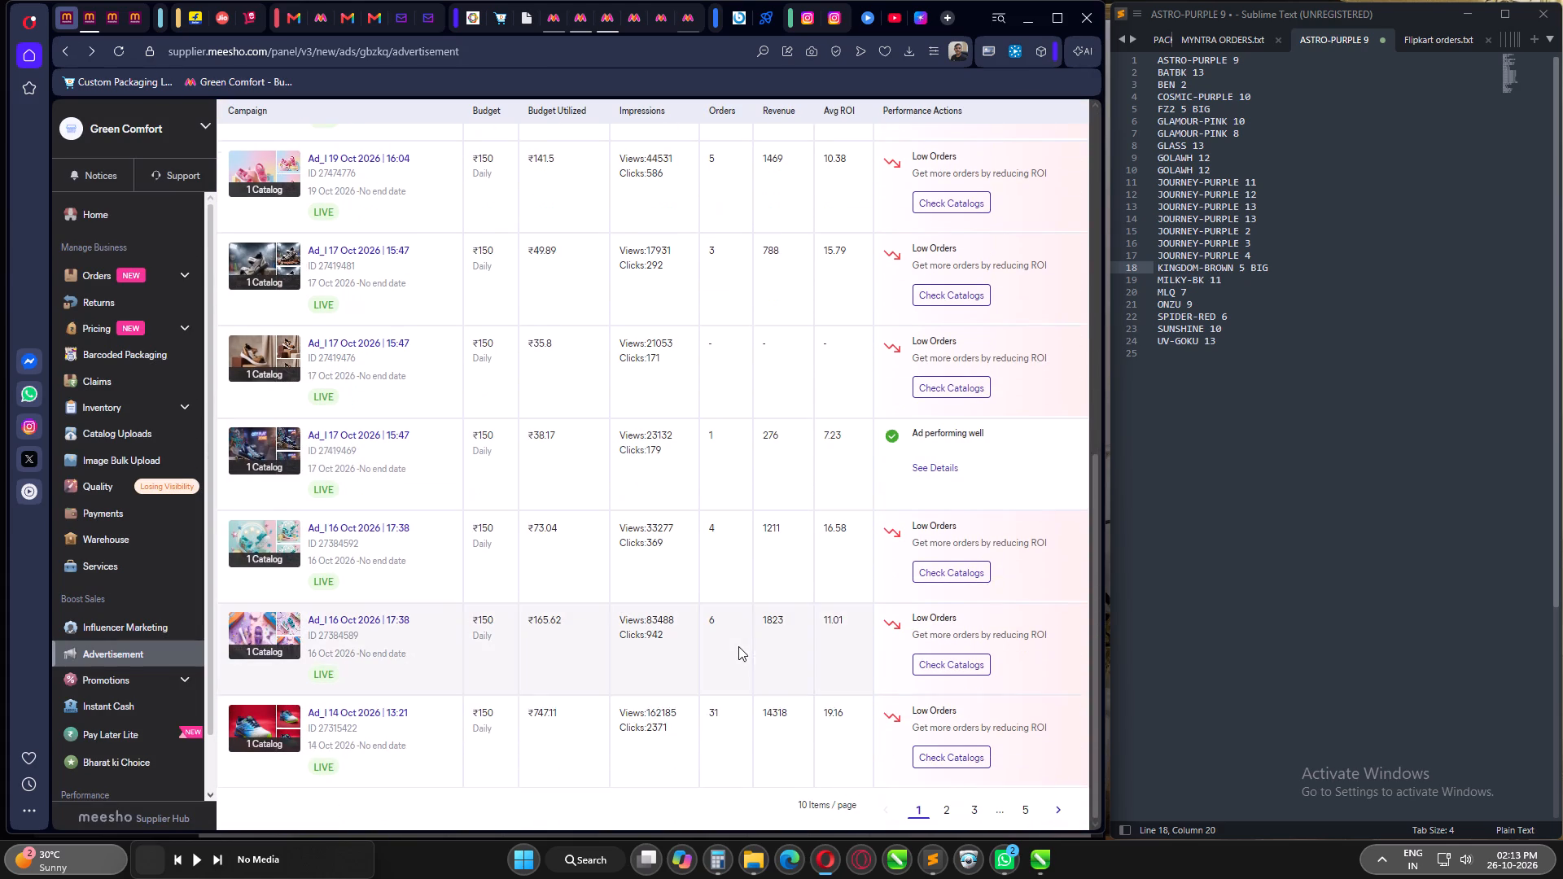
pyautogui.scroll(-1, 738, 646)
pyautogui.click(946, 817)
pyautogui.scroll(-2, 581, 649)
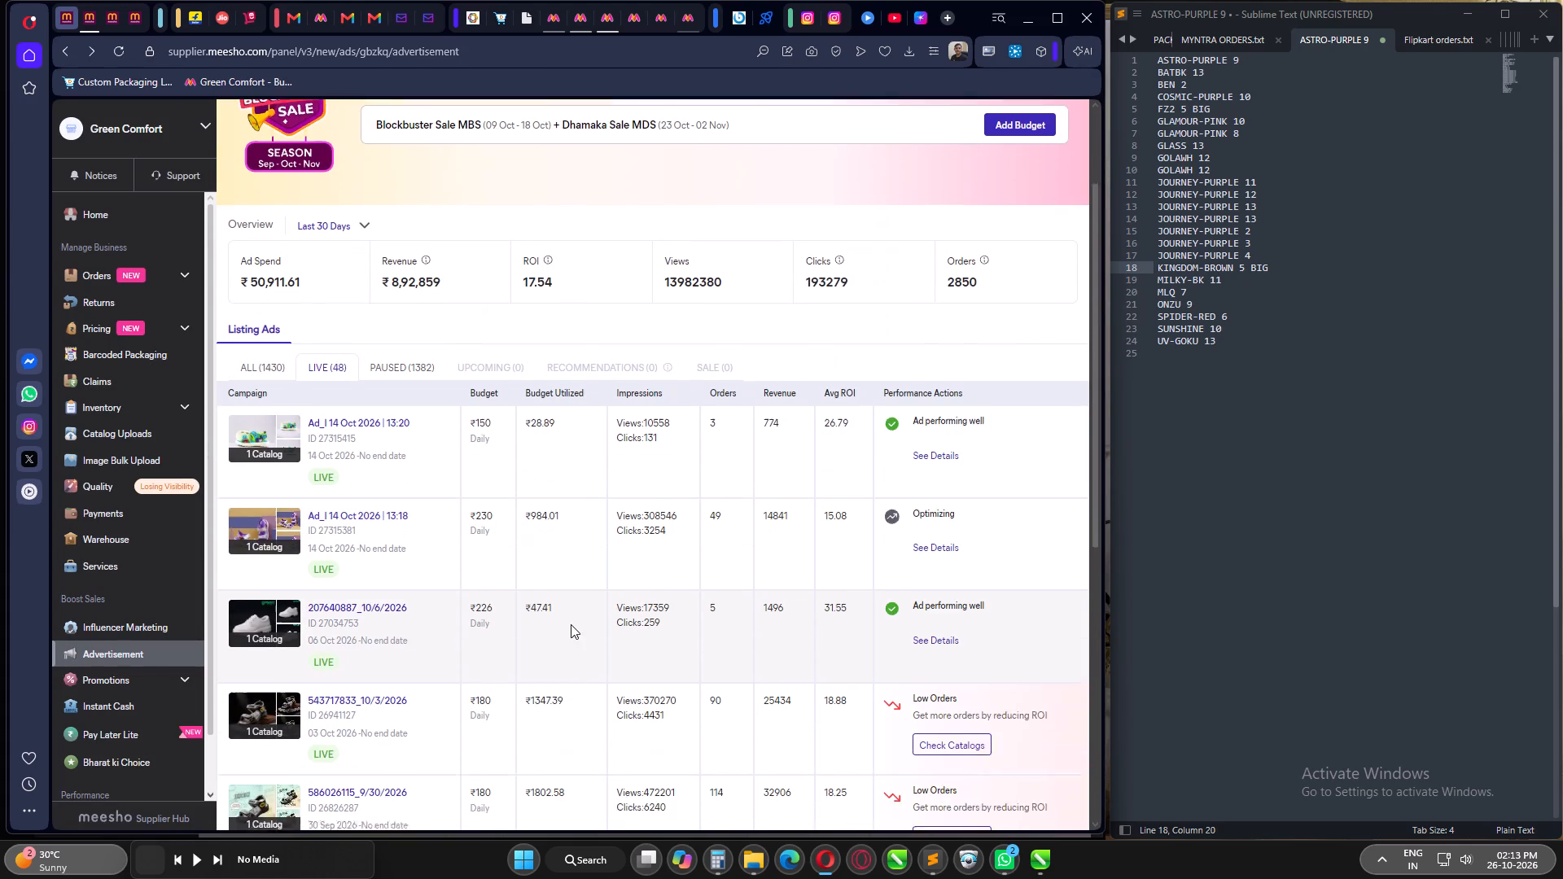
pyautogui.click(352, 620)
pyautogui.scroll(-2, 500, 515)
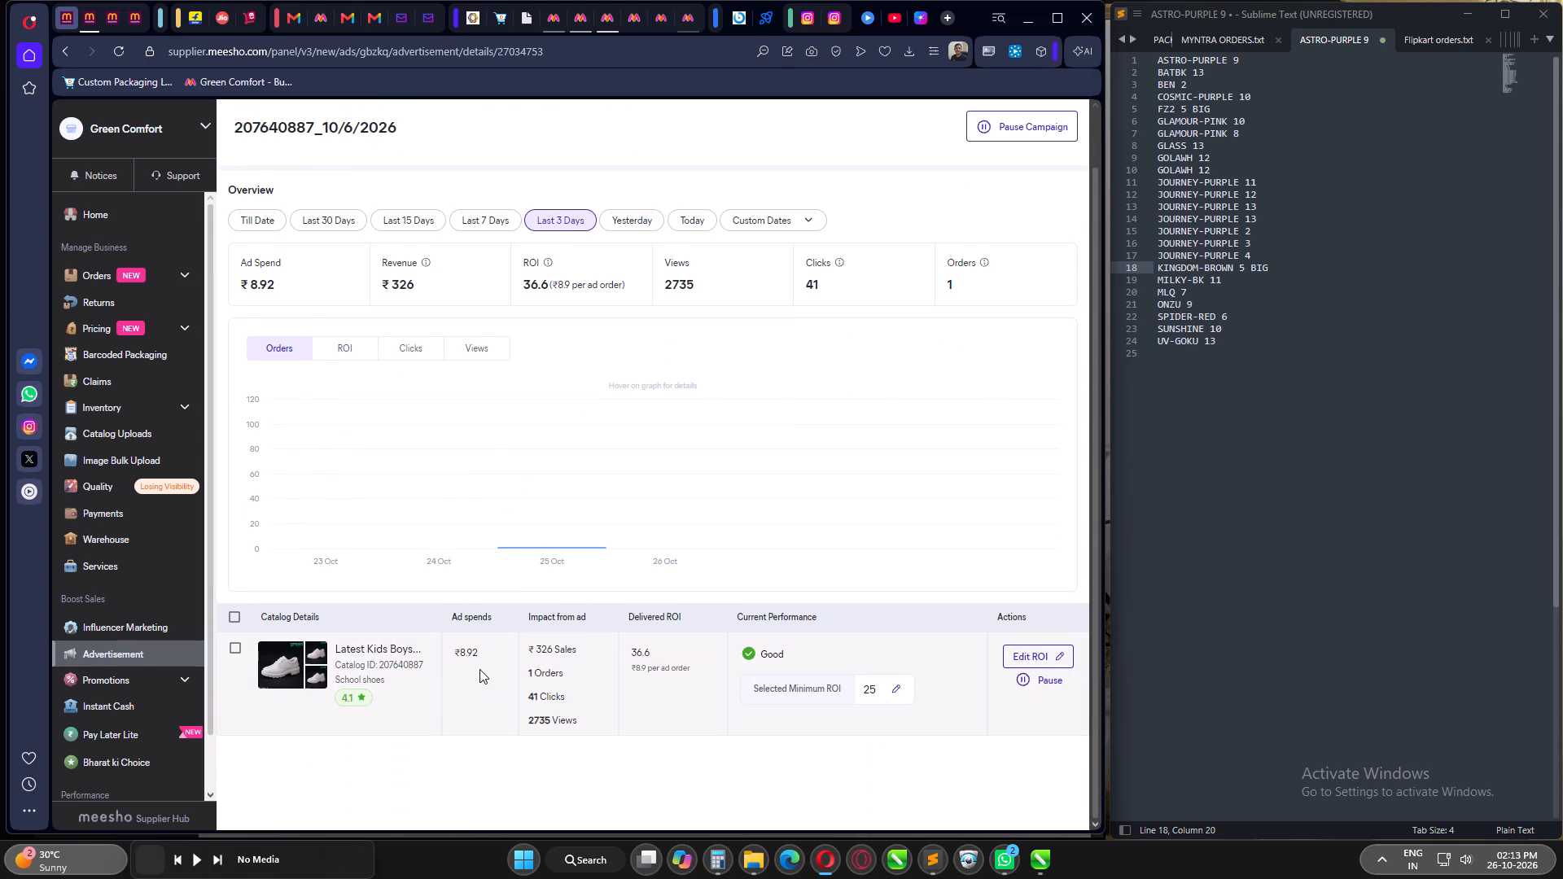
pyautogui.scroll(4, 479, 669)
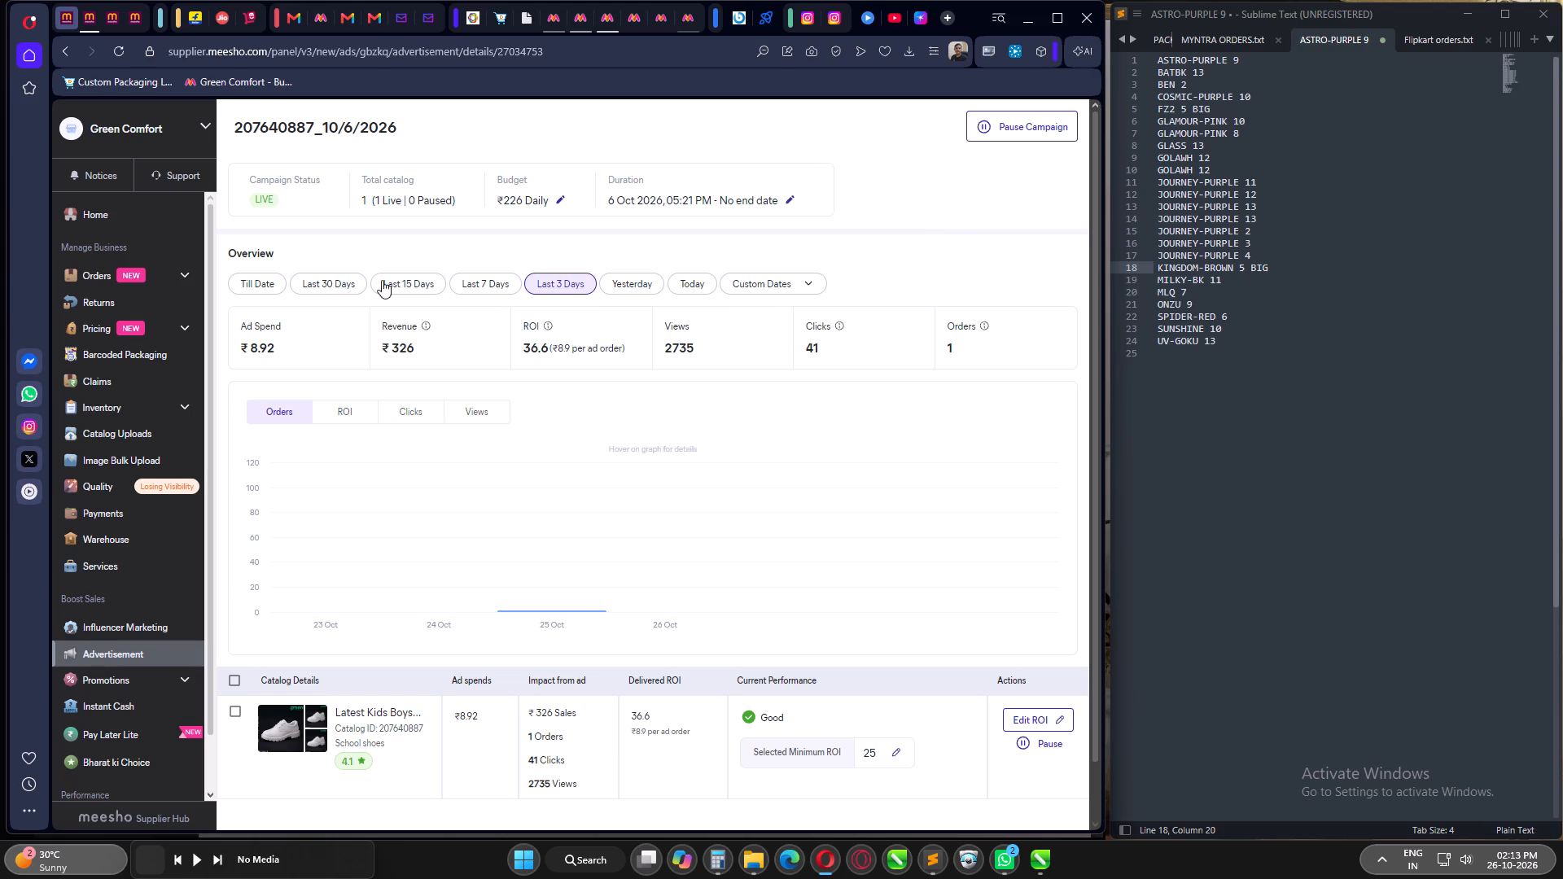
pyautogui.click(483, 280)
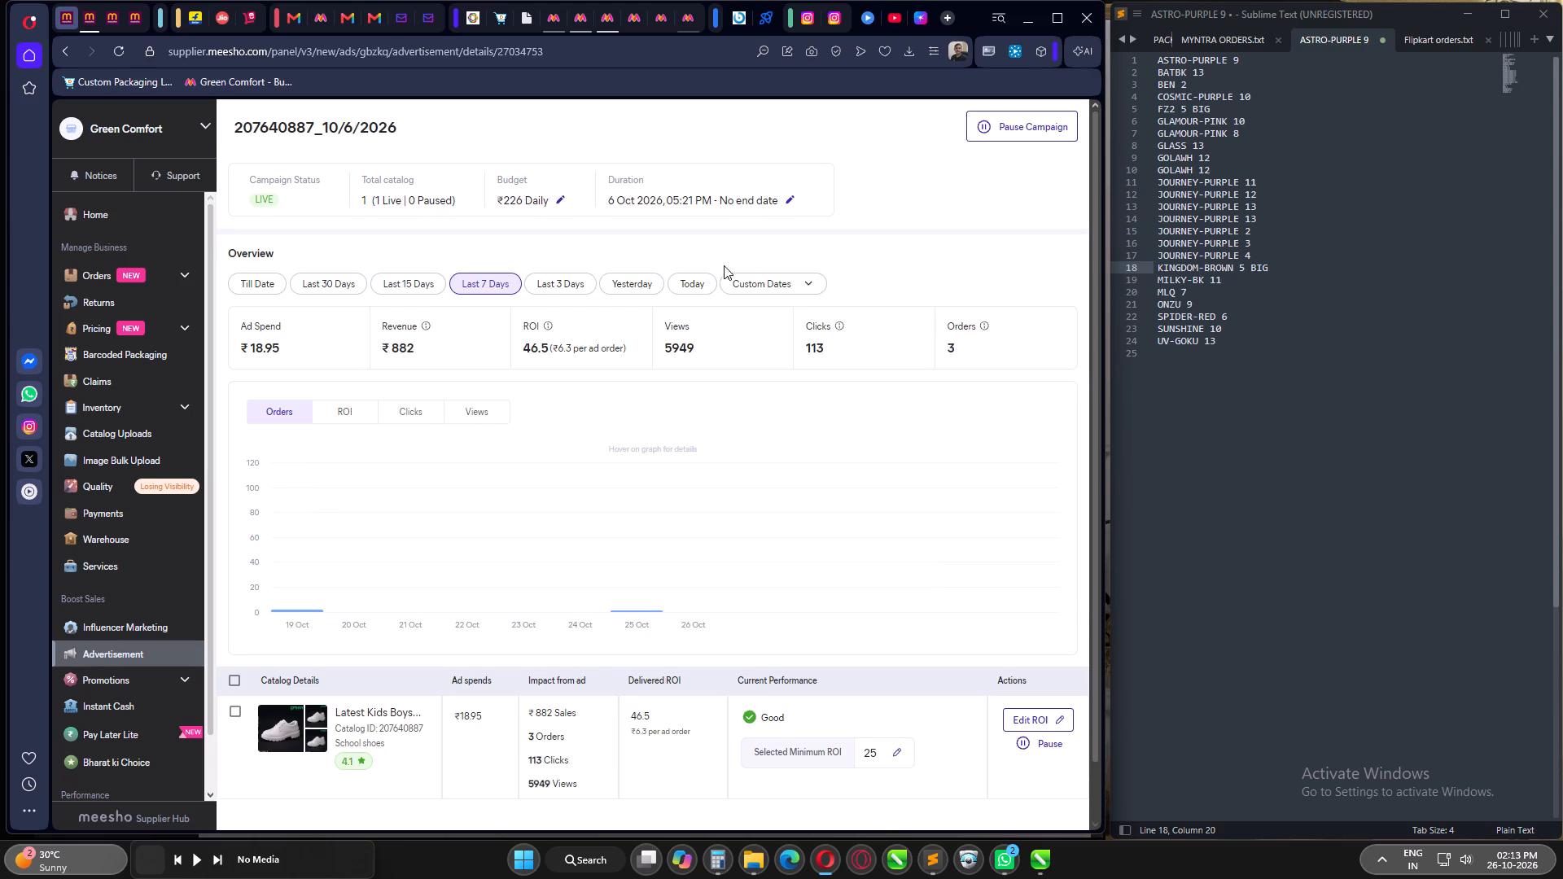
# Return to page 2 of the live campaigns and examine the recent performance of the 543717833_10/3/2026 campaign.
pyautogui.click(68, 54)
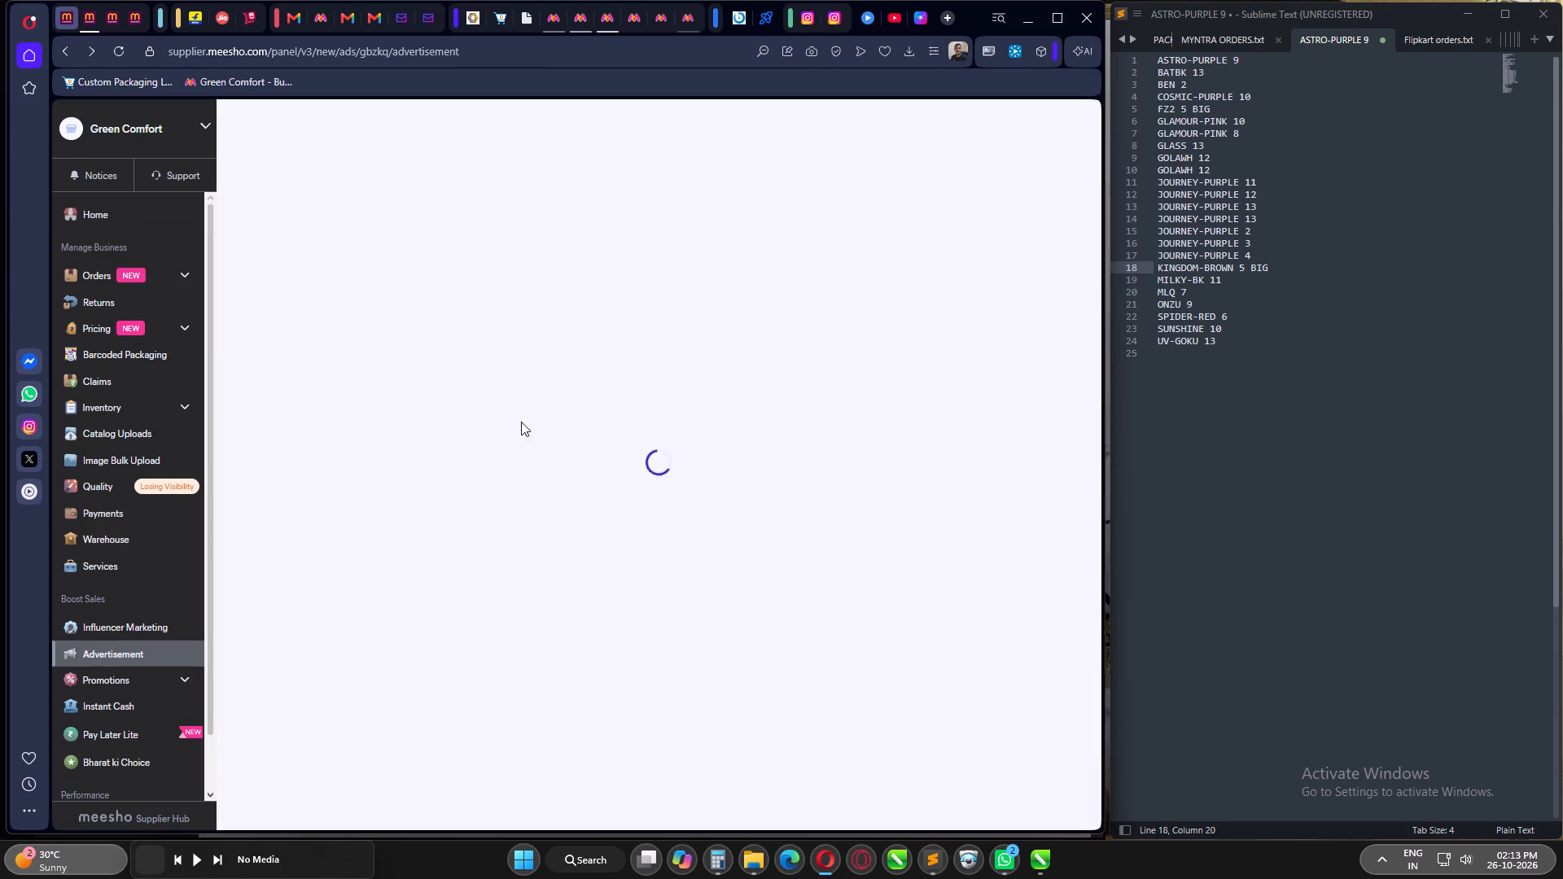
pyautogui.scroll(-13, 765, 496)
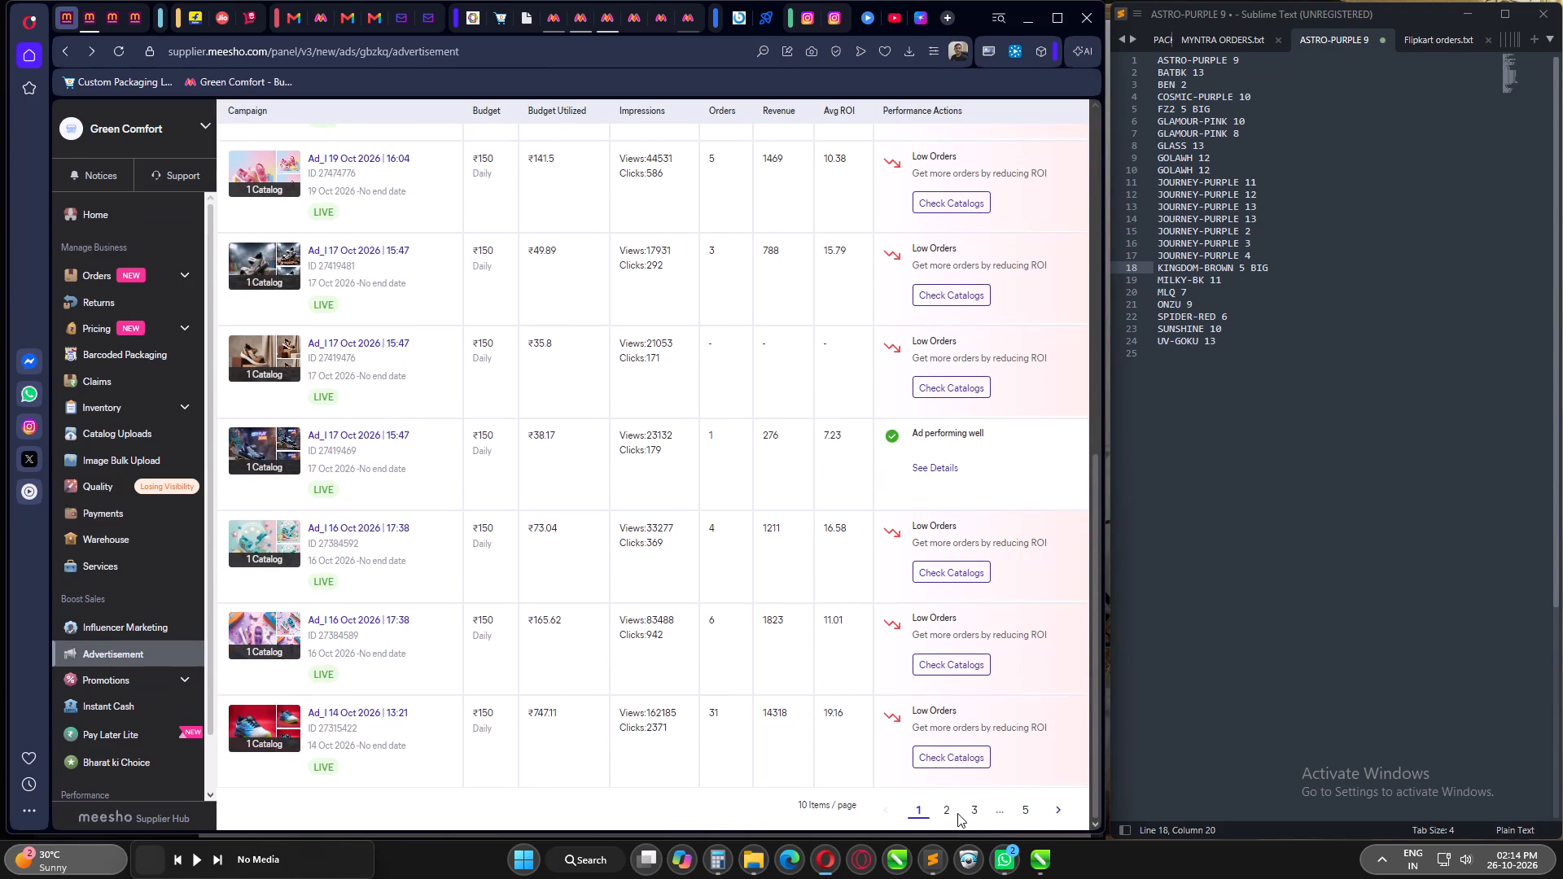
pyautogui.click(946, 812)
pyautogui.scroll(-5, 596, 589)
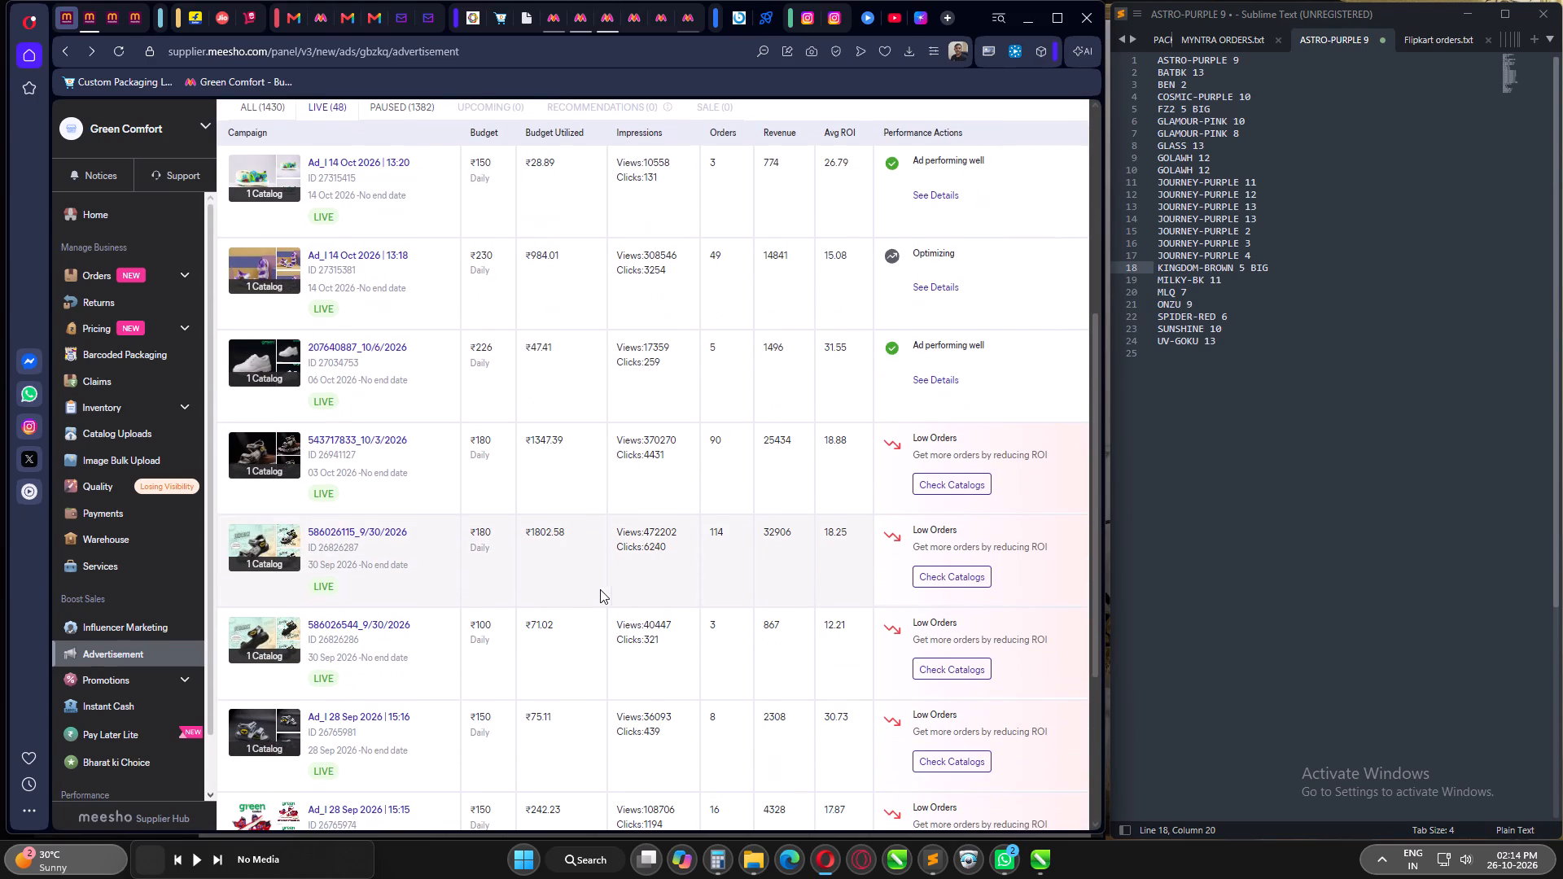
pyautogui.click(331, 465)
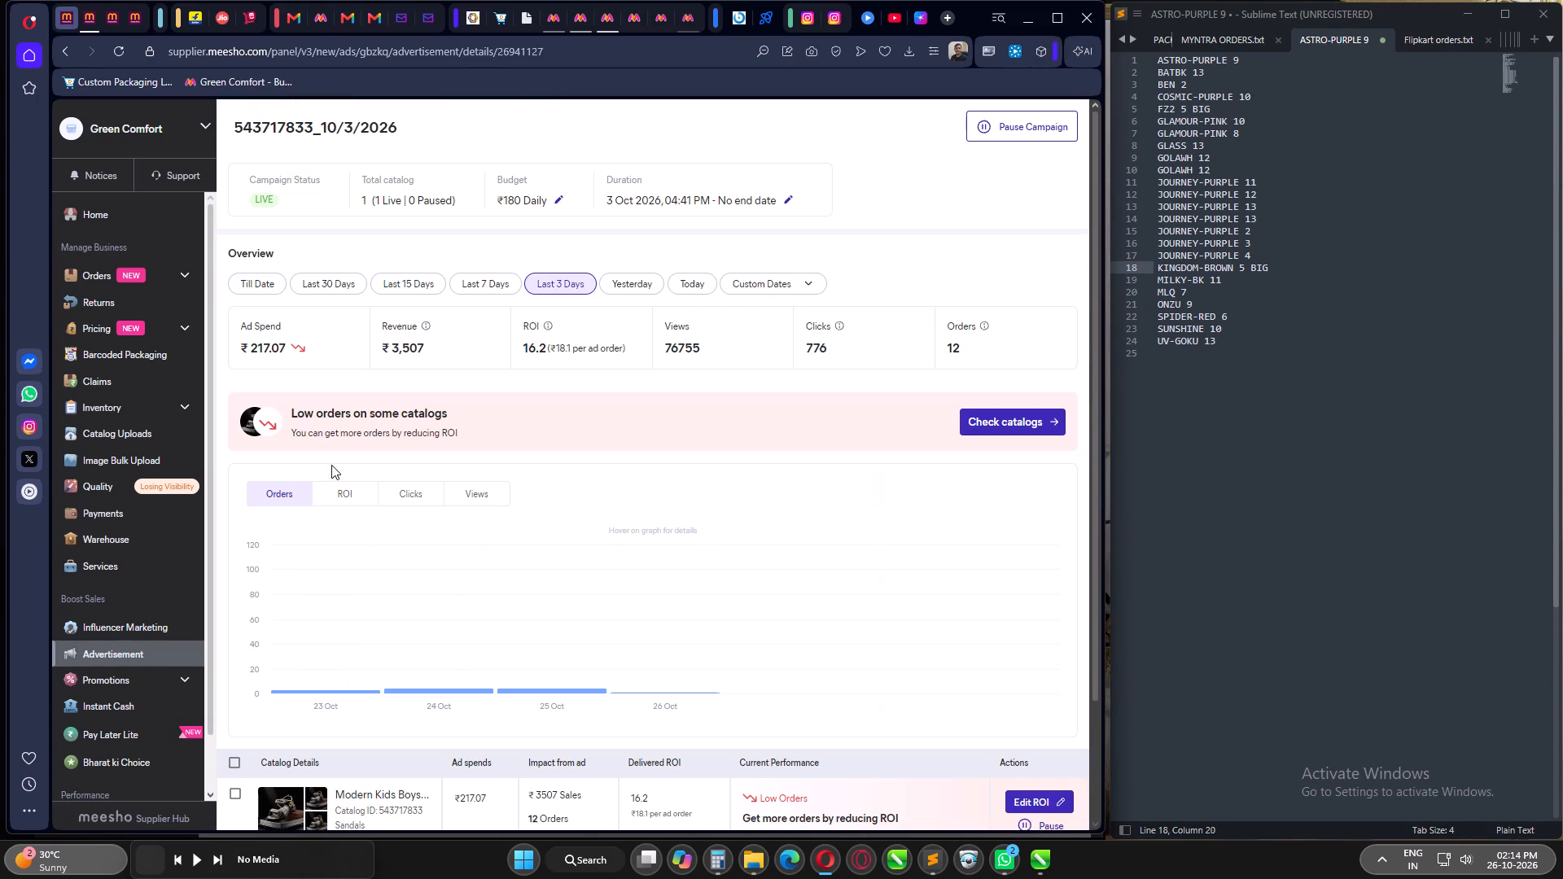
pyautogui.scroll(-3, 383, 474)
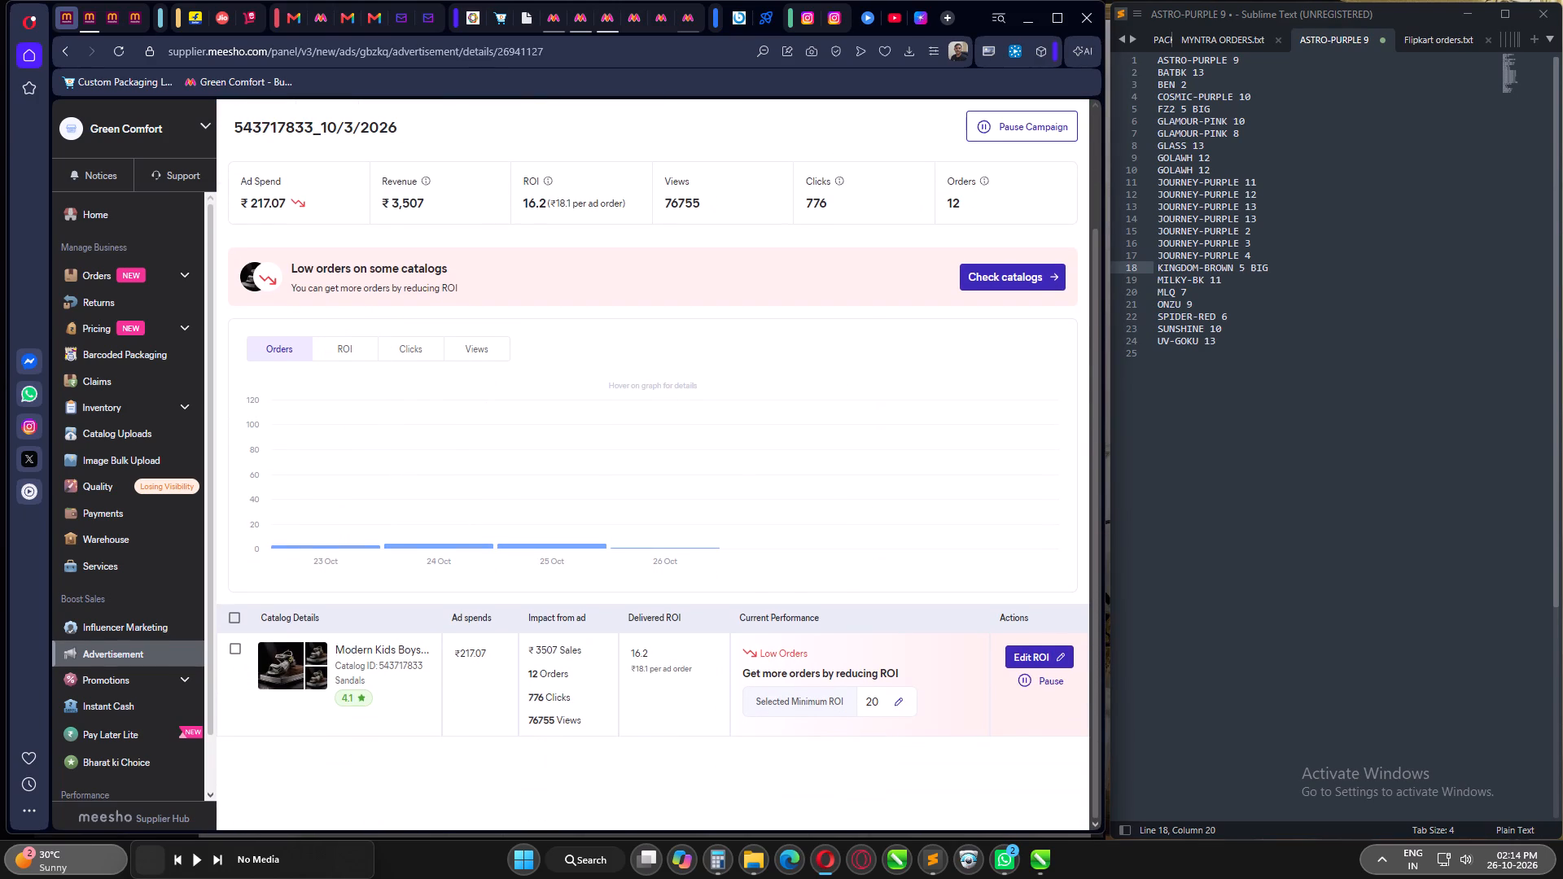
pyautogui.scroll(3, 397, 493)
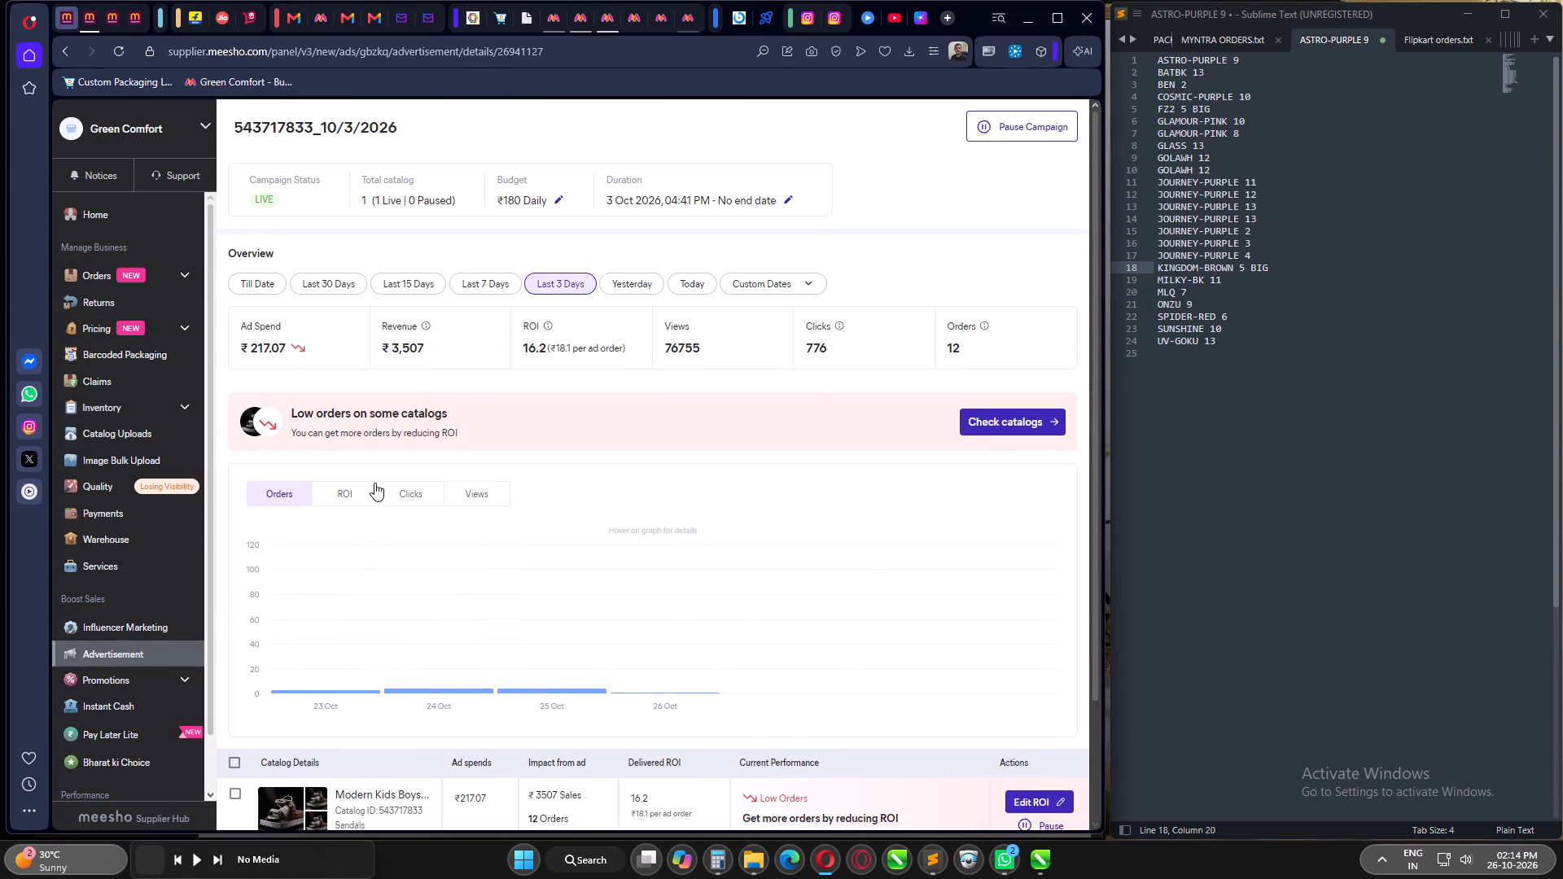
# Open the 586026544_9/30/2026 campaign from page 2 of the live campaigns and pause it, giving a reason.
pyautogui.click(66, 50)
pyautogui.scroll(-10, 584, 664)
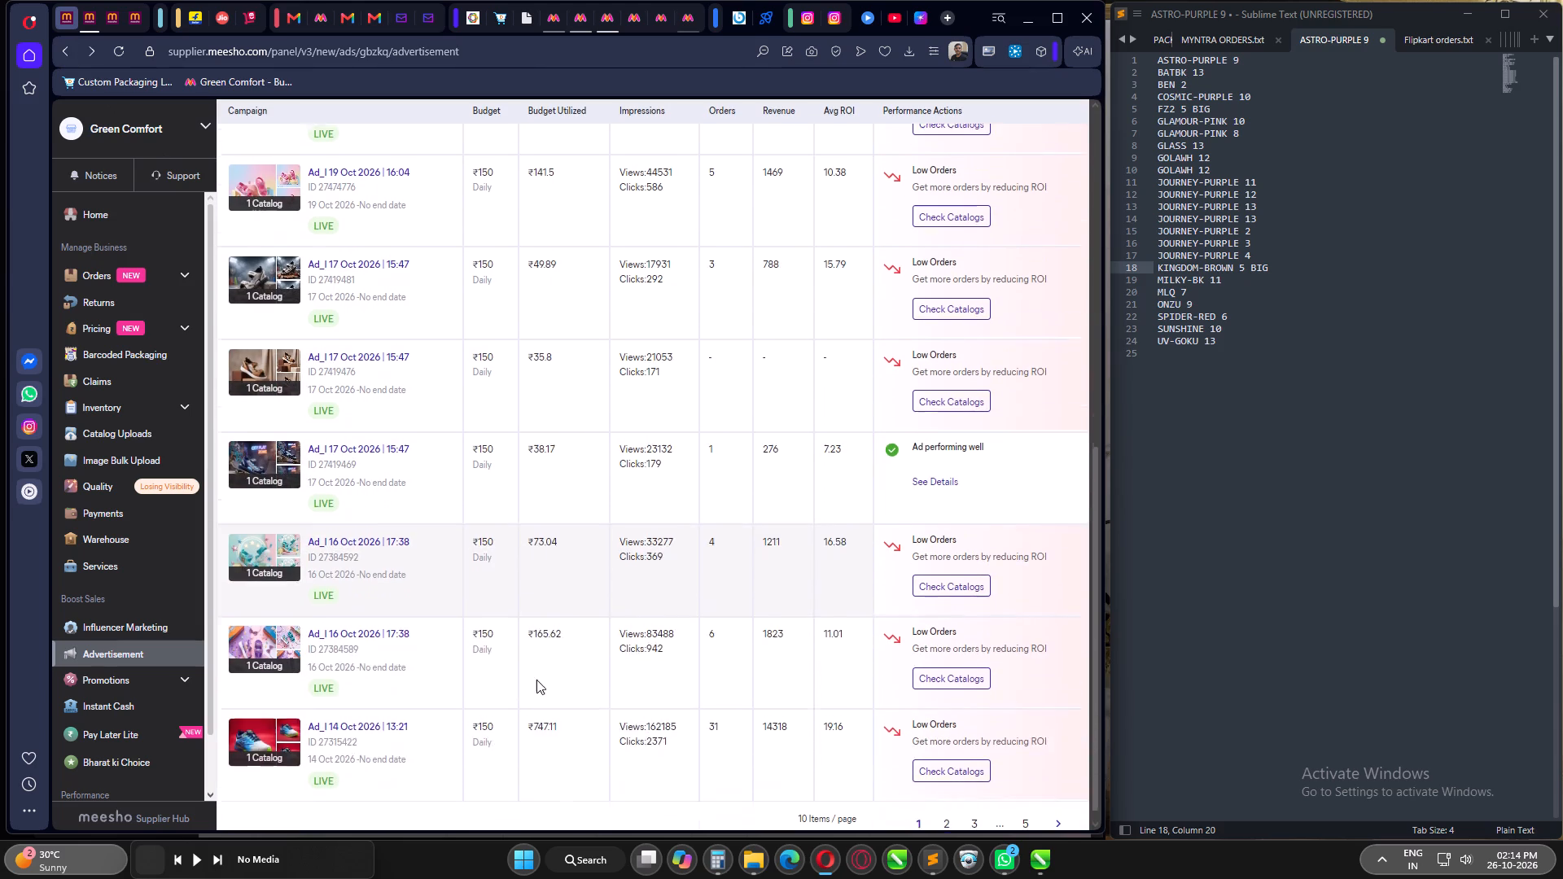
pyautogui.scroll(-5, 536, 680)
pyautogui.click(946, 810)
pyautogui.scroll(-6, 319, 543)
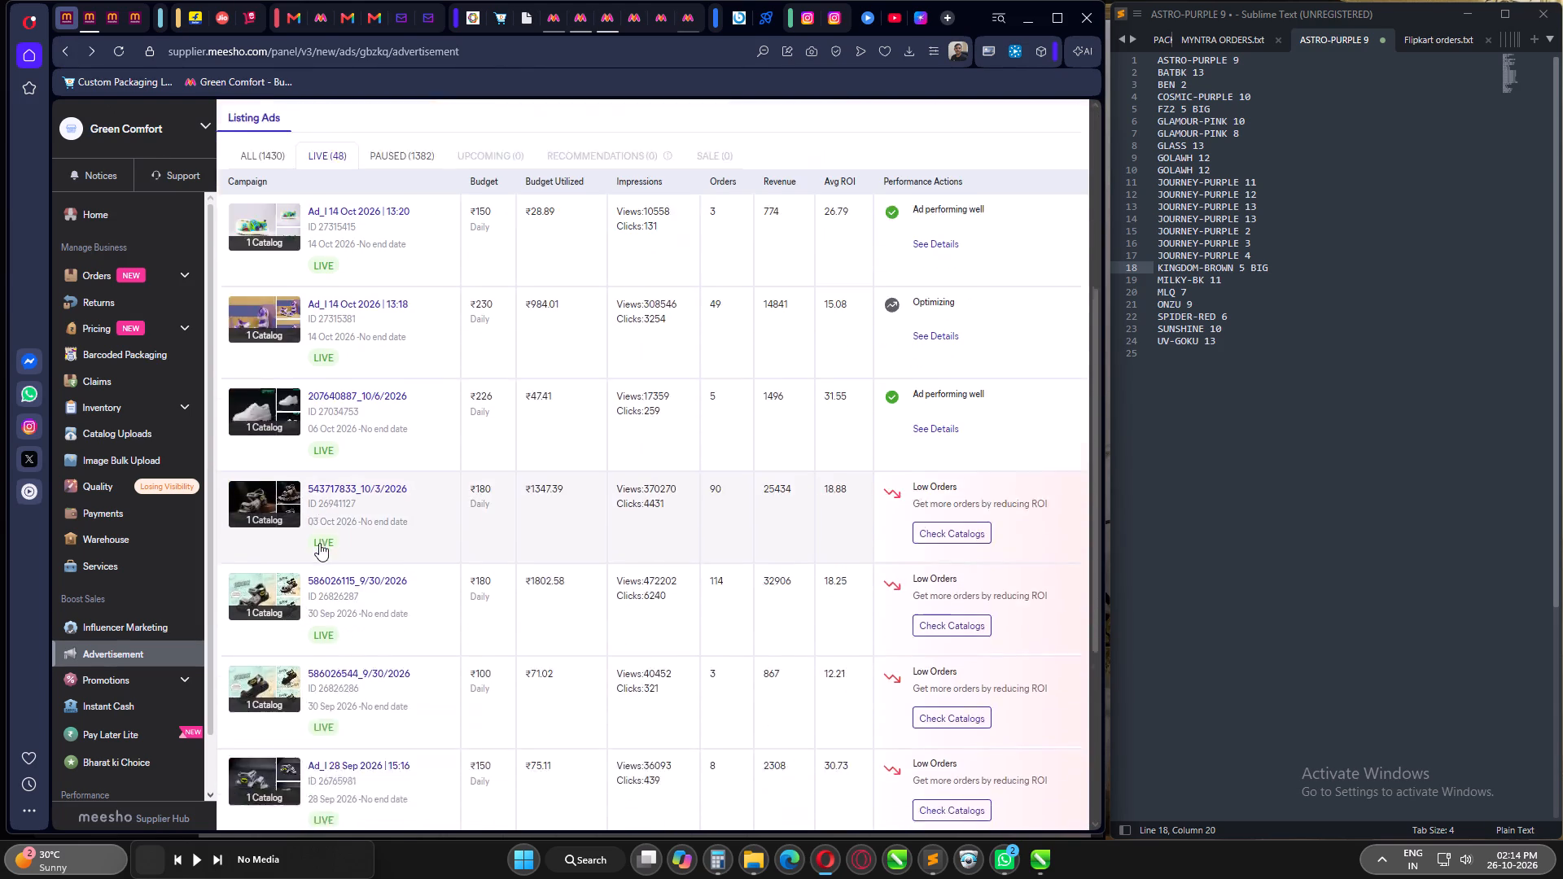
pyautogui.scroll(-1, 319, 543)
pyautogui.click(351, 466)
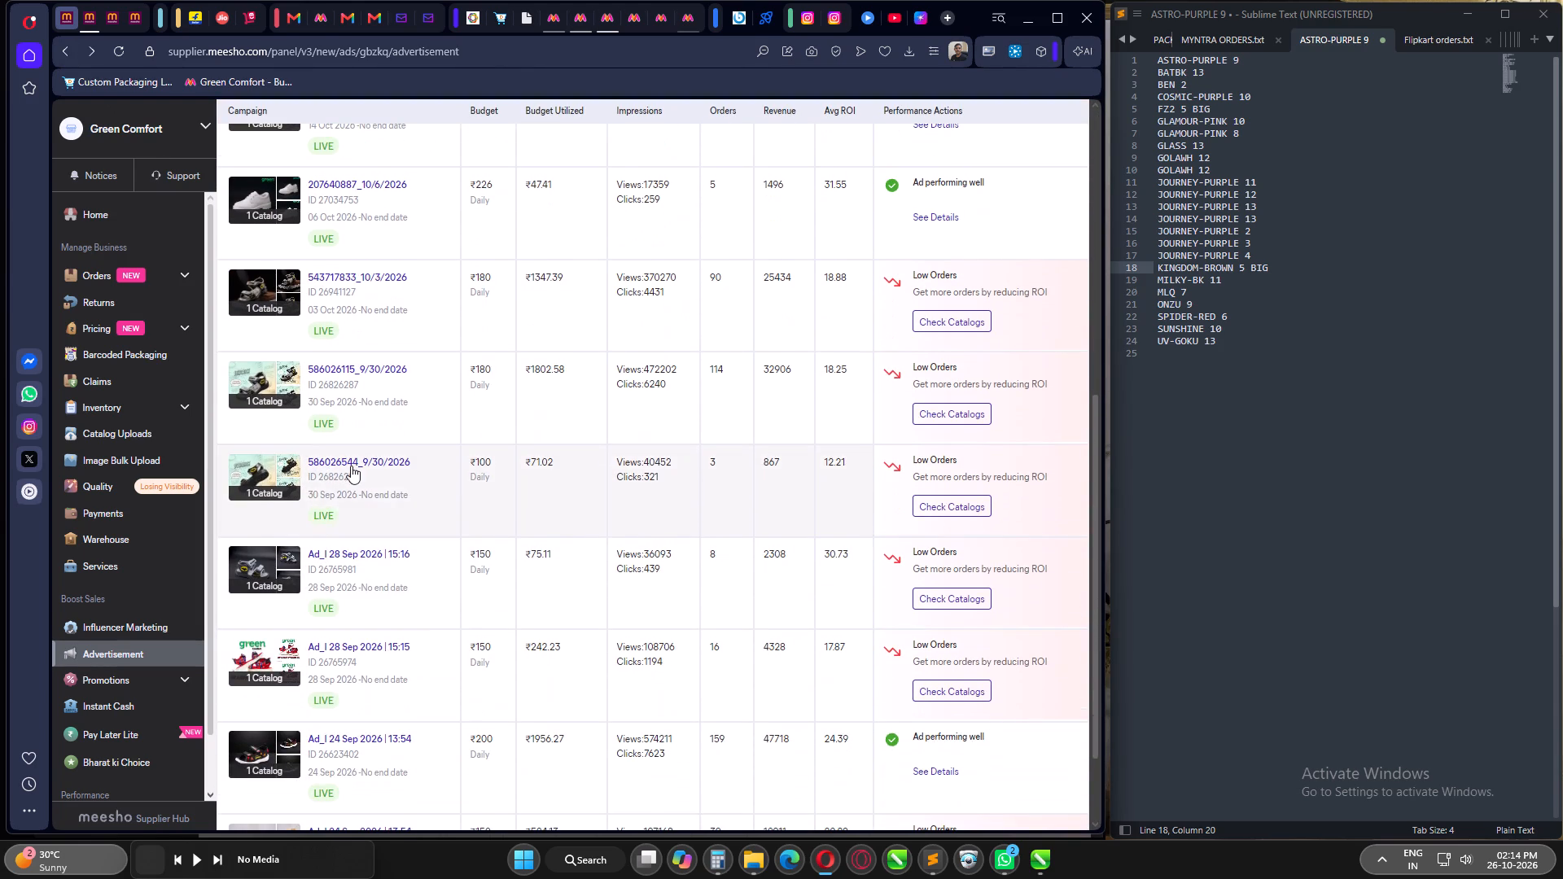
pyautogui.scroll(-2, 351, 466)
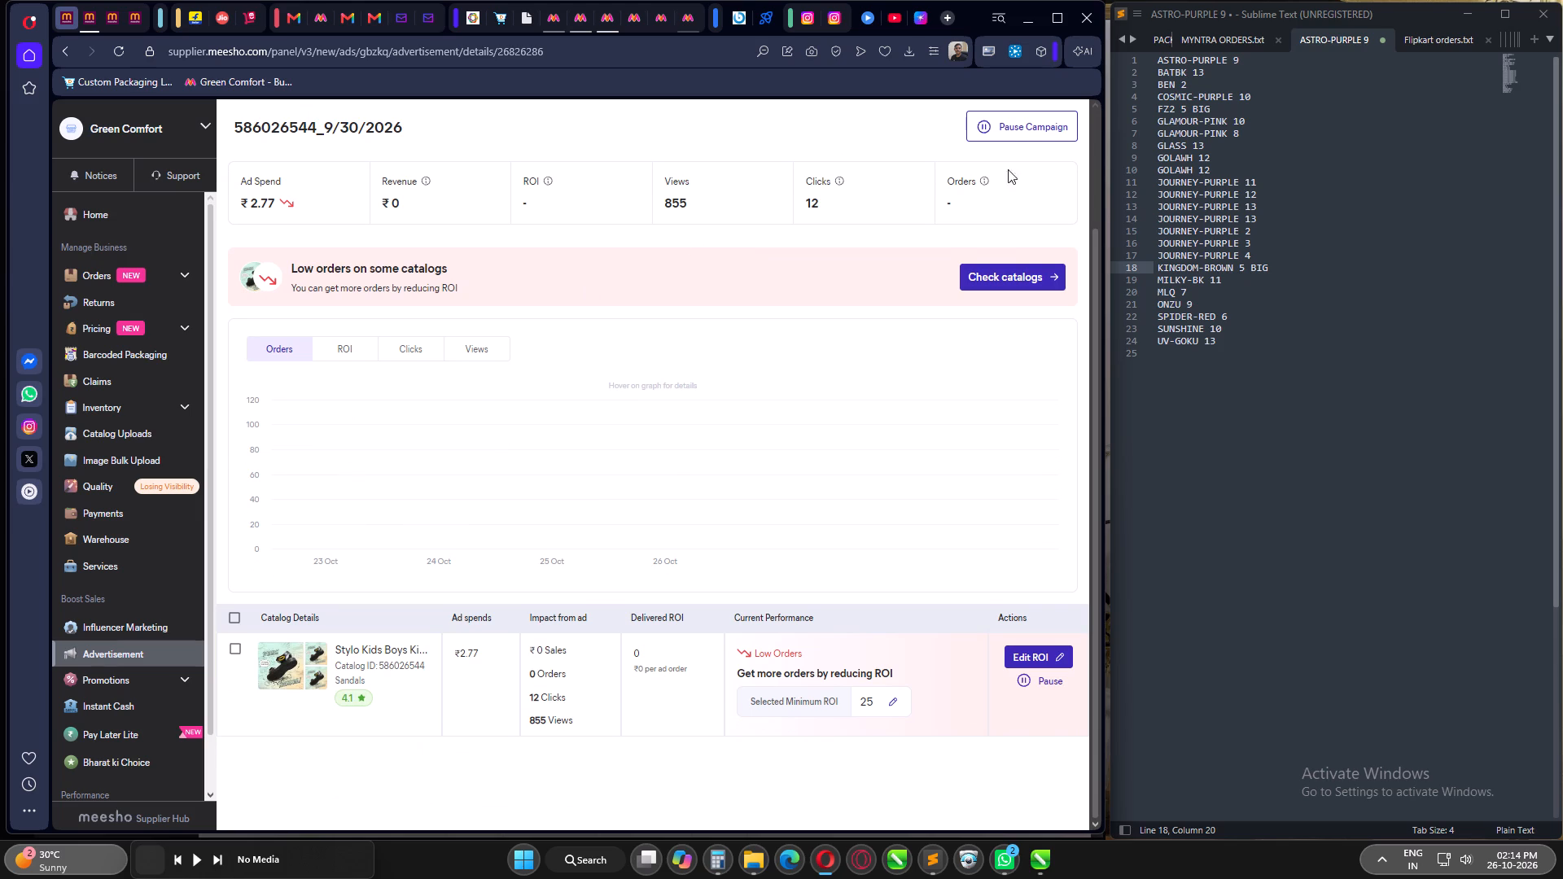
pyautogui.click(1013, 129)
pyautogui.click(519, 468)
pyautogui.click(511, 500)
pyautogui.click(671, 533)
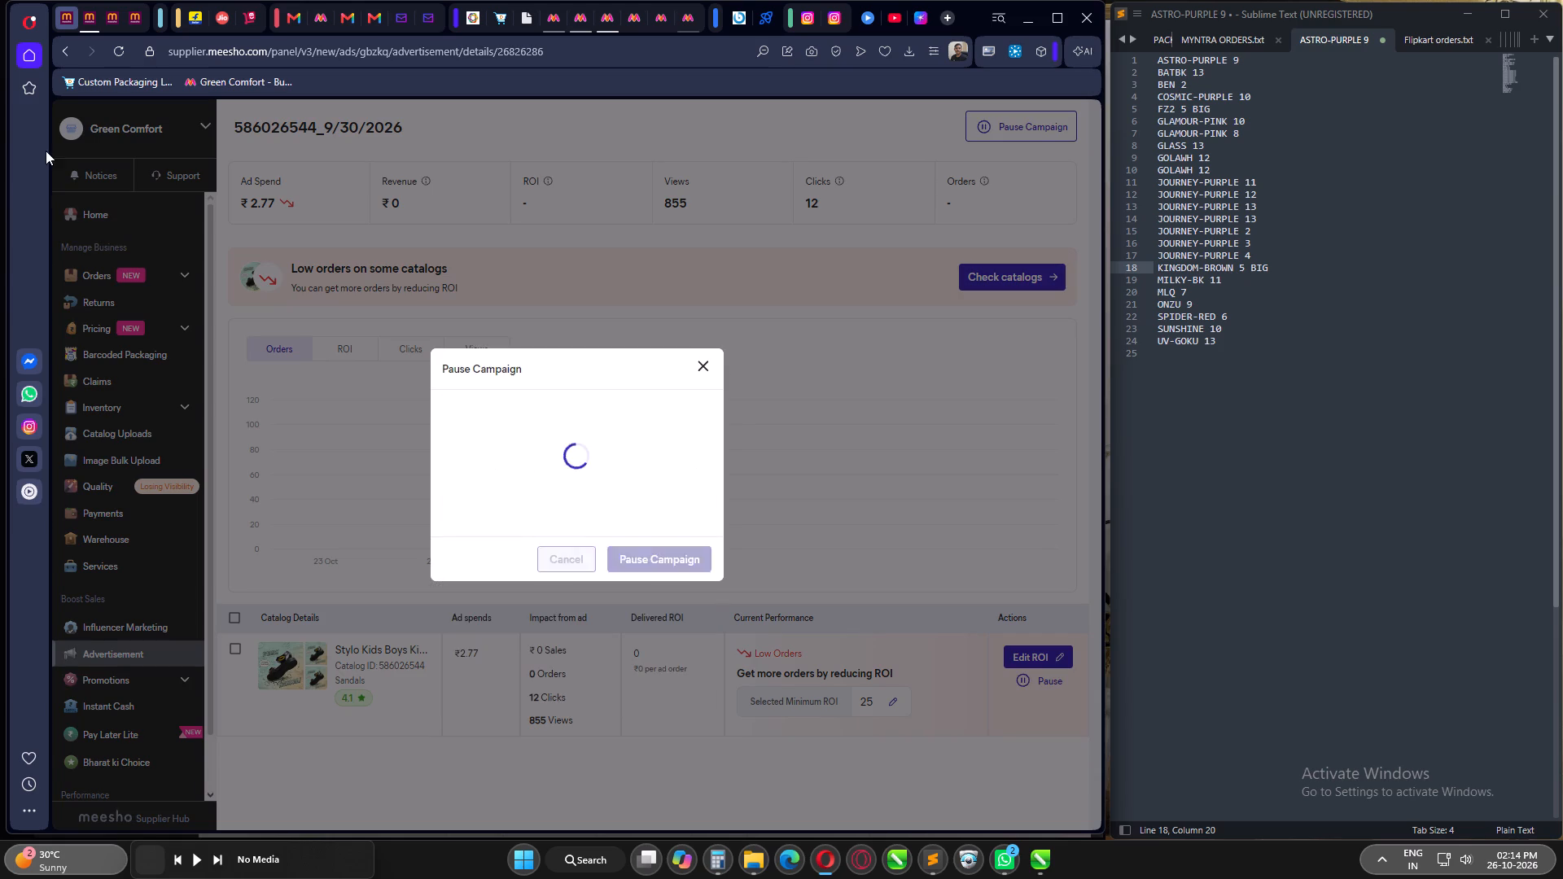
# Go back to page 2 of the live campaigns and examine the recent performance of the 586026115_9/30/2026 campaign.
pyautogui.click(64, 45)
pyautogui.scroll(-8, 570, 640)
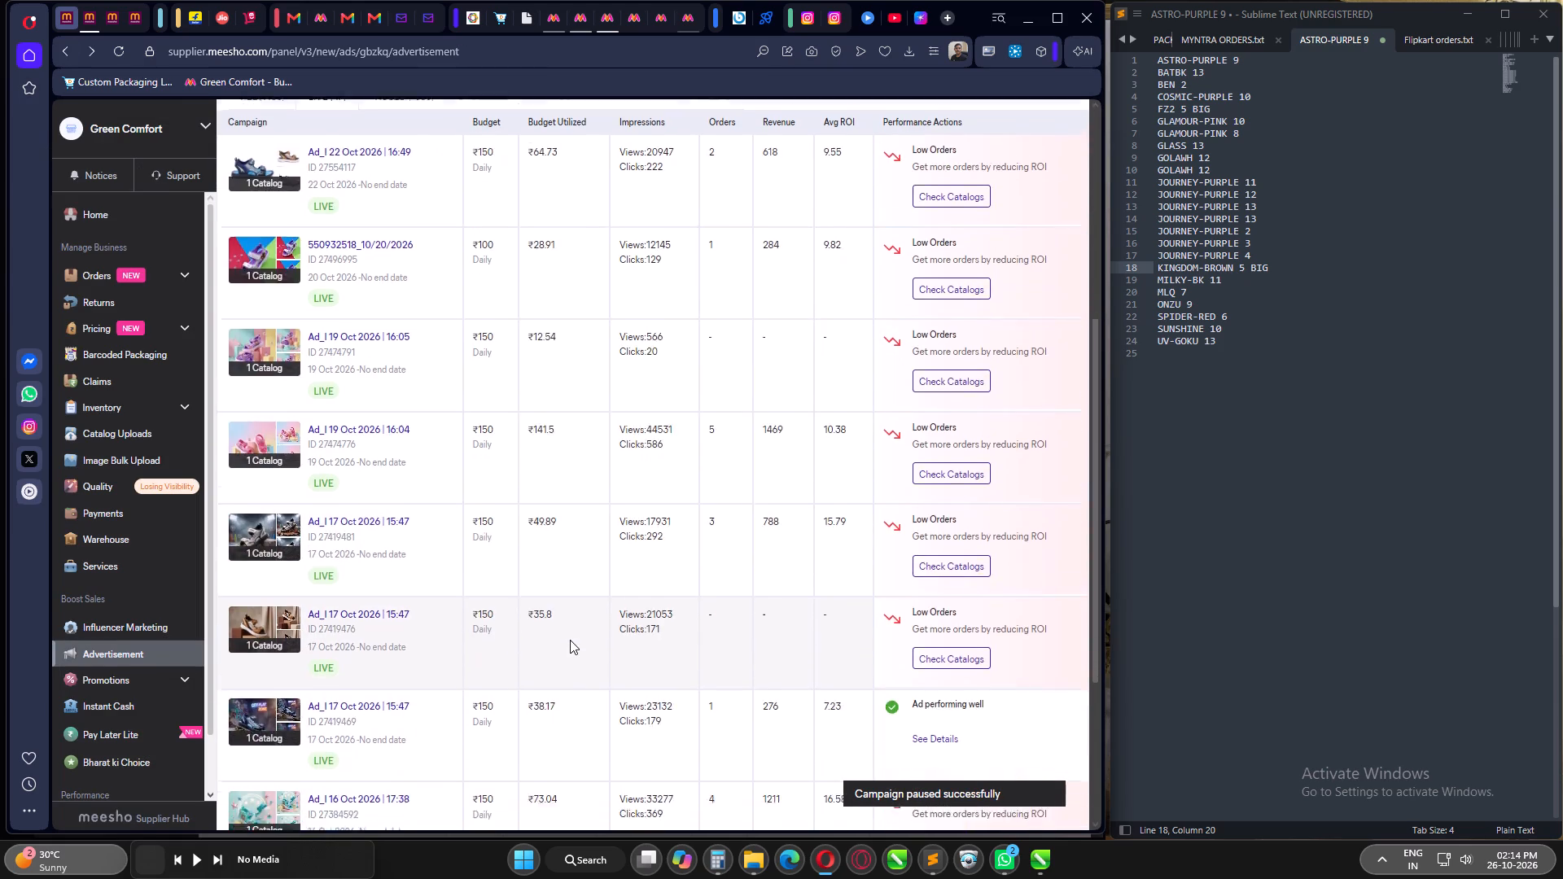
pyautogui.scroll(-1, 570, 640)
pyautogui.click(954, 816)
pyautogui.scroll(-5, 620, 712)
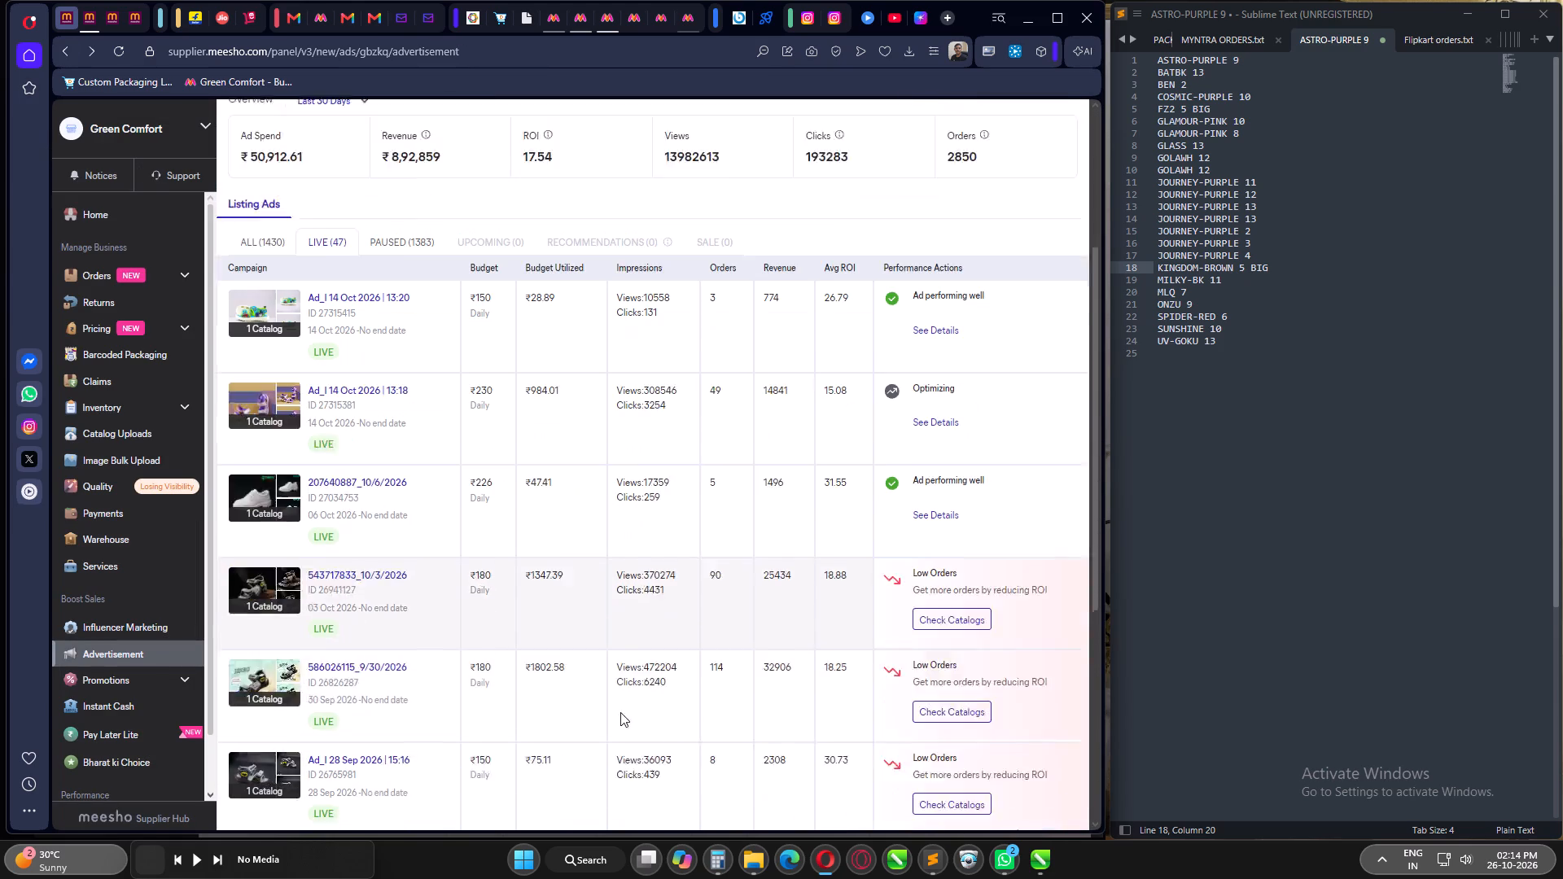
pyautogui.click(285, 547)
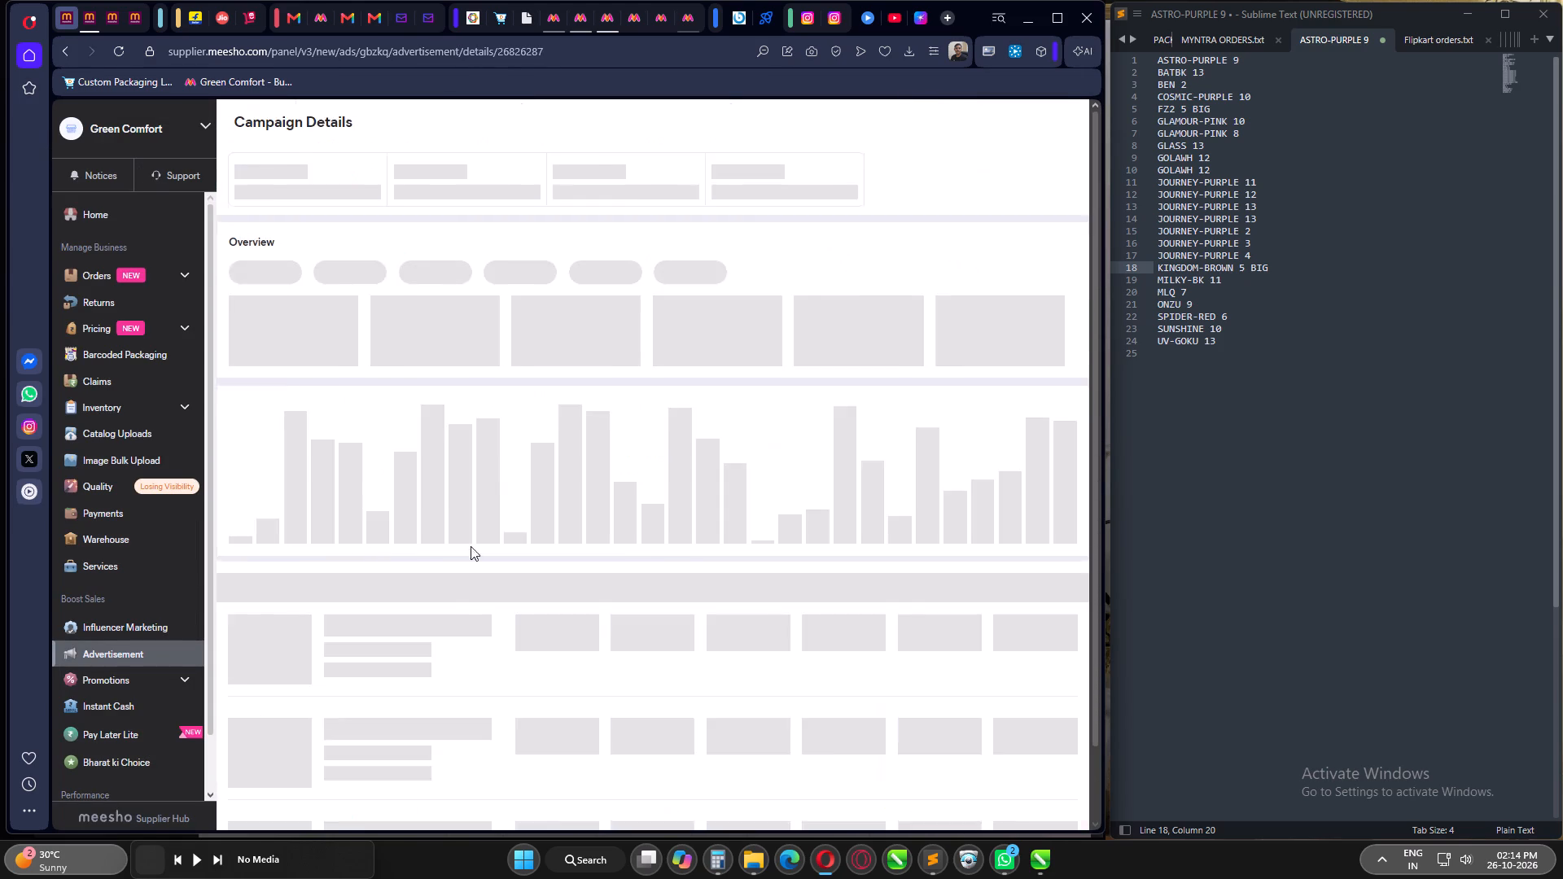
pyautogui.scroll(-2, 529, 535)
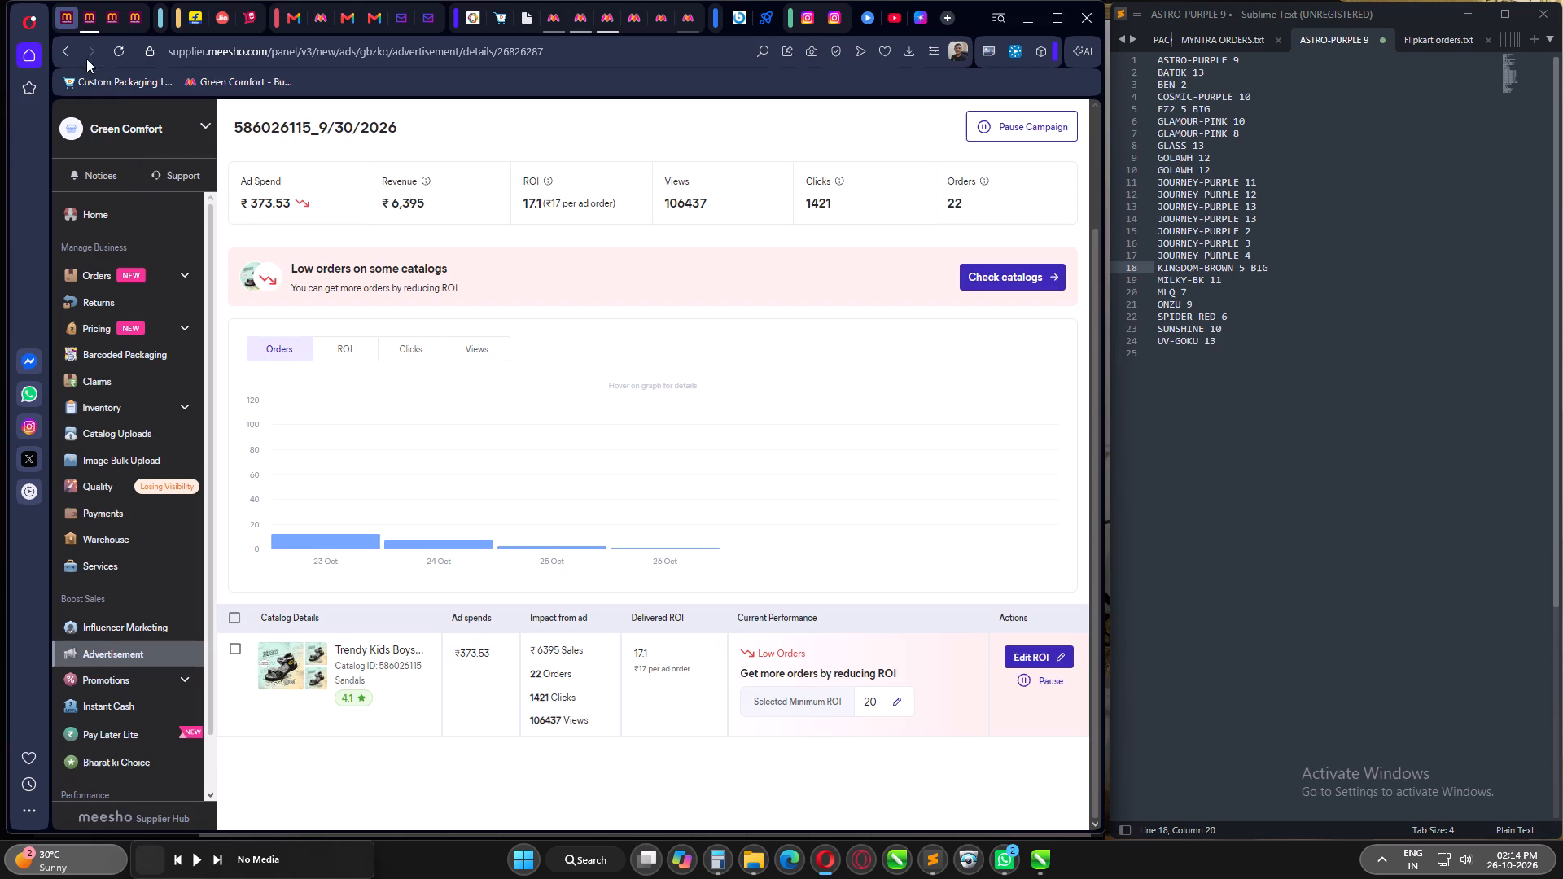
# Go back to page 2 of the live campaigns, open Ad_I 28 Sep 2026 | 15:15 and pause it, giving a reason.
pyautogui.click(71, 43)
pyautogui.scroll(-14, 511, 636)
pyautogui.click(950, 807)
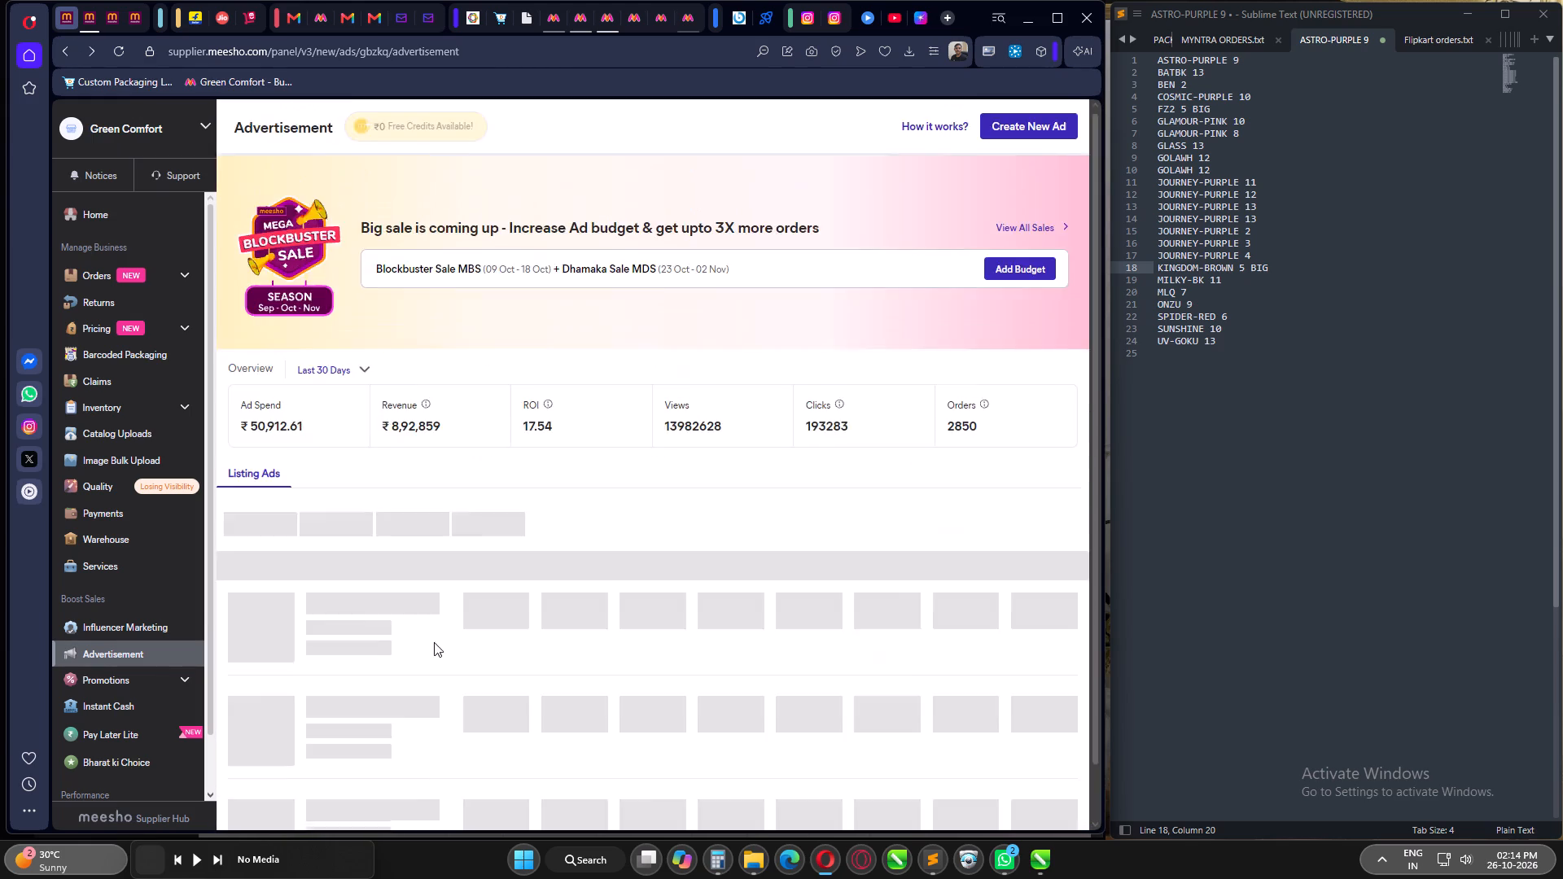
pyautogui.scroll(-9, 402, 633)
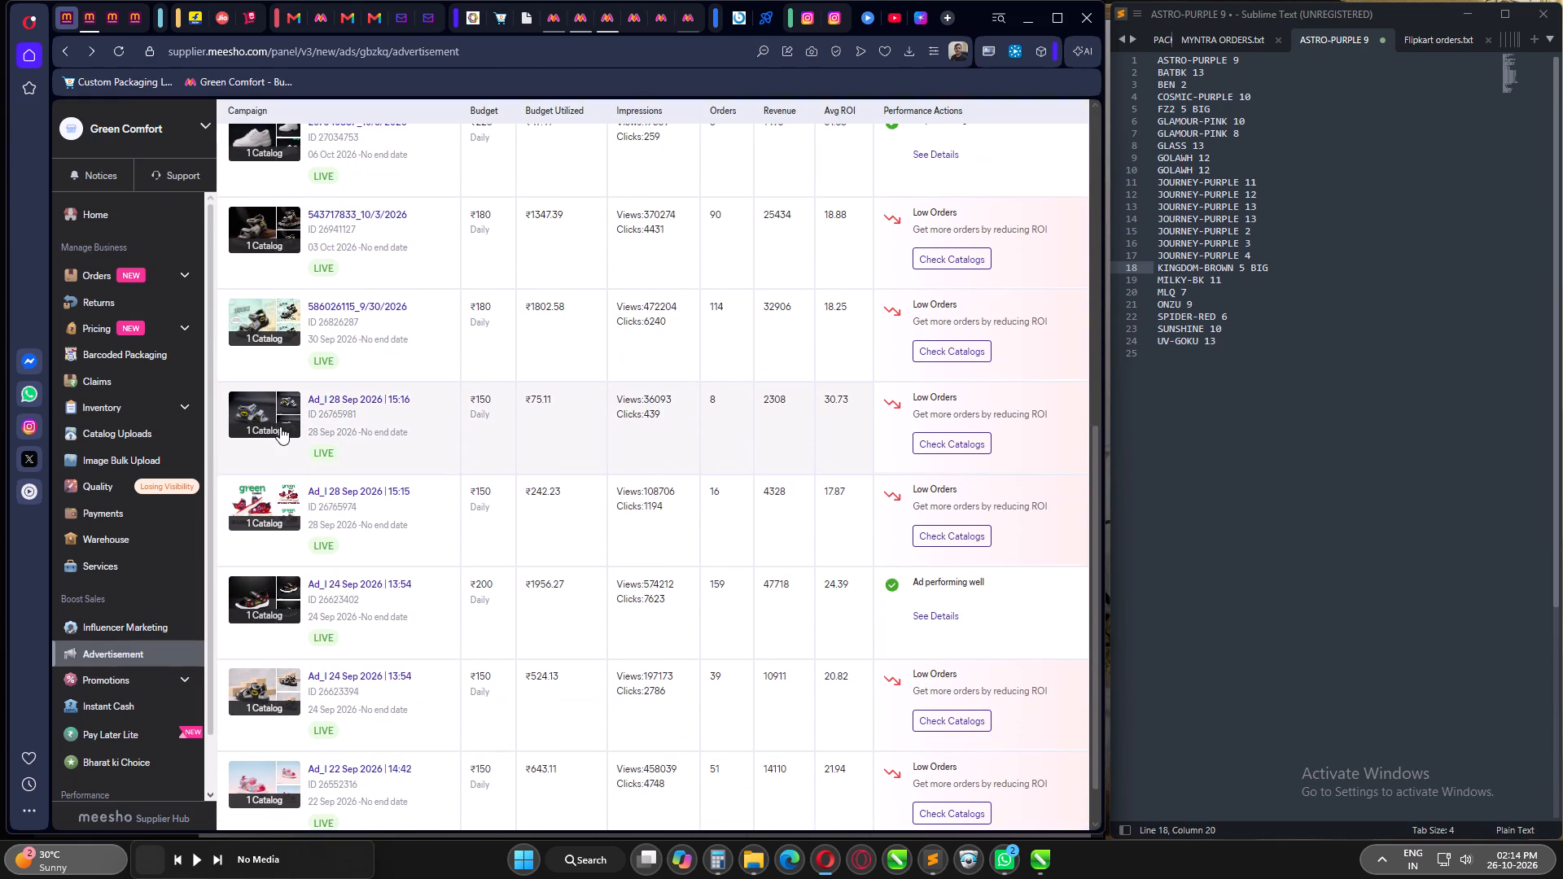
pyautogui.click(273, 514)
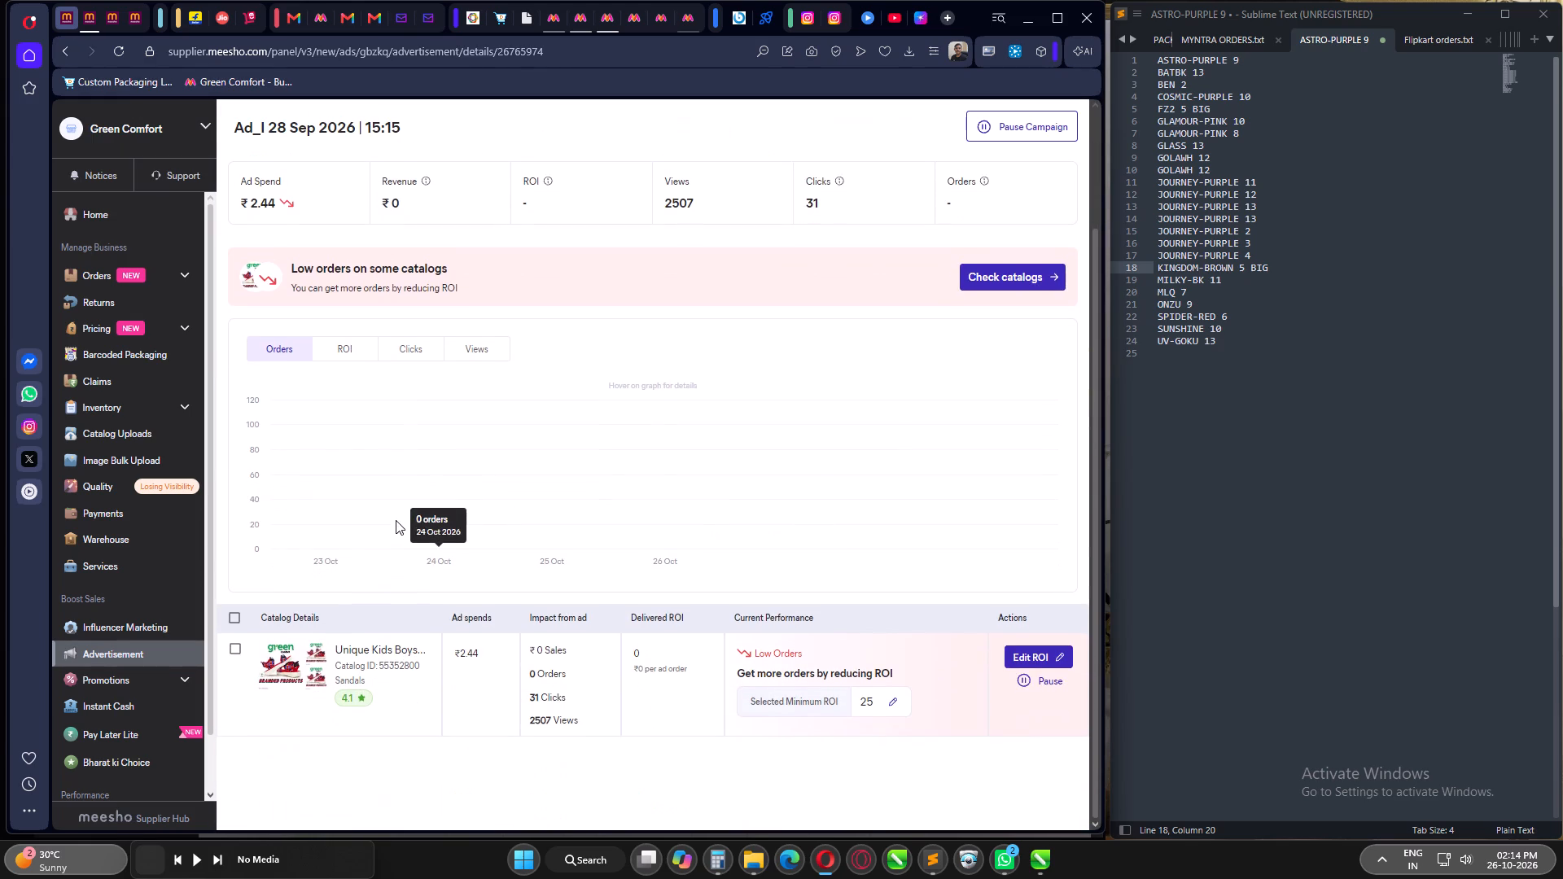
pyautogui.scroll(2, 396, 520)
pyautogui.click(1040, 122)
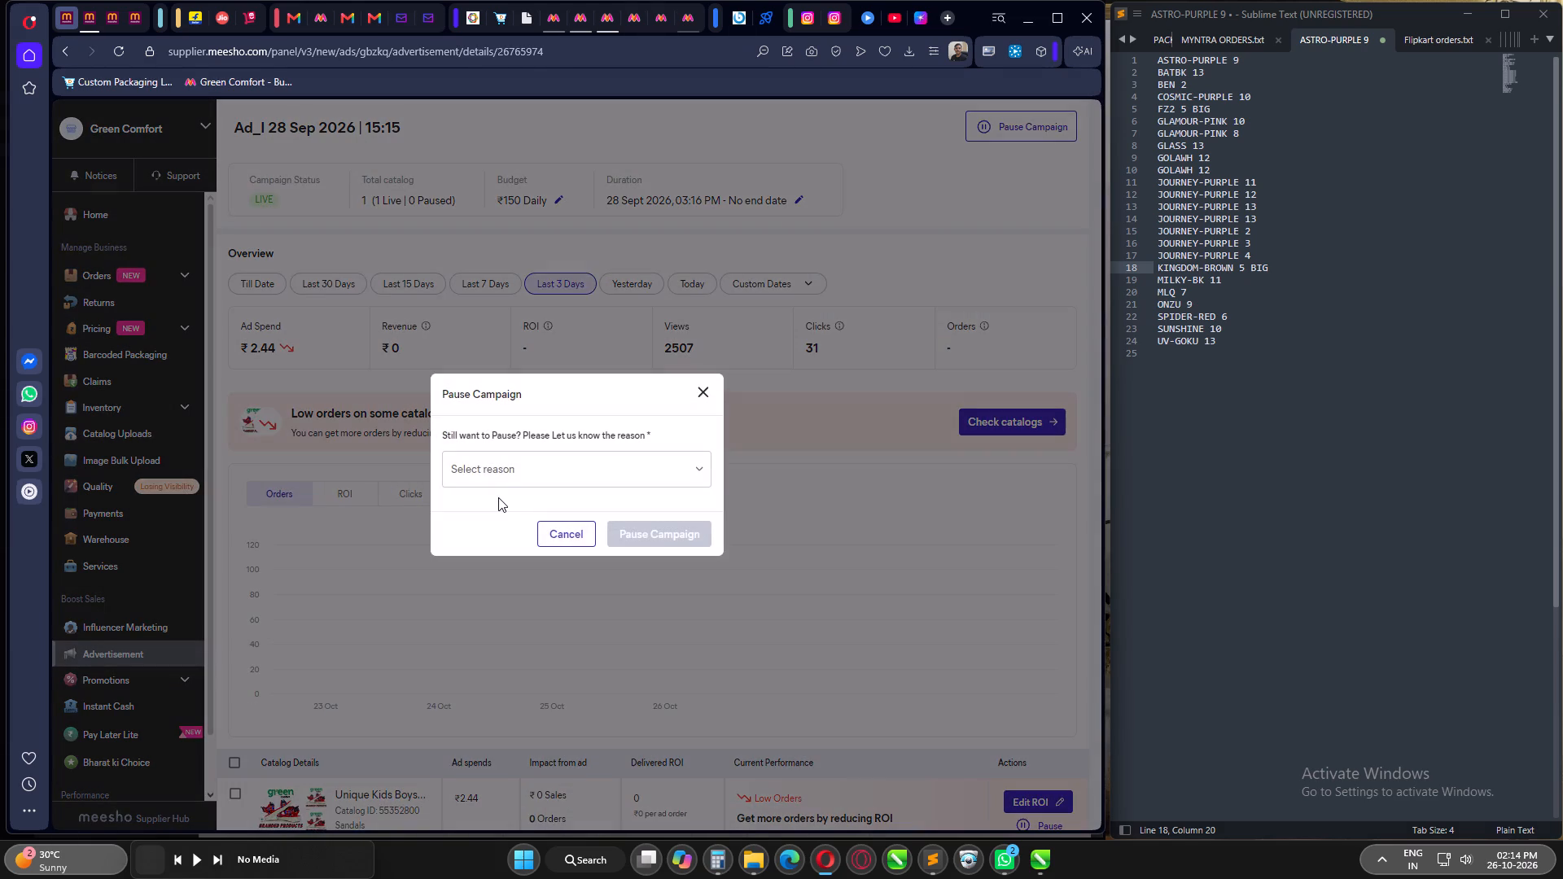
pyautogui.click(498, 497)
pyautogui.click(504, 482)
pyautogui.click(493, 504)
pyautogui.click(677, 534)
# Return to page 2 of the live campaigns and examine the recent performance of Ad_I 21 Sep 2026 | 14:05 (ID 26520512).
pyautogui.click(66, 55)
pyautogui.scroll(-4, 611, 567)
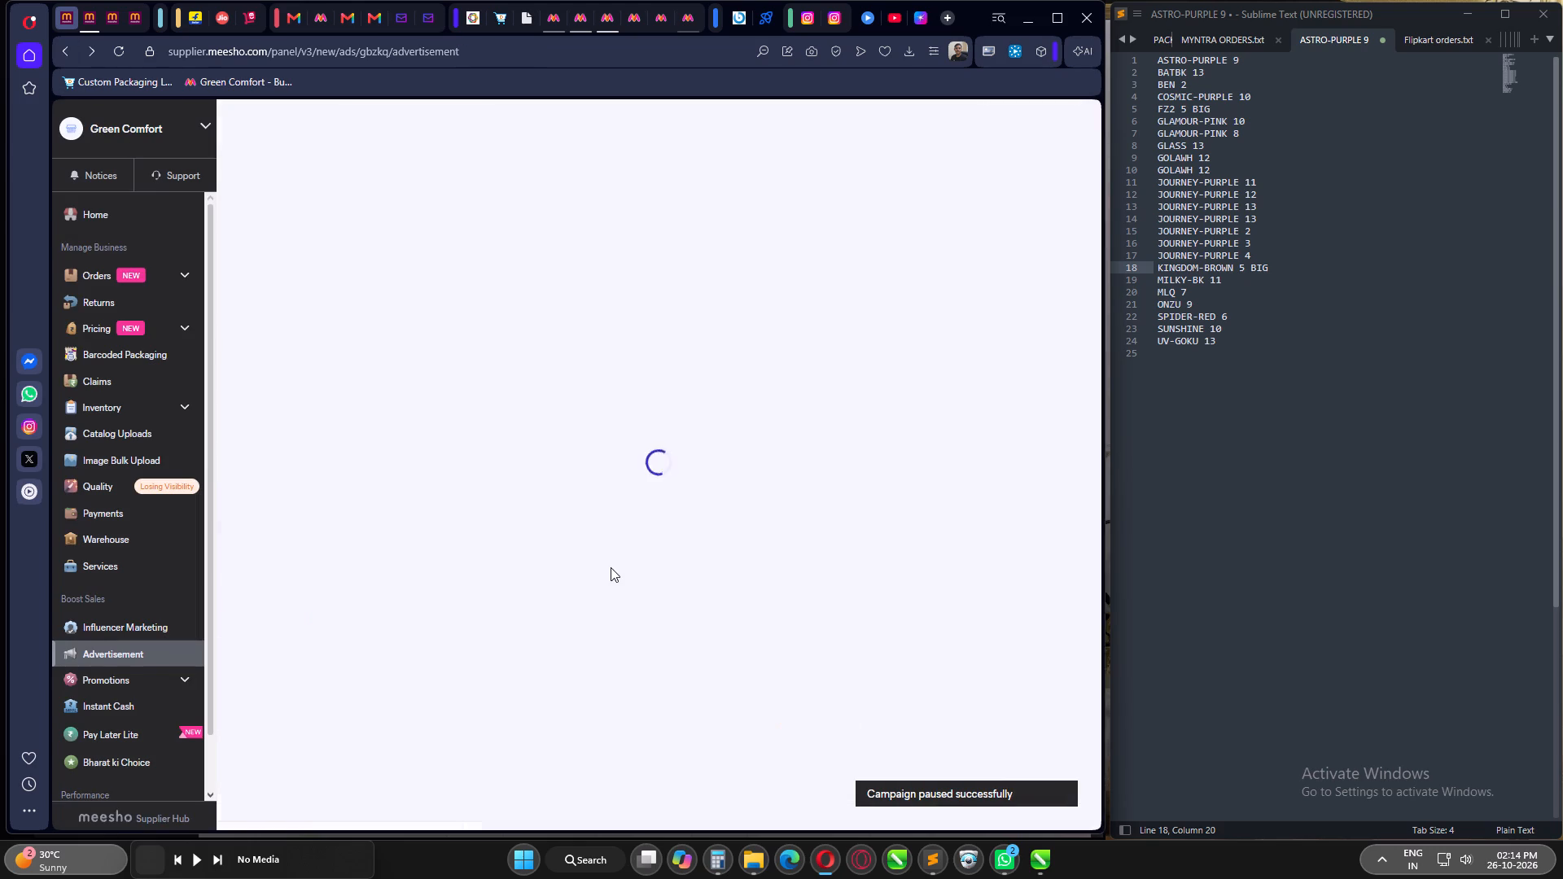
pyautogui.scroll(-11, 611, 567)
pyautogui.click(951, 808)
pyautogui.click(950, 814)
pyautogui.scroll(-8, 518, 624)
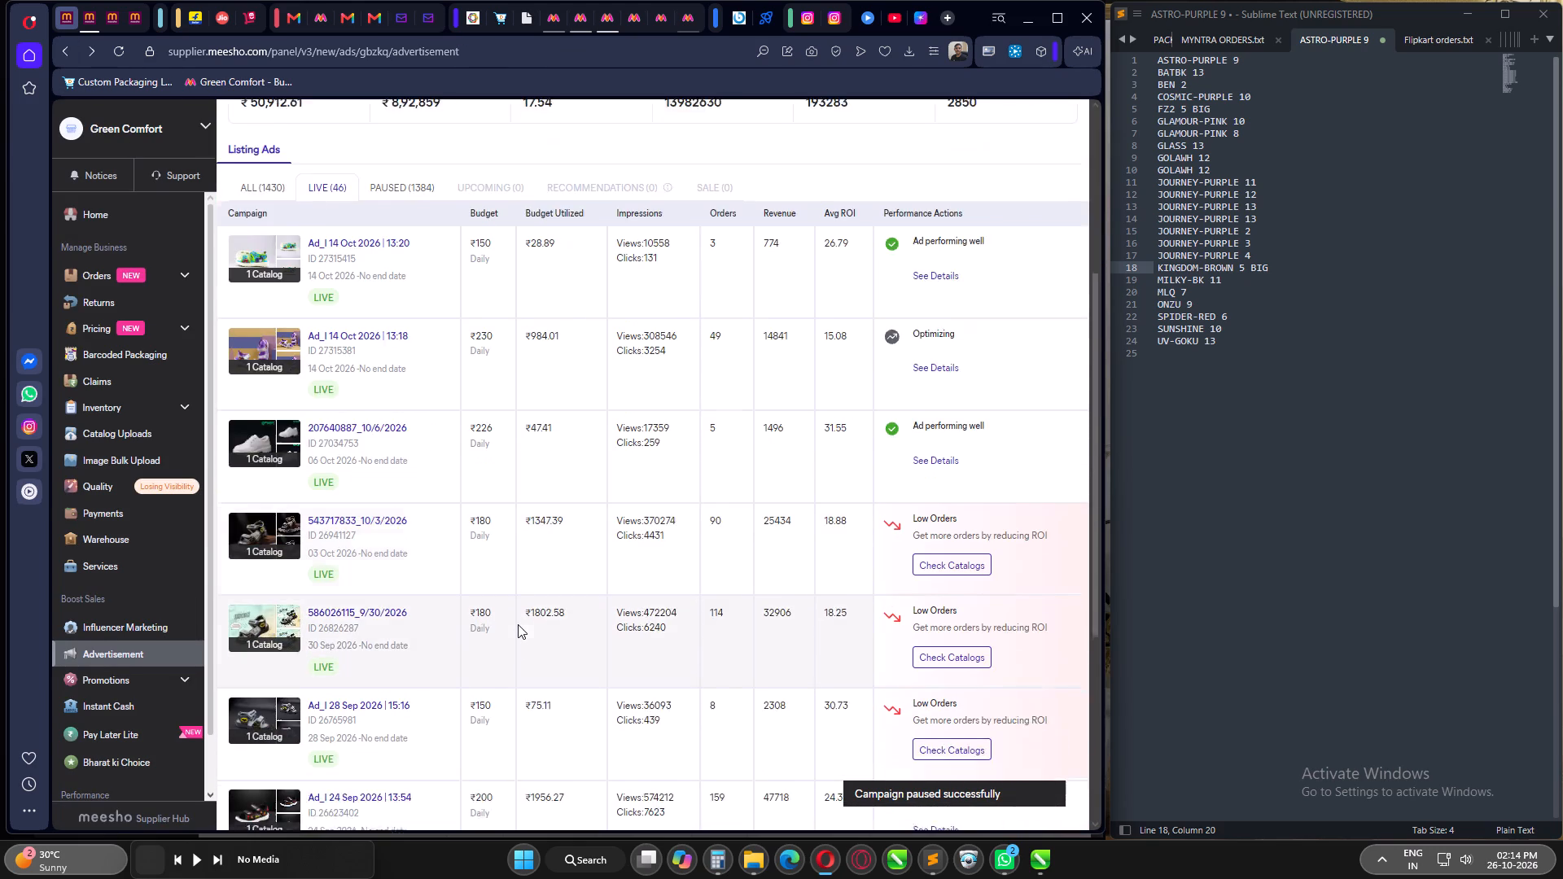
pyautogui.scroll(-8, 518, 624)
pyautogui.click(344, 729)
pyautogui.scroll(-3, 392, 584)
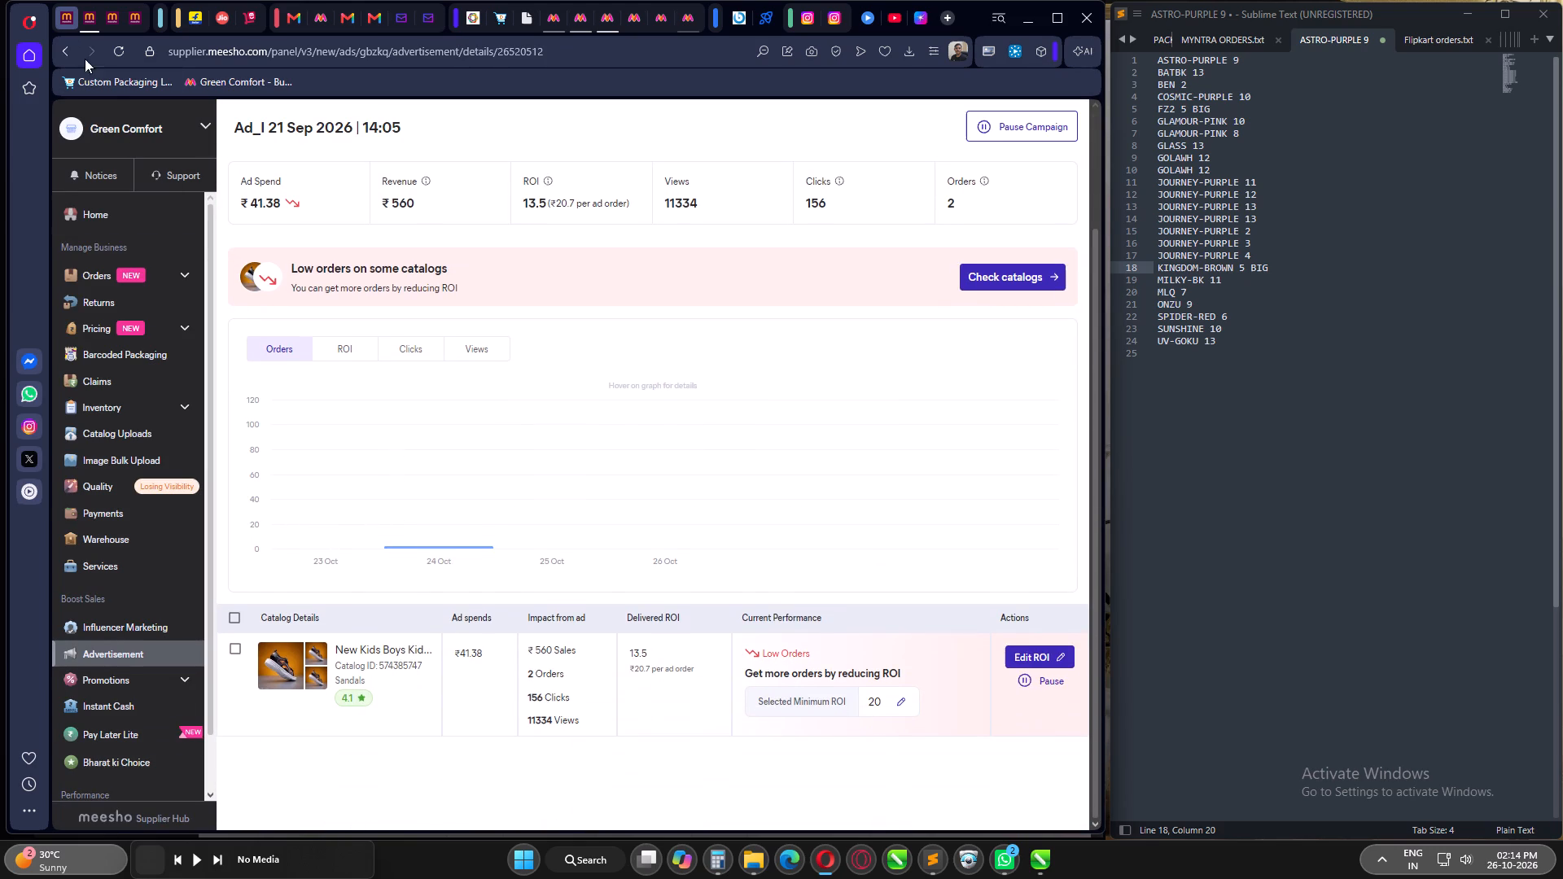
# Go back to page 2 of the live campaigns and examine the recent performance of Ad_I 22 Sep 2026 | 14:42.
pyautogui.click(68, 44)
pyautogui.scroll(-19, 823, 639)
pyautogui.click(952, 816)
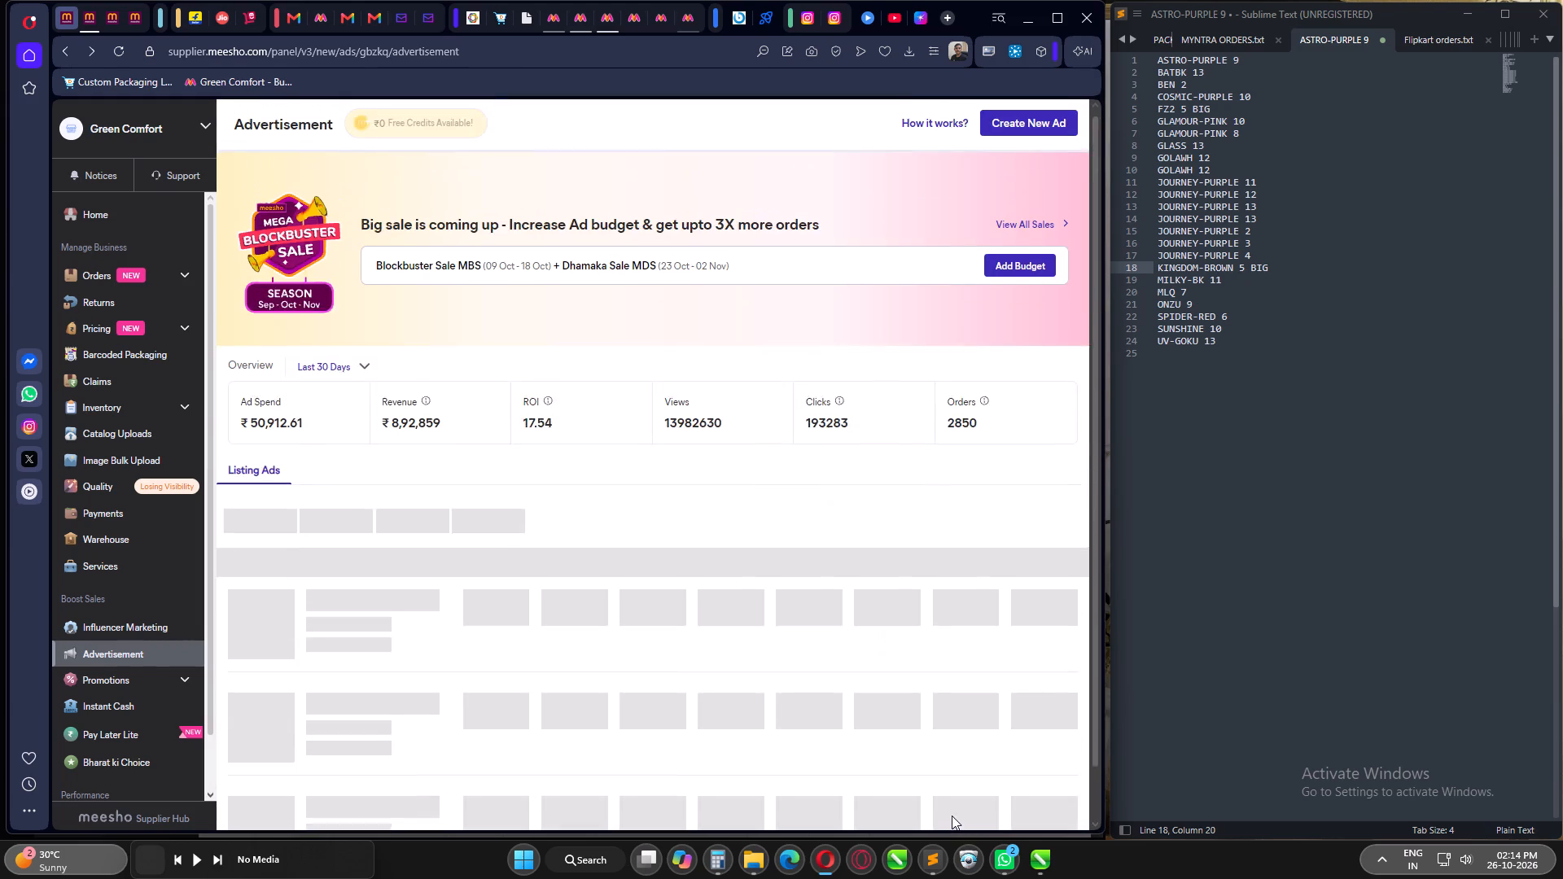
pyautogui.scroll(-20, 720, 676)
pyautogui.click(335, 640)
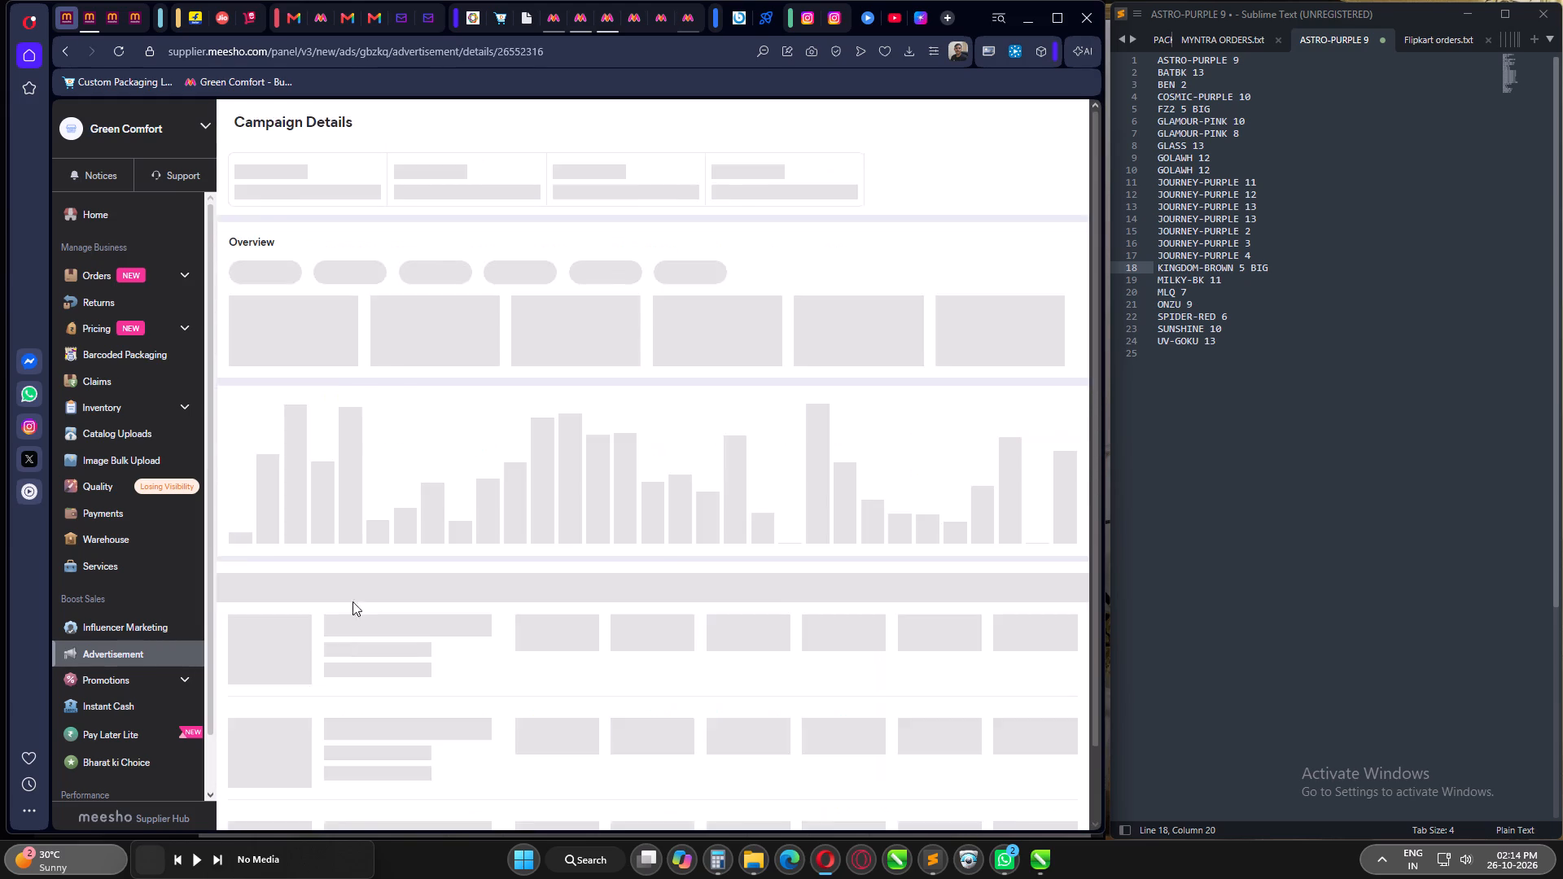
pyautogui.scroll(-5, 365, 573)
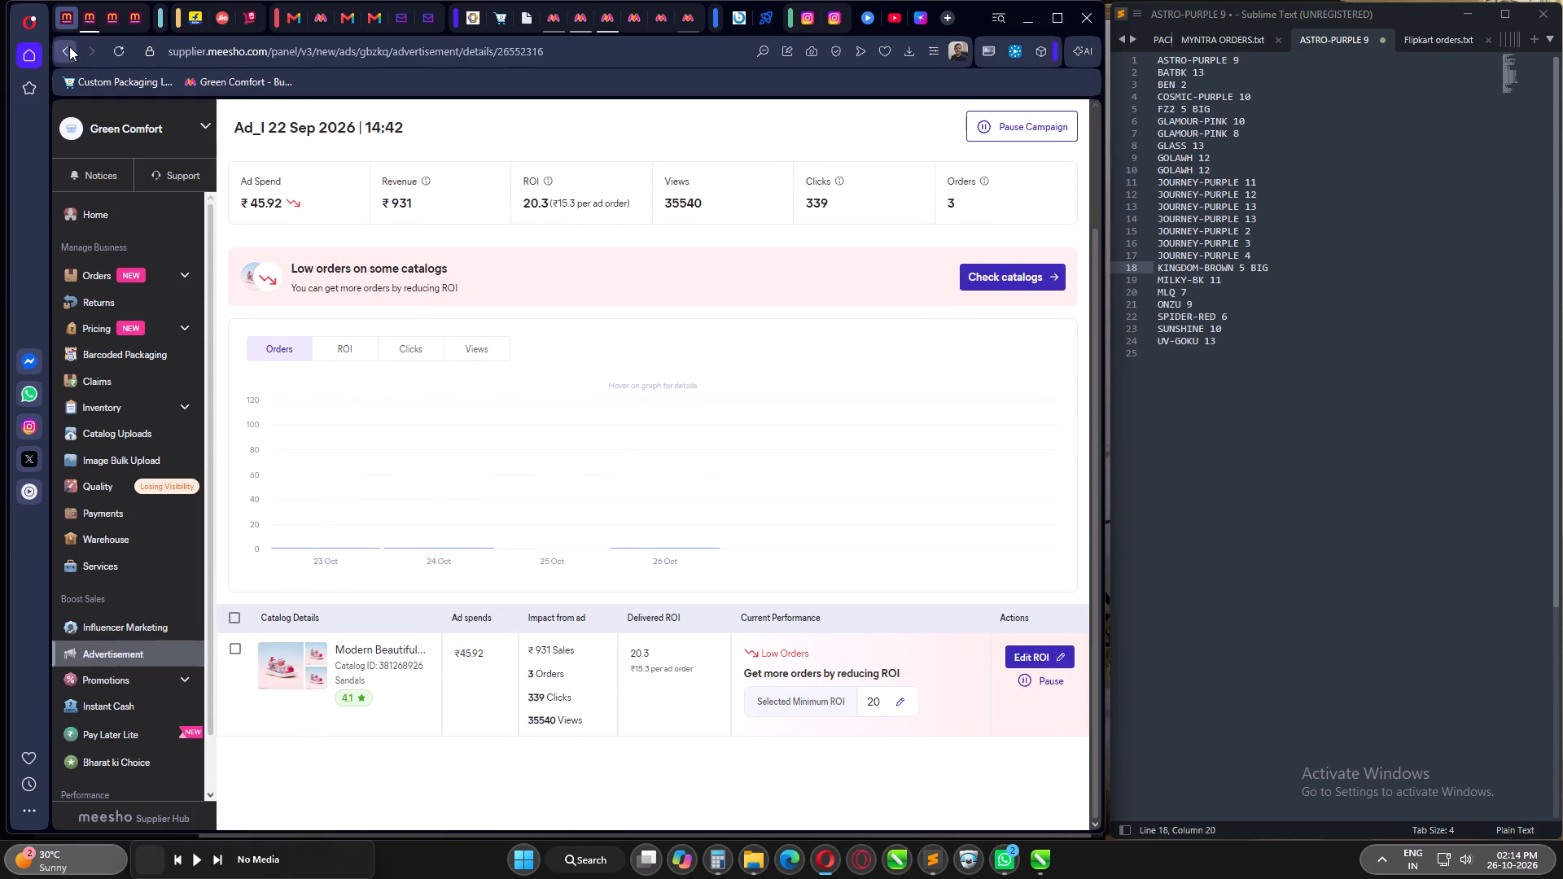
# Return to page 2 of the live campaigns and examine the recent performance of Ad_I 24 Sep 2026 | 13:54 (ID 26623394).
pyautogui.click(69, 46)
pyautogui.scroll(-17, 716, 617)
pyautogui.click(942, 820)
pyautogui.click(943, 814)
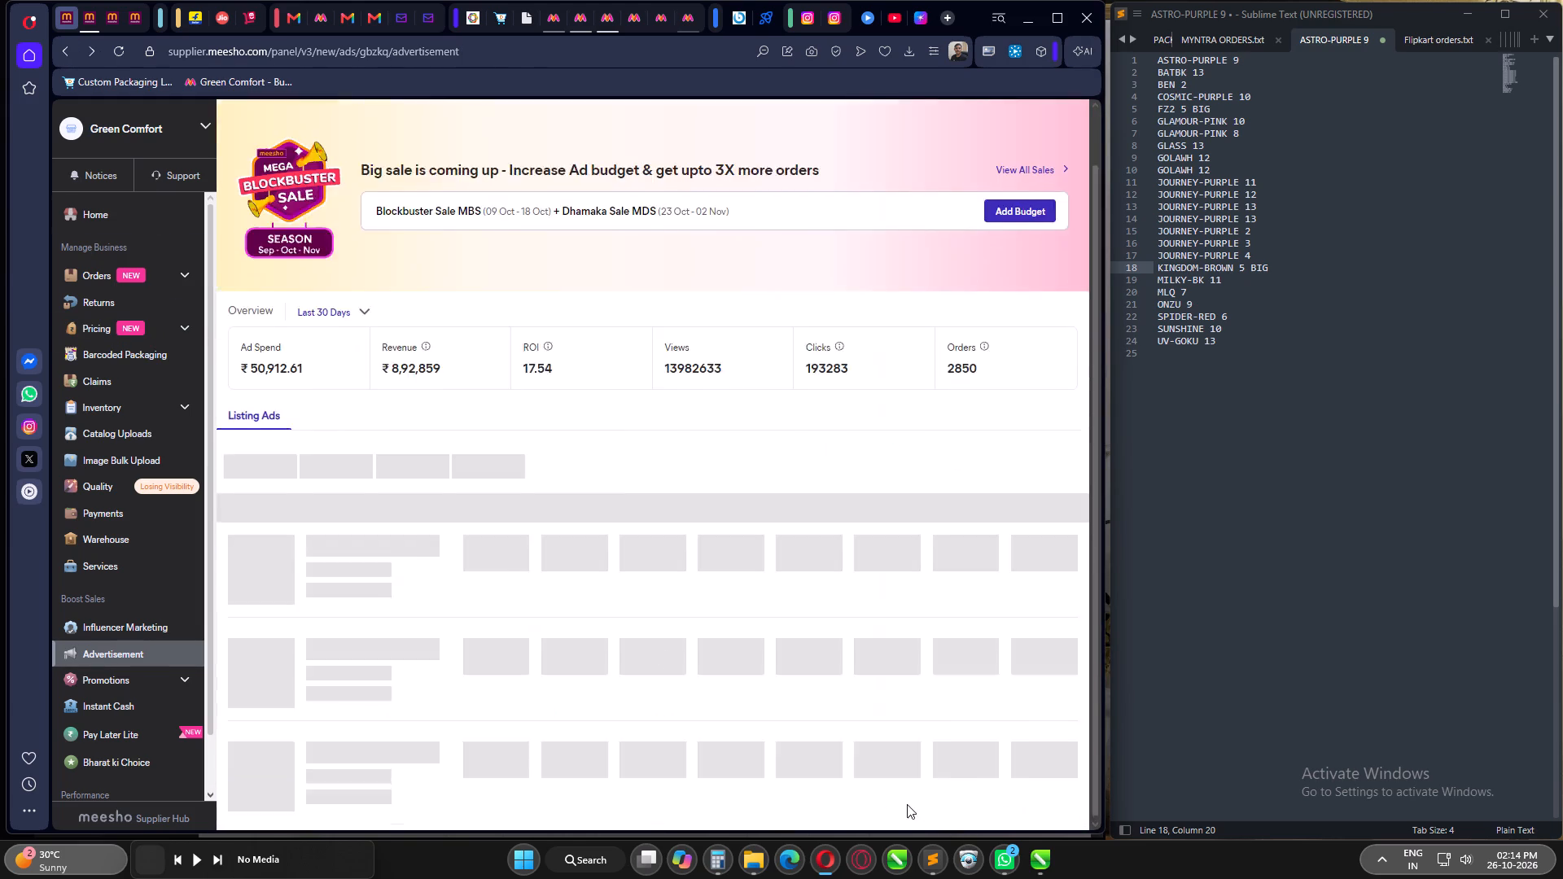
pyautogui.scroll(-20, 388, 576)
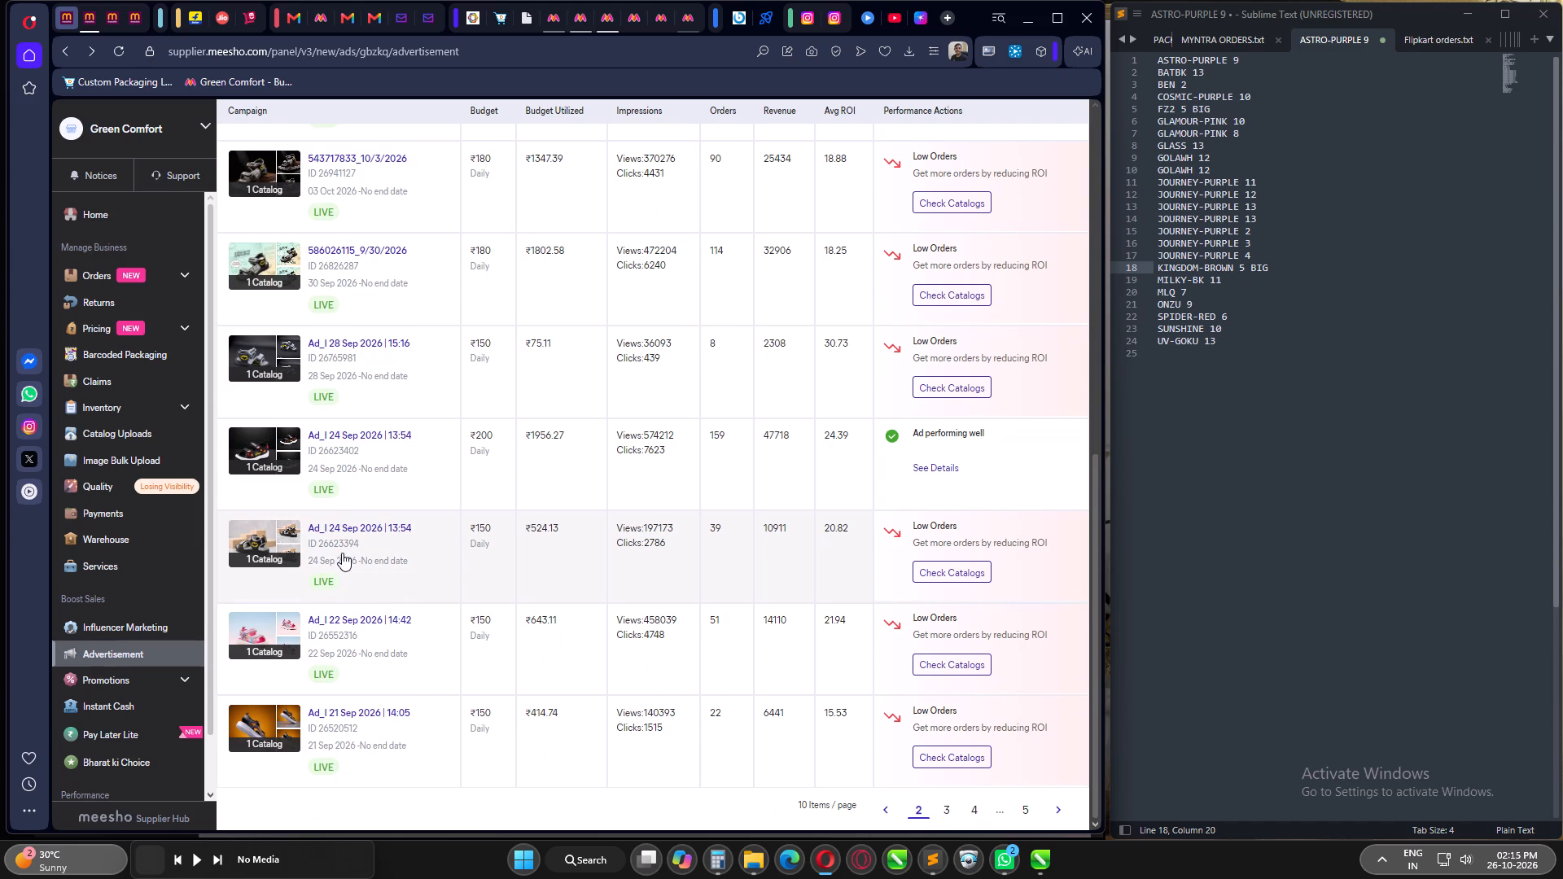
pyautogui.click(342, 553)
pyautogui.scroll(-4, 342, 553)
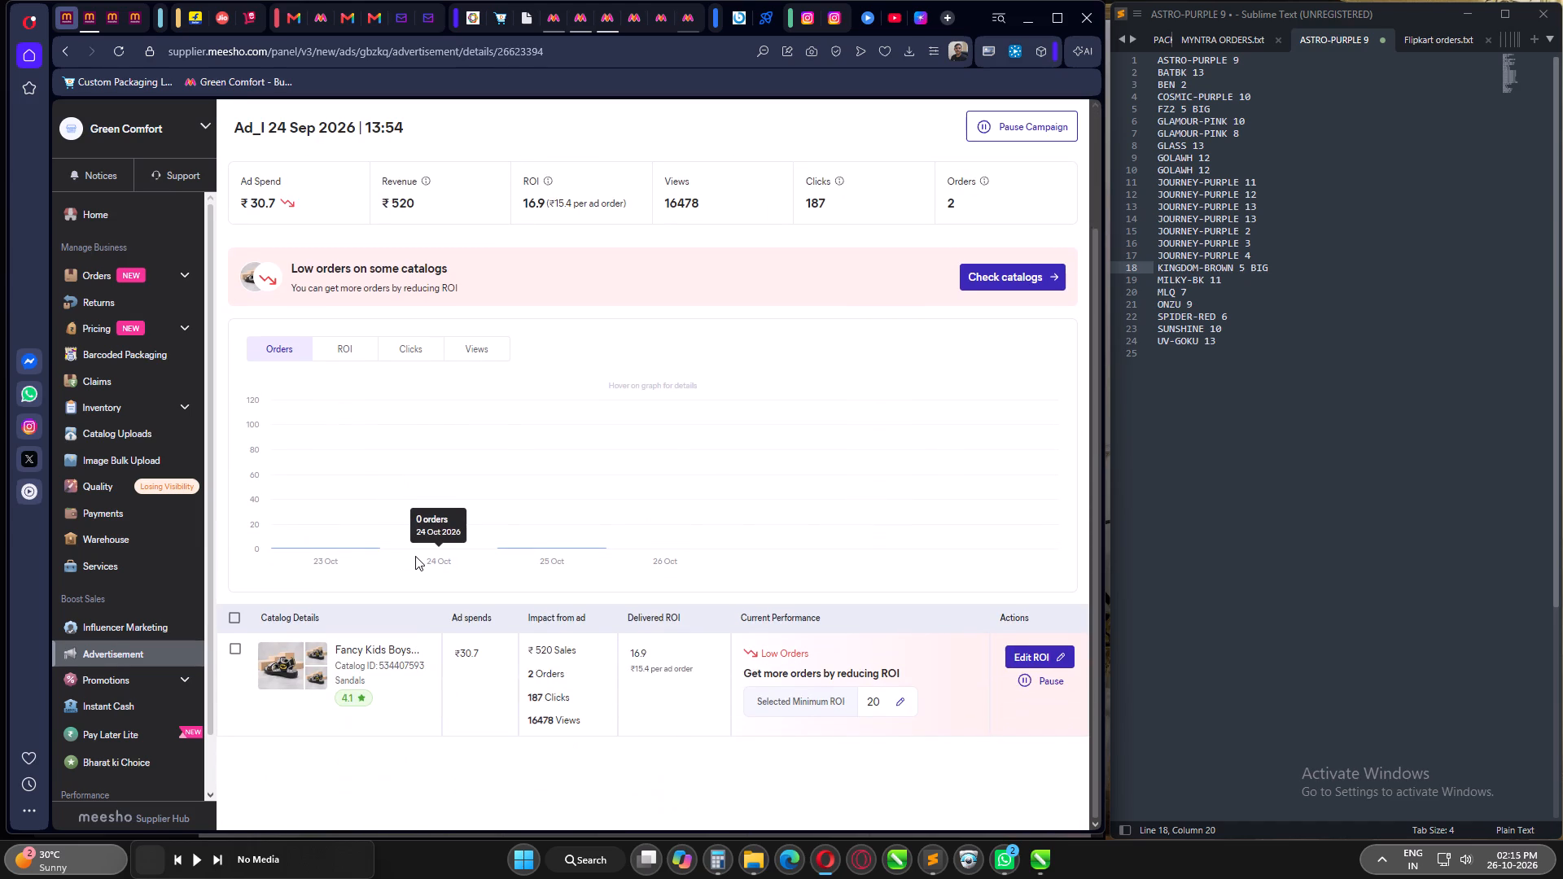
# Go to page 3 of the live campaigns and examine the recent performance of Ad_I 21 Sep 2026 | 14:05 (ID 26520504).
pyautogui.click(66, 43)
pyautogui.scroll(-17, 752, 660)
pyautogui.click(978, 809)
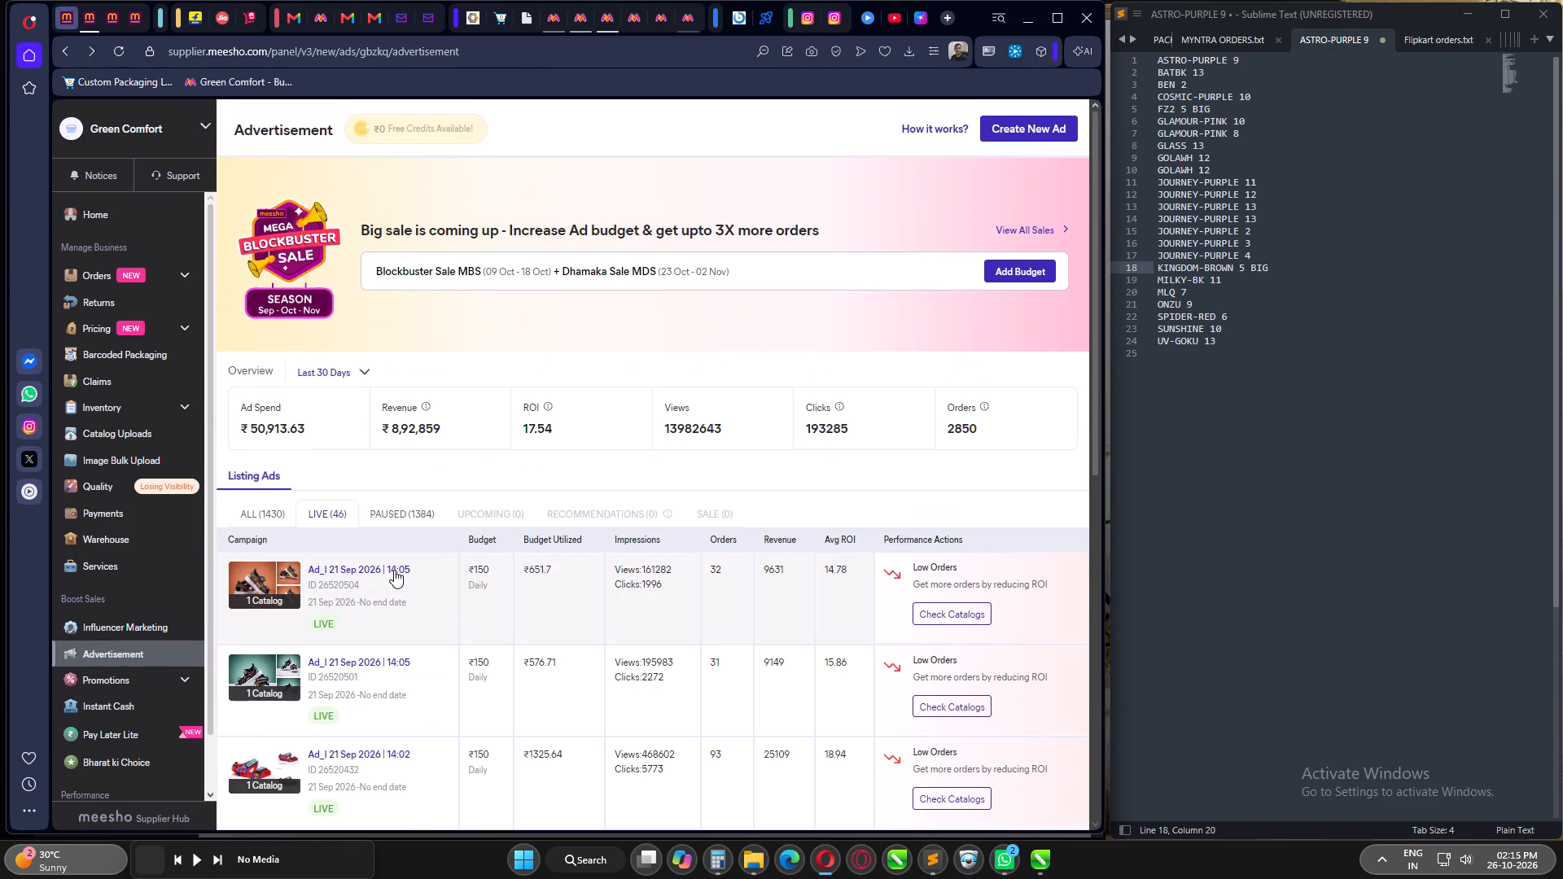
pyautogui.click(342, 585)
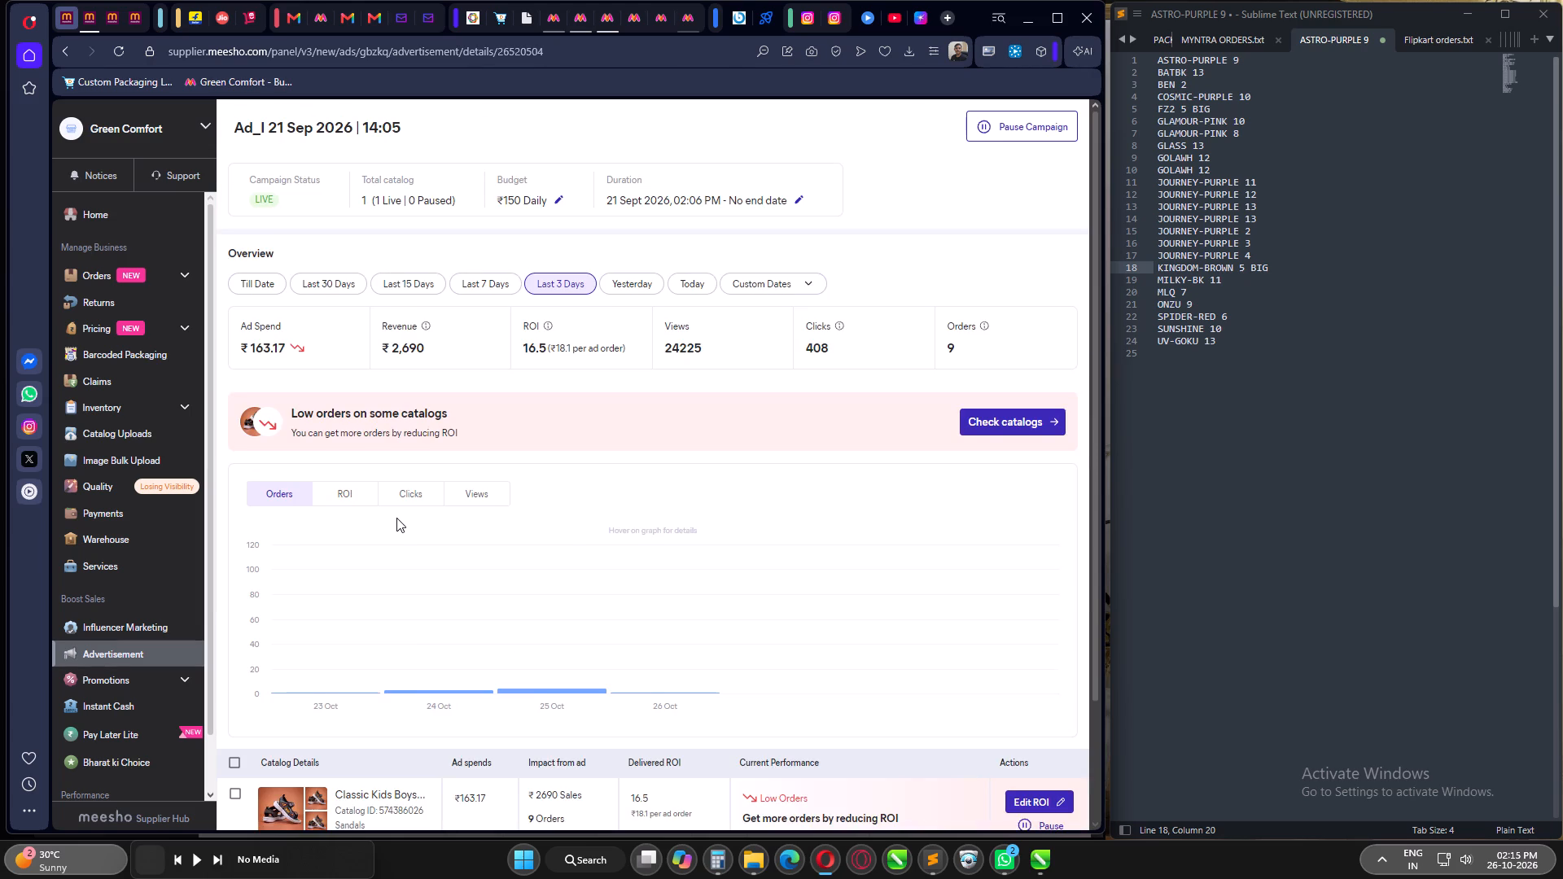
pyautogui.scroll(-2, 396, 518)
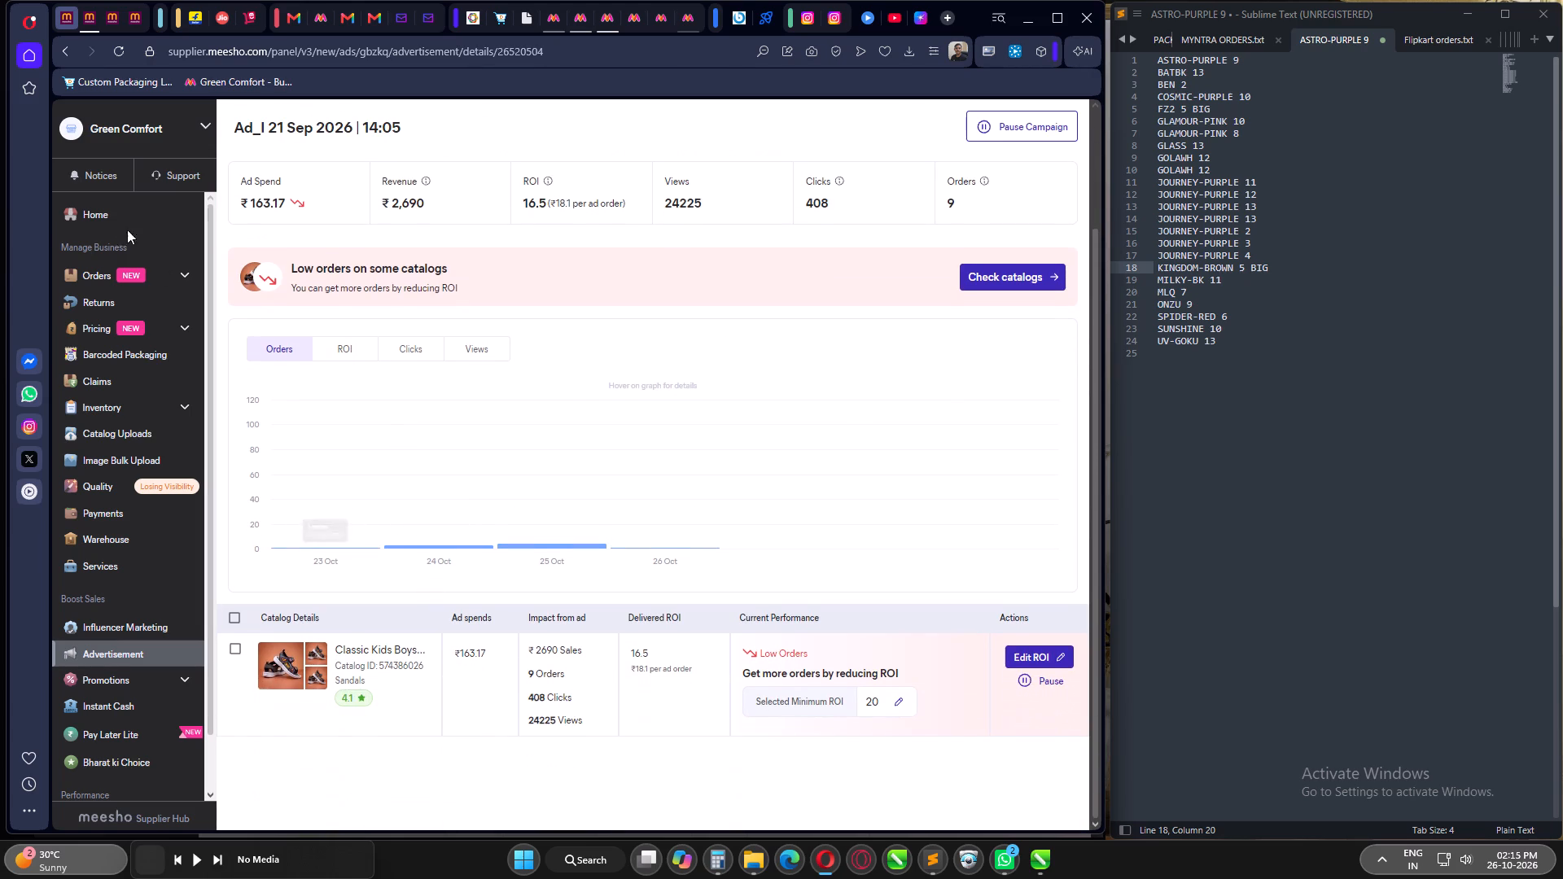
# Return to page 3 of the live campaigns and examine the recent performance of Ad_I 19 Sep 2026 | 12:10 (ID 26452715).
pyautogui.click(65, 58)
pyautogui.scroll(-4, 536, 509)
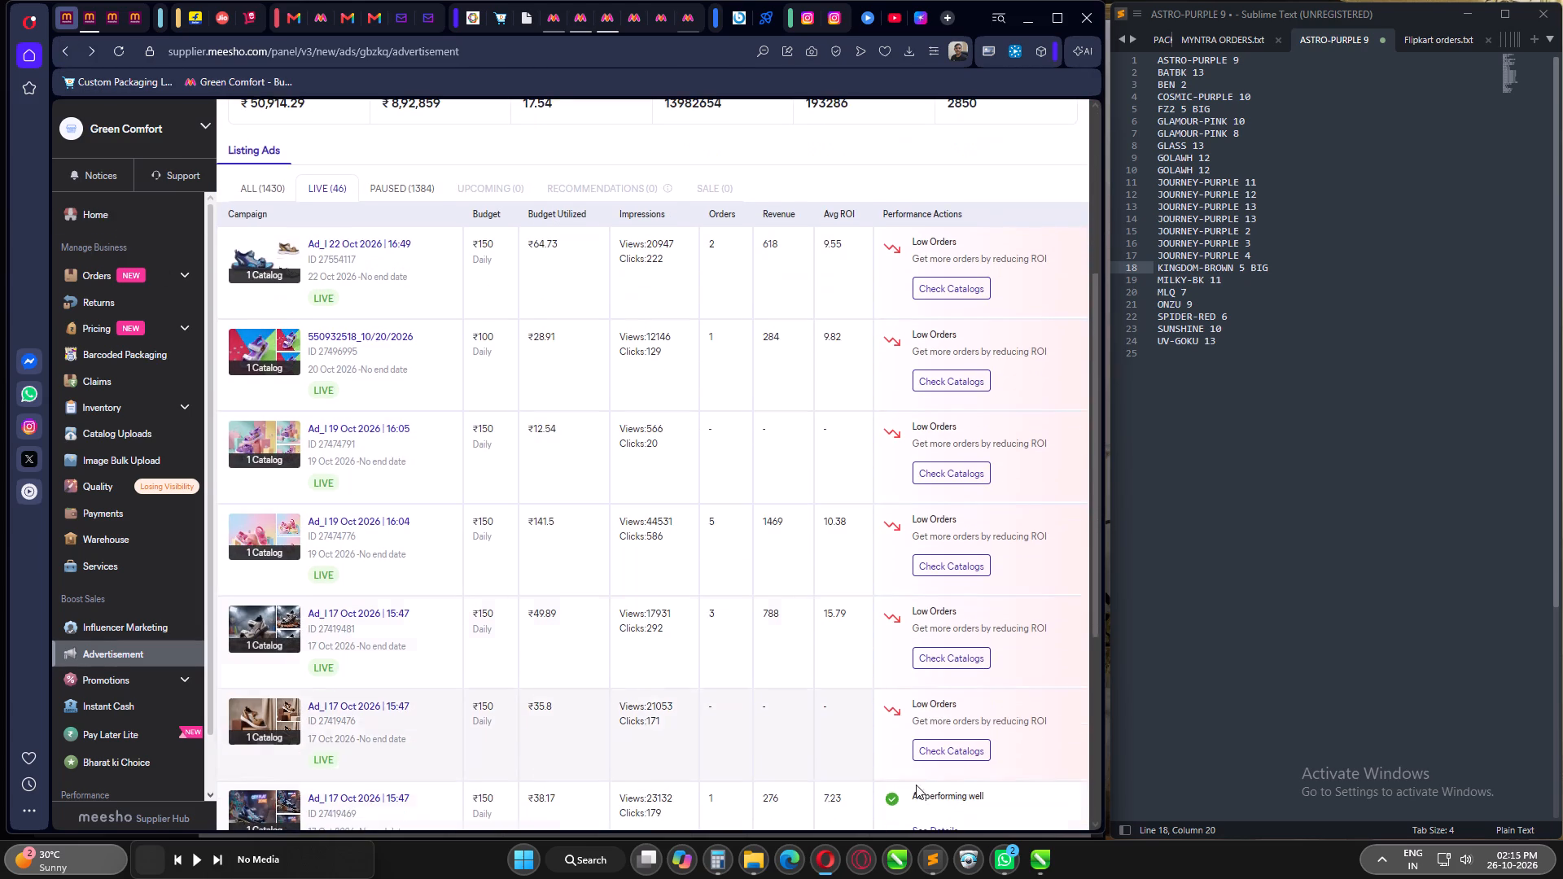
pyautogui.scroll(-10, 992, 840)
pyautogui.click(977, 811)
pyautogui.scroll(-5, 586, 609)
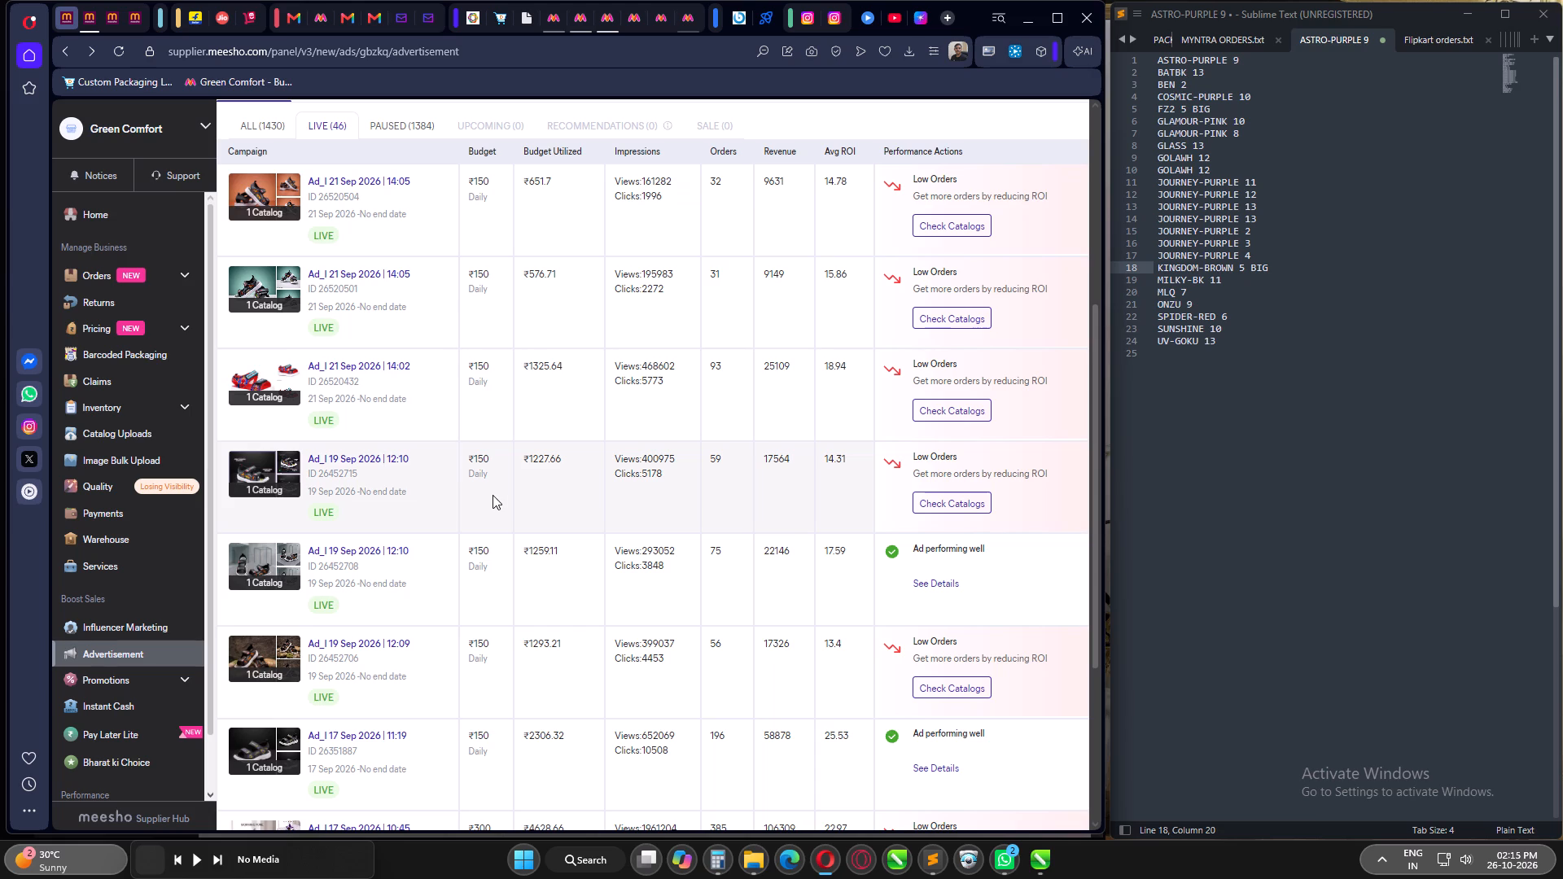
pyautogui.click(280, 479)
pyautogui.scroll(-3, 457, 479)
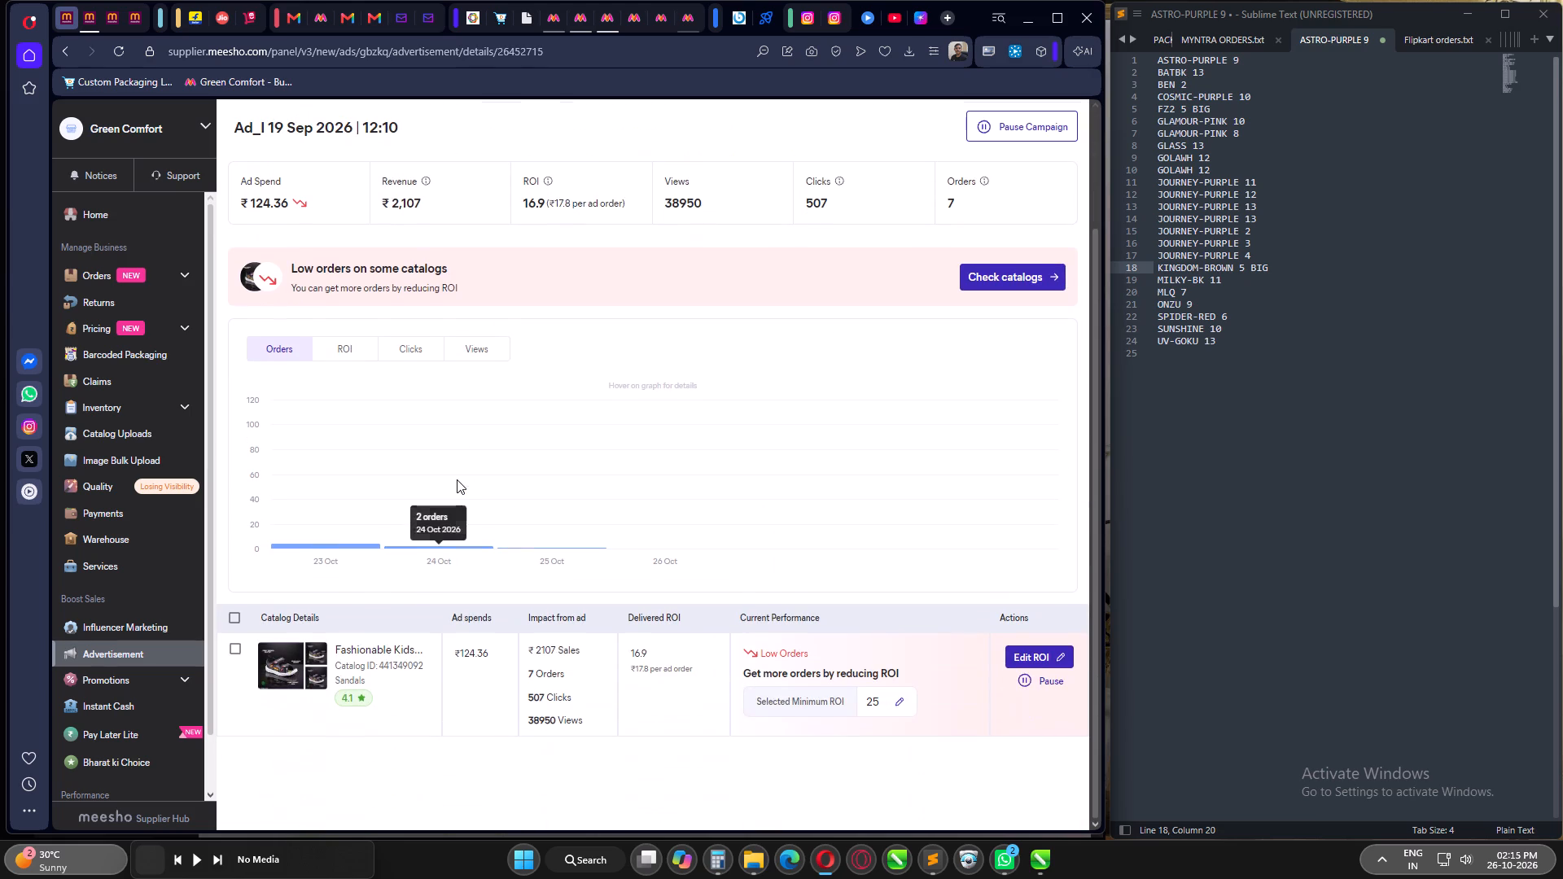
# Open the Ad_I 16 Sep 2026 | 15:17 campaign from page 3 of the live campaigns and pause it, giving a reason.
pyautogui.click(66, 43)
pyautogui.scroll(-12, 865, 543)
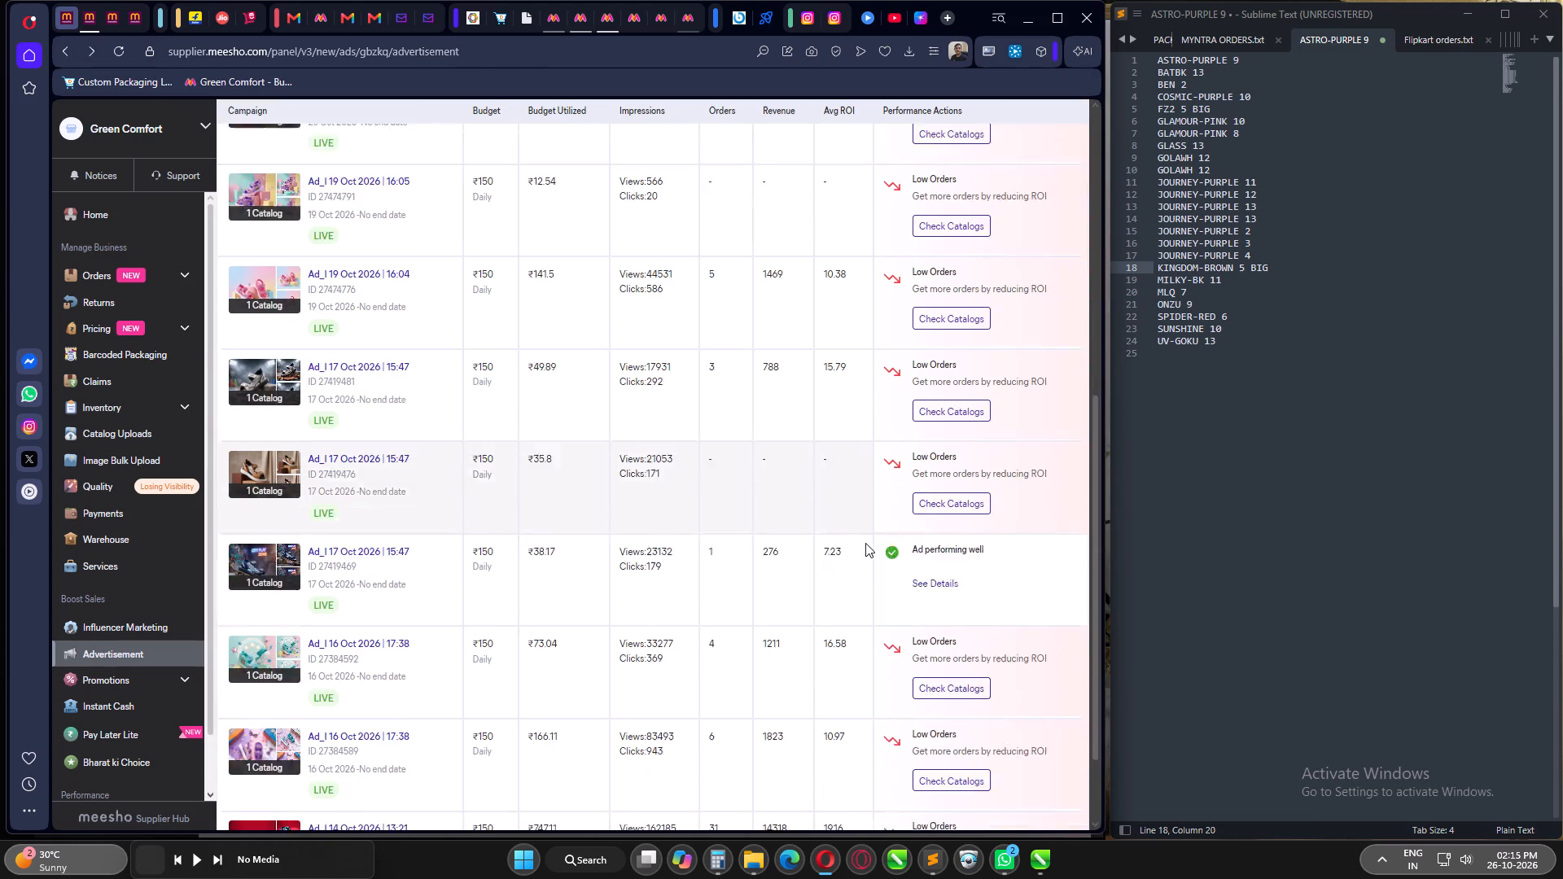
pyautogui.scroll(-12, 865, 543)
pyautogui.click(974, 809)
pyautogui.scroll(-20, 639, 657)
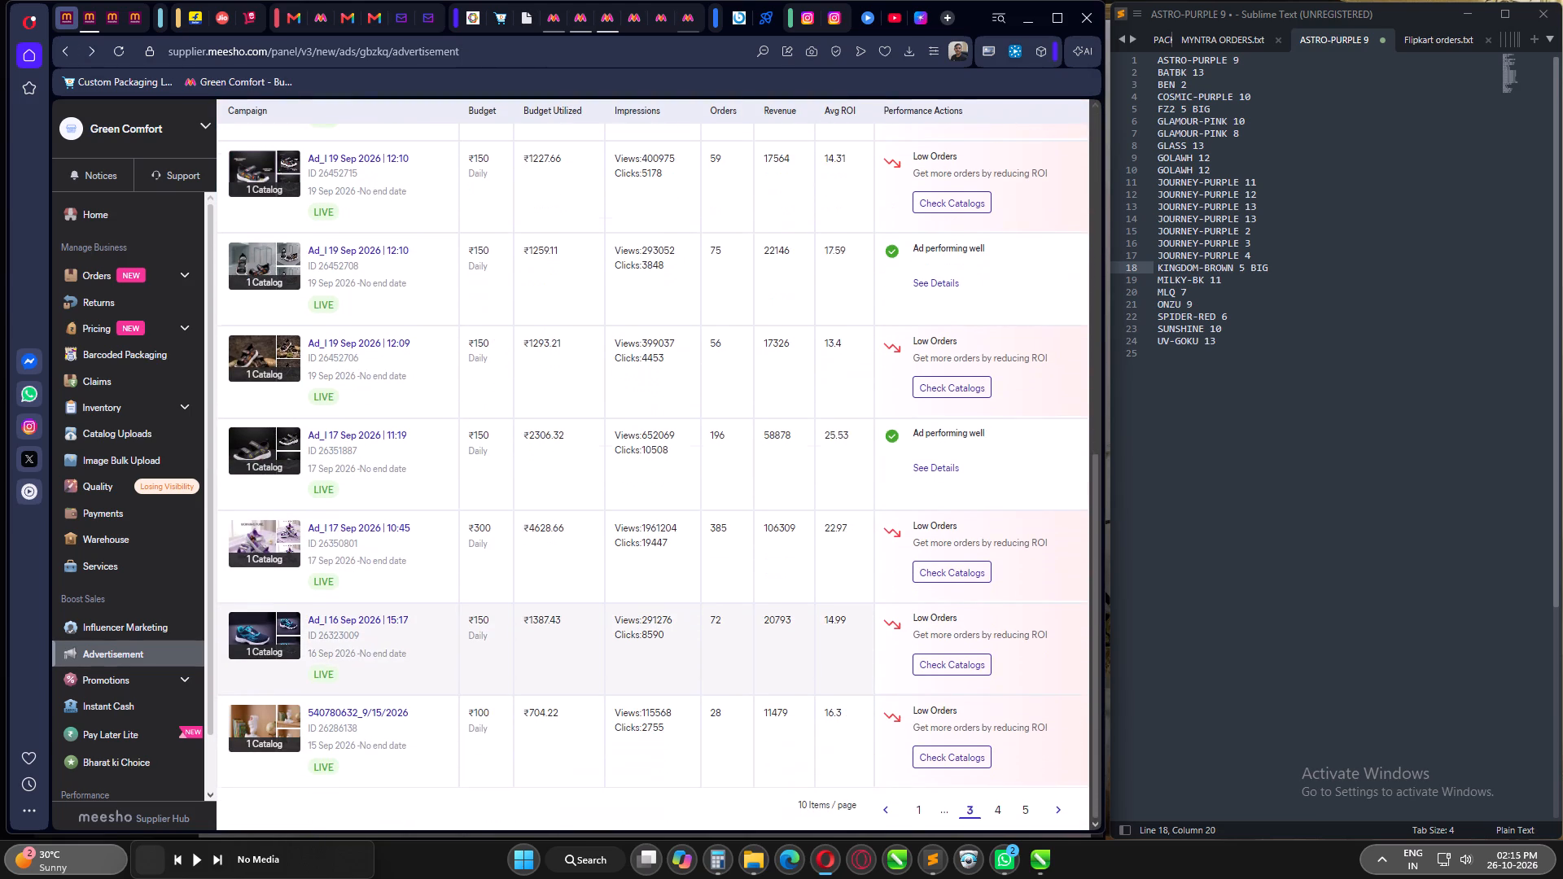
pyautogui.click(369, 620)
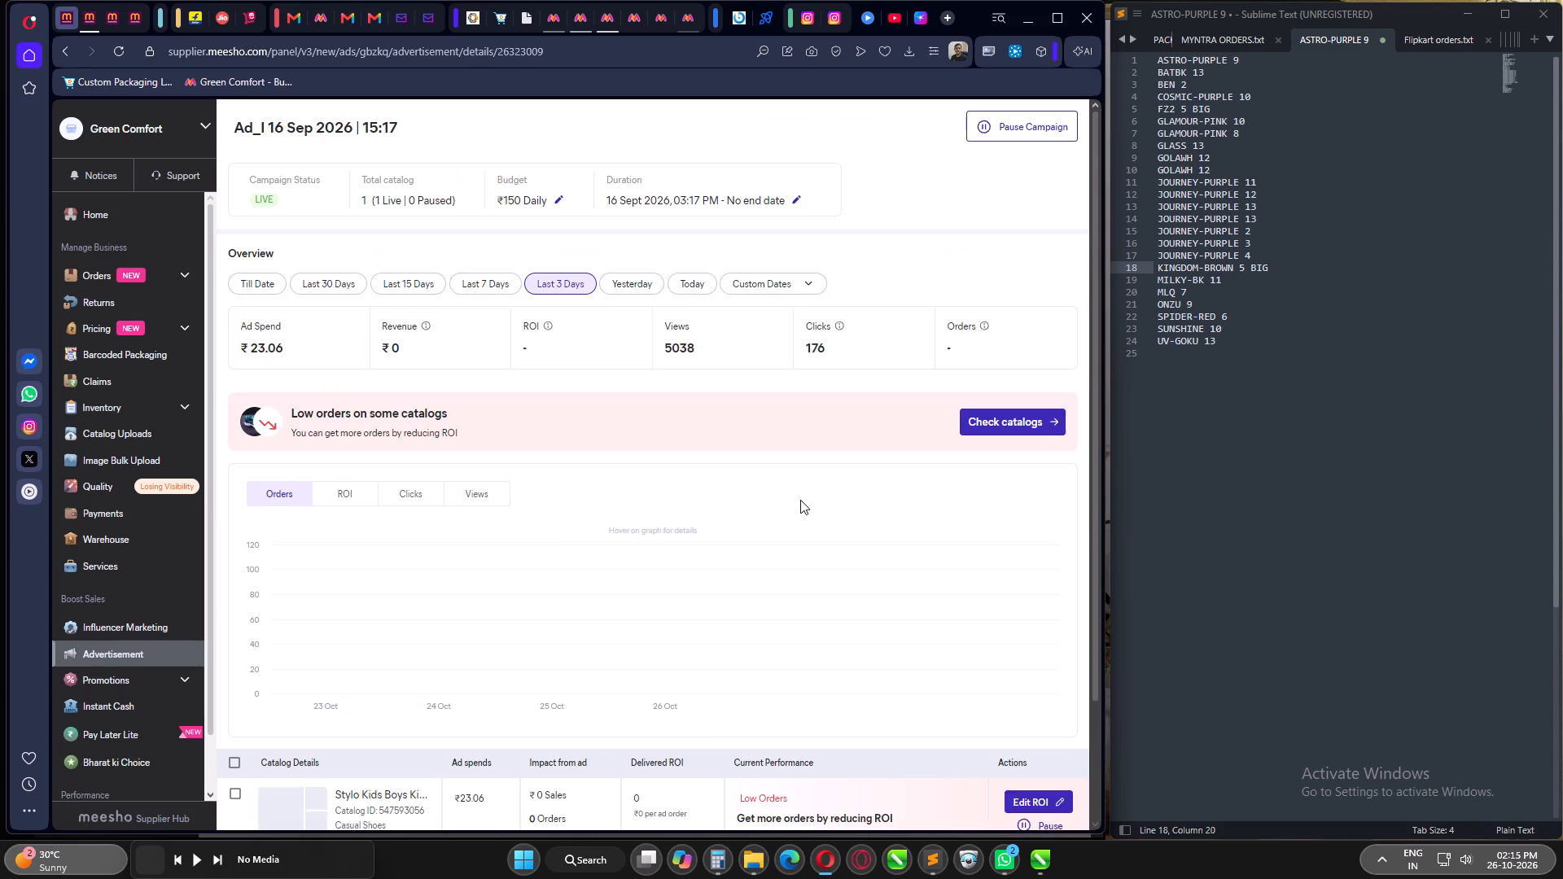
pyautogui.scroll(-2, 803, 498)
pyautogui.click(1025, 142)
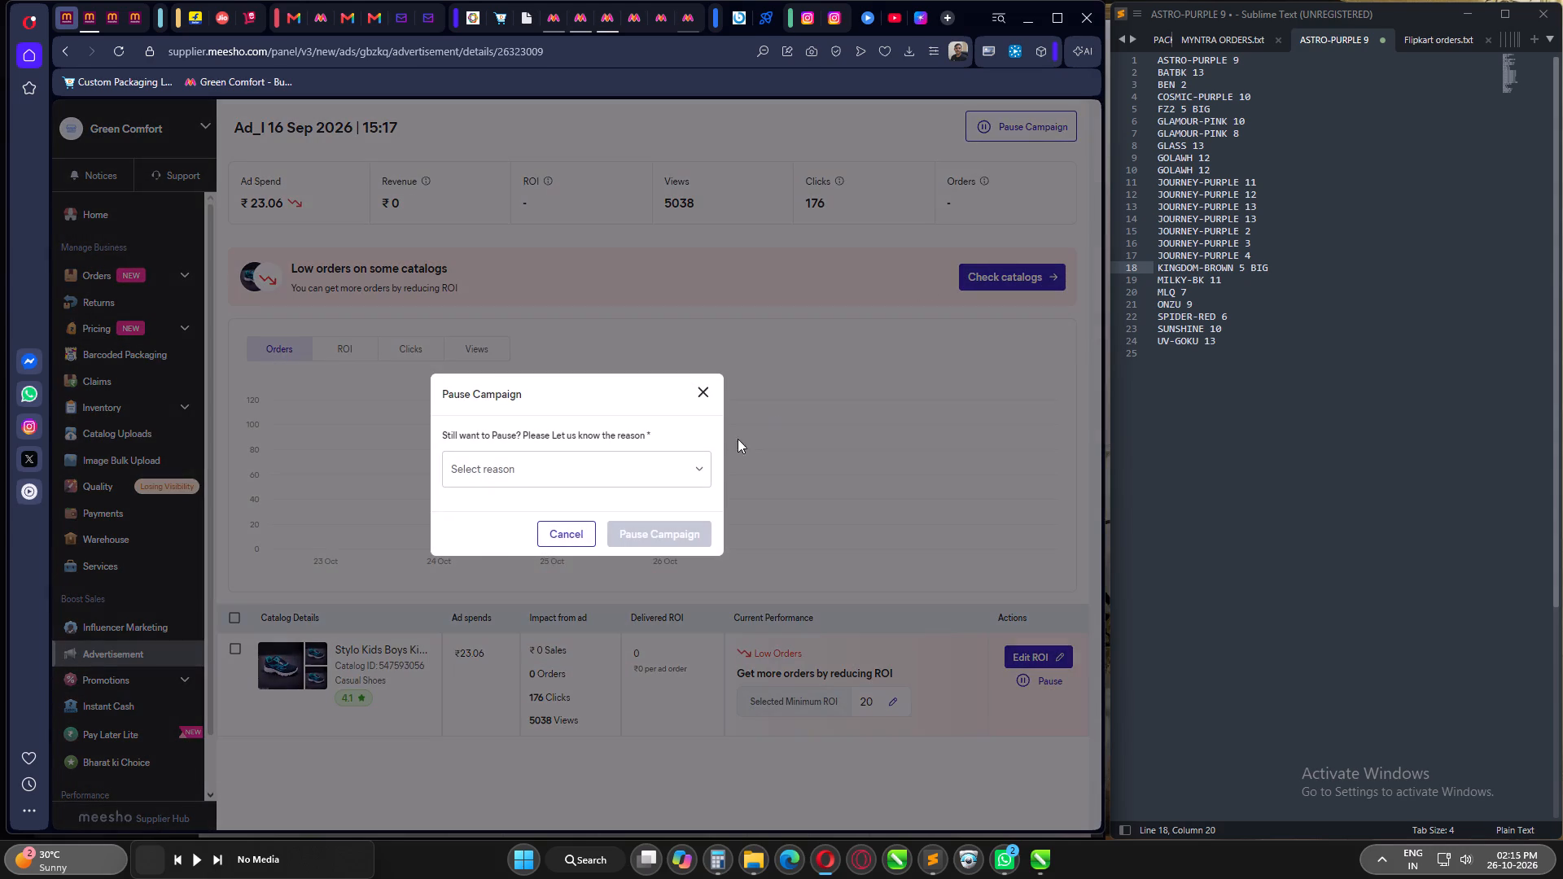
pyautogui.click(583, 451)
pyautogui.click(541, 511)
pyautogui.click(646, 531)
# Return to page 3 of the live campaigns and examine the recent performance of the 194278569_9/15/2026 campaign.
pyautogui.click(64, 48)
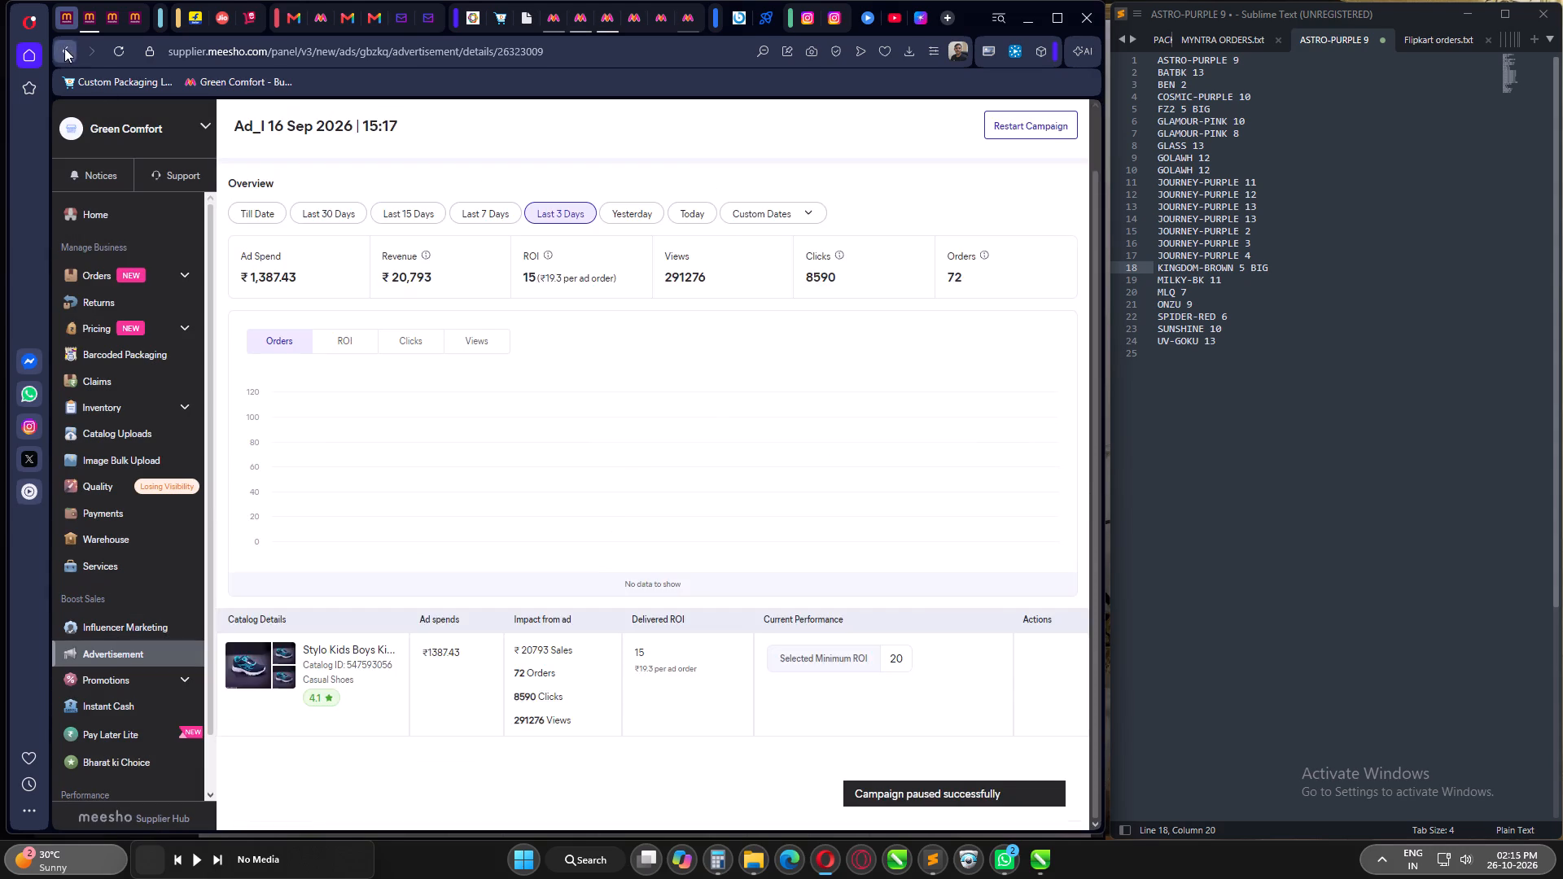
pyautogui.scroll(-20, 717, 530)
pyautogui.scroll(-5, 717, 530)
pyautogui.click(974, 807)
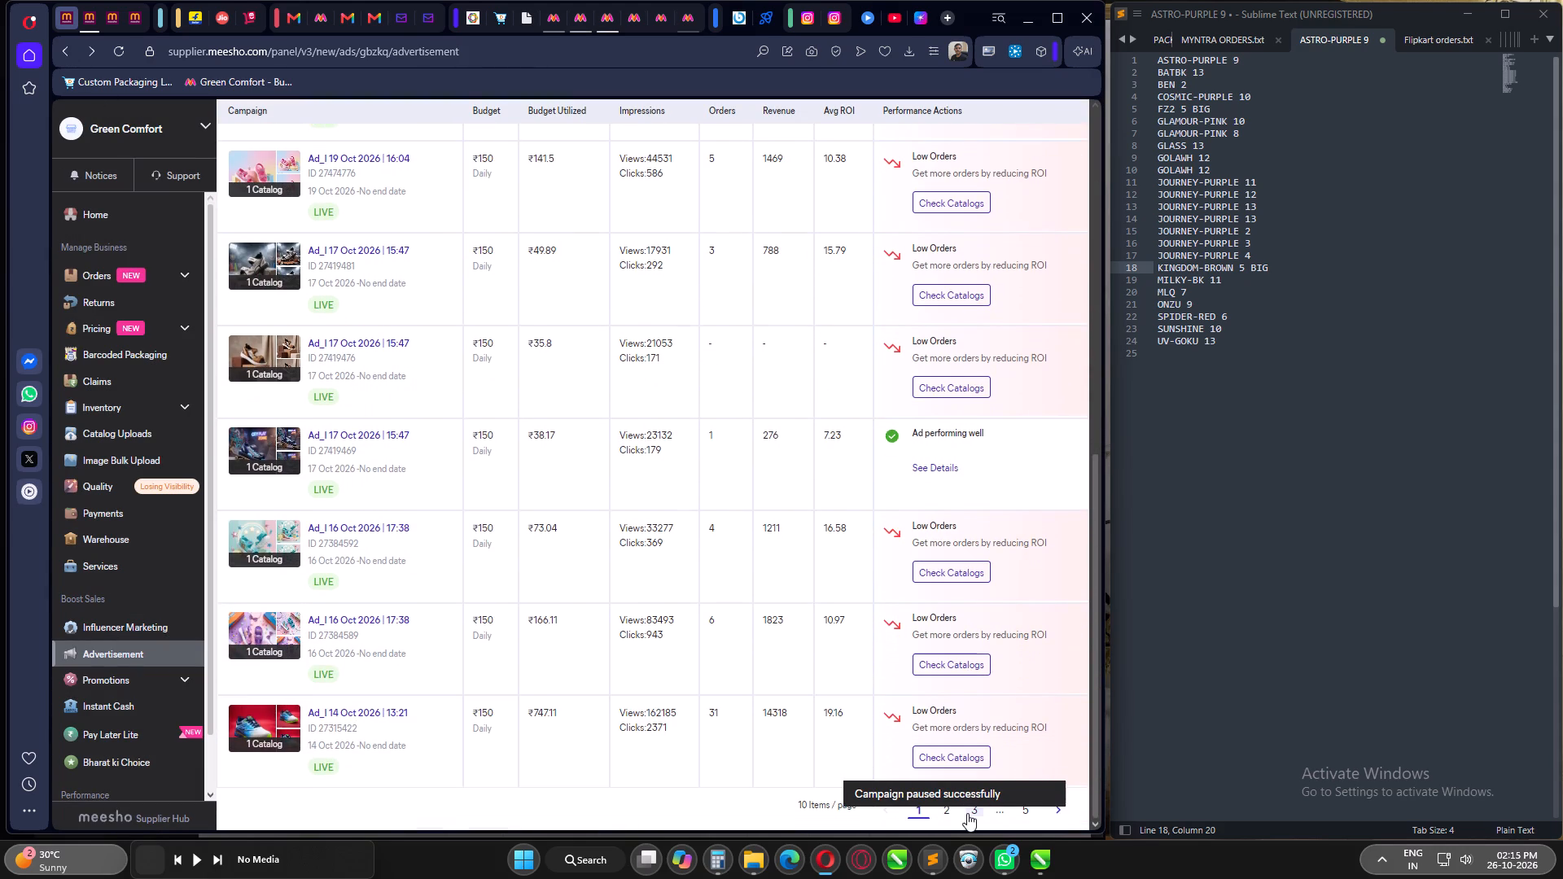
pyautogui.click(967, 813)
pyautogui.scroll(-20, 762, 656)
pyautogui.scroll(-13, 762, 656)
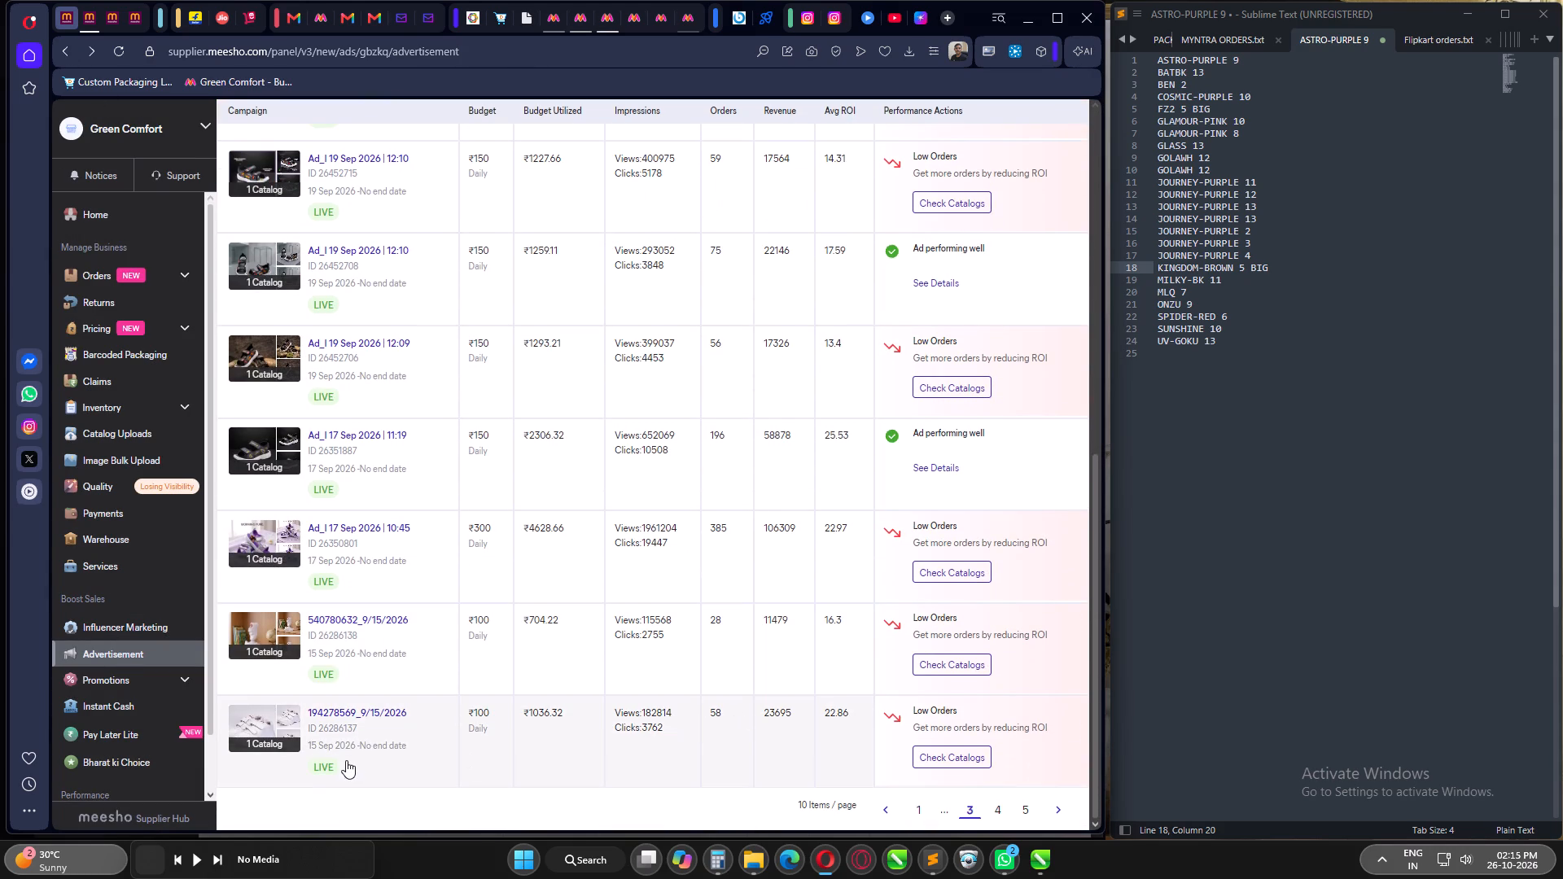
pyautogui.click(346, 748)
pyautogui.scroll(-4, 707, 642)
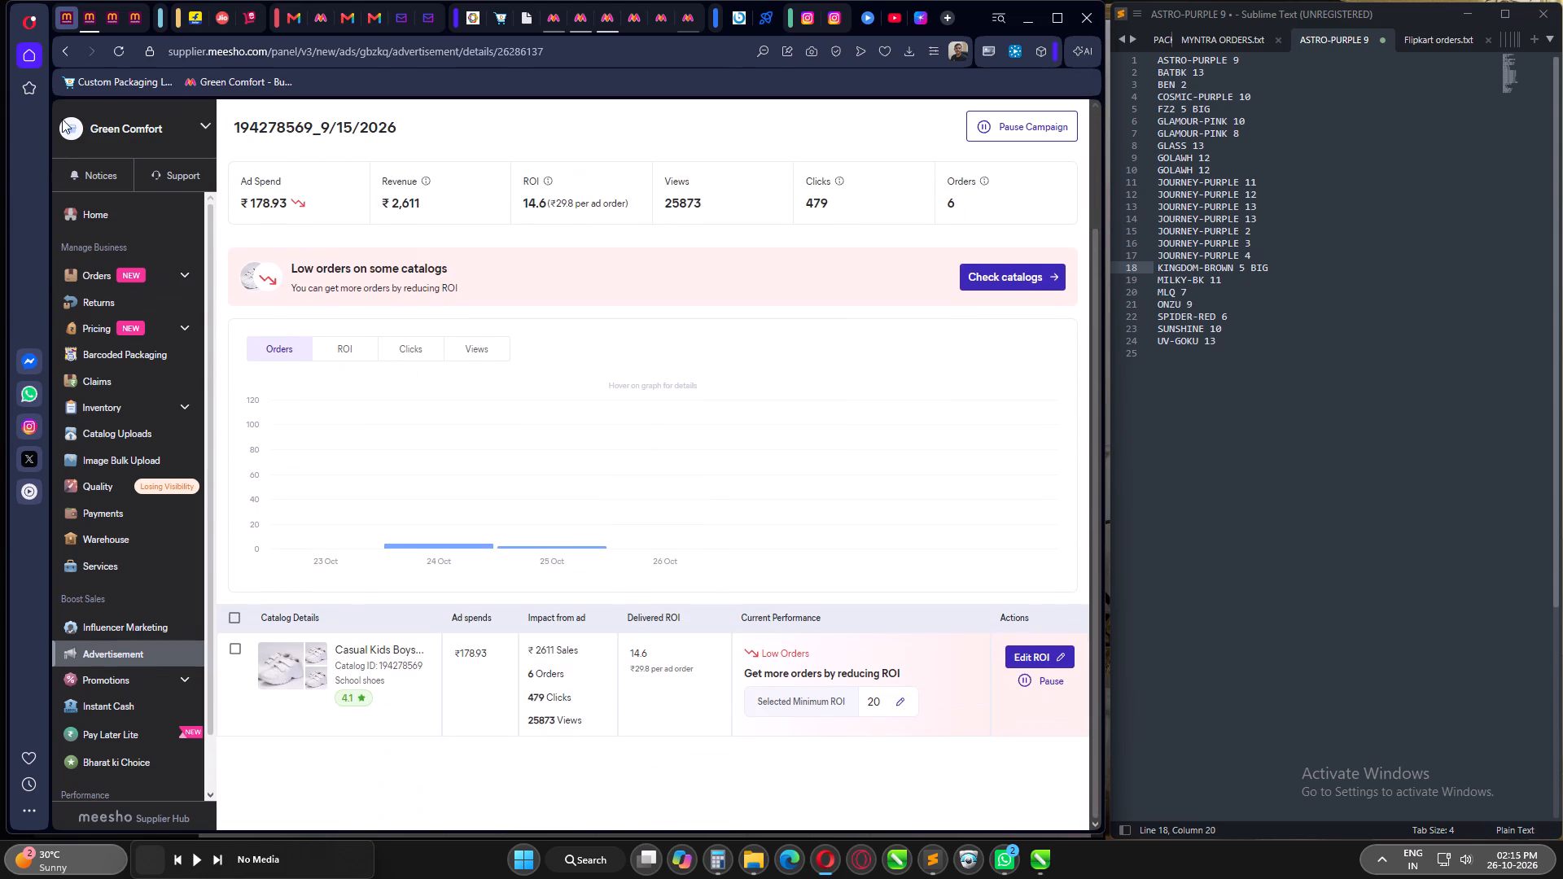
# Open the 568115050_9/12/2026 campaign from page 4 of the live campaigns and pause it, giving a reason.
pyautogui.click(64, 60)
pyautogui.scroll(-20, 817, 576)
pyautogui.scroll(-1, 817, 576)
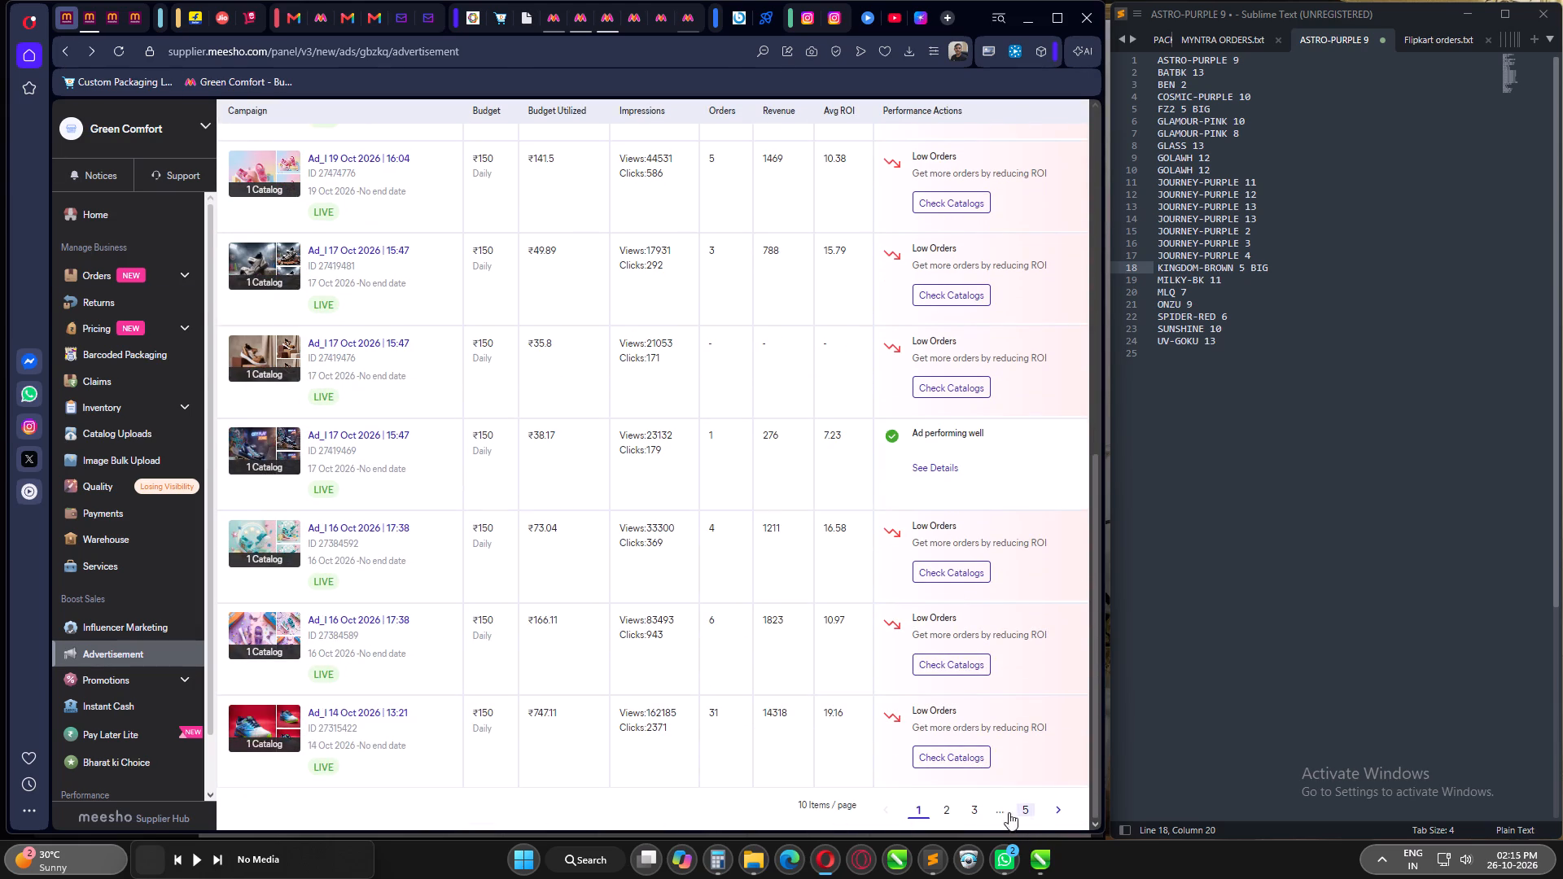
pyautogui.click(999, 809)
pyautogui.scroll(-7, 837, 737)
pyautogui.scroll(-5, 770, 722)
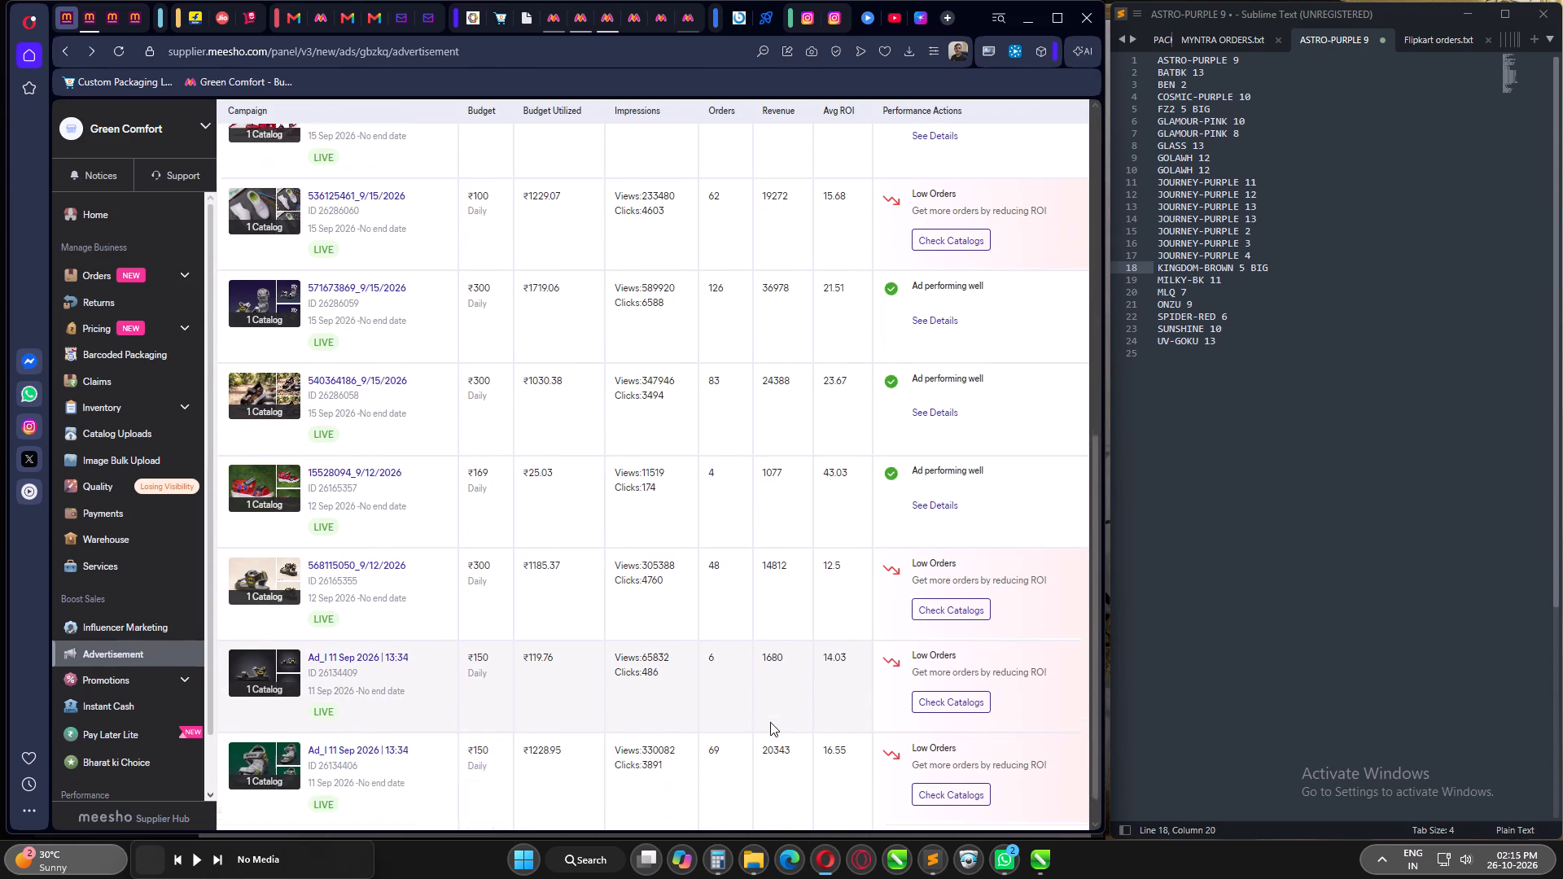
pyautogui.scroll(-9, 770, 722)
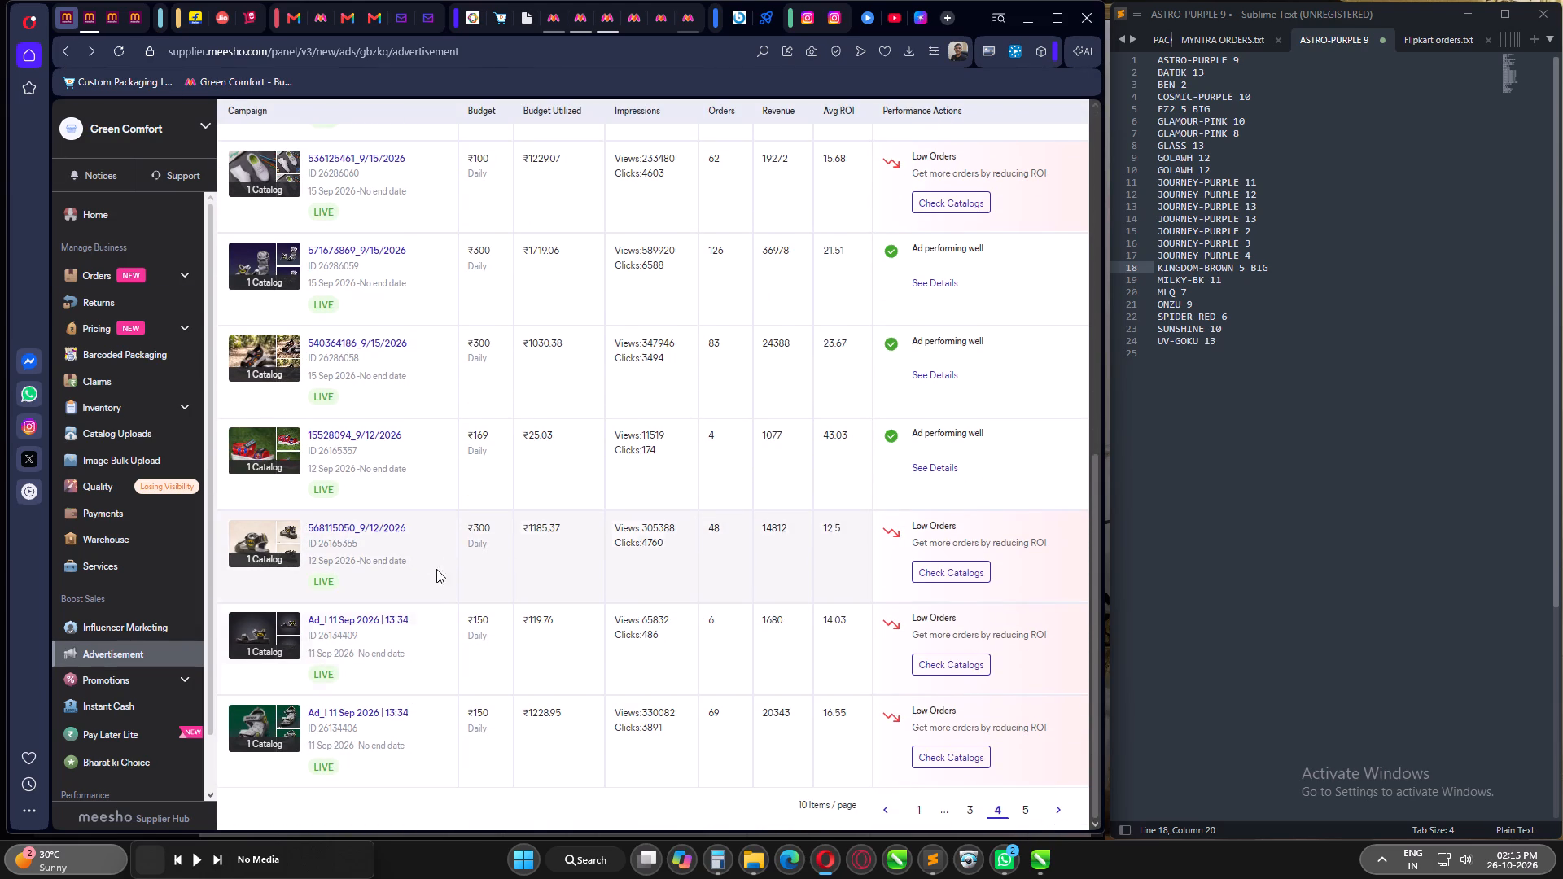
pyautogui.click(350, 529)
pyautogui.click(985, 146)
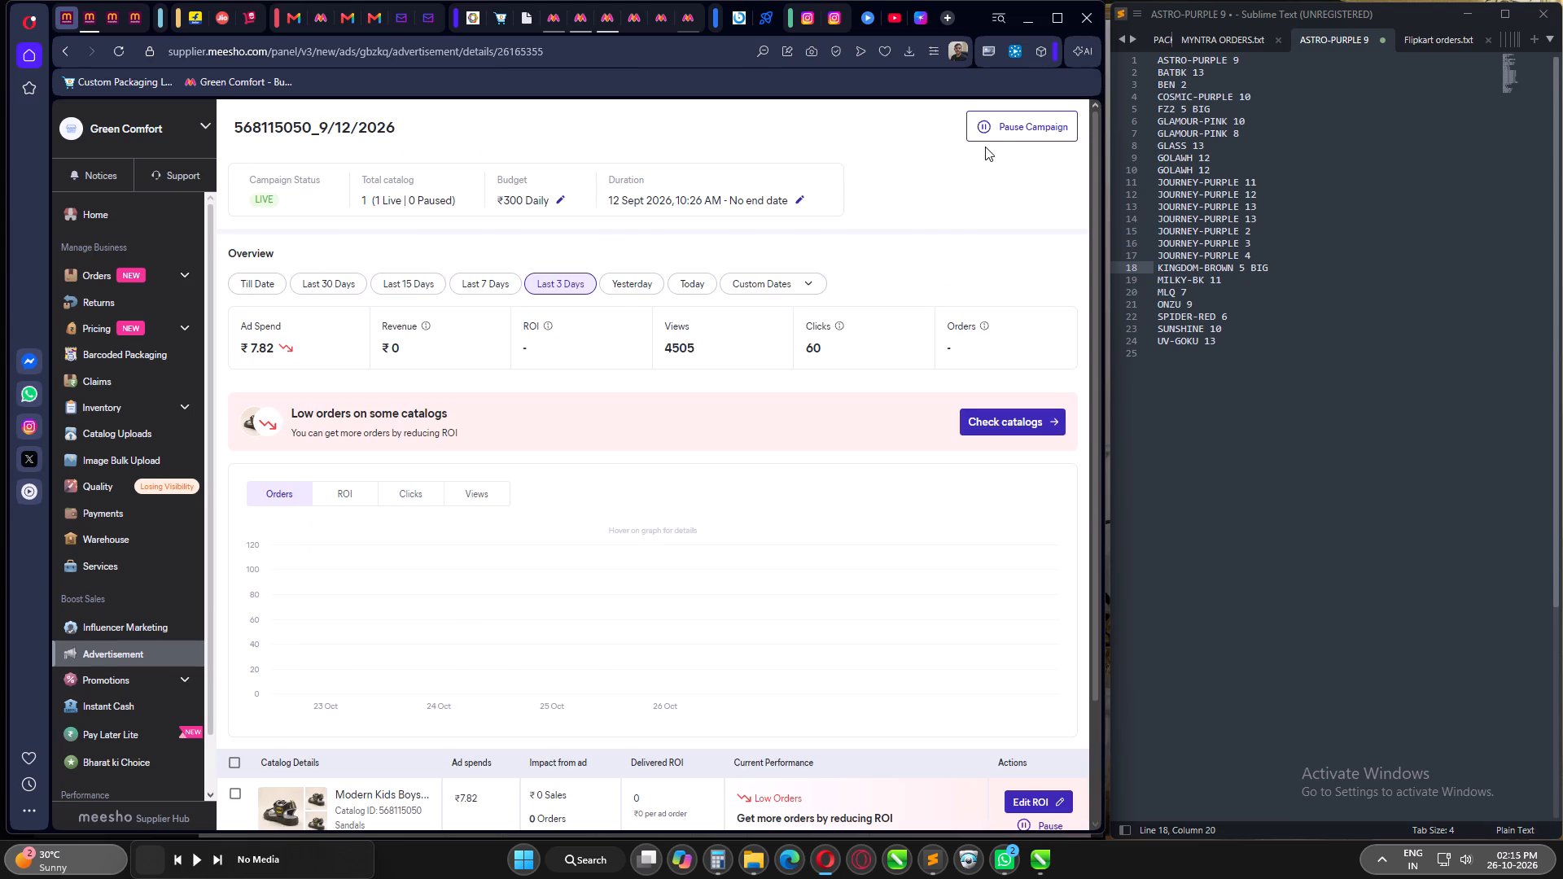
pyautogui.click(996, 131)
pyautogui.click(575, 470)
pyautogui.click(541, 518)
pyautogui.click(672, 540)
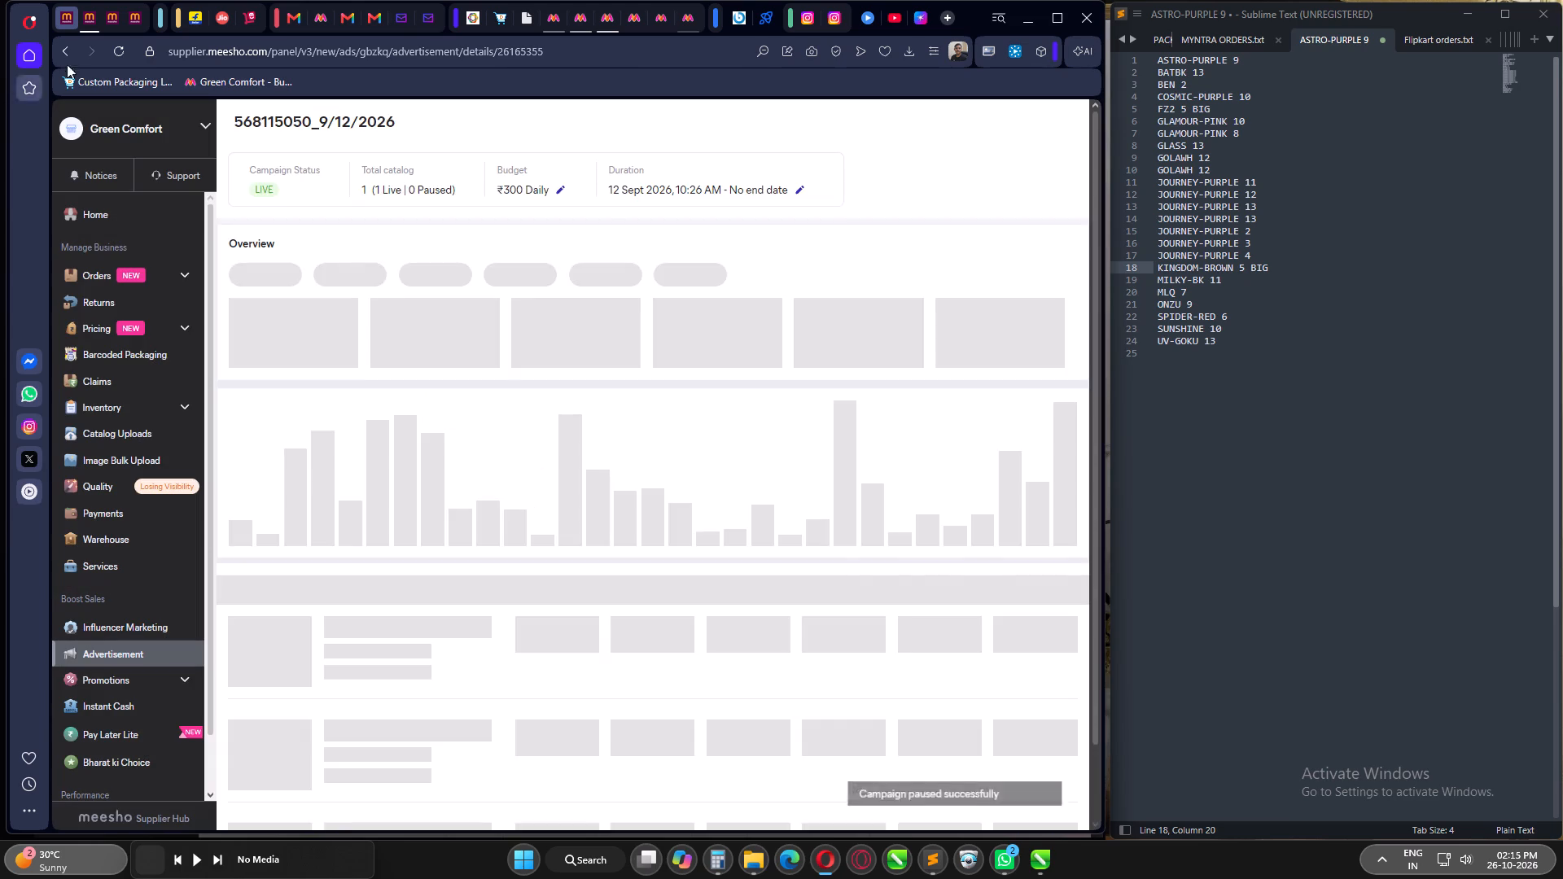
# Open the Ad_I 11 Sep 2026 | 13:34 campaign (ID 26134409) from page 4 of the live campaigns and pause it, giving a reason.
pyautogui.click(69, 46)
pyautogui.scroll(-20, 1021, 623)
pyautogui.scroll(-6, 1021, 623)
pyautogui.click(1004, 811)
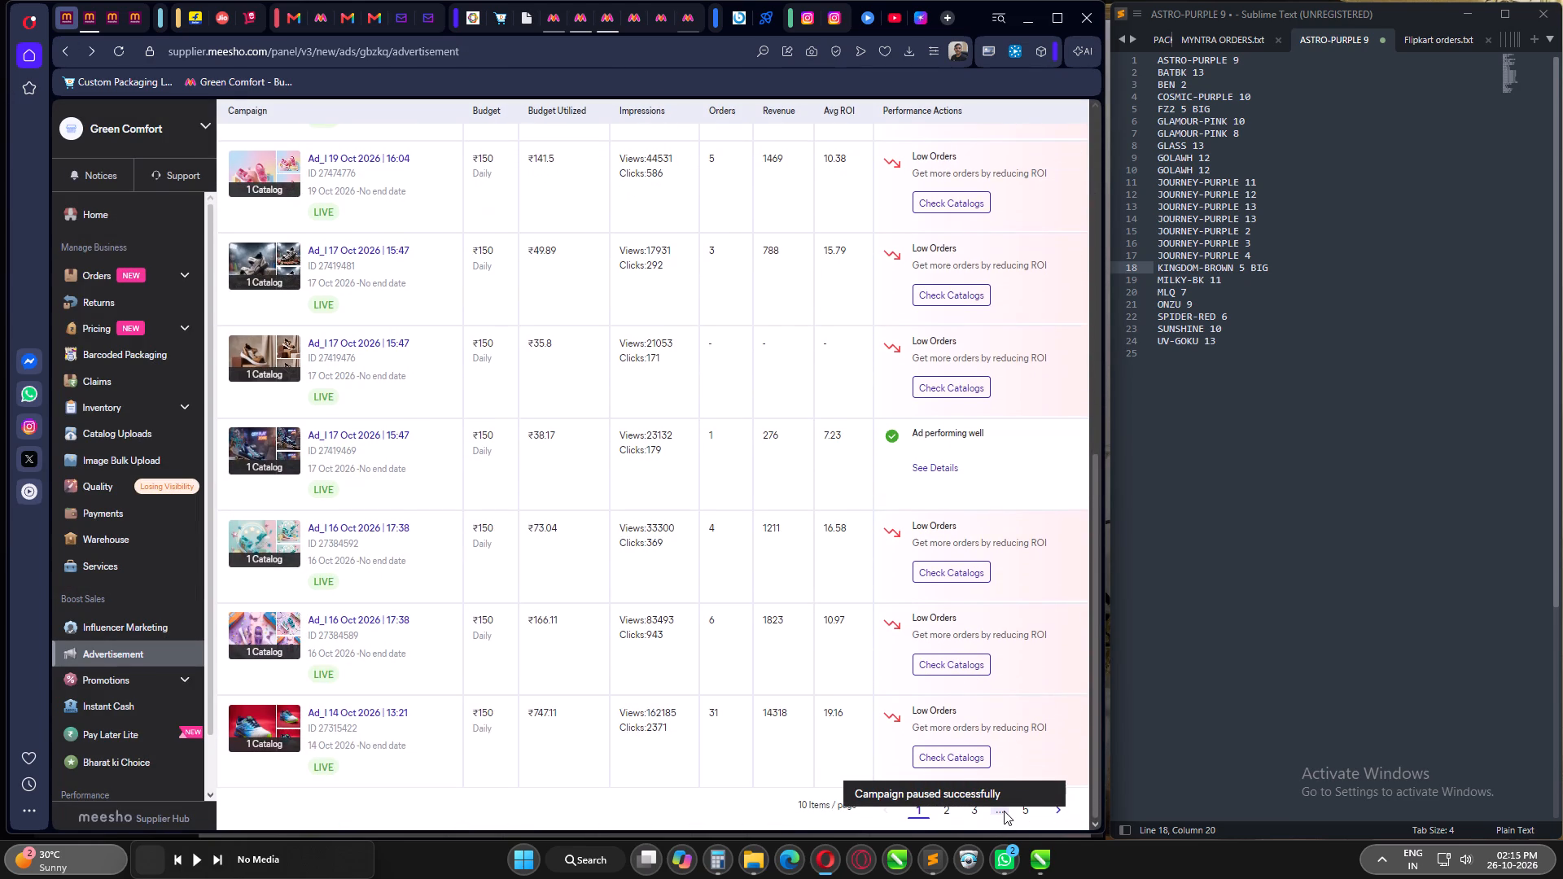
pyautogui.click(998, 812)
pyautogui.click(1002, 814)
pyautogui.scroll(-5, 880, 723)
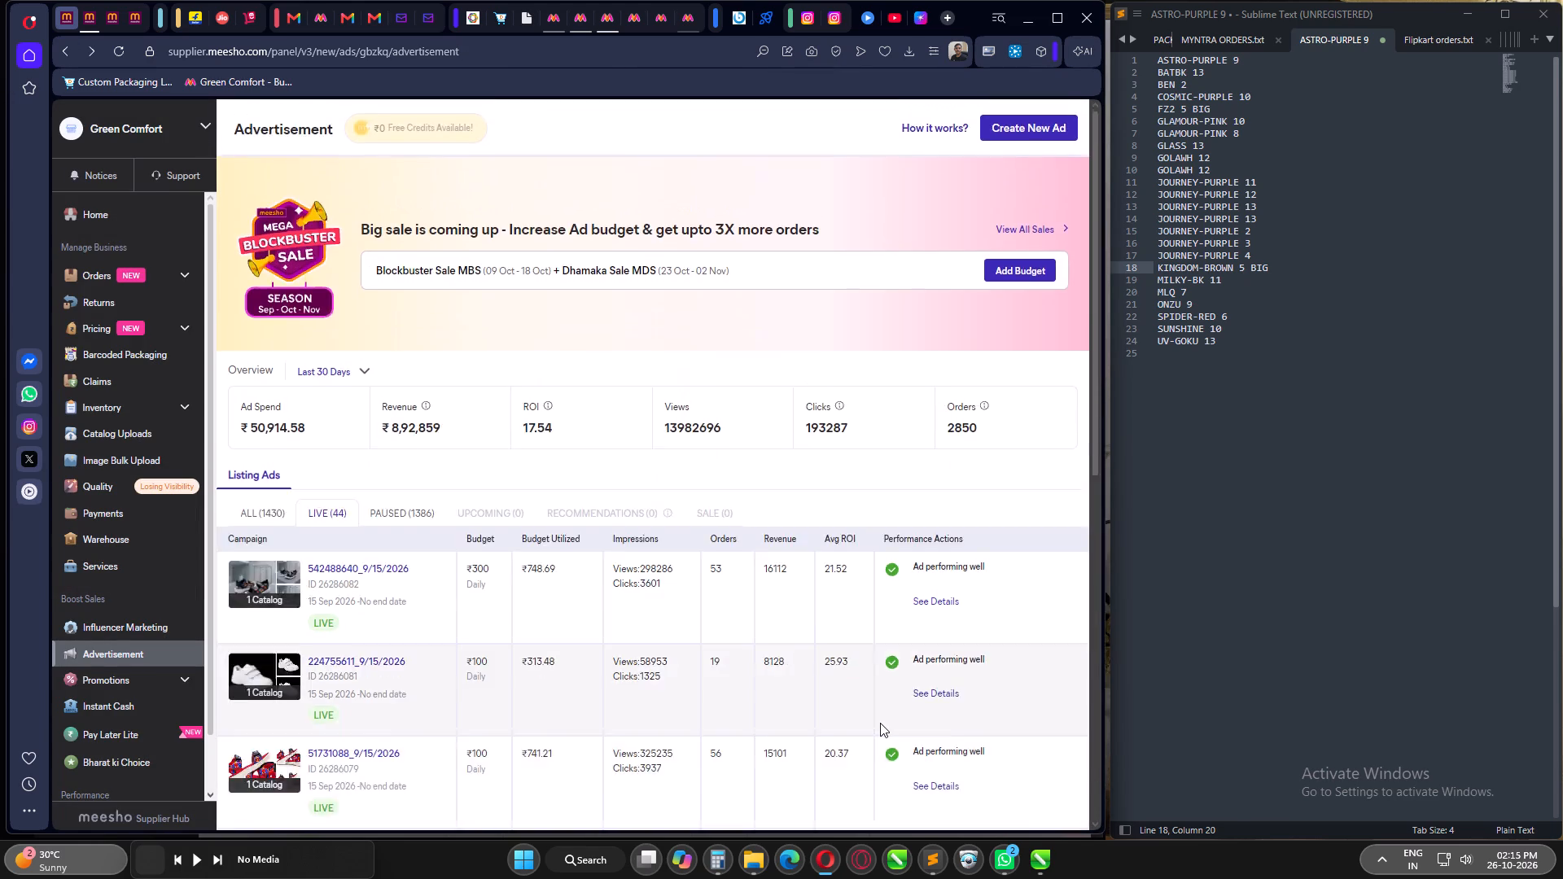
pyautogui.scroll(-15, 880, 723)
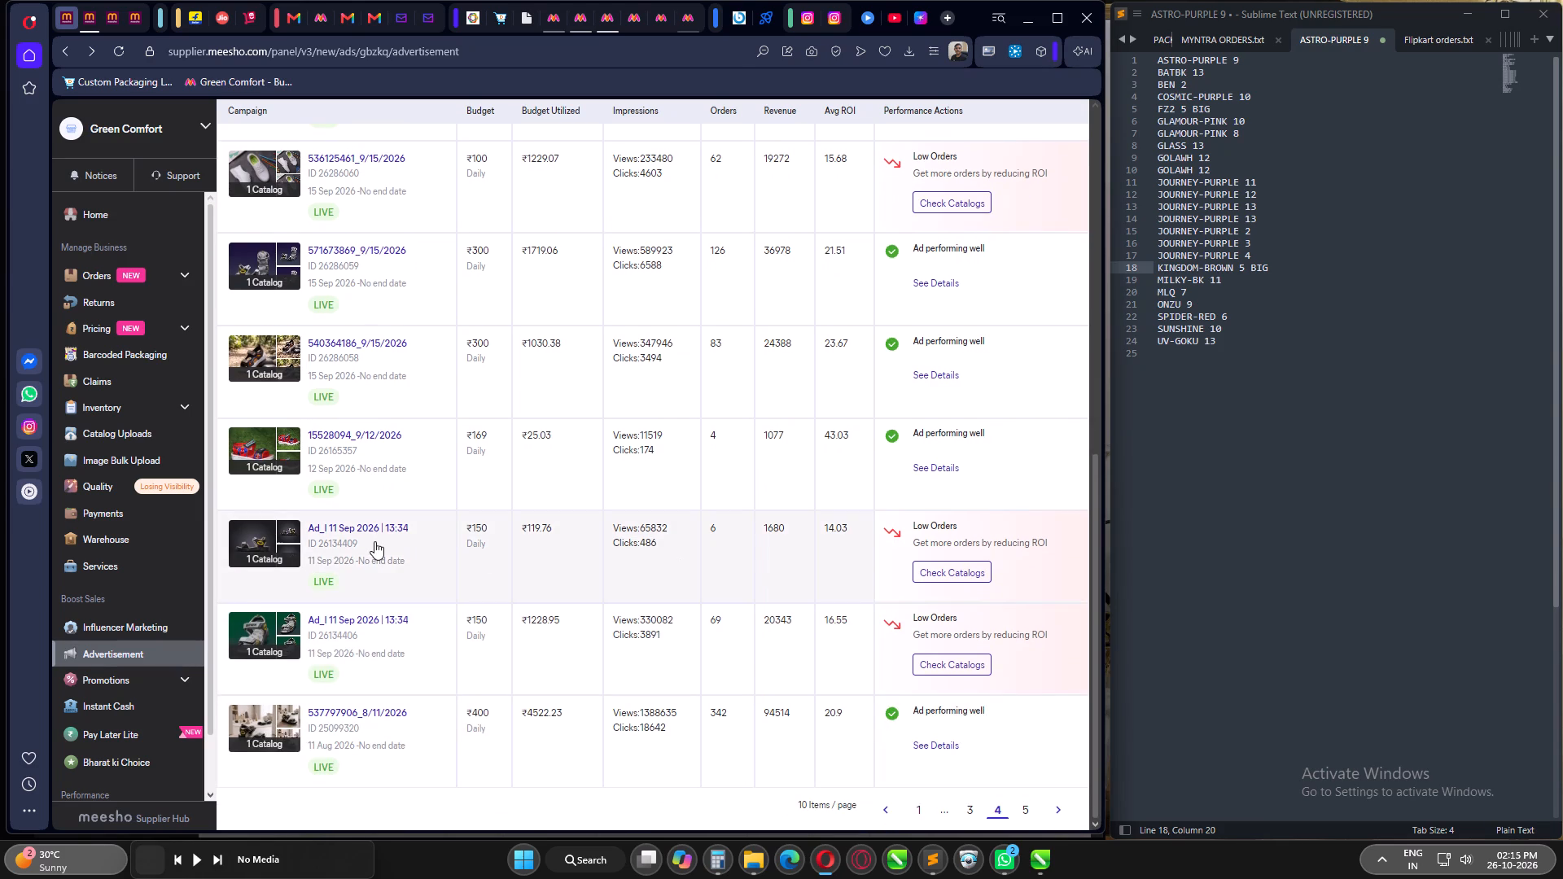
pyautogui.click(374, 541)
pyautogui.scroll(-1, 930, 546)
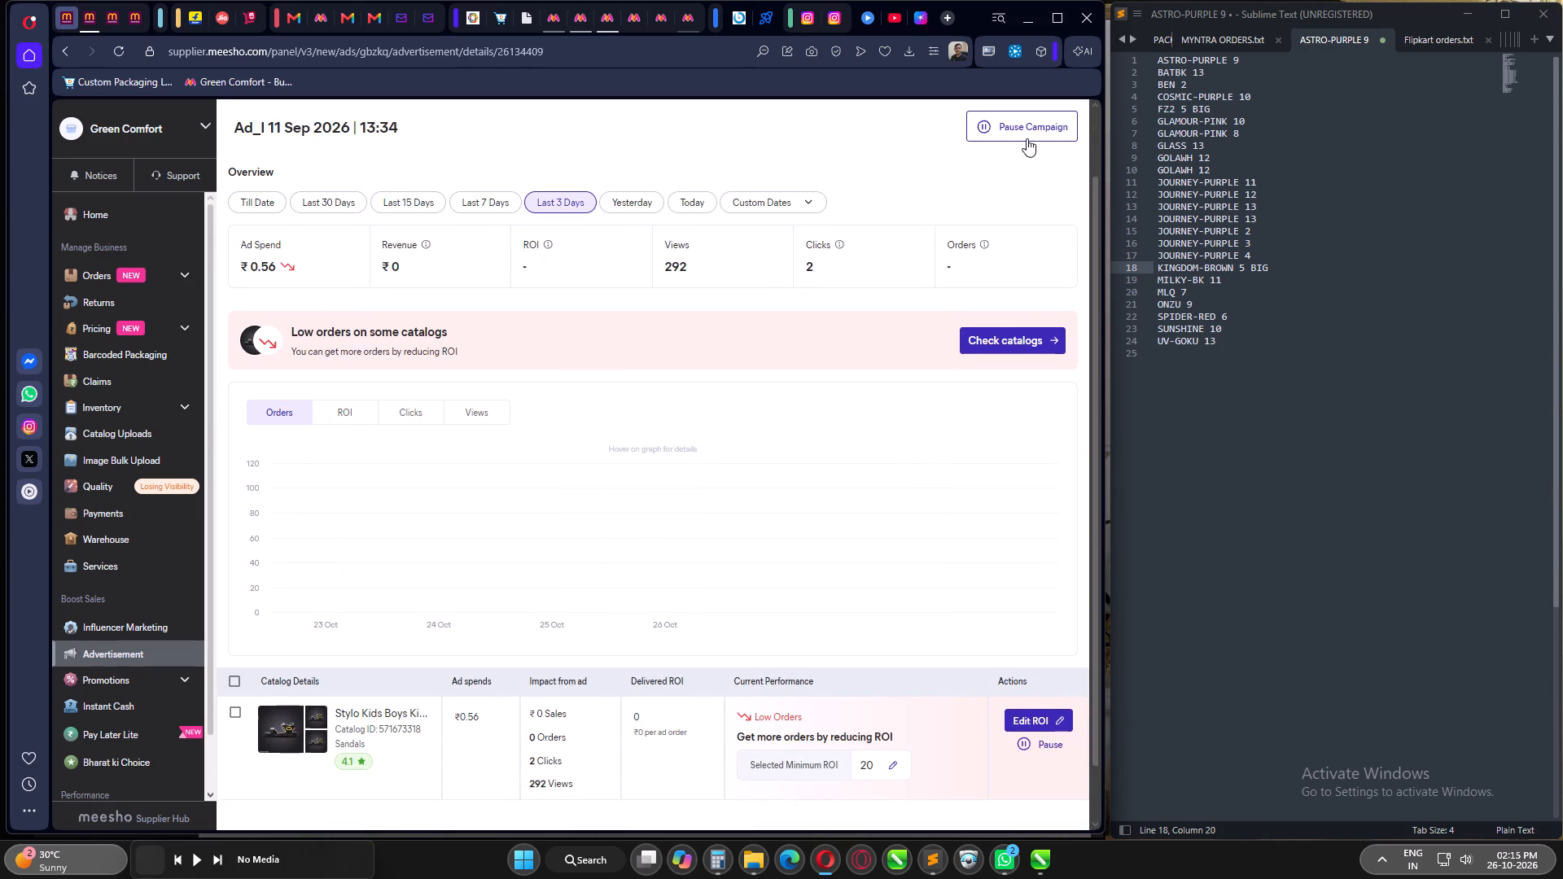
pyautogui.click(1026, 137)
pyautogui.click(503, 478)
pyautogui.click(503, 494)
pyautogui.click(642, 526)
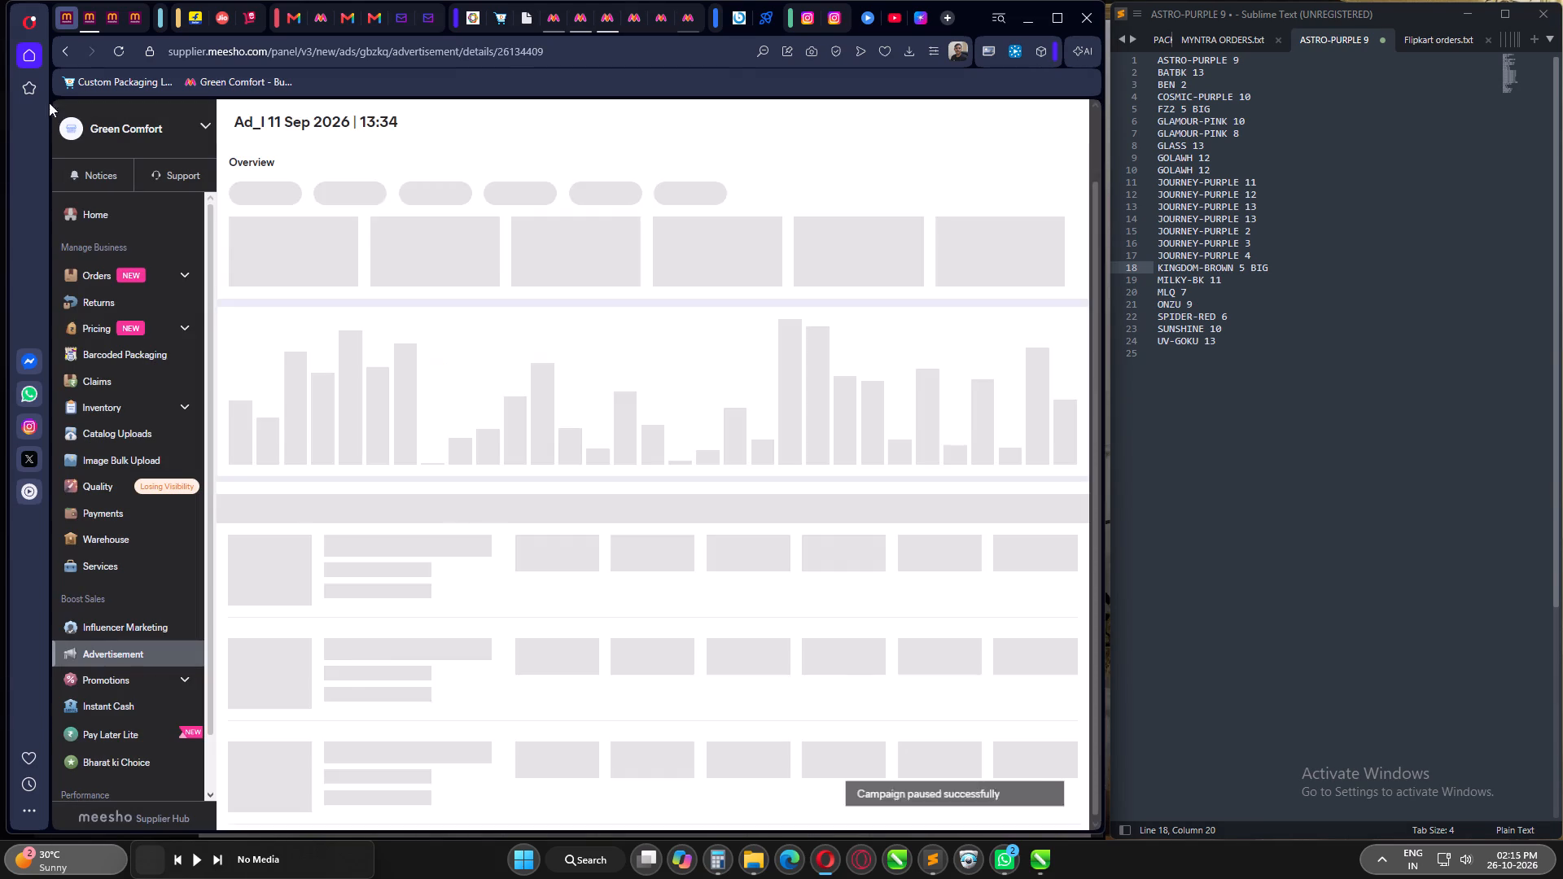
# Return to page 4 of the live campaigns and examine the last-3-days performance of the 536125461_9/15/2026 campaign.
pyautogui.click(59, 55)
pyautogui.scroll(-20, 756, 496)
pyautogui.scroll(-3, 756, 496)
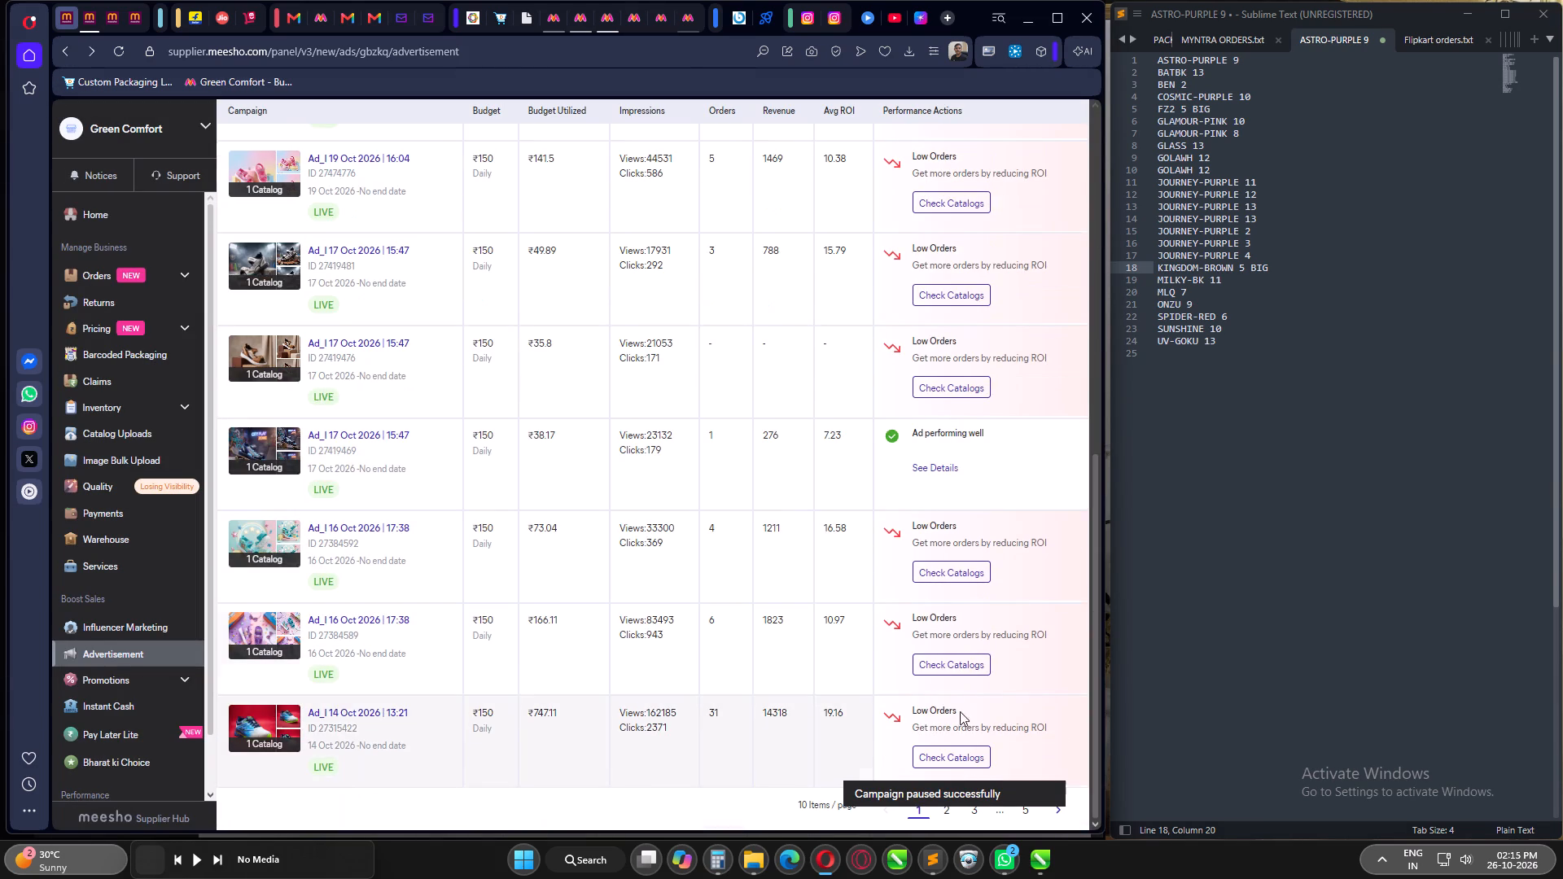
pyautogui.click(1003, 815)
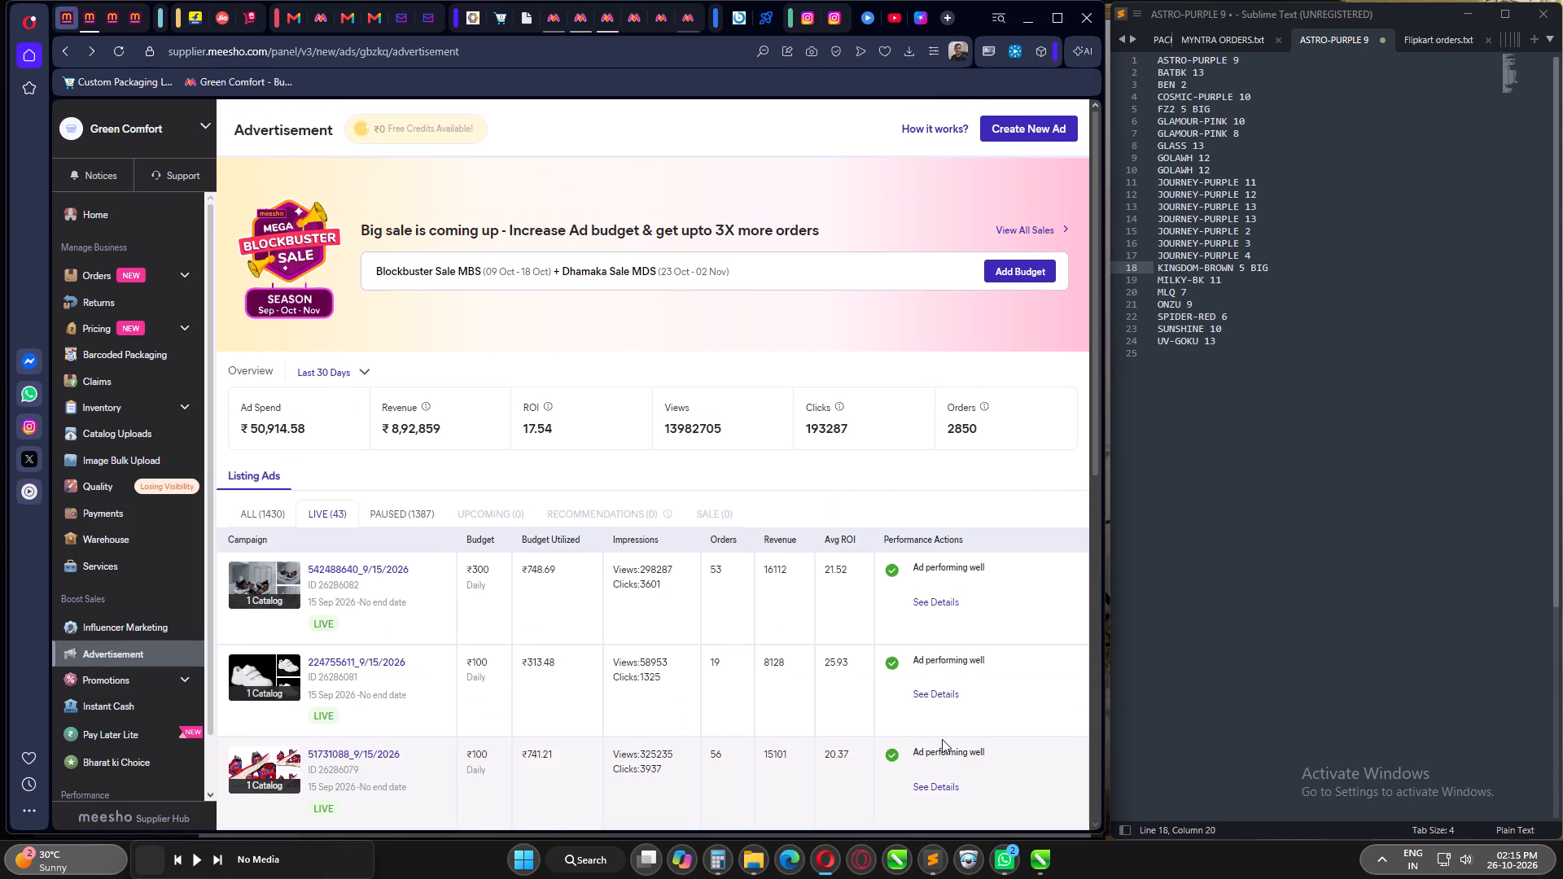
pyautogui.scroll(-4, 346, 575)
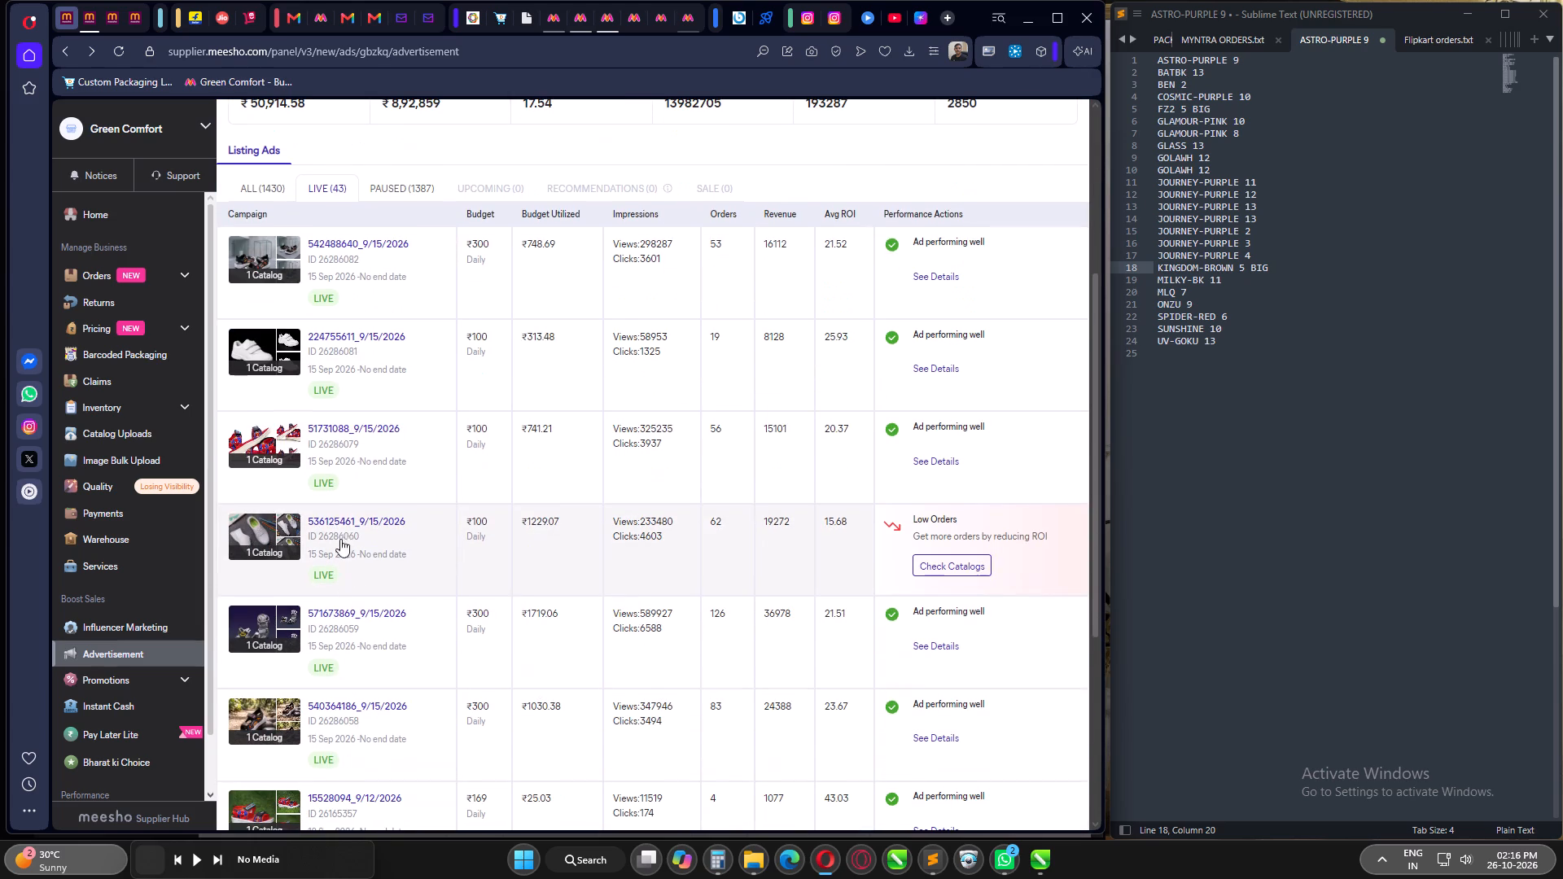
pyautogui.click(331, 549)
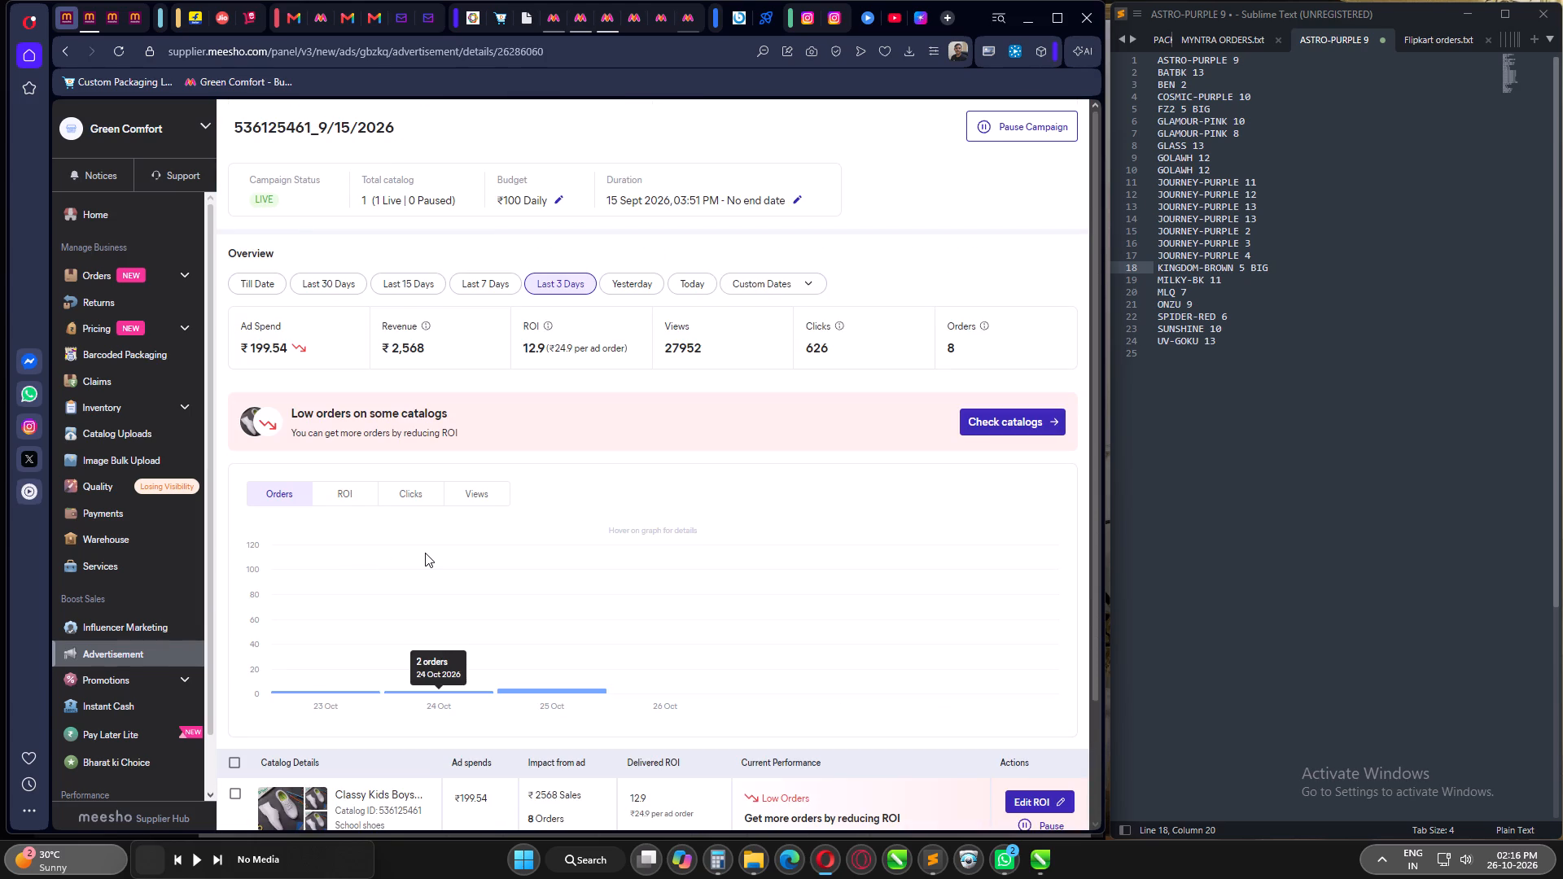
# Go back to the live campaigns and review the remaining ones on pages 4 and 5.
pyautogui.click(77, 43)
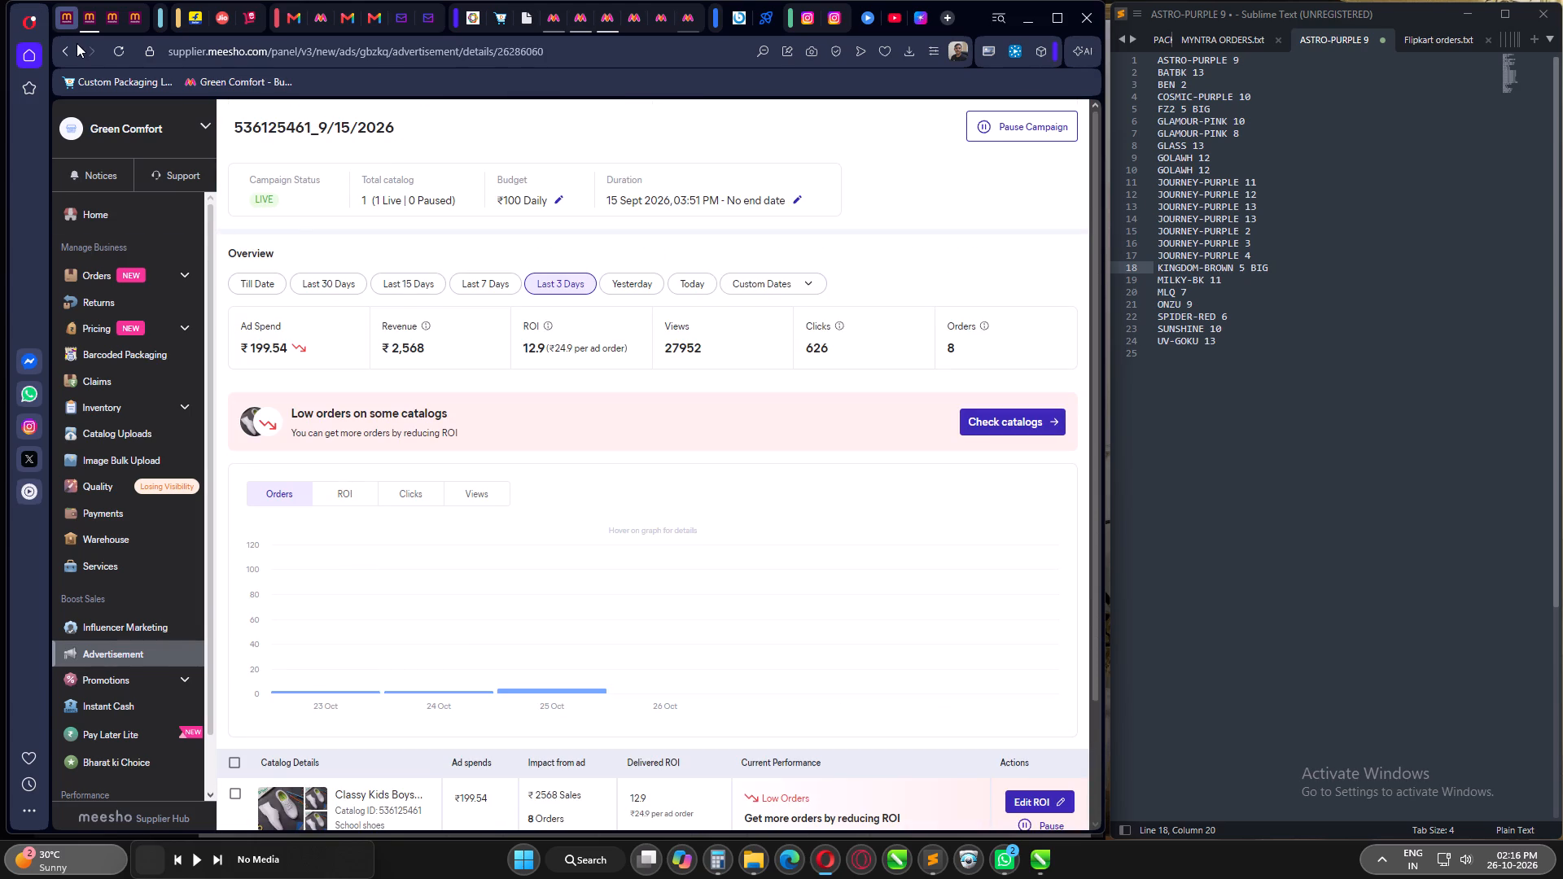
pyautogui.click(69, 51)
pyautogui.scroll(-8, 912, 674)
pyautogui.scroll(-16, 912, 674)
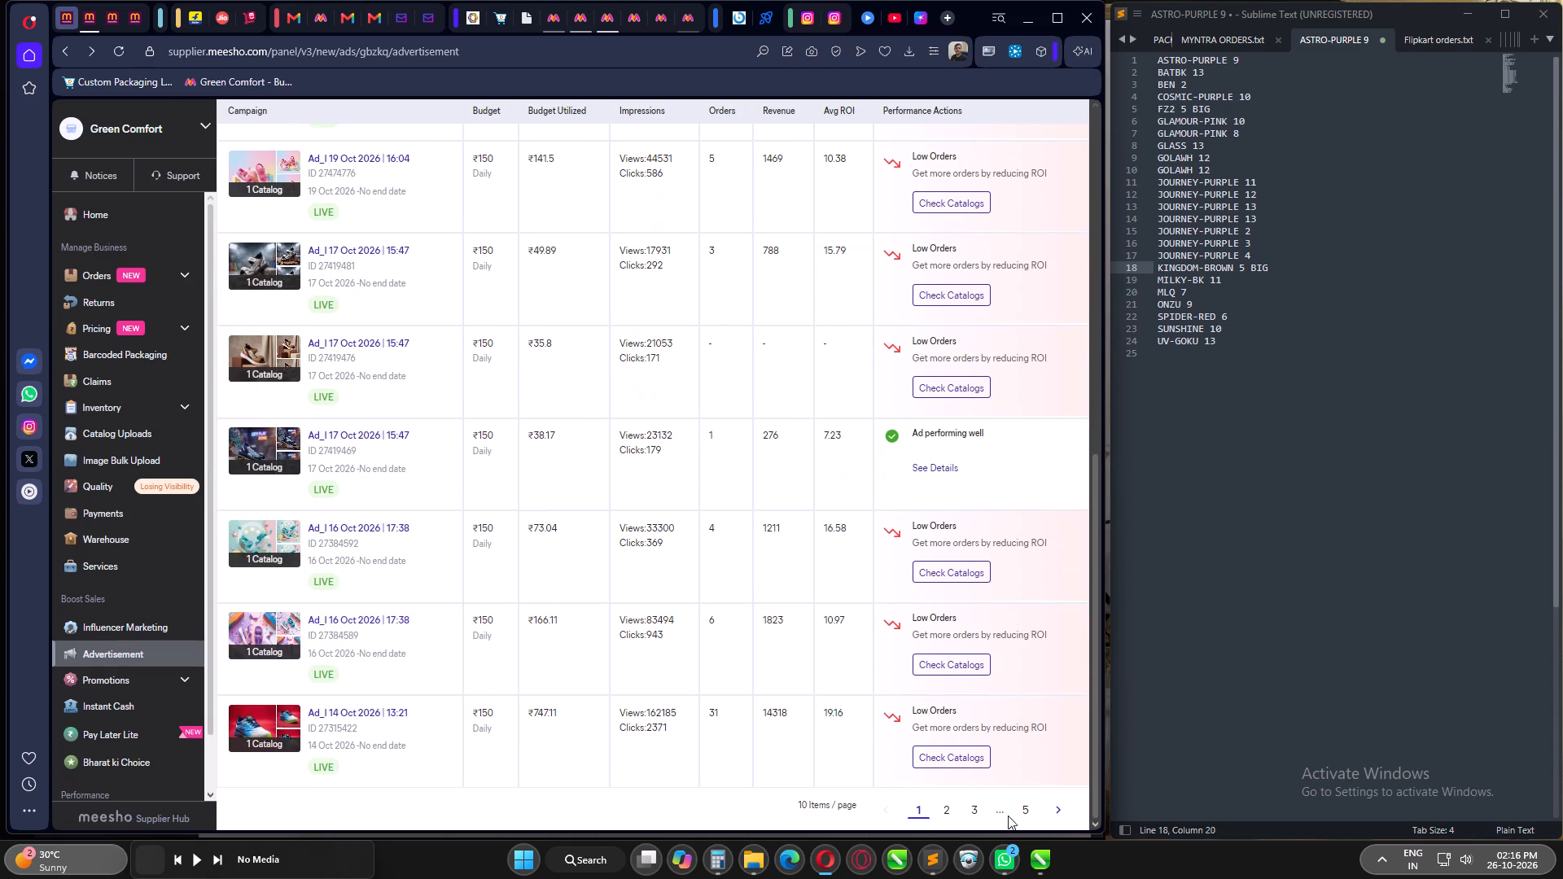
pyautogui.click(1001, 810)
pyautogui.scroll(-6, 512, 601)
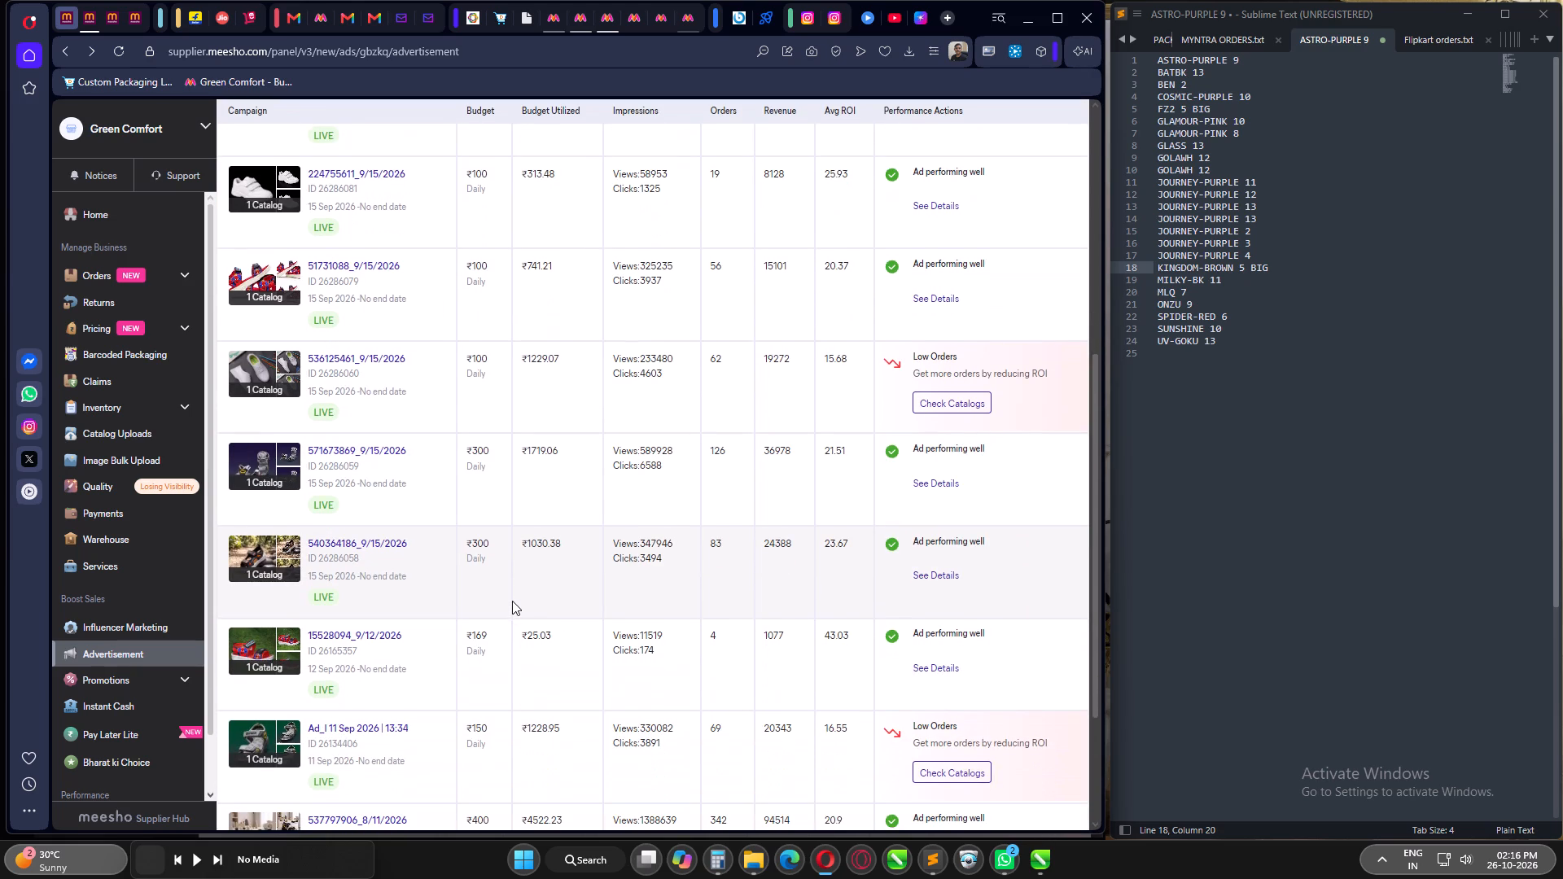
pyautogui.scroll(-4, 512, 601)
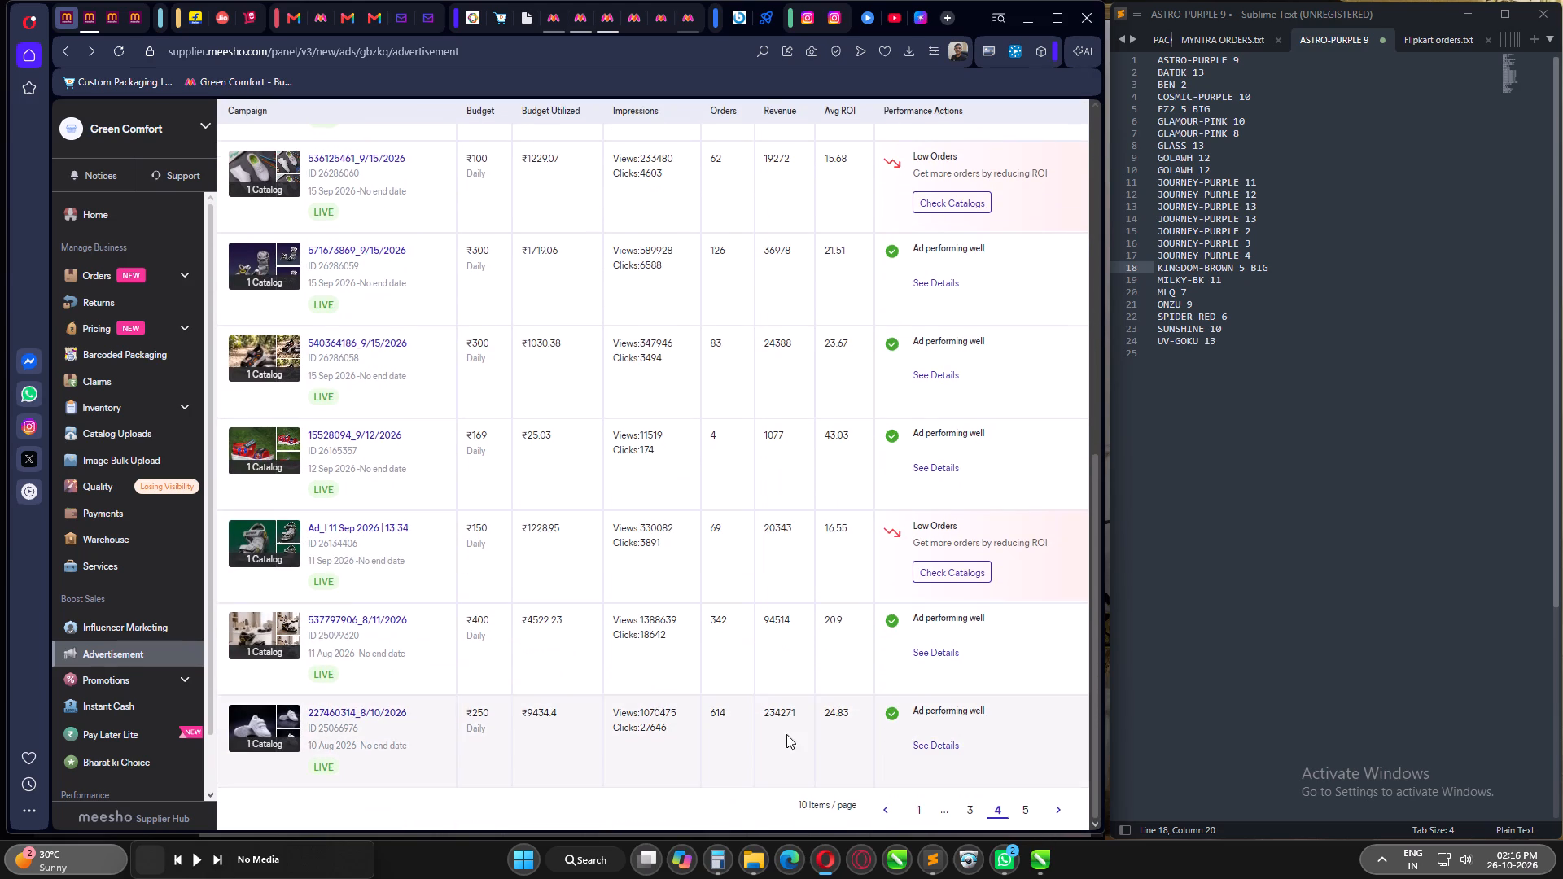
pyautogui.click(1017, 811)
pyautogui.scroll(-3, 617, 643)
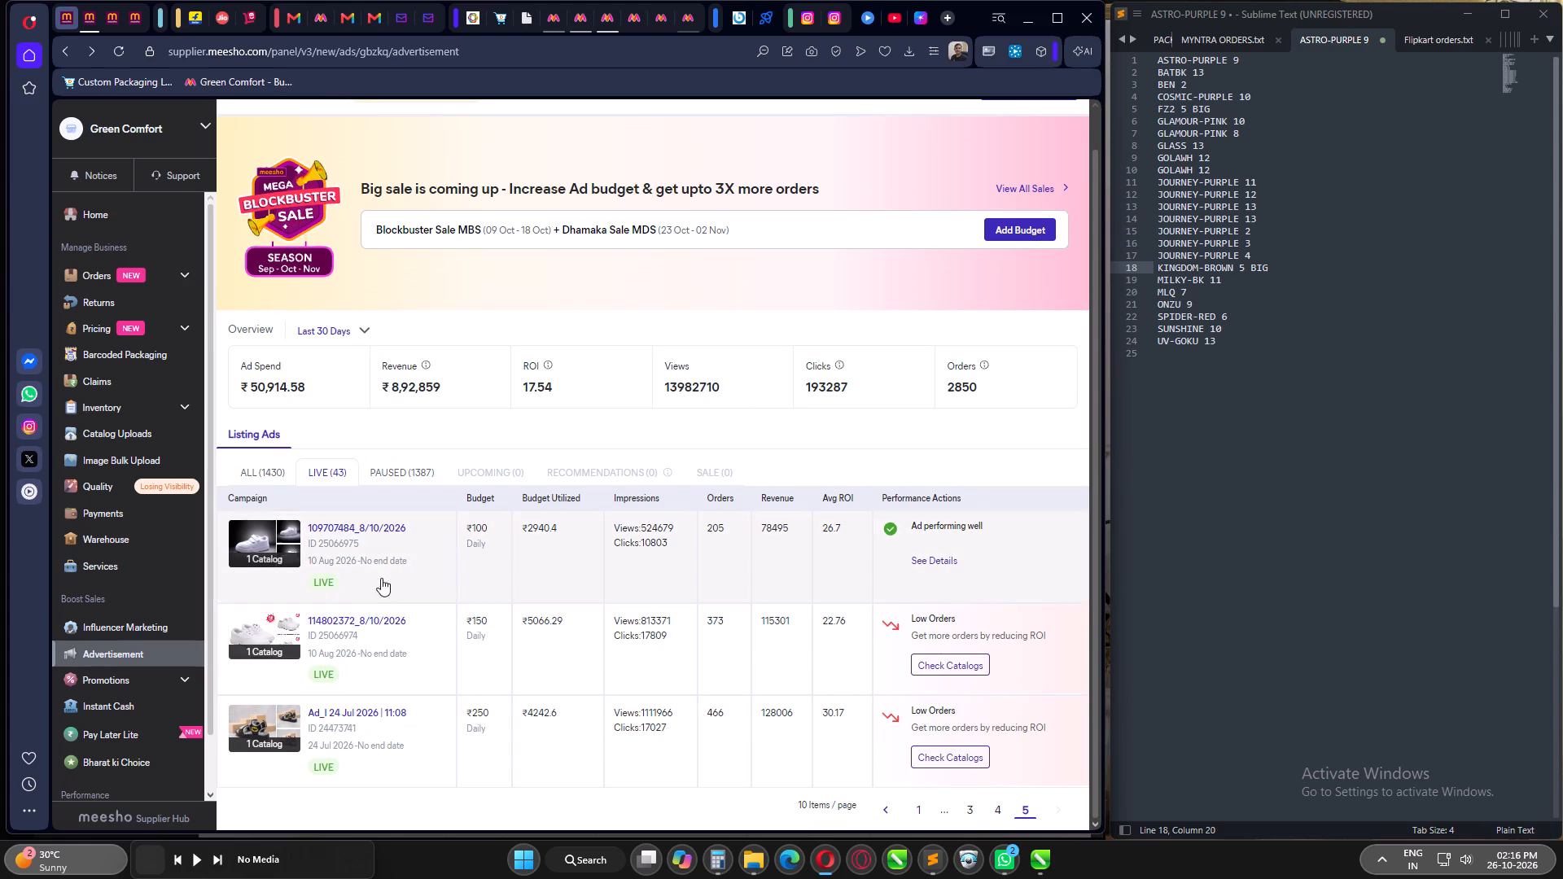
# Show all campaigns and view the advertisement overview for Today.
pyautogui.click(278, 465)
pyautogui.click(335, 330)
pyautogui.click(331, 464)
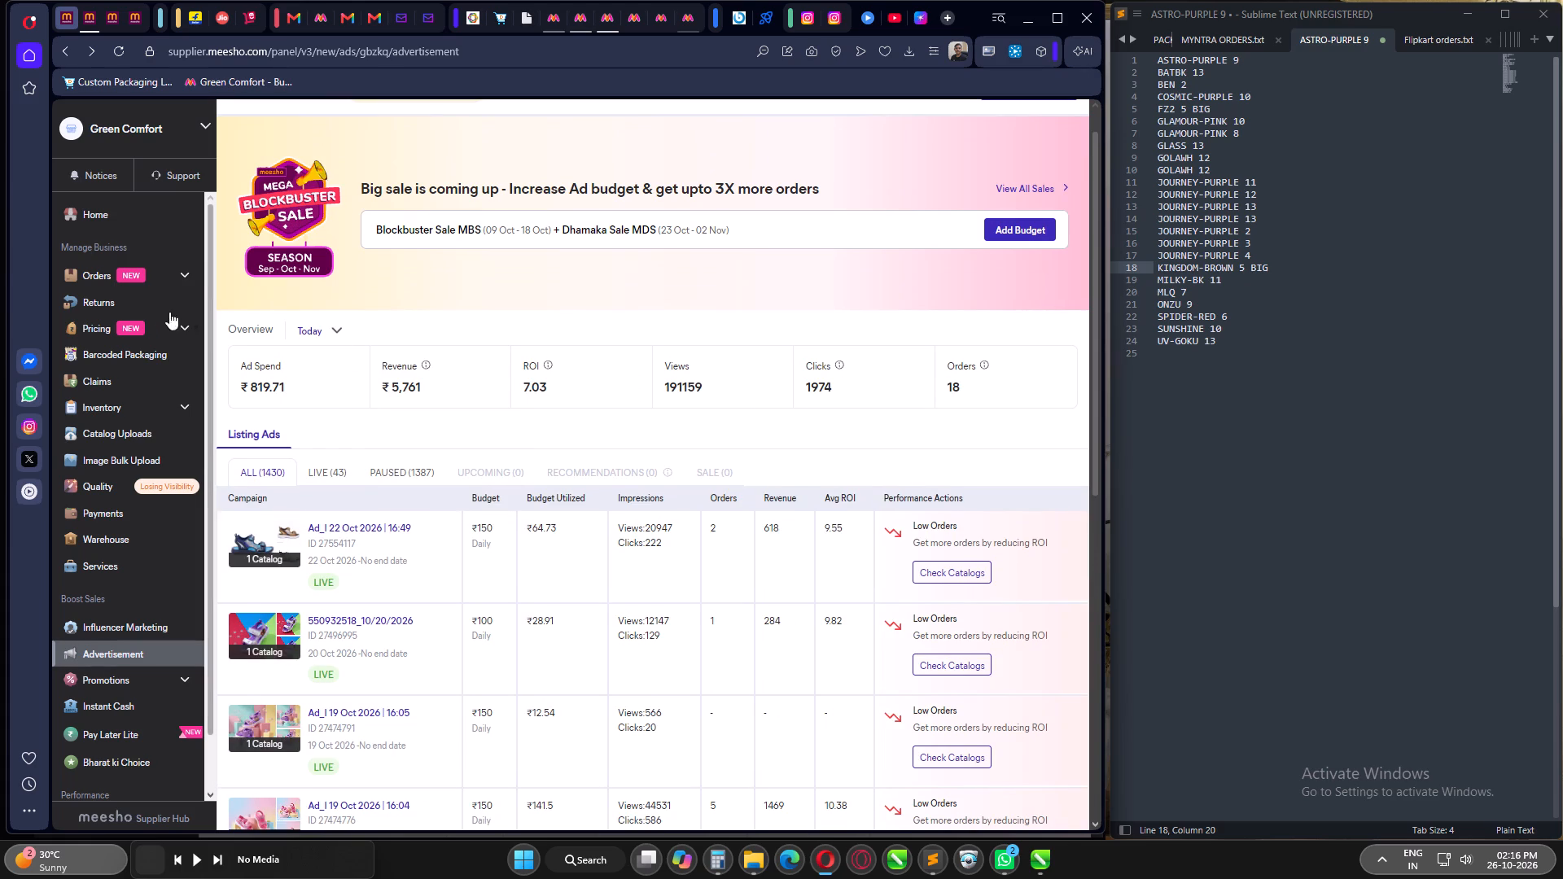
# Open Green Comfort's pending orders and look through the list.
pyautogui.click(132, 288)
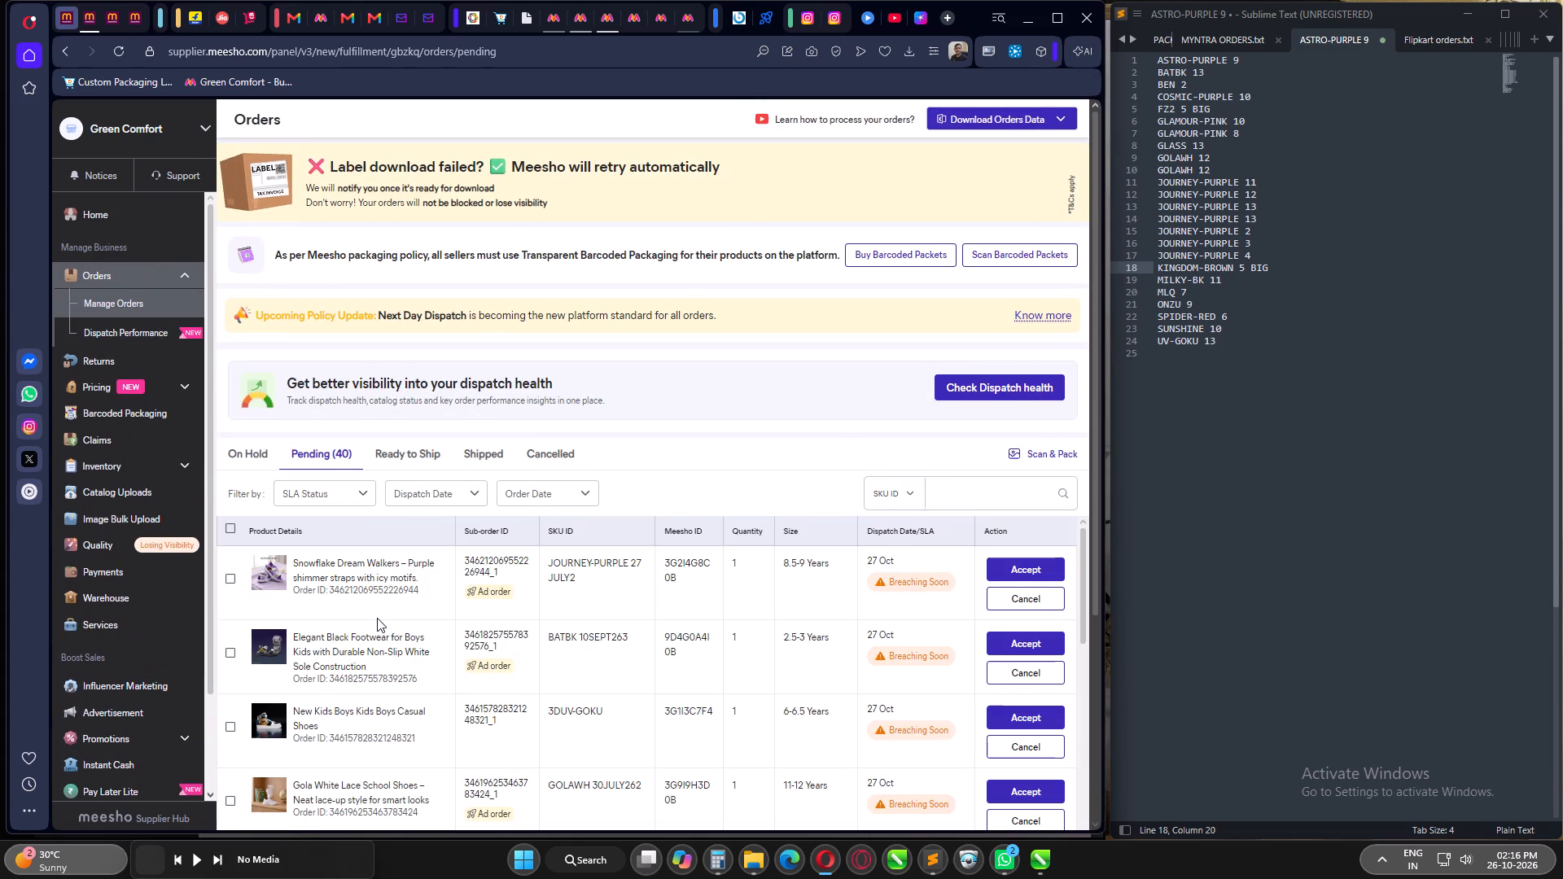
pyautogui.scroll(-2, 377, 618)
pyautogui.scroll(-4, 282, 653)
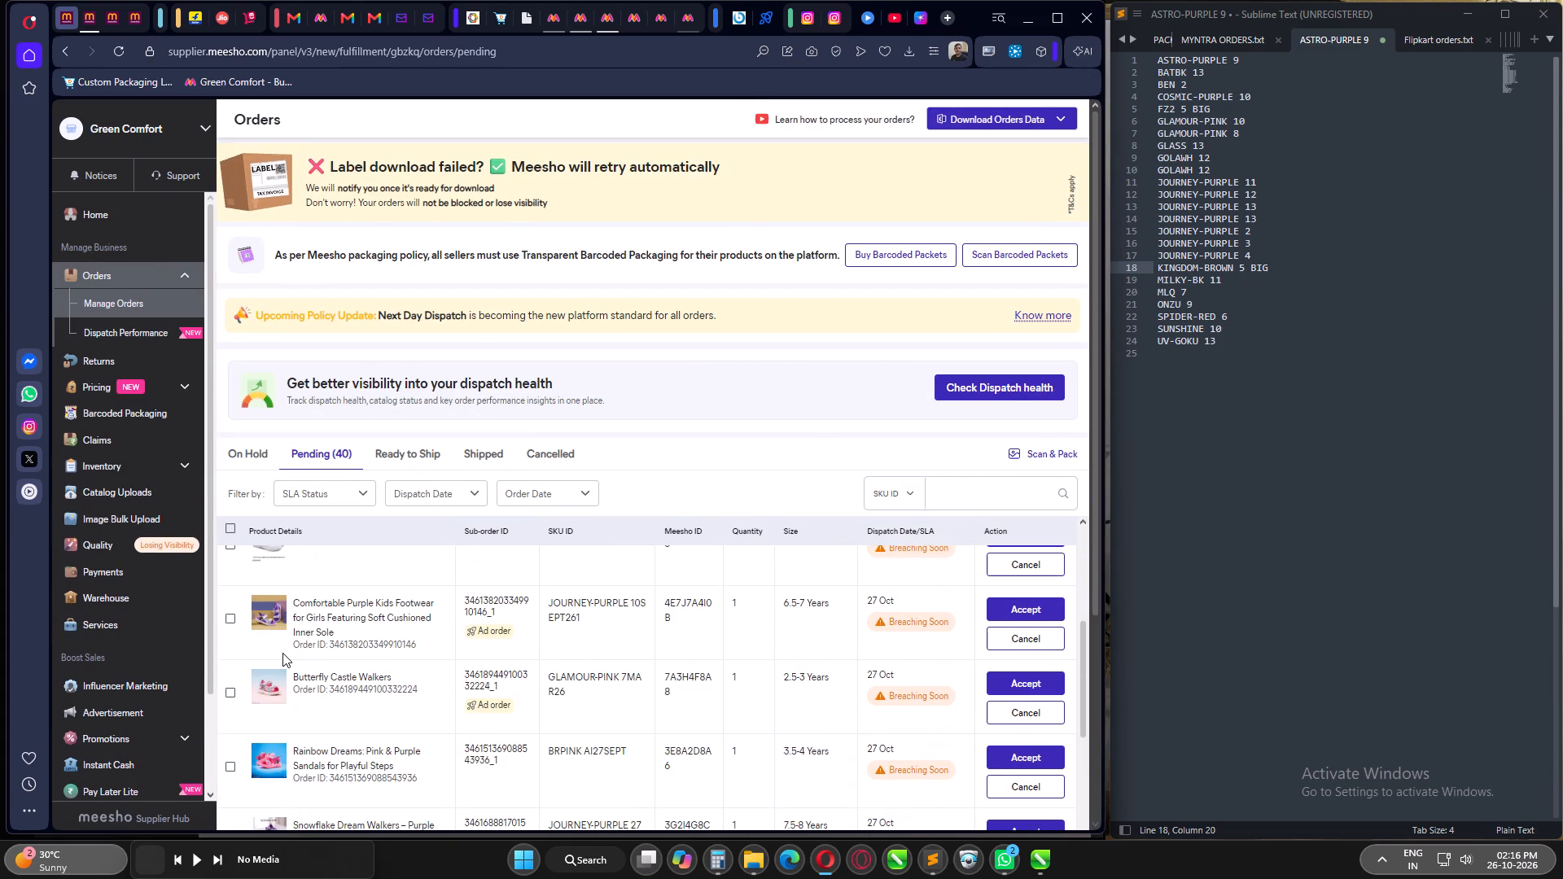
pyautogui.scroll(-8, 282, 653)
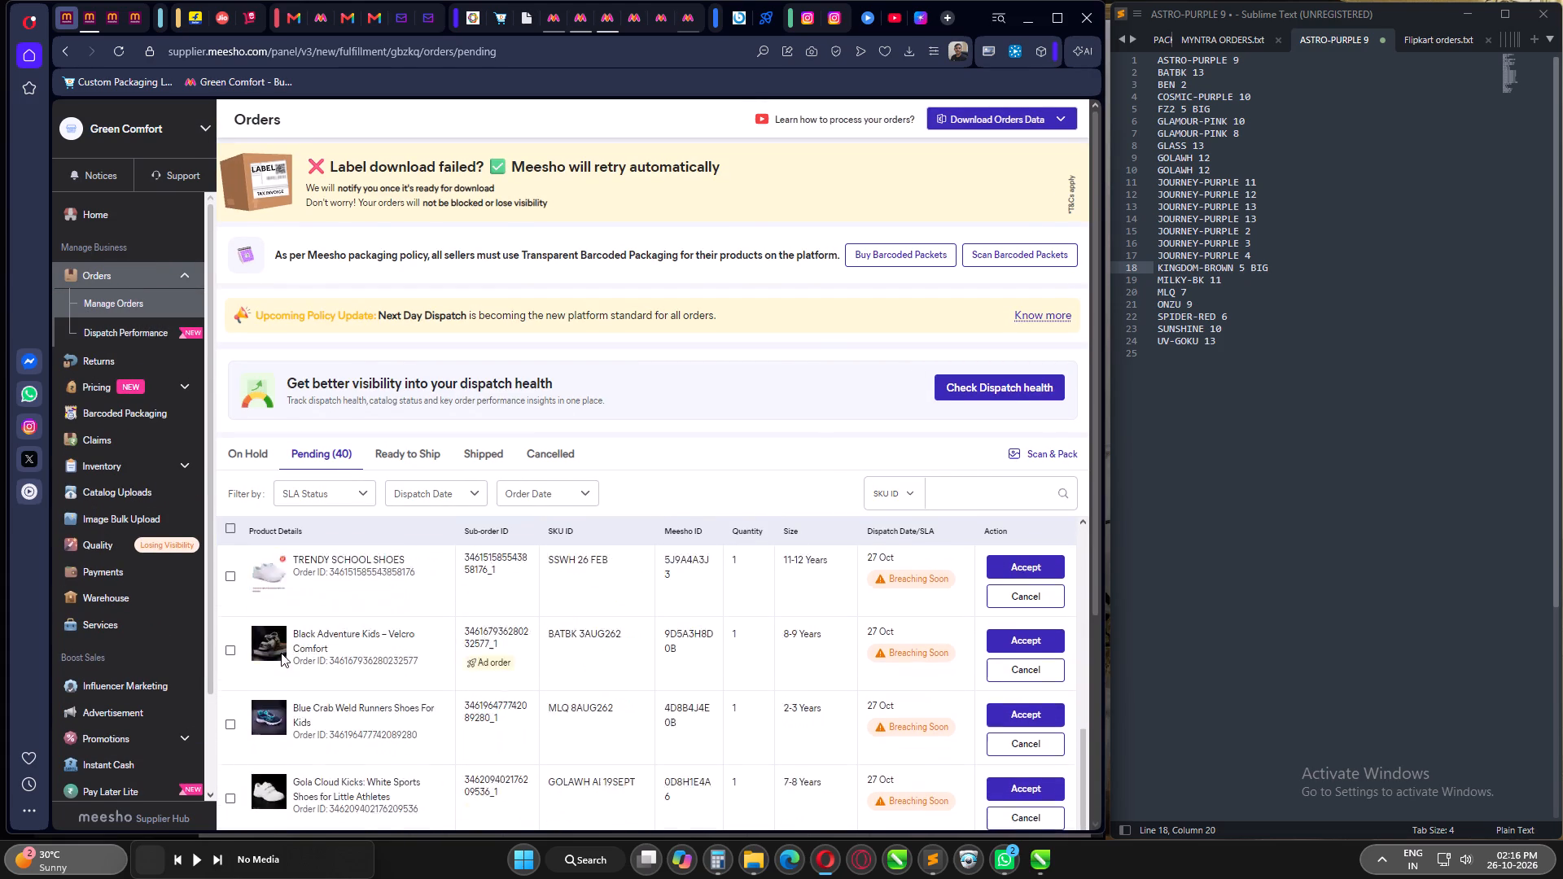
# Return to the advertisement page and apply a custom overview date range from 01/10/2026 to 26/10/2026.
pyautogui.click(116, 718)
pyautogui.click(328, 369)
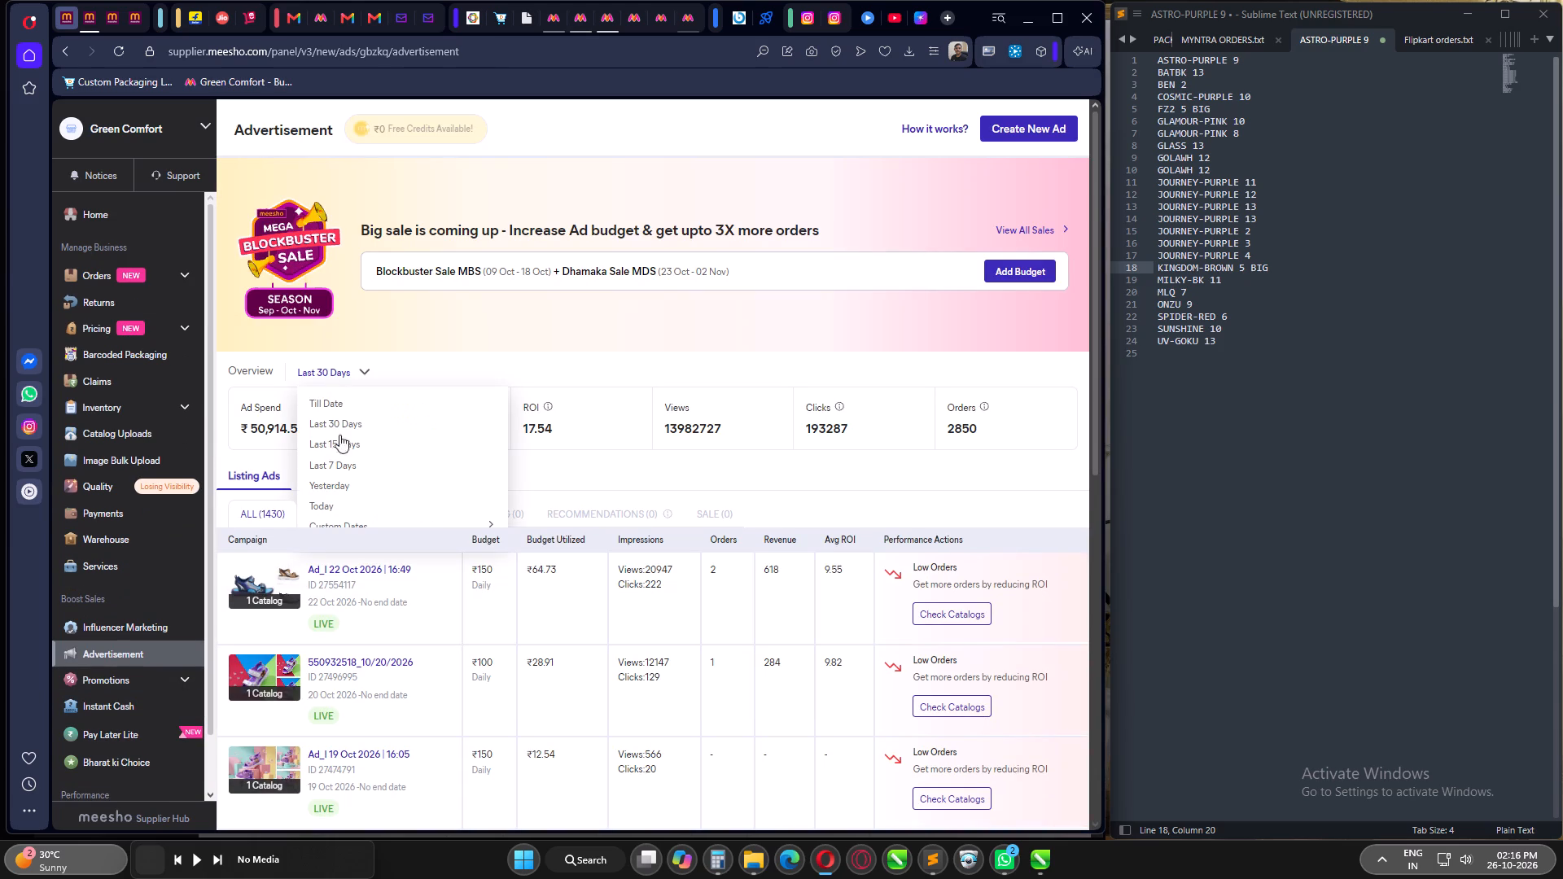
pyautogui.click(346, 523)
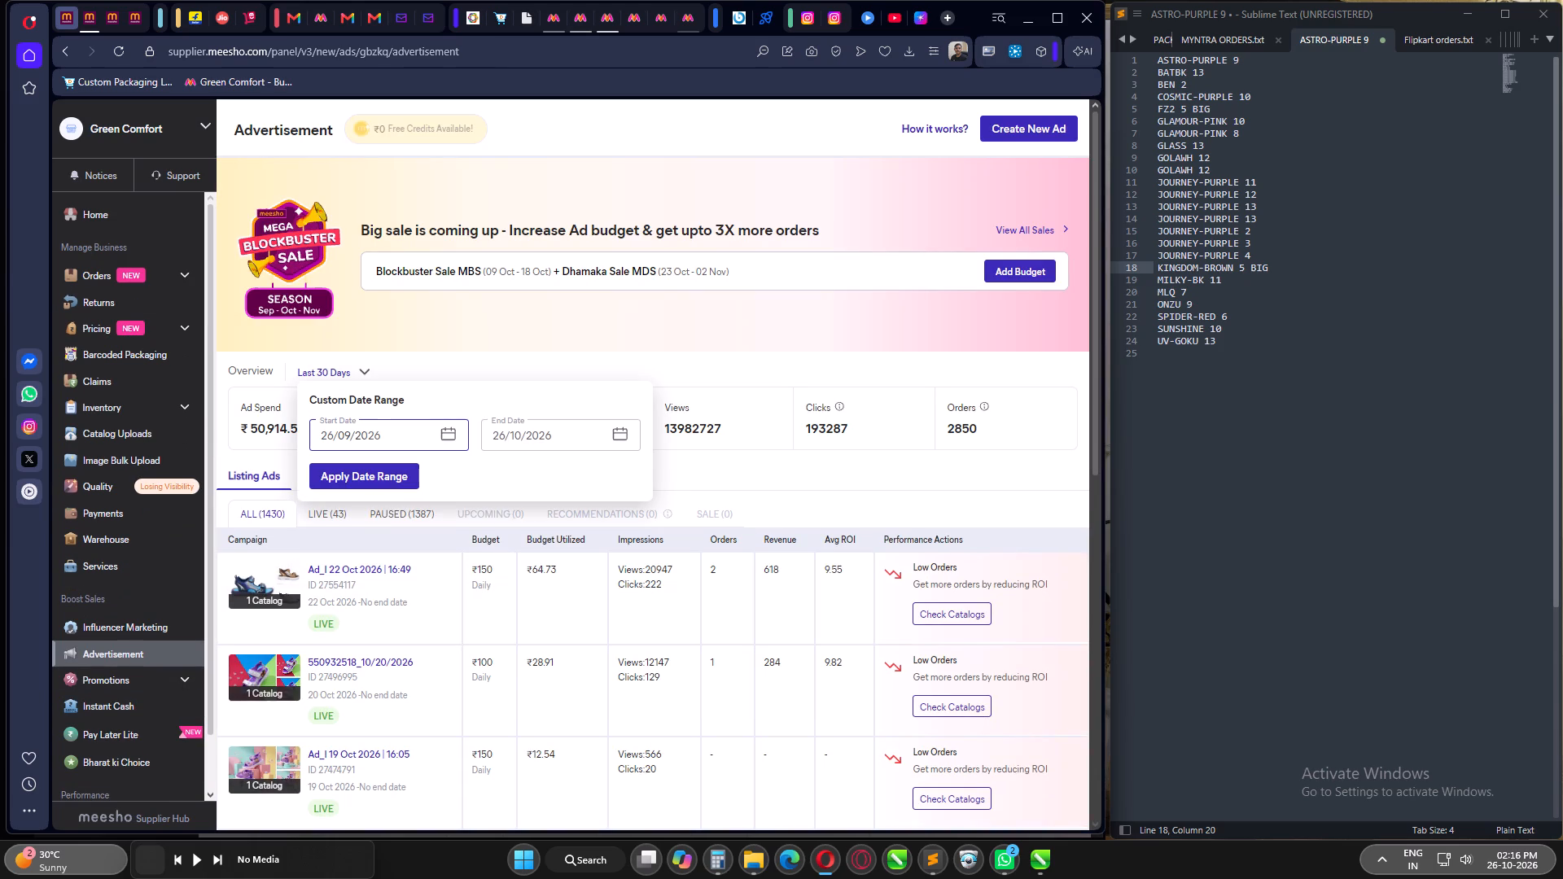
pyautogui.click(401, 439)
pyautogui.click(485, 480)
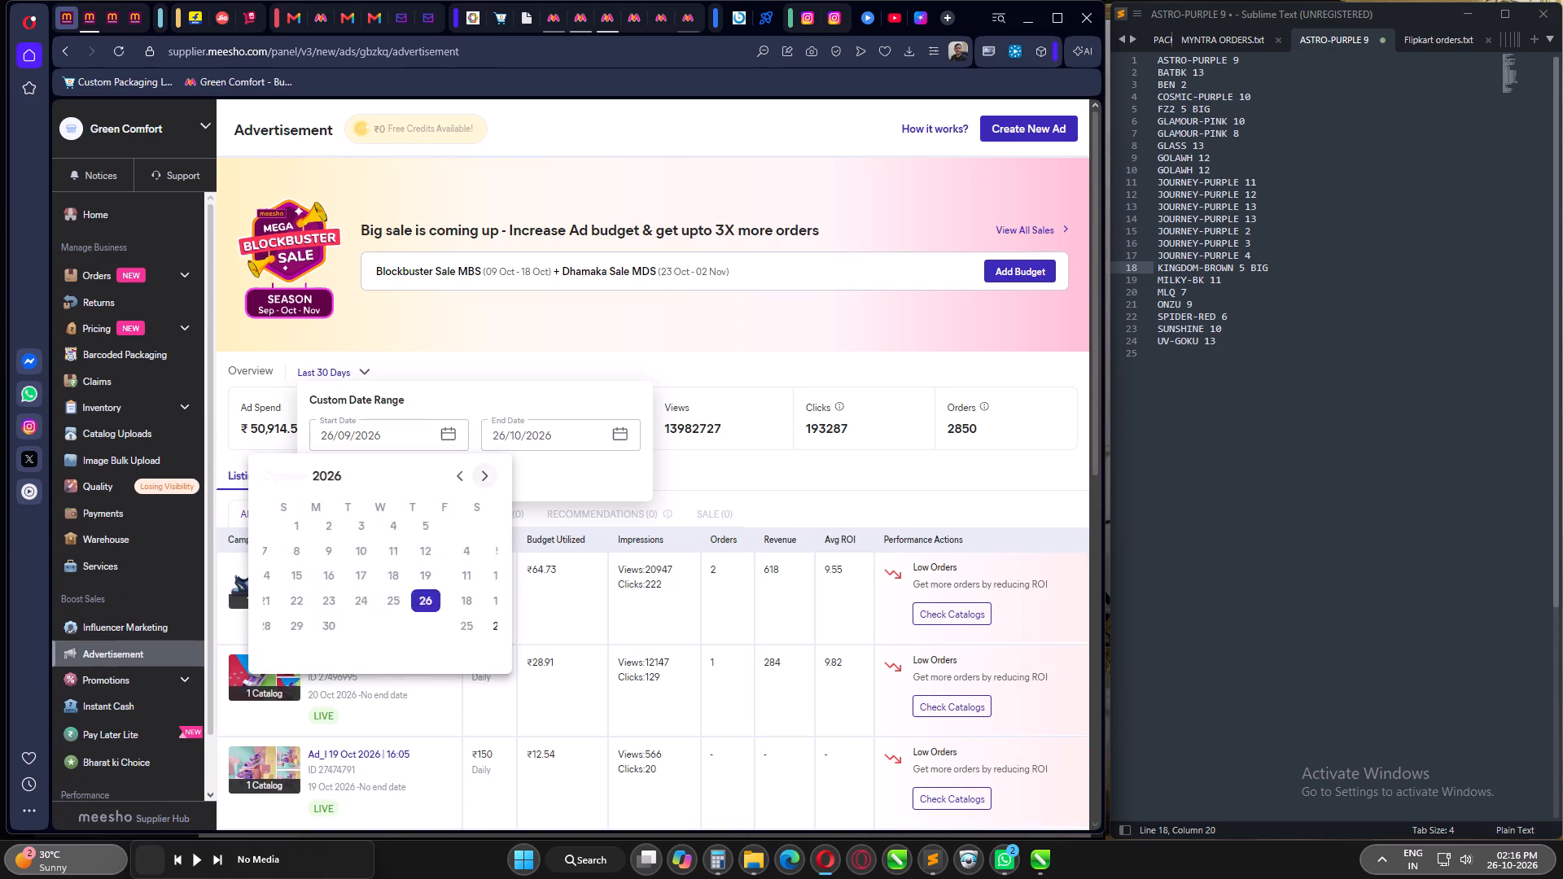
pyautogui.click(416, 523)
pyautogui.click(553, 438)
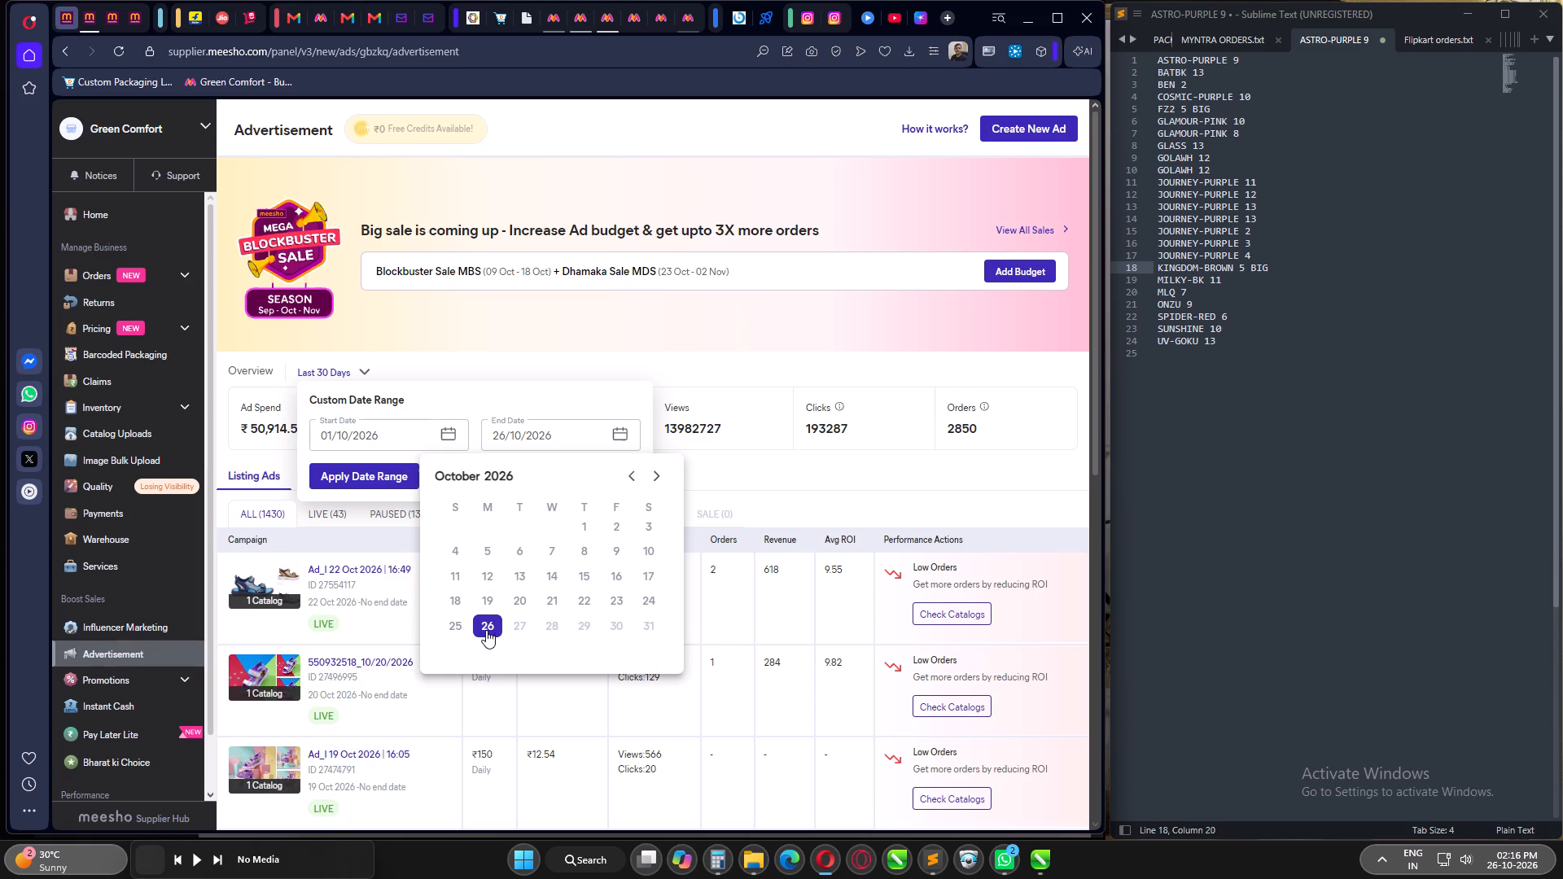
pyautogui.click(487, 630)
pyautogui.click(404, 457)
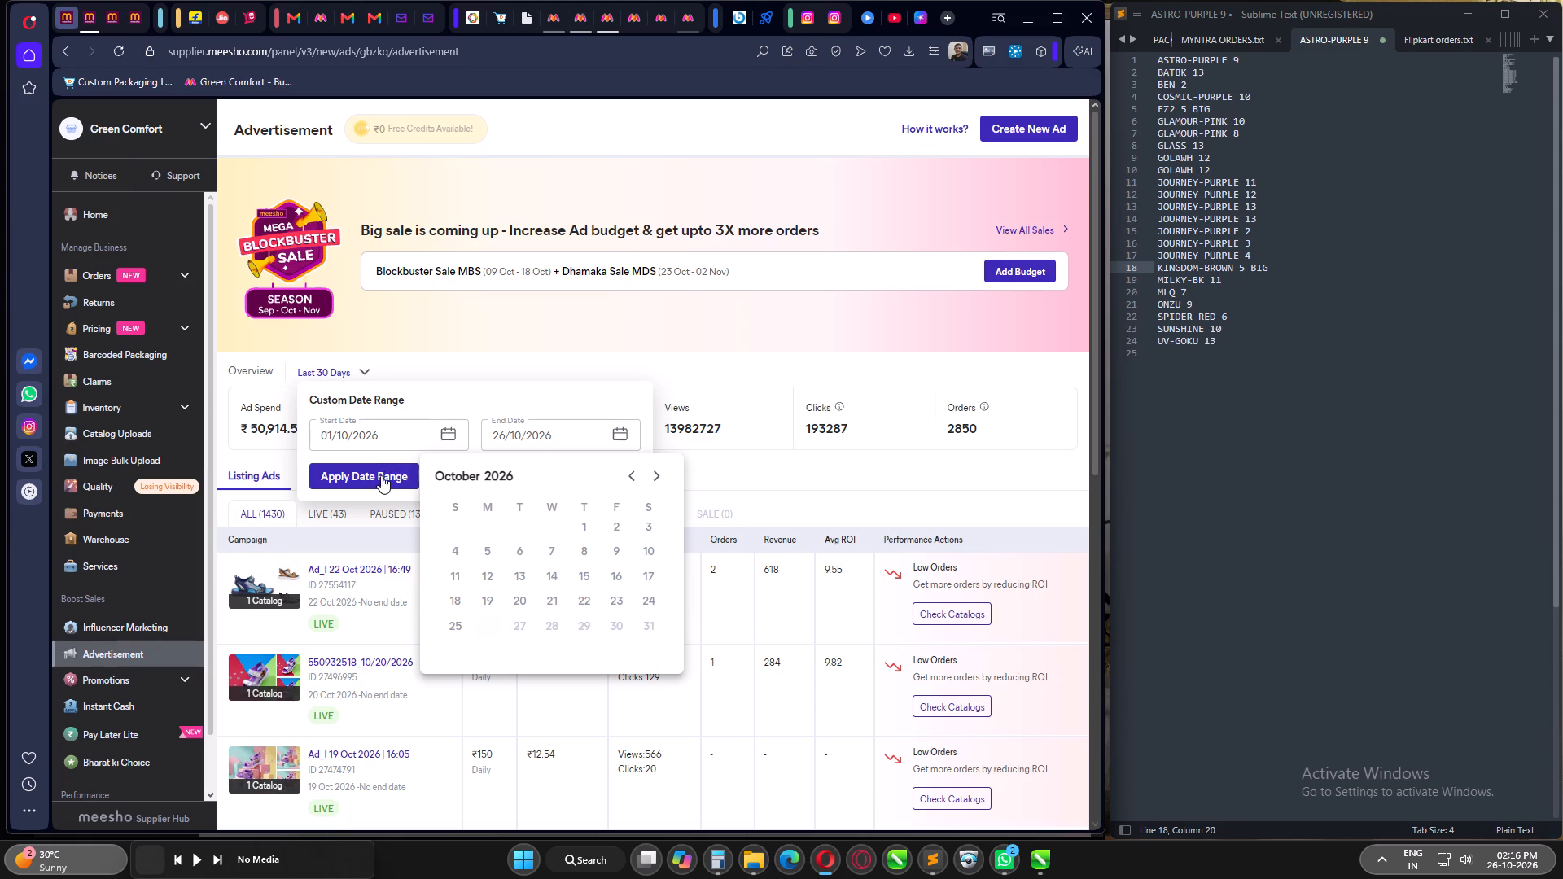
pyautogui.click(381, 476)
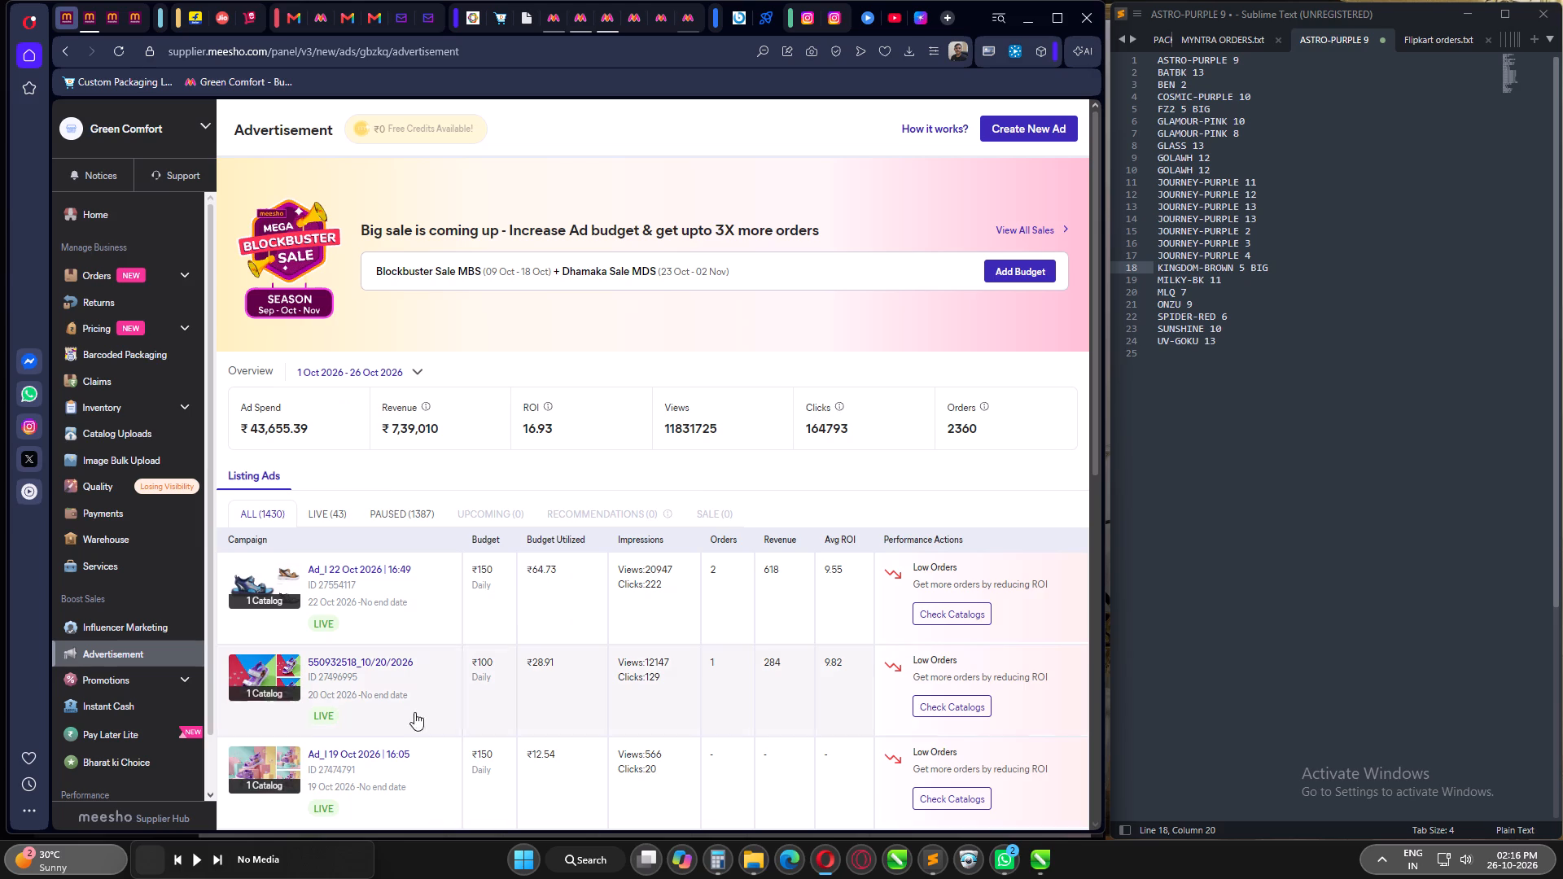
# Switch to Calculator, clear it and start an ad spend sum with 43655.
pyautogui.click(729, 867)
pyautogui.click(1452, 335)
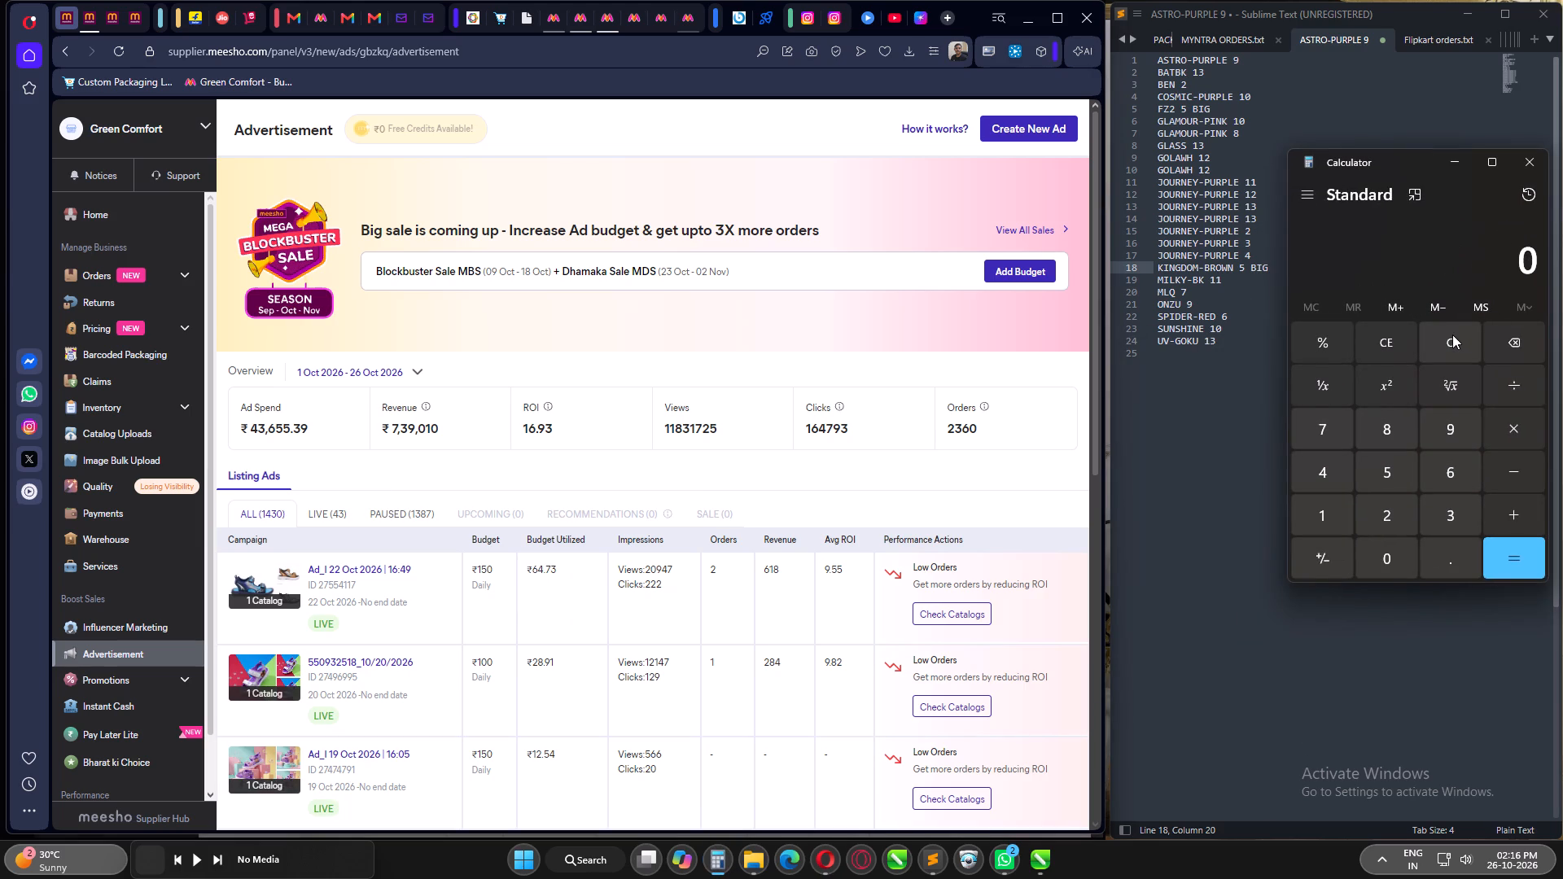
pyautogui.write('43655+')
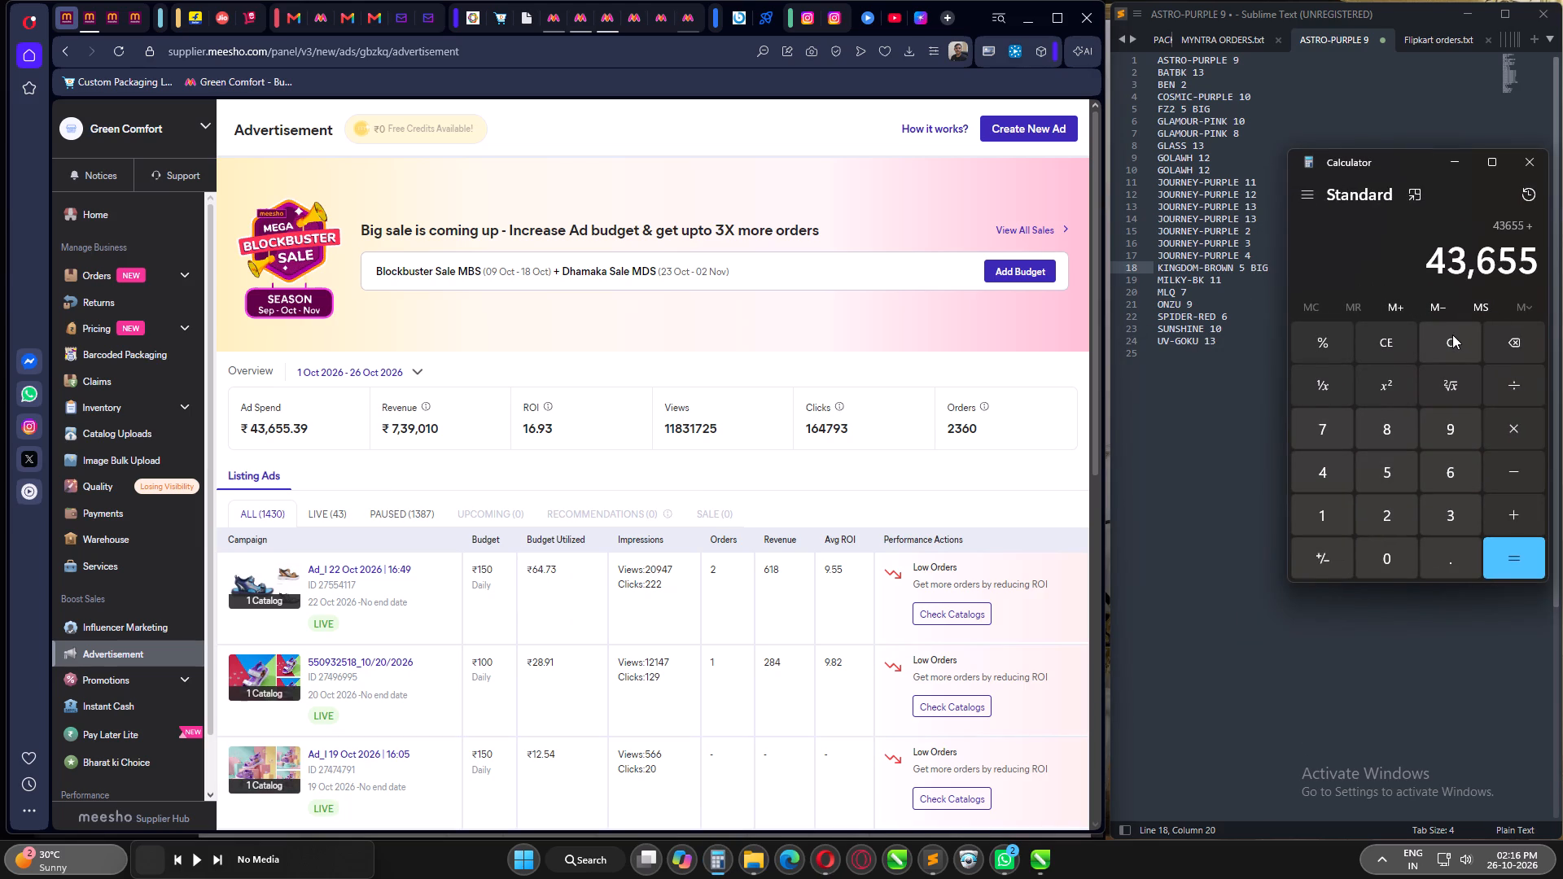
# Switch to Microsoft Edge and apply the 01/10/2026 to 26/10/2026 range to the Green Comfort shoes & Sandals ad overview.
pyautogui.click(783, 873)
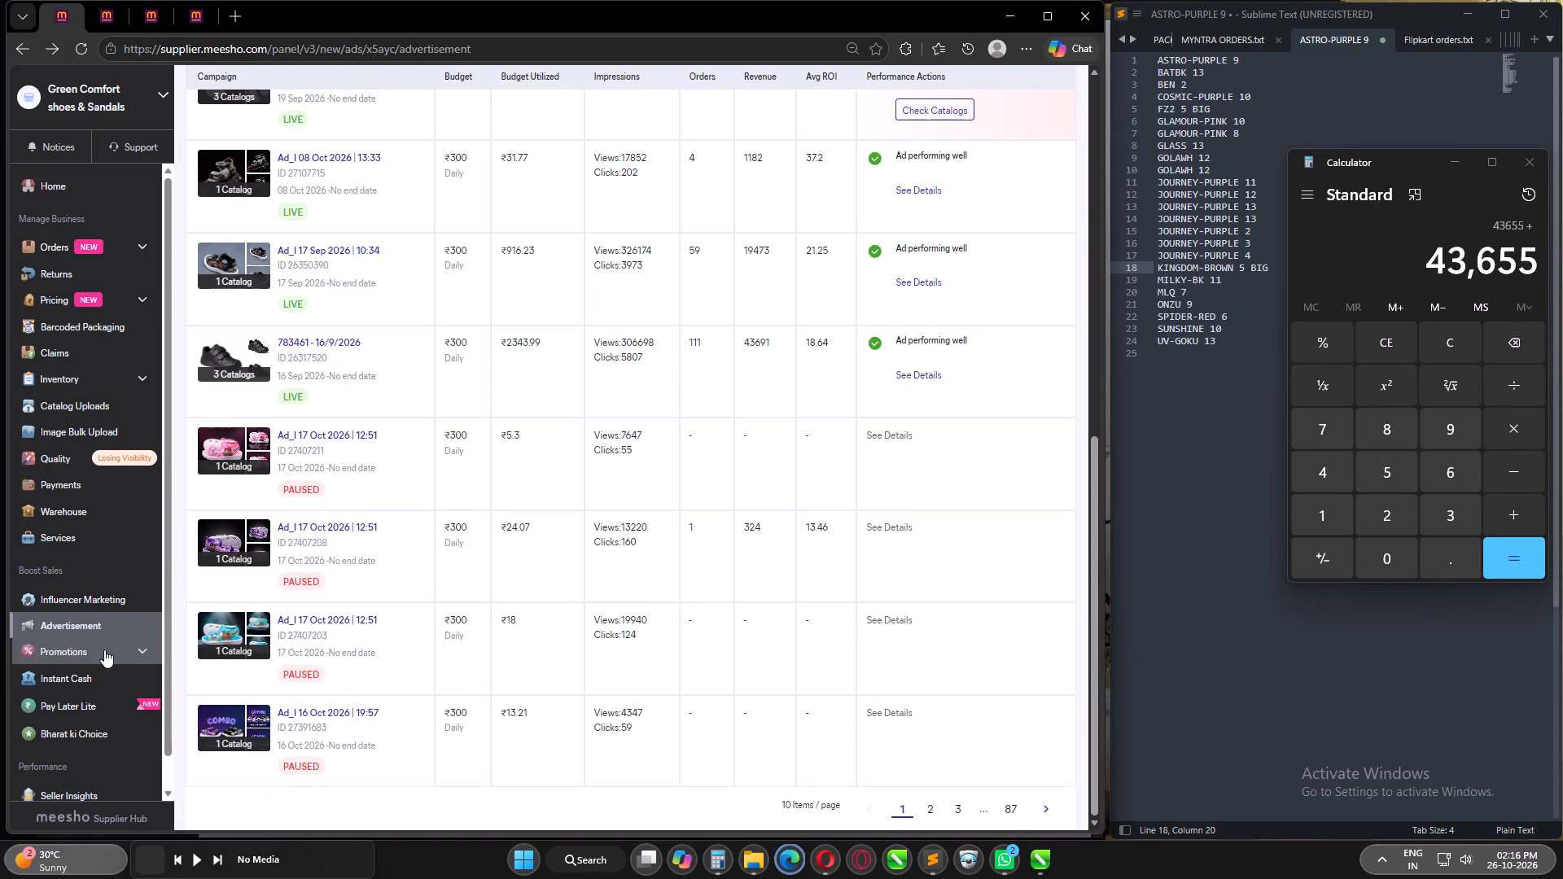
pyautogui.scroll(12, 286, 501)
pyautogui.click(297, 328)
pyautogui.click(325, 343)
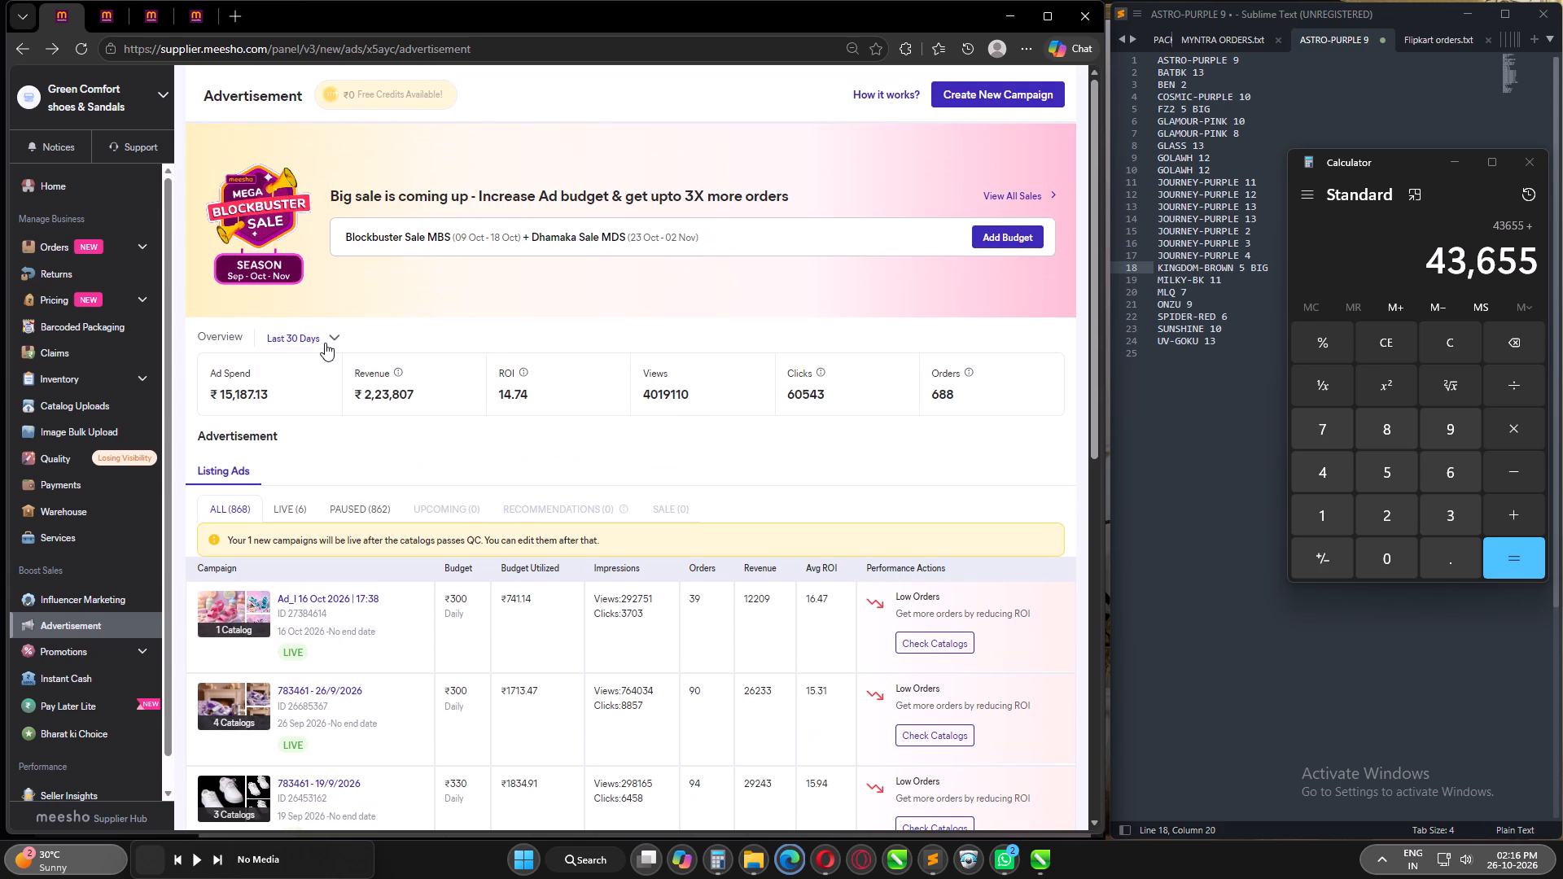
pyautogui.click(304, 492)
pyautogui.click(372, 397)
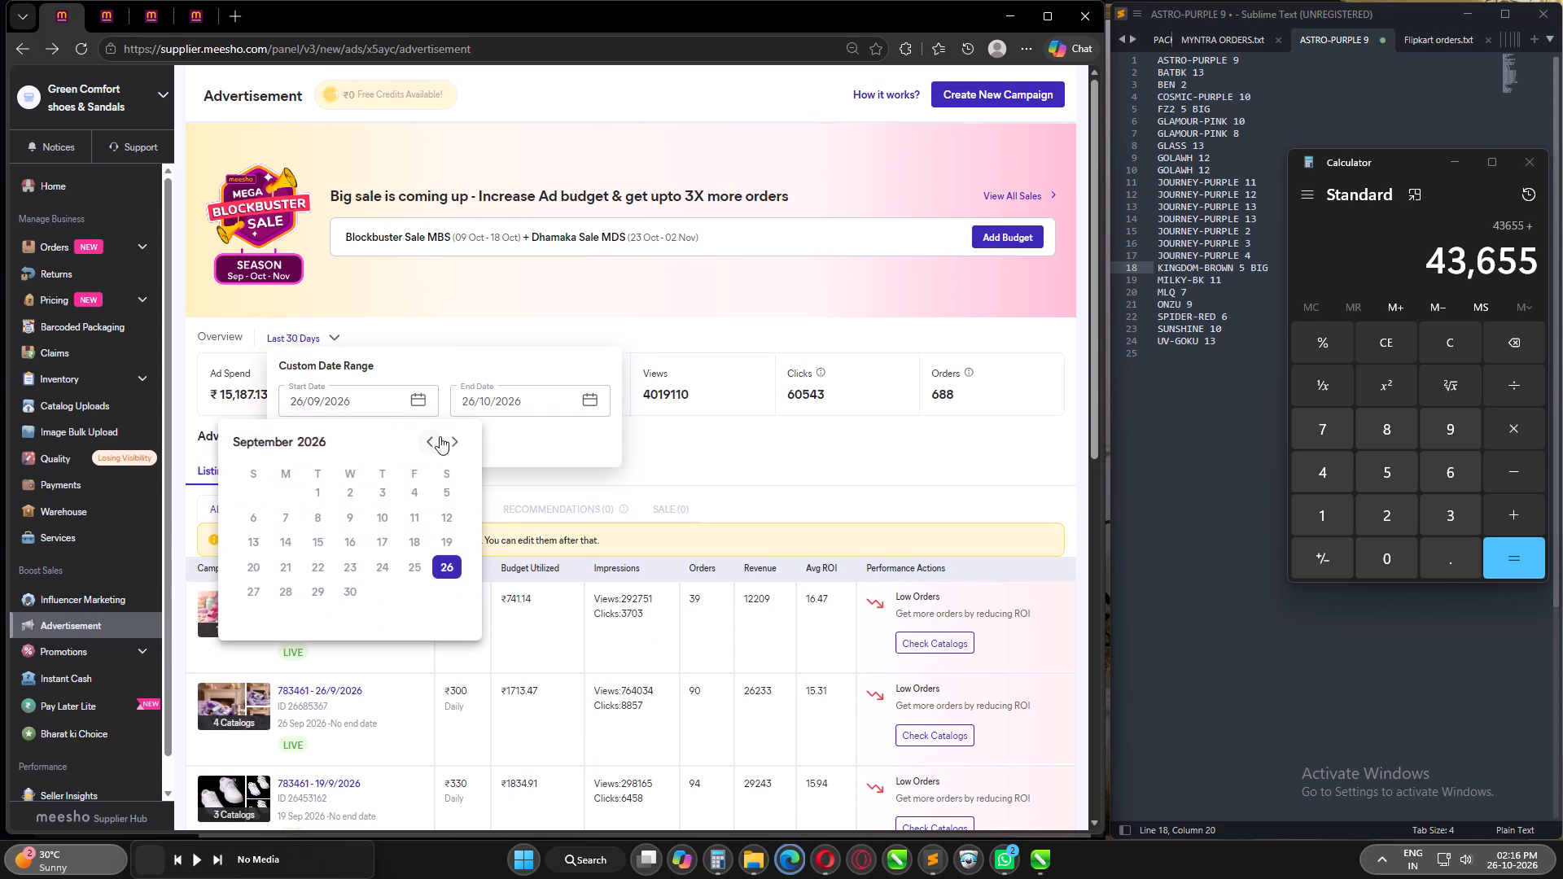
pyautogui.click(451, 440)
pyautogui.click(387, 490)
pyautogui.click(527, 438)
pyautogui.click(309, 448)
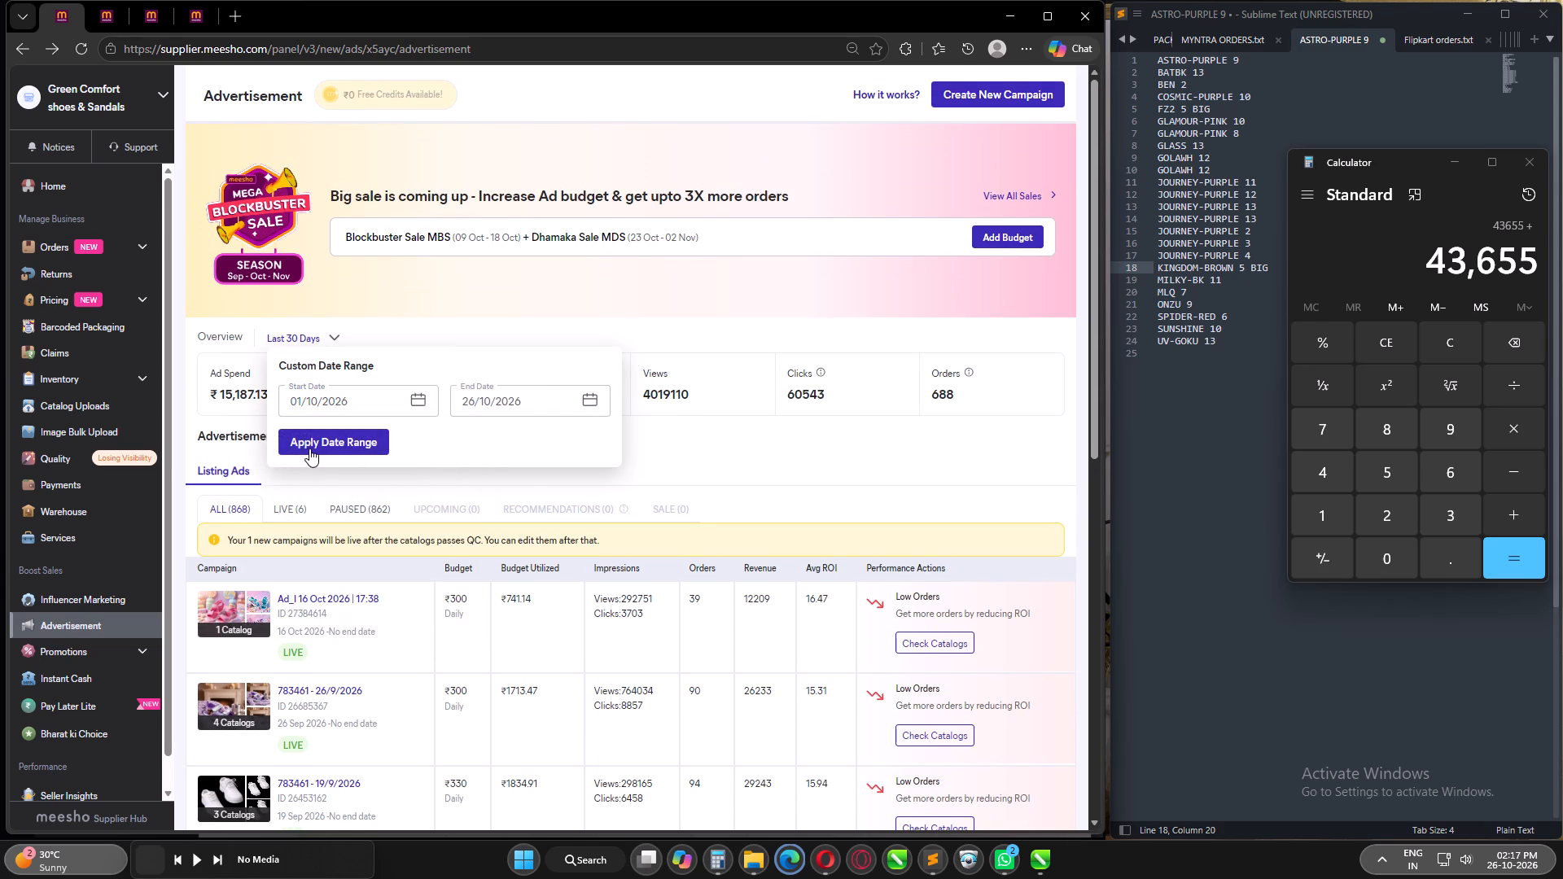
# Add this account's ad spend, 12270, to the running sum in Calculator, ready for another amount.
pyautogui.click(1324, 503)
pyautogui.click(1397, 514)
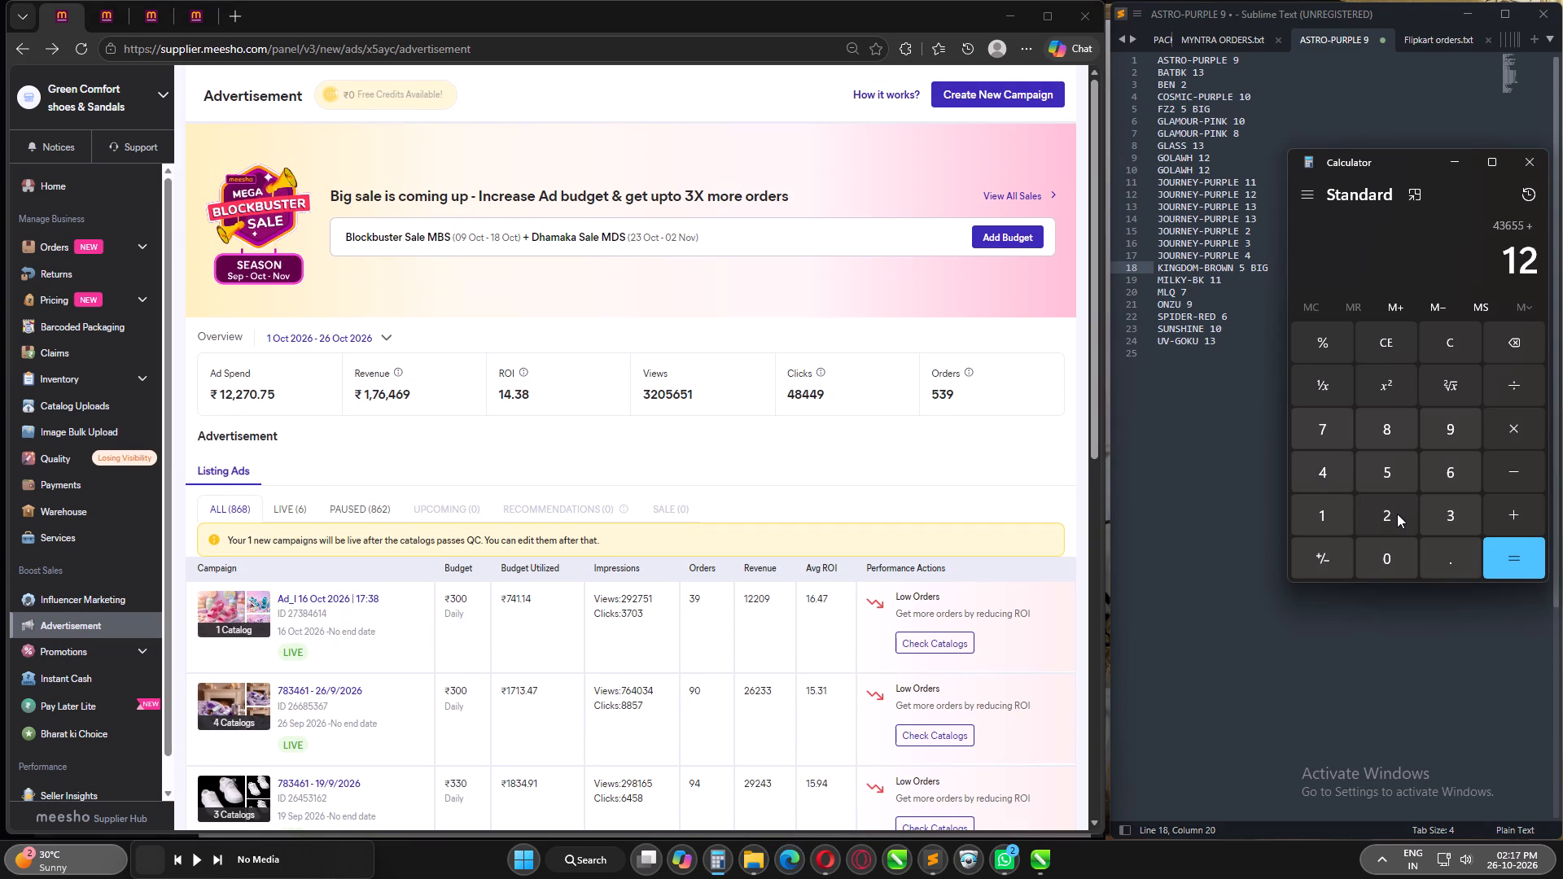
pyautogui.click(1396, 518)
pyautogui.click(1323, 421)
pyautogui.click(1385, 551)
pyautogui.click(1518, 505)
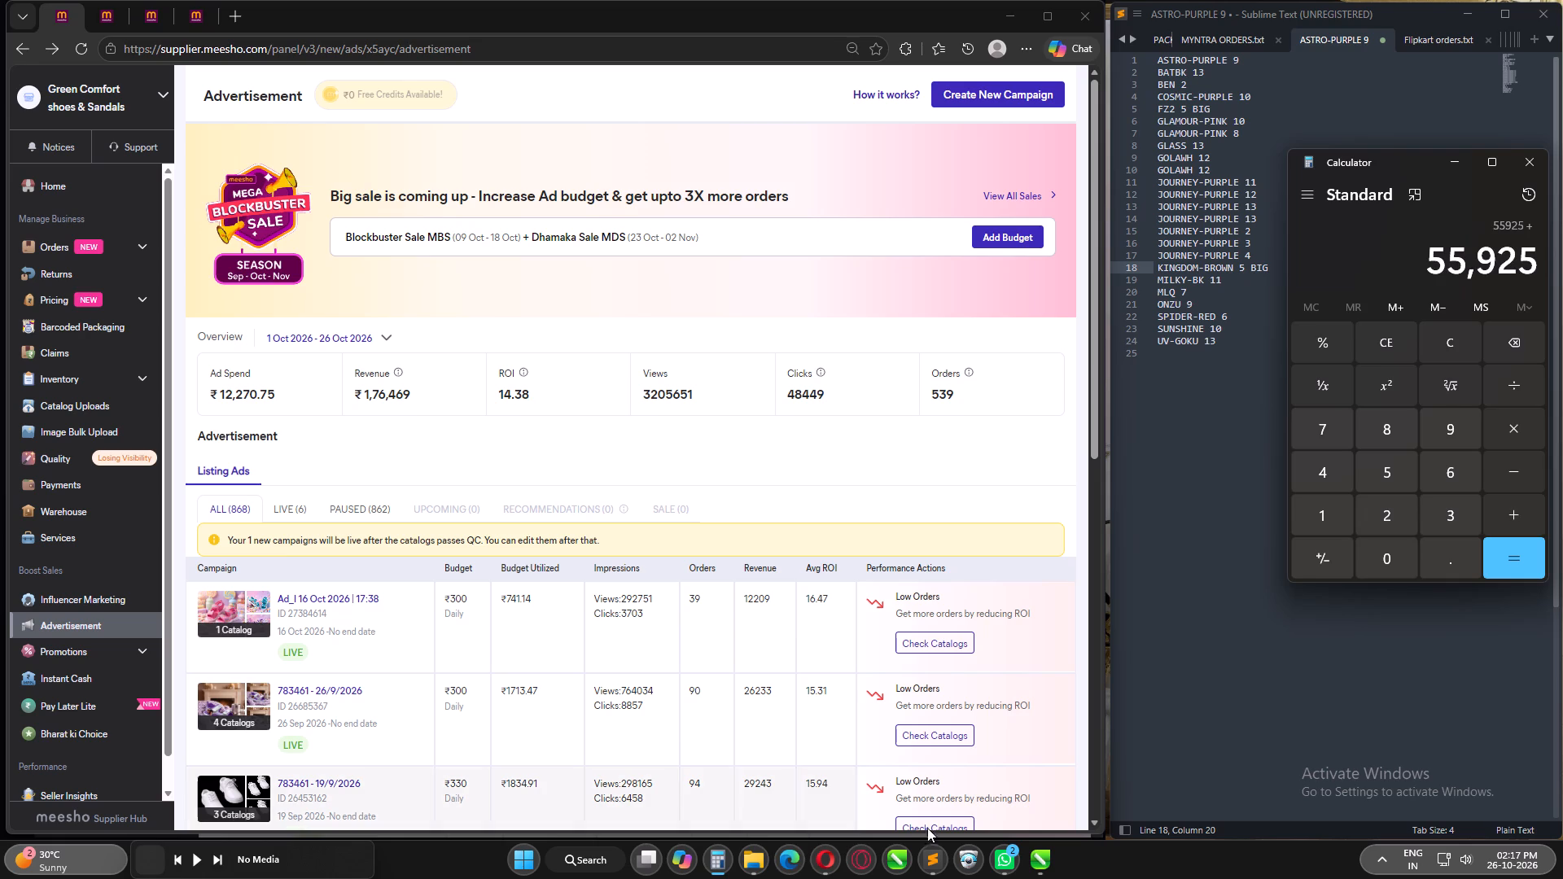
# Switch to Opera GX and apply the custom range 01/10/2026 to 26/10/2026 to the Green Comfort Footwear Collection ad overview.
pyautogui.click(856, 859)
pyautogui.click(309, 358)
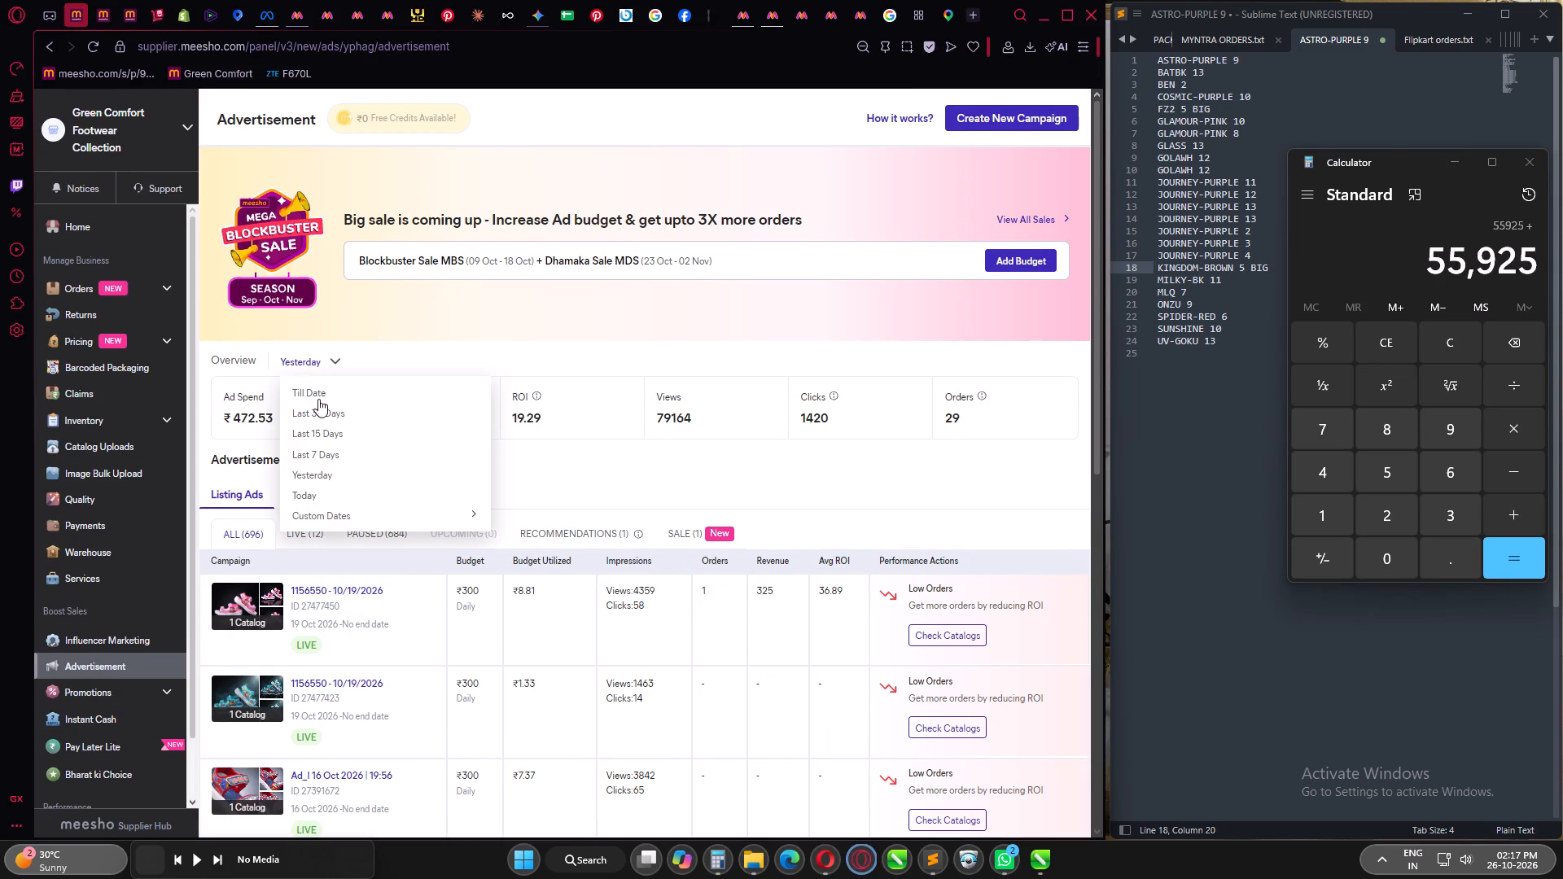
pyautogui.click(329, 511)
pyautogui.click(352, 417)
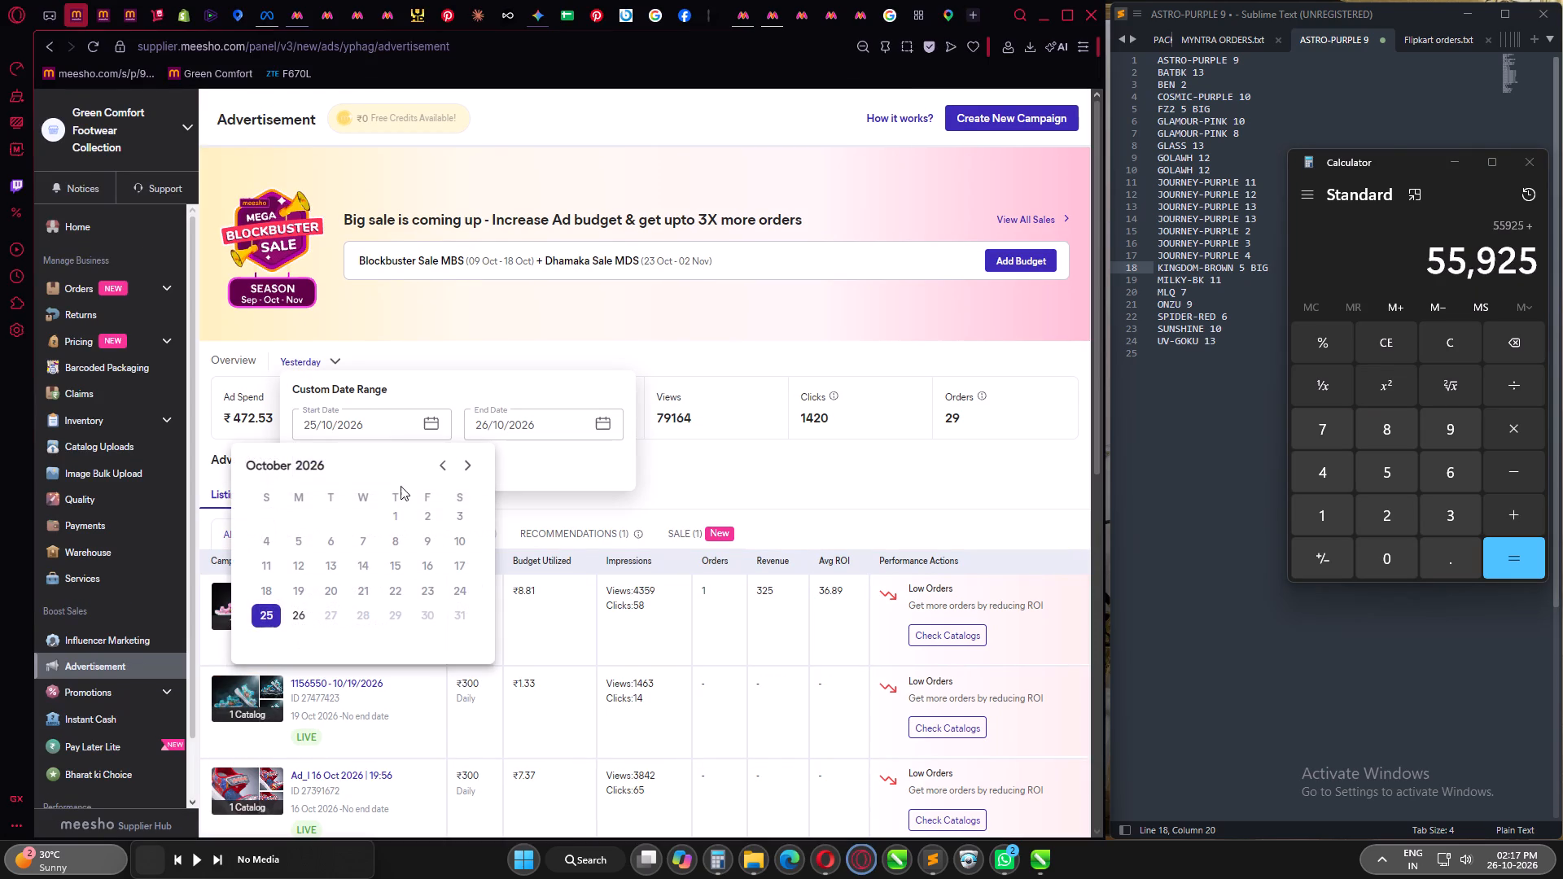
pyautogui.click(395, 514)
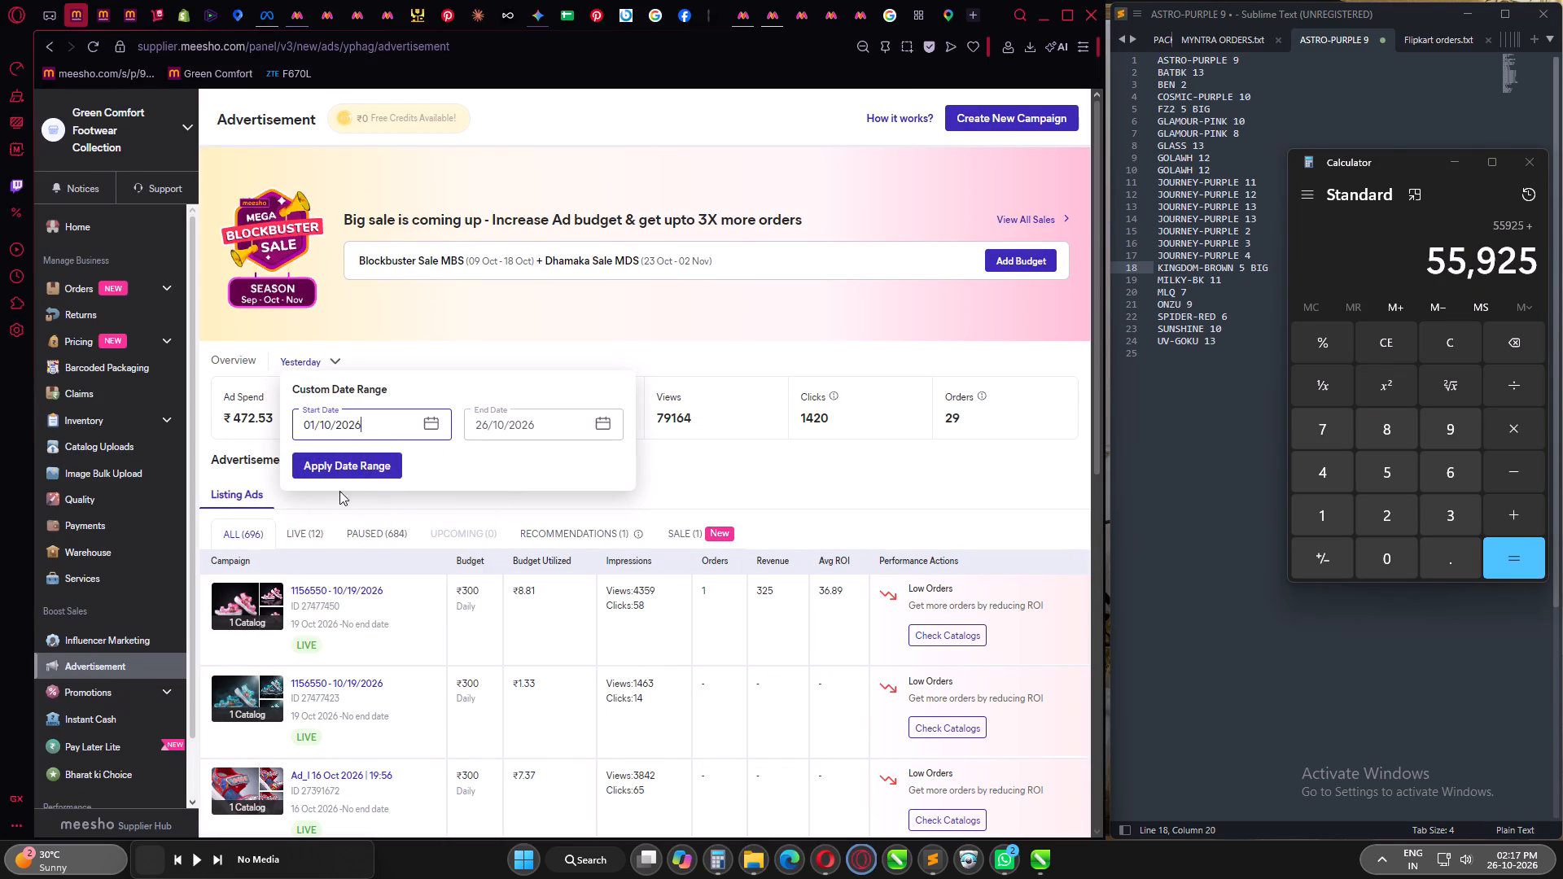
pyautogui.click(349, 461)
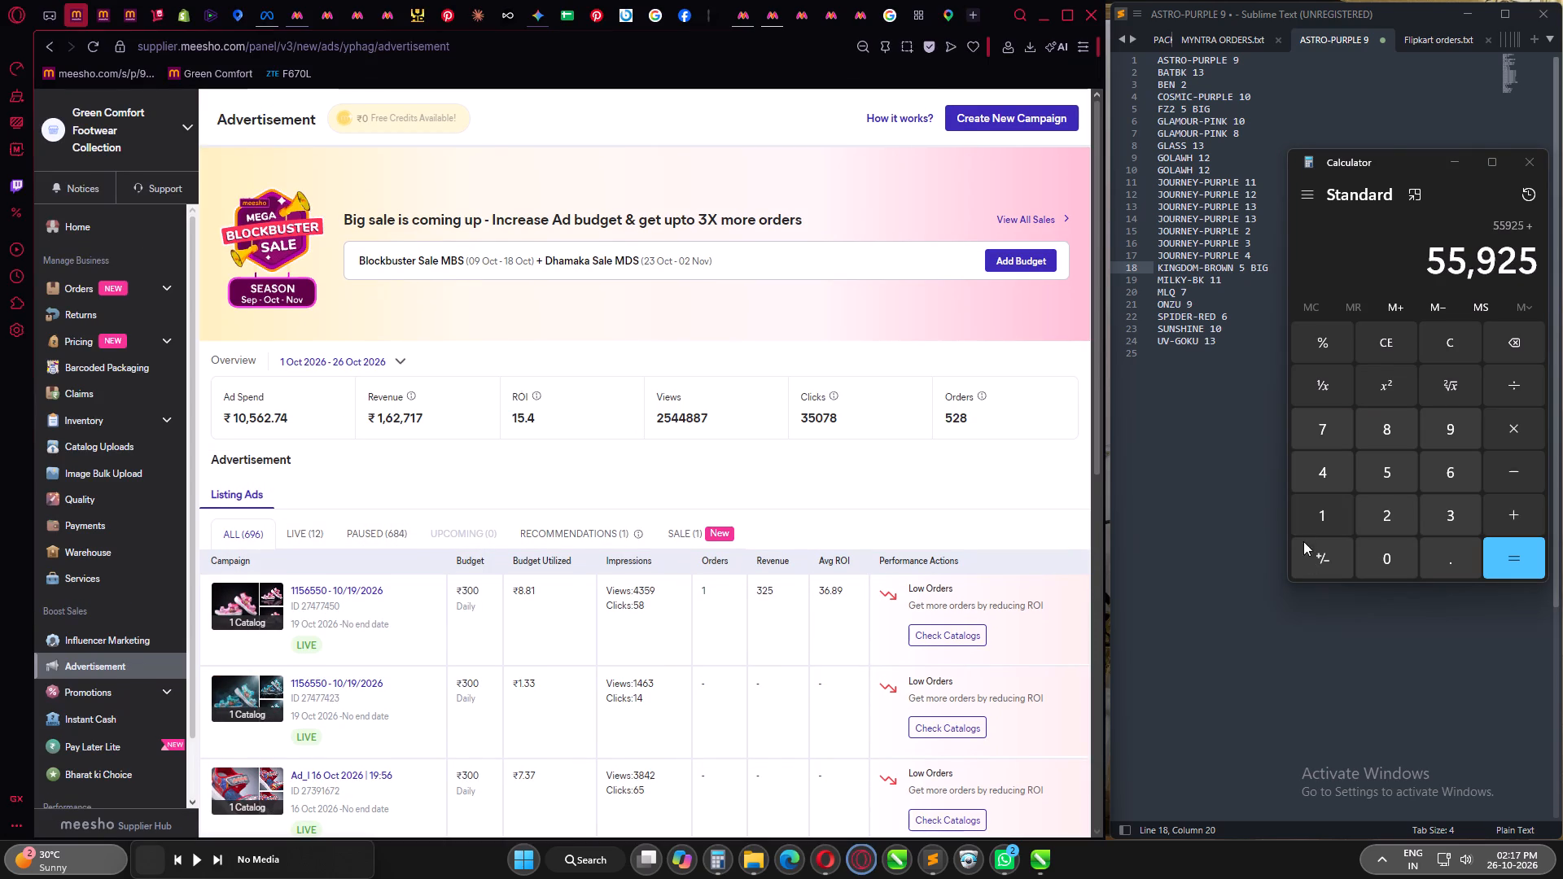
# Add 10526 as this account's ad spend to the running sum in Calculator.
pyautogui.click(1320, 516)
pyautogui.click(1373, 557)
pyautogui.click(1385, 453)
pyautogui.click(1390, 516)
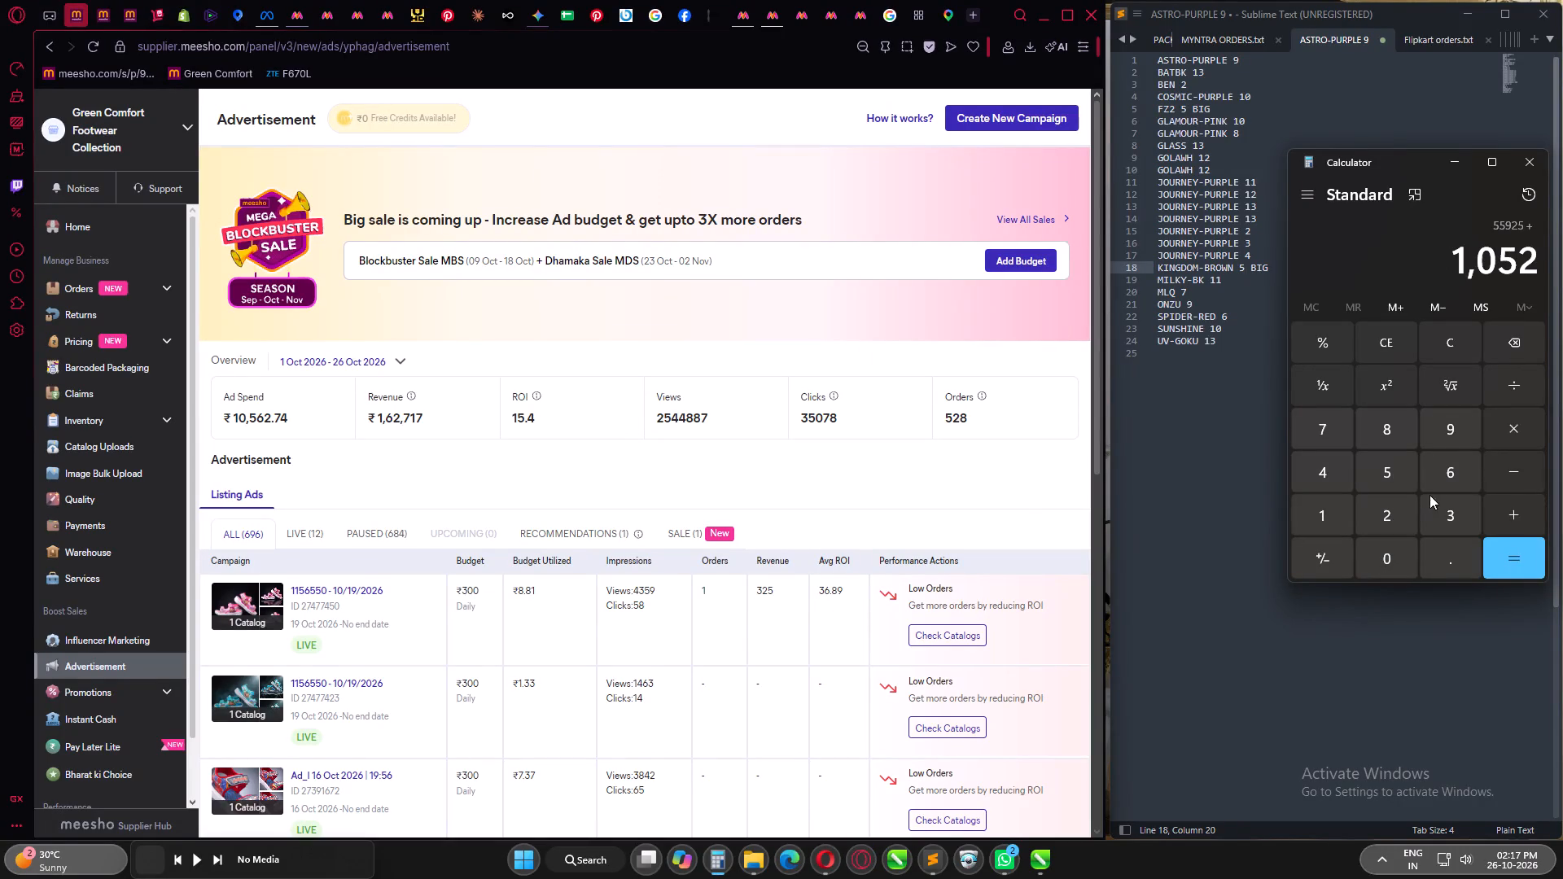
pyautogui.click(1448, 474)
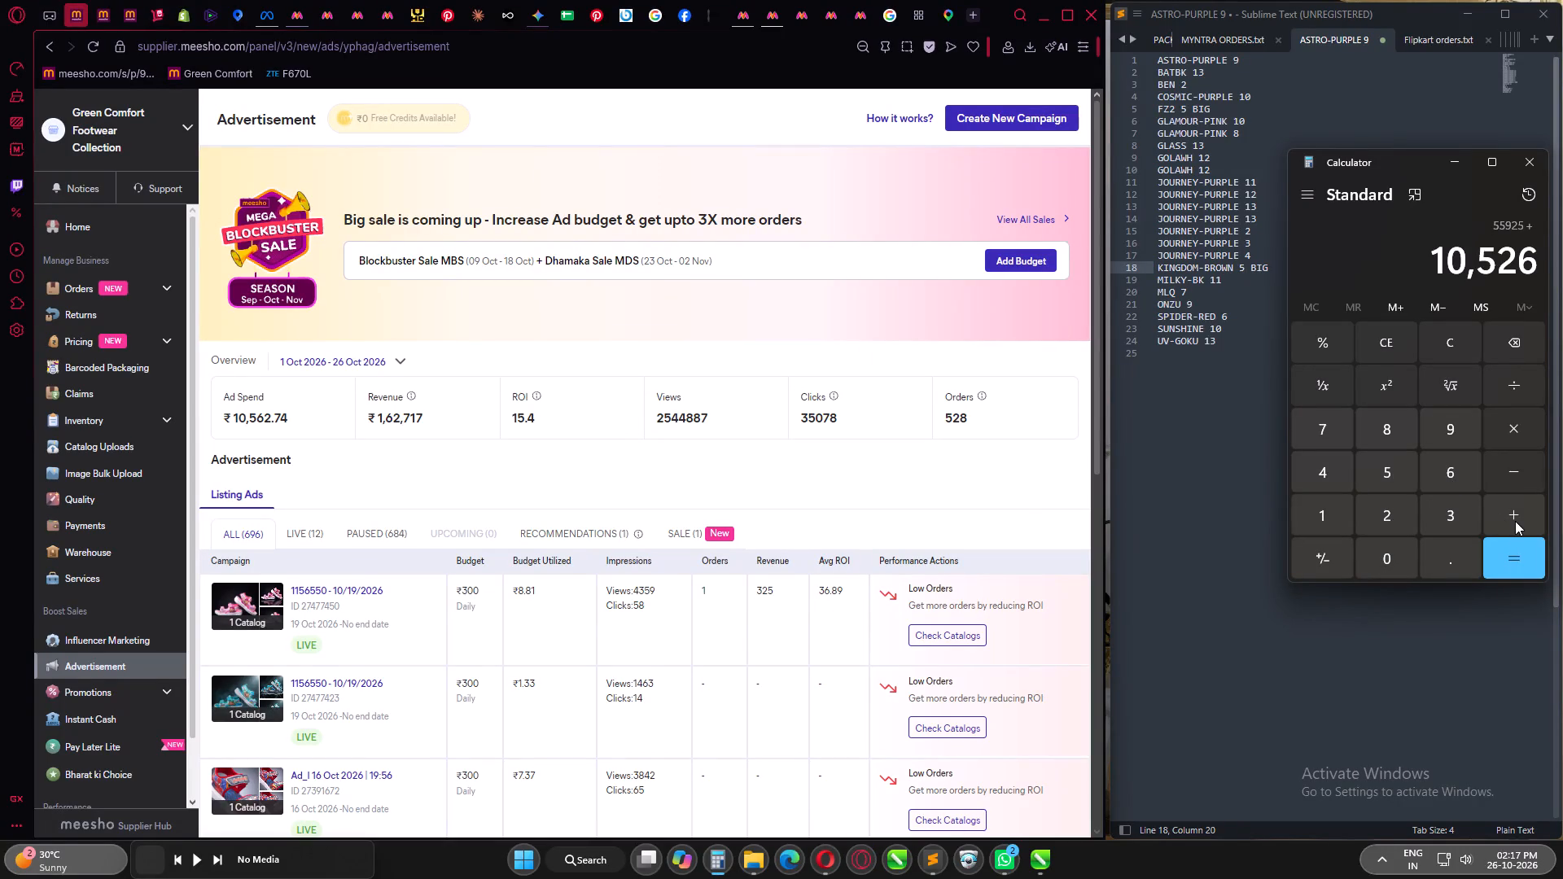
pyautogui.click(1515, 521)
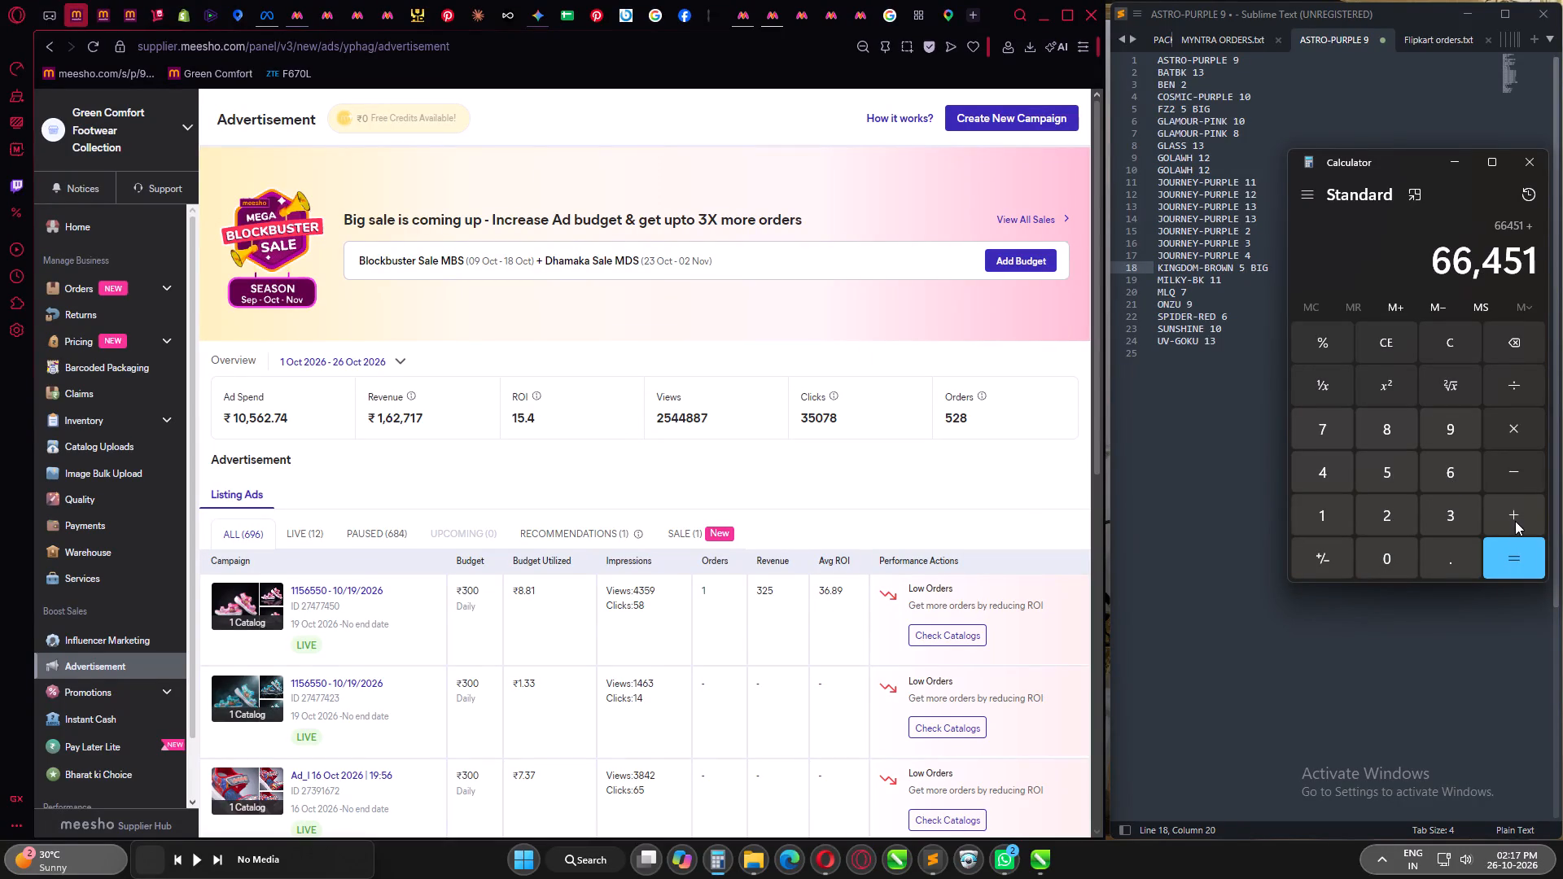
# Divide the combined ad spend by 25 in Calculator, and minimize the Calculator window.
pyautogui.click(1513, 396)
pyautogui.click(1468, 514)
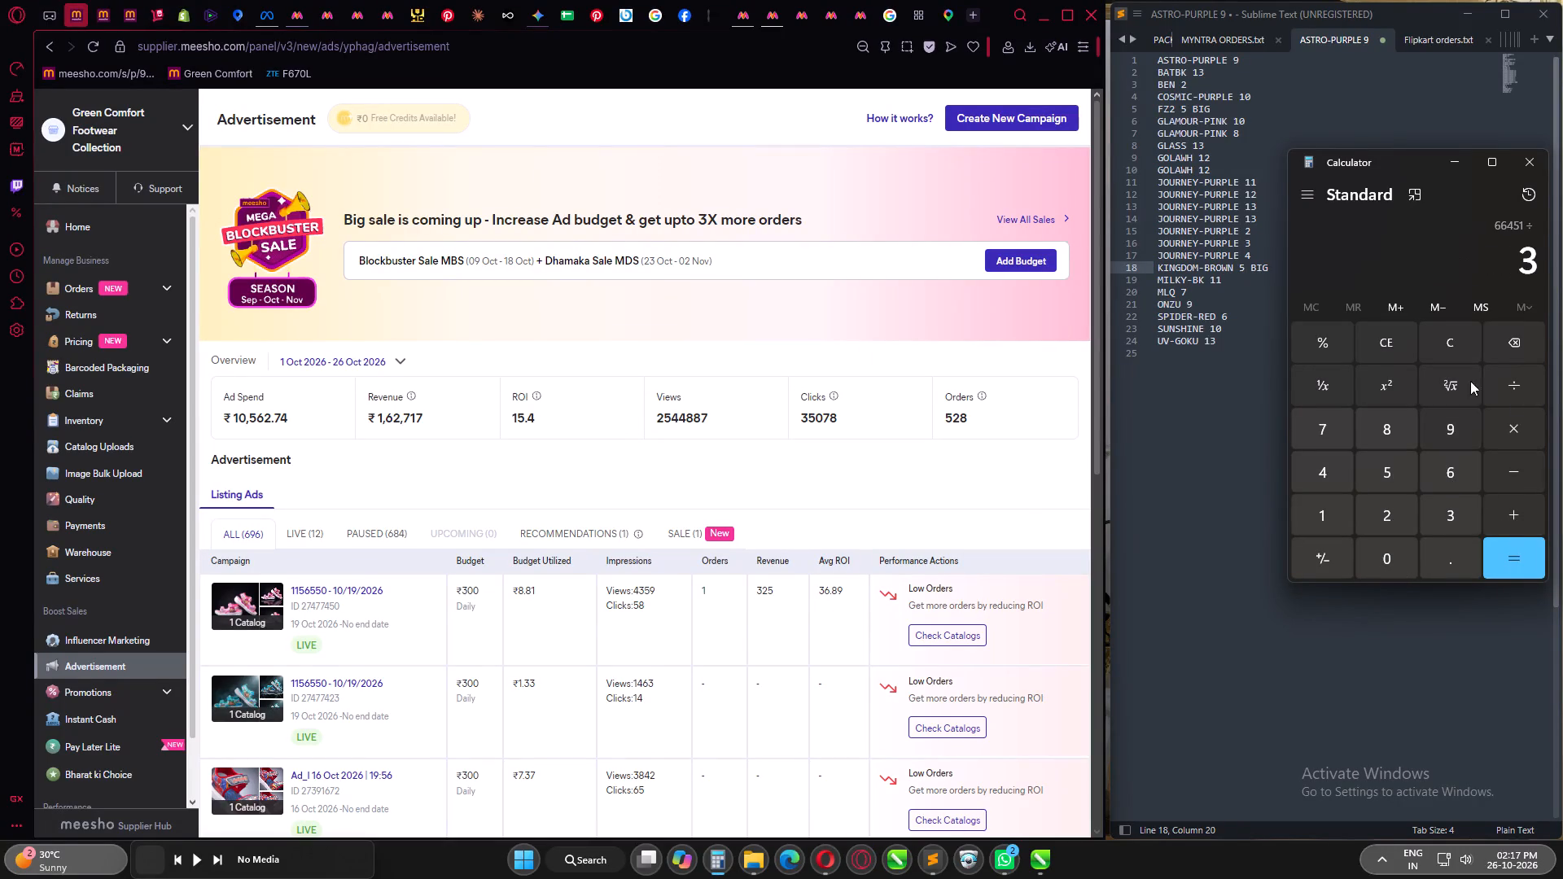
pyautogui.click(1504, 345)
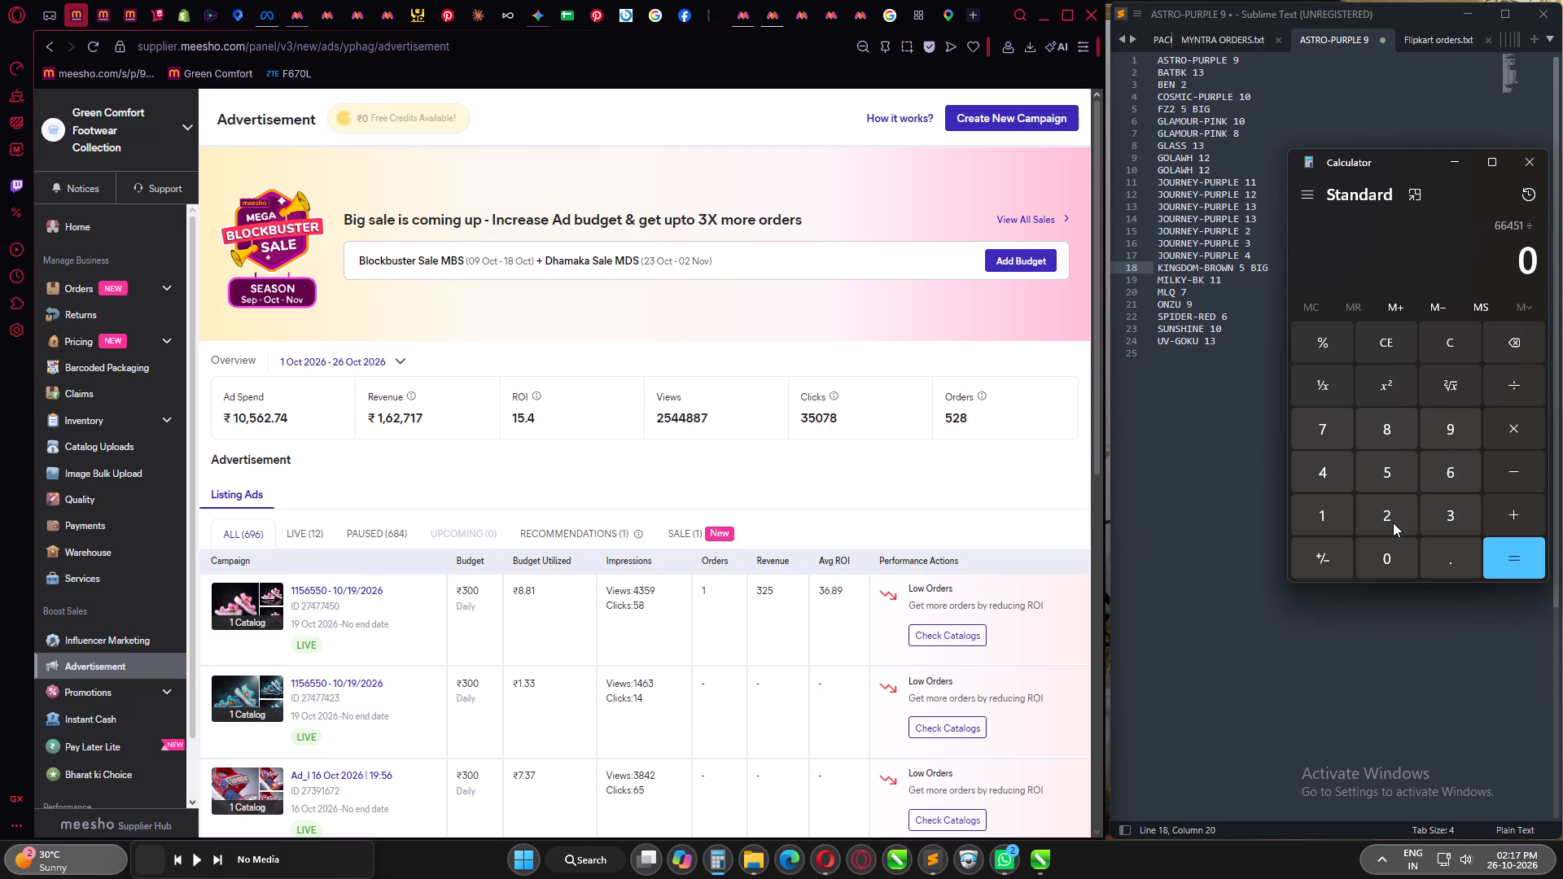
pyautogui.click(1393, 523)
pyautogui.click(1398, 471)
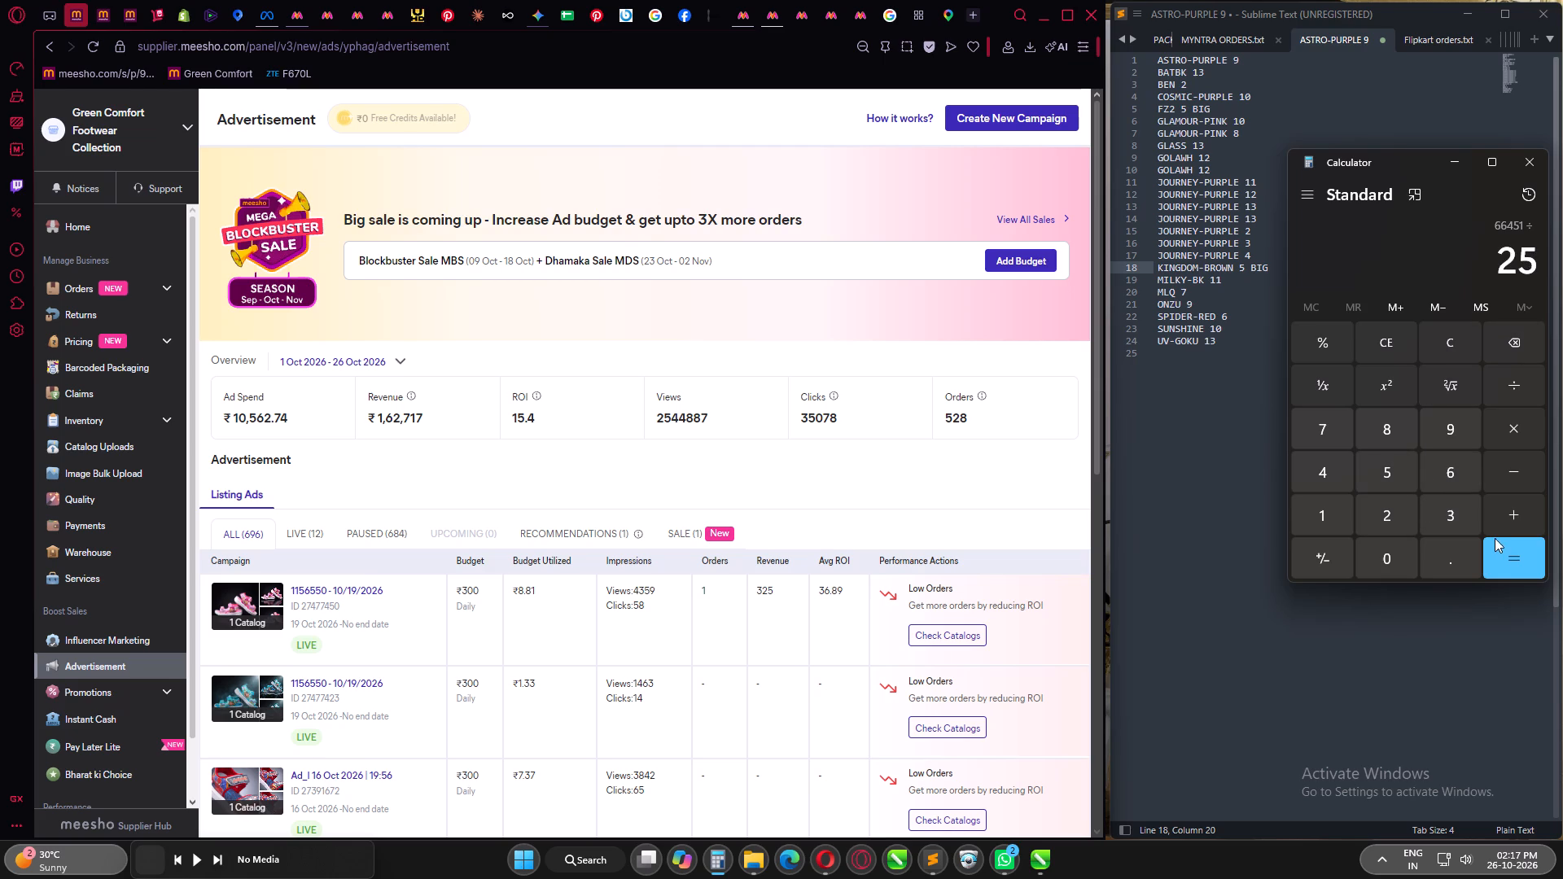
pyautogui.click(1513, 573)
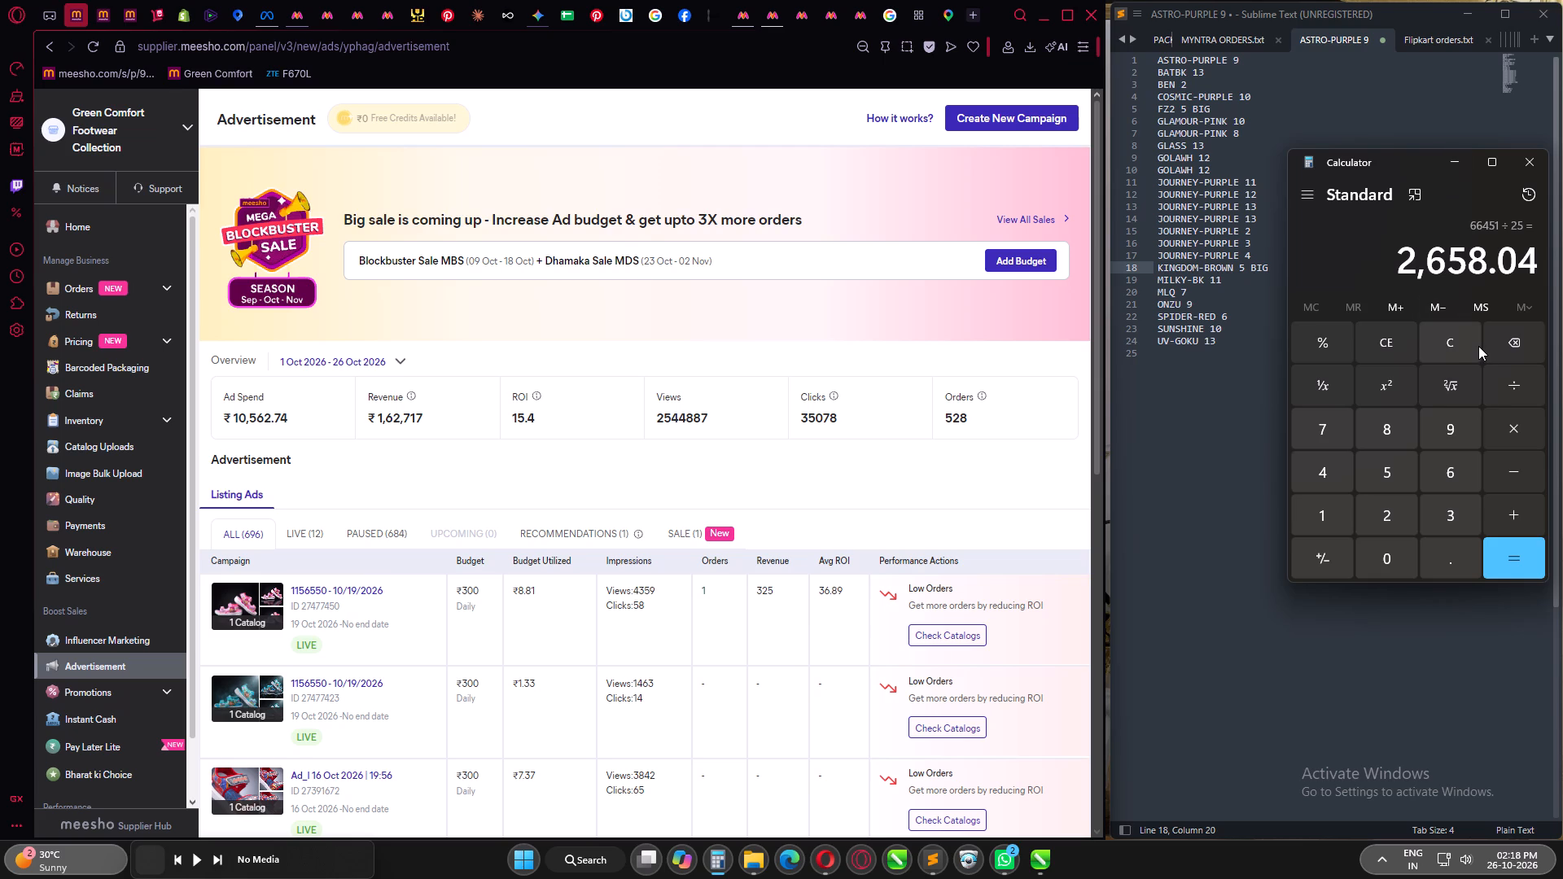
pyautogui.click(1466, 164)
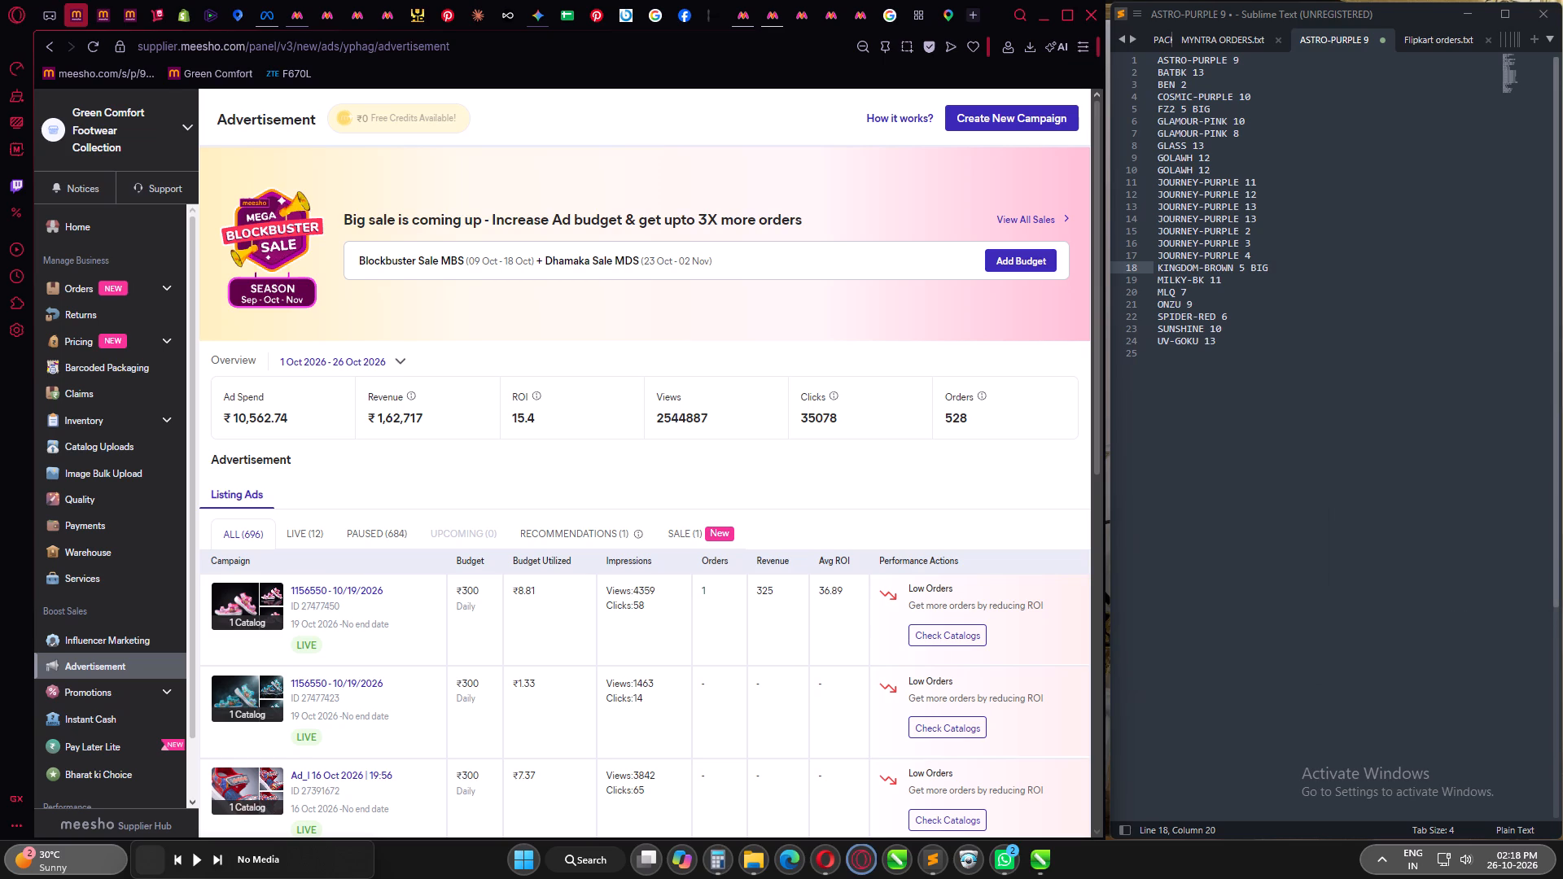
# Open campaign 1156550 - 8/20/2026 from the recommended ads and review its performance for yesterday.
pyautogui.click(659, 533)
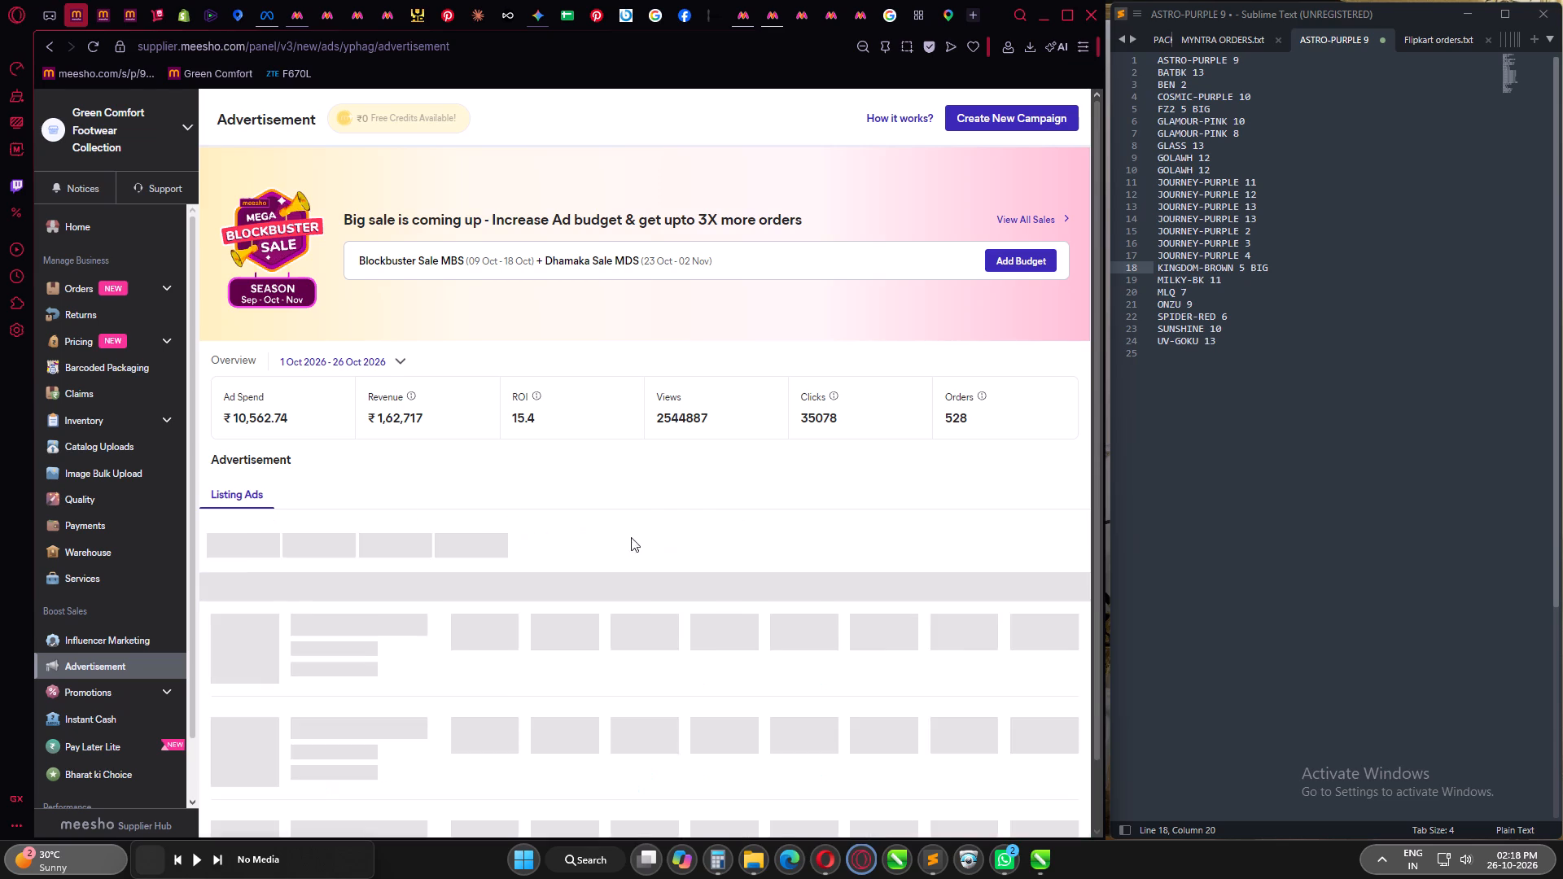
pyautogui.scroll(-2, 280, 496)
pyautogui.click(401, 630)
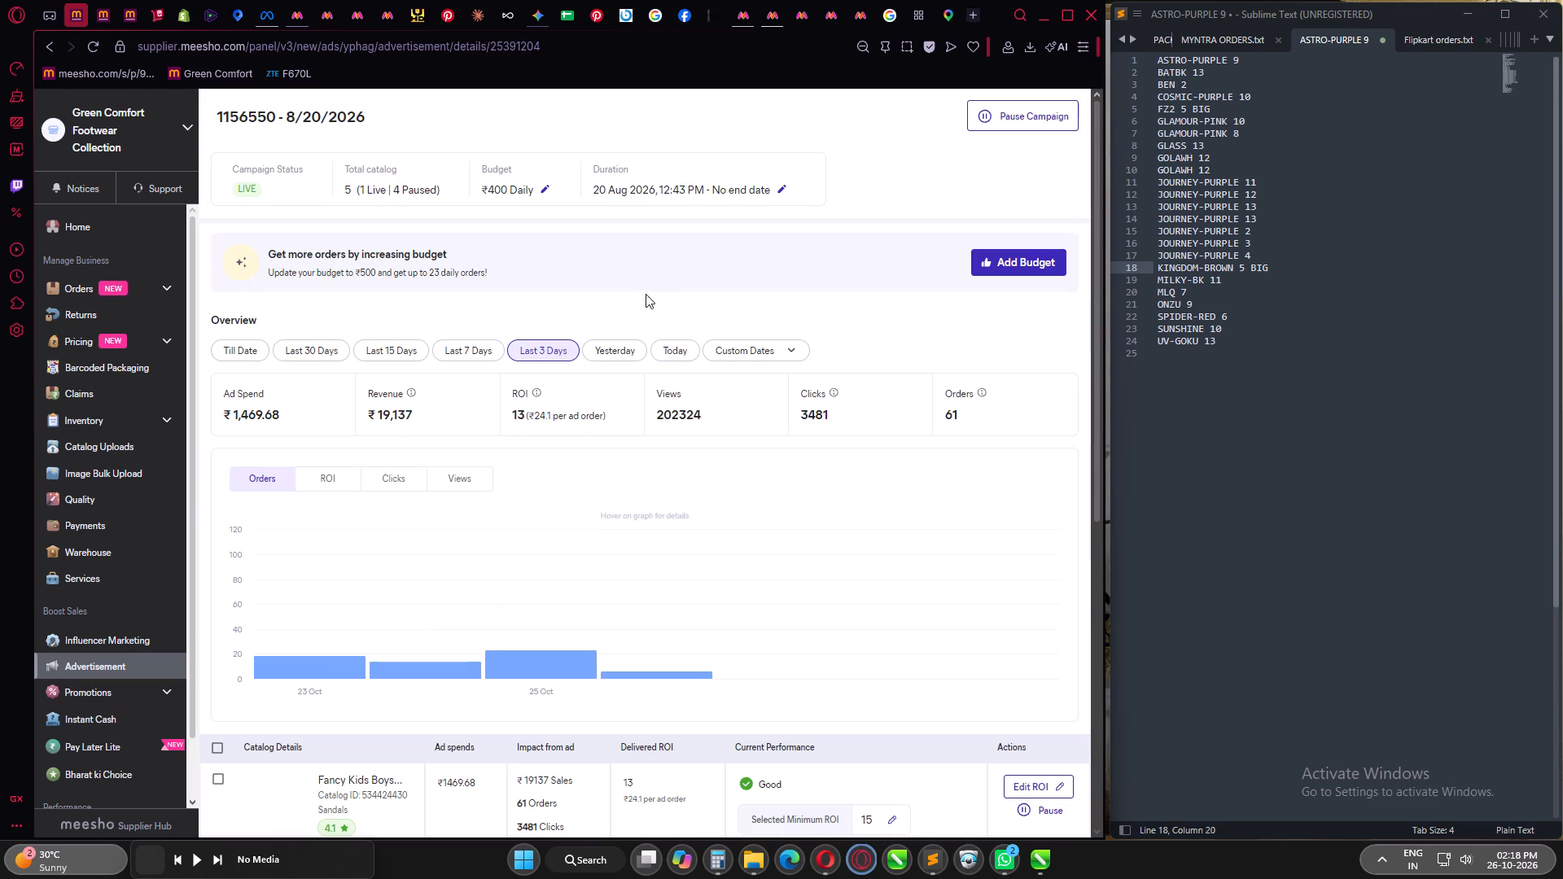
pyautogui.click(628, 352)
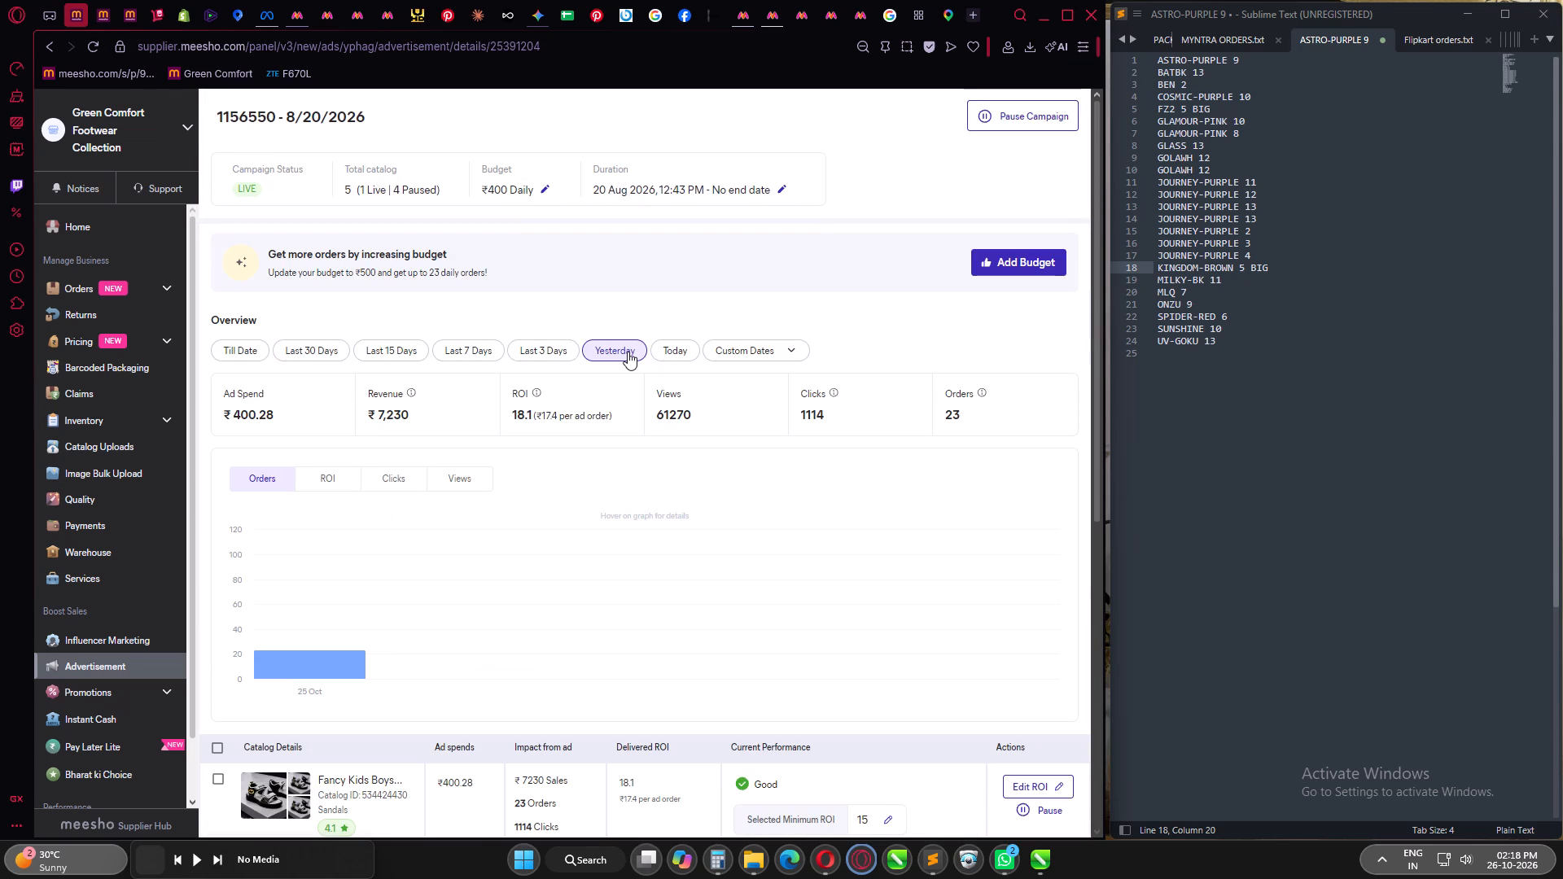
pyautogui.scroll(-2, 557, 441)
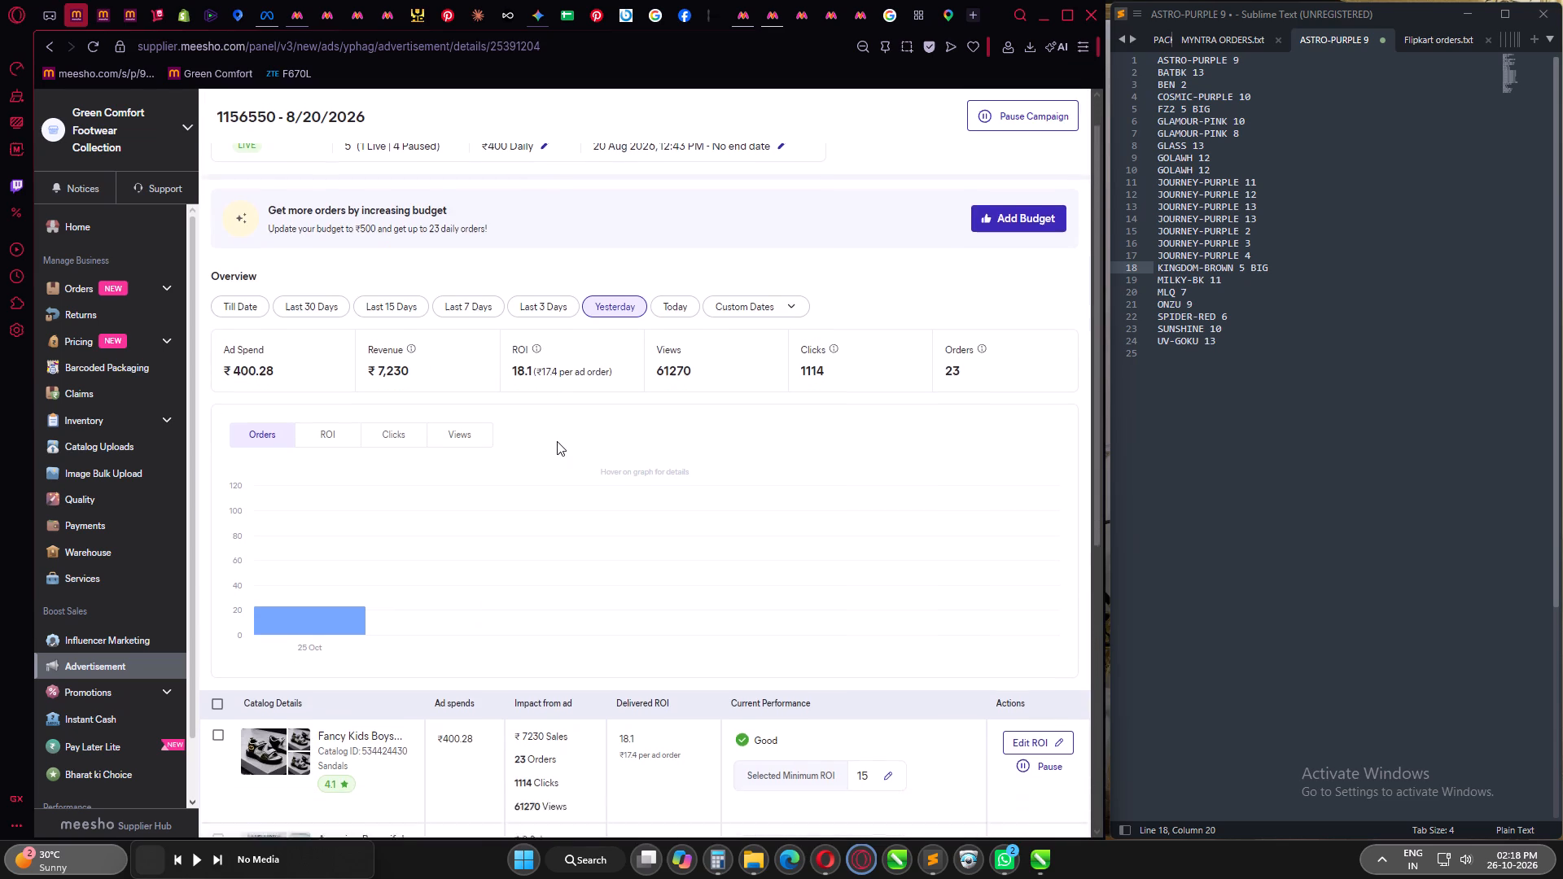
pyautogui.scroll(5, 557, 441)
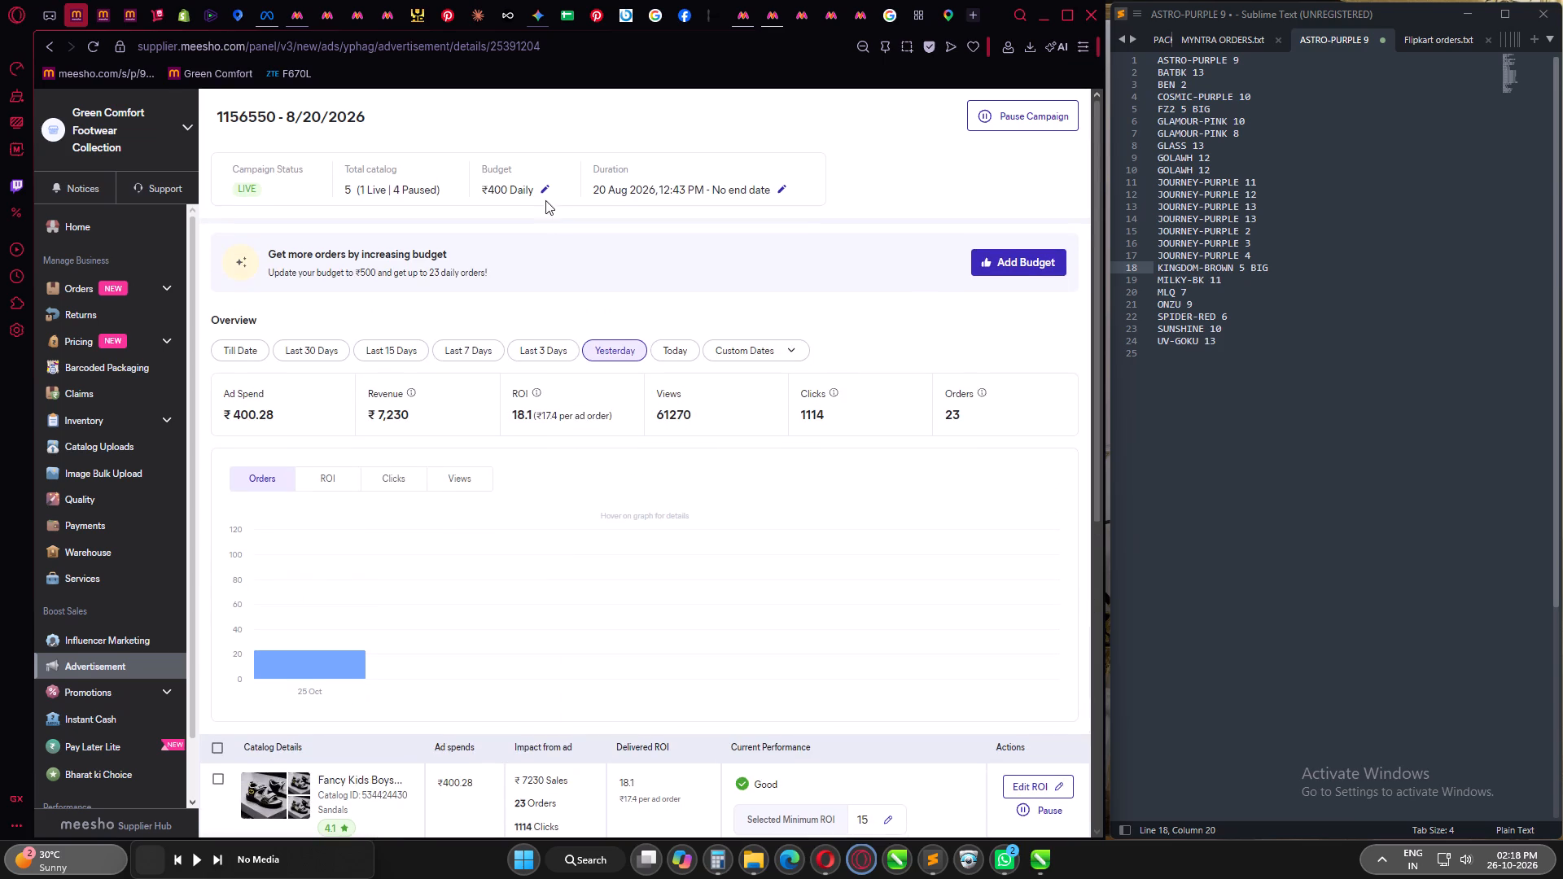
# Set the campaign's new daily budget to ₹800 and submit the update.
pyautogui.click(543, 189)
pyautogui.moveTo(501, 466); pyautogui.dragTo(433, 466)
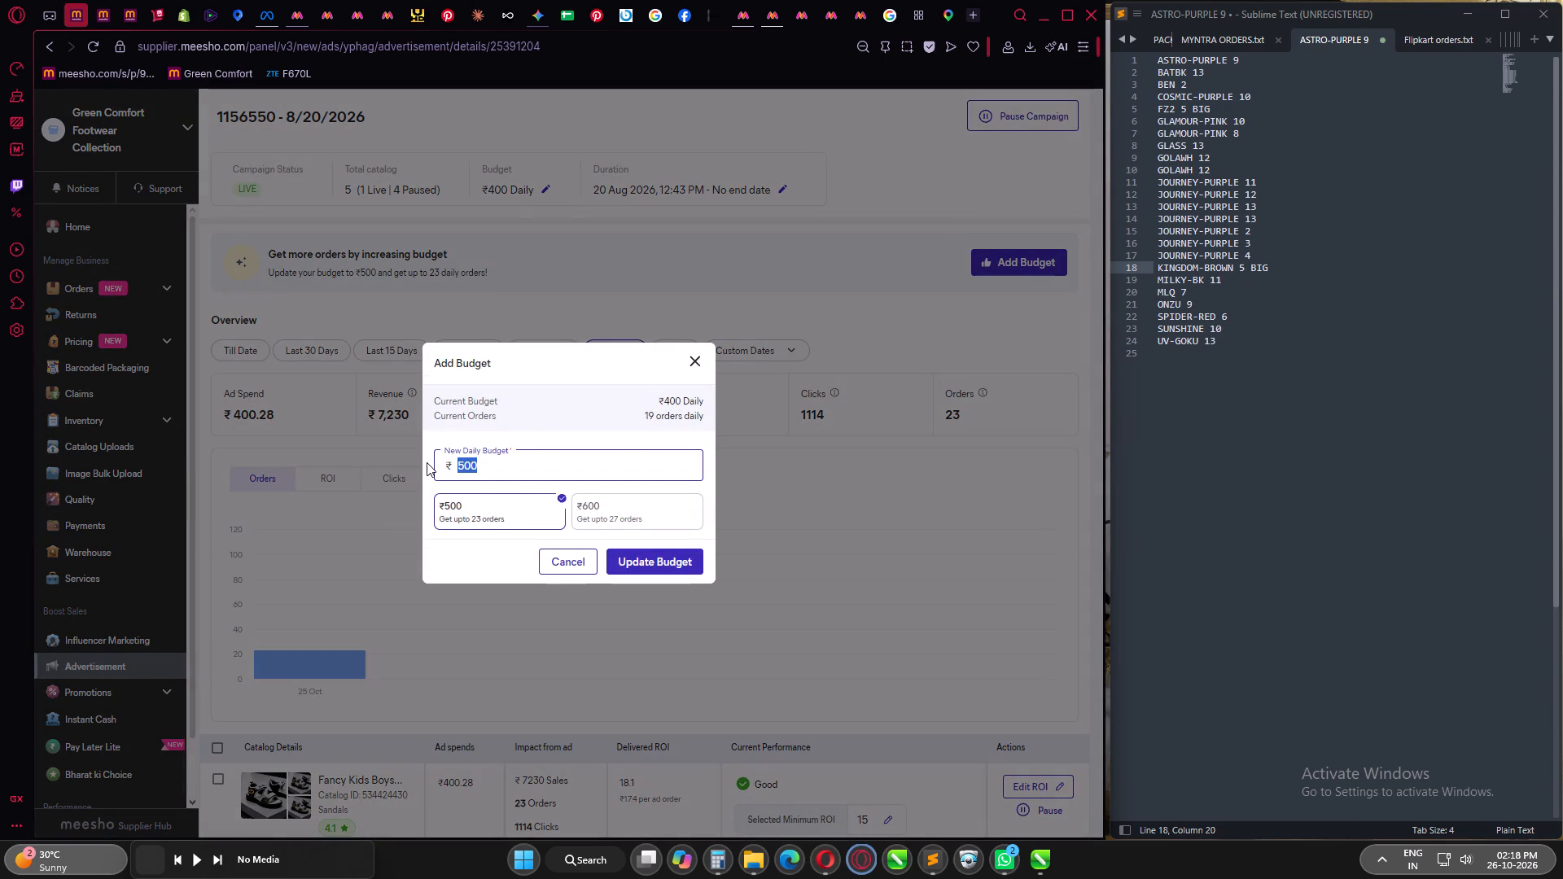
pyautogui.write('800')
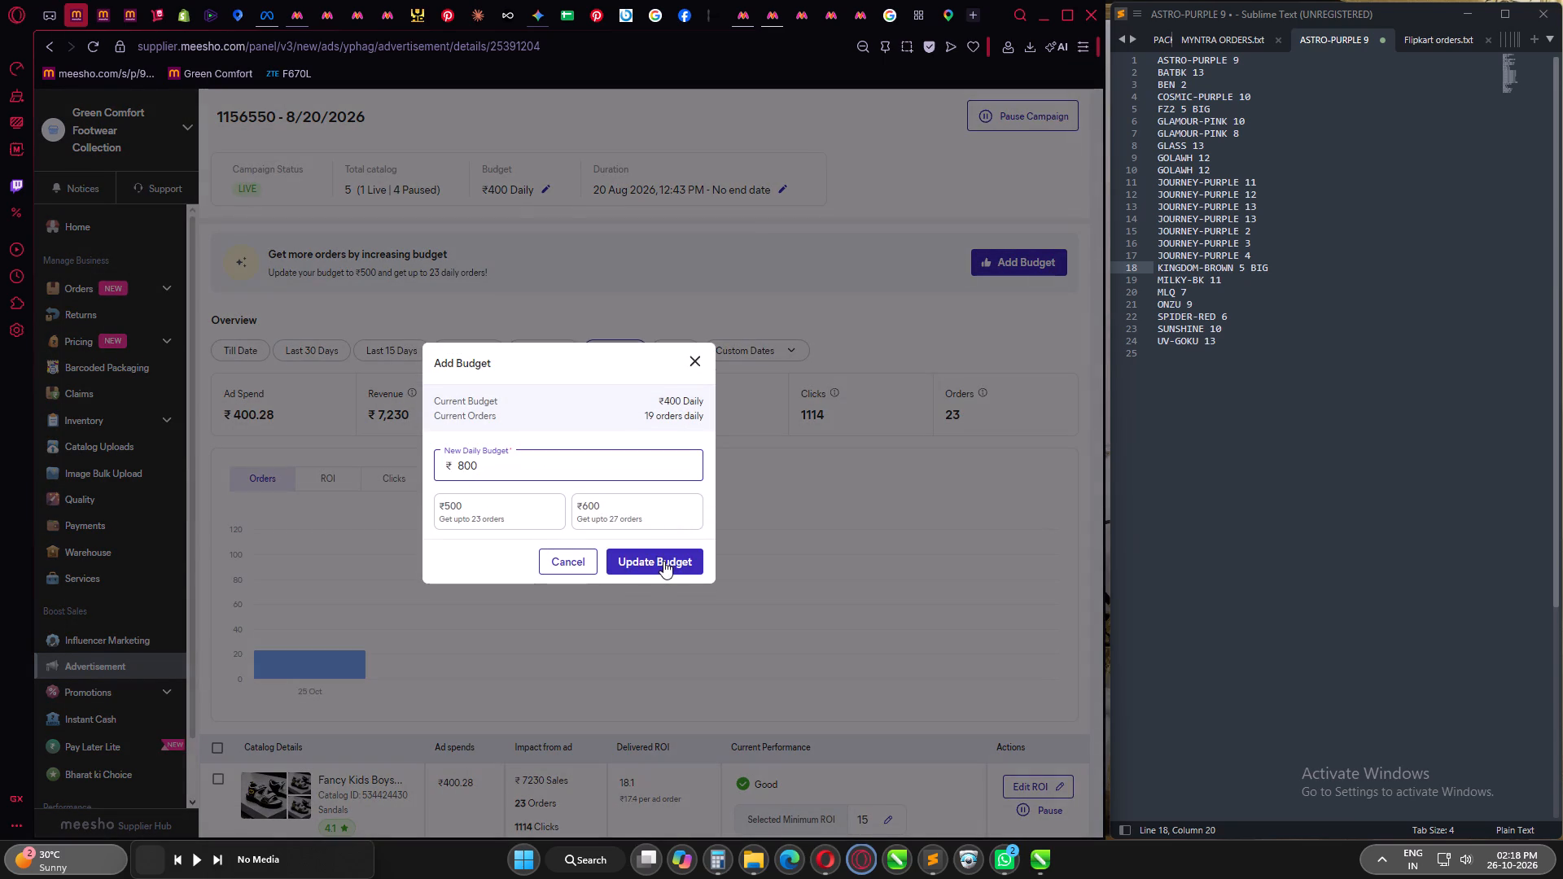
pyautogui.click(663, 561)
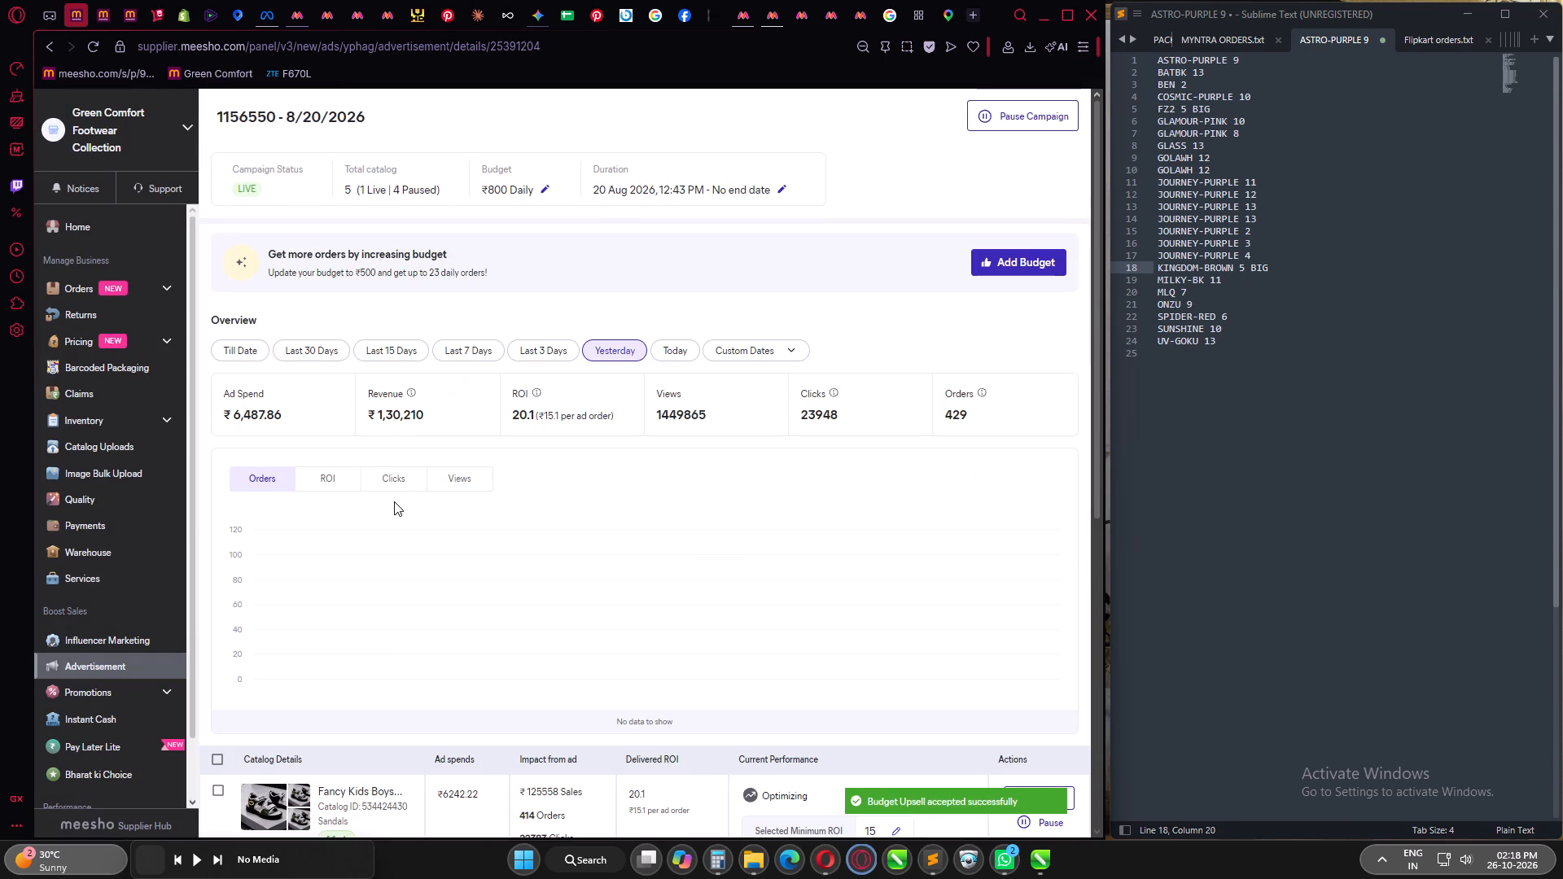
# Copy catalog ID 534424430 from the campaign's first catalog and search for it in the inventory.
pyautogui.scroll(-3, 395, 501)
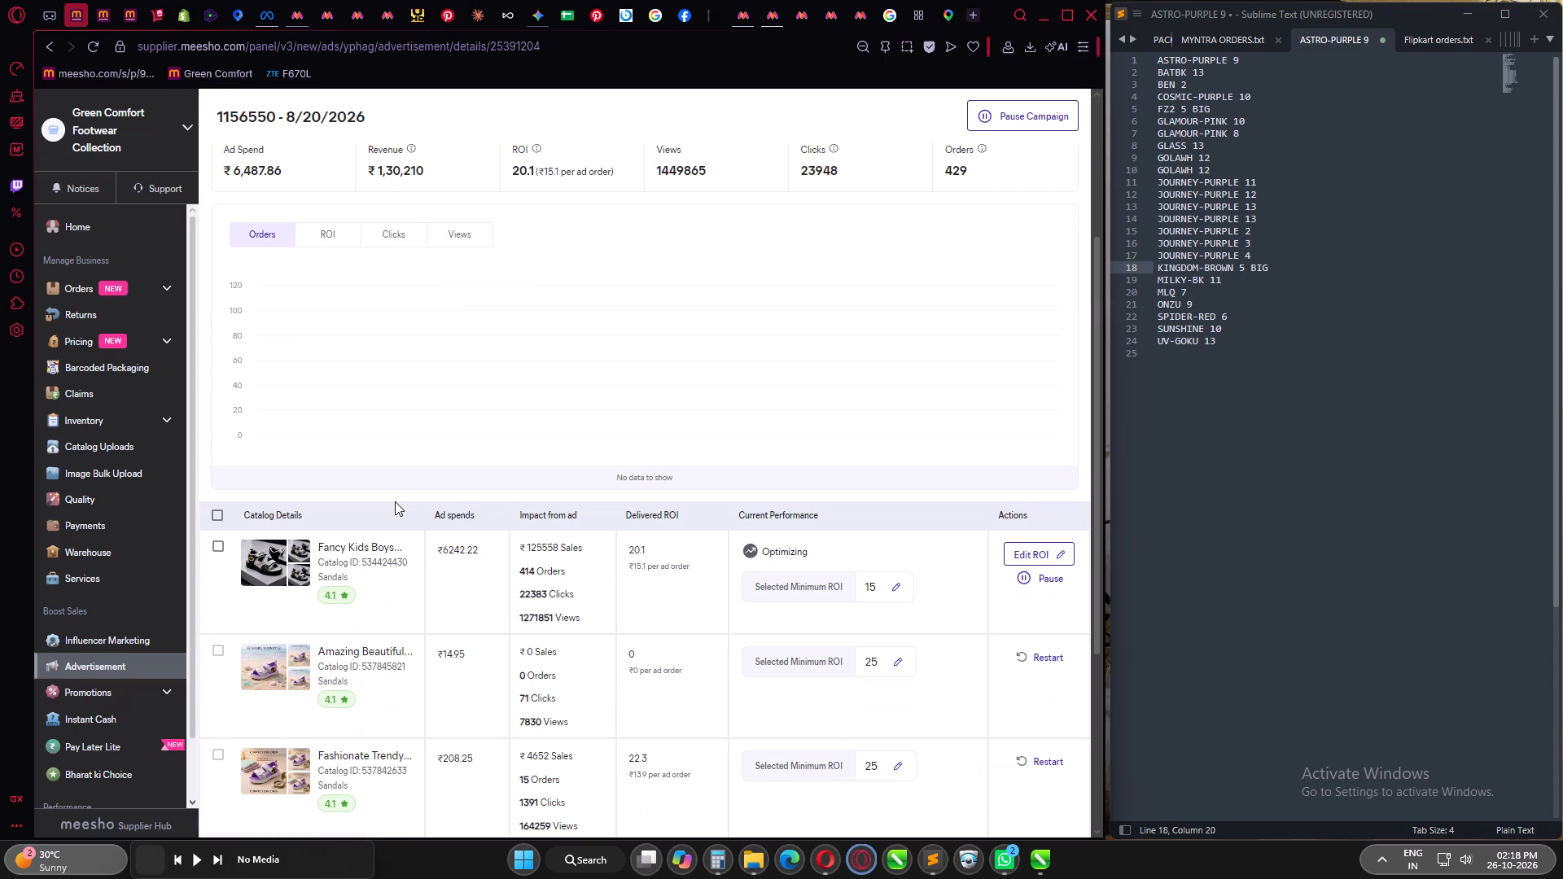
pyautogui.doubleClick(394, 559)
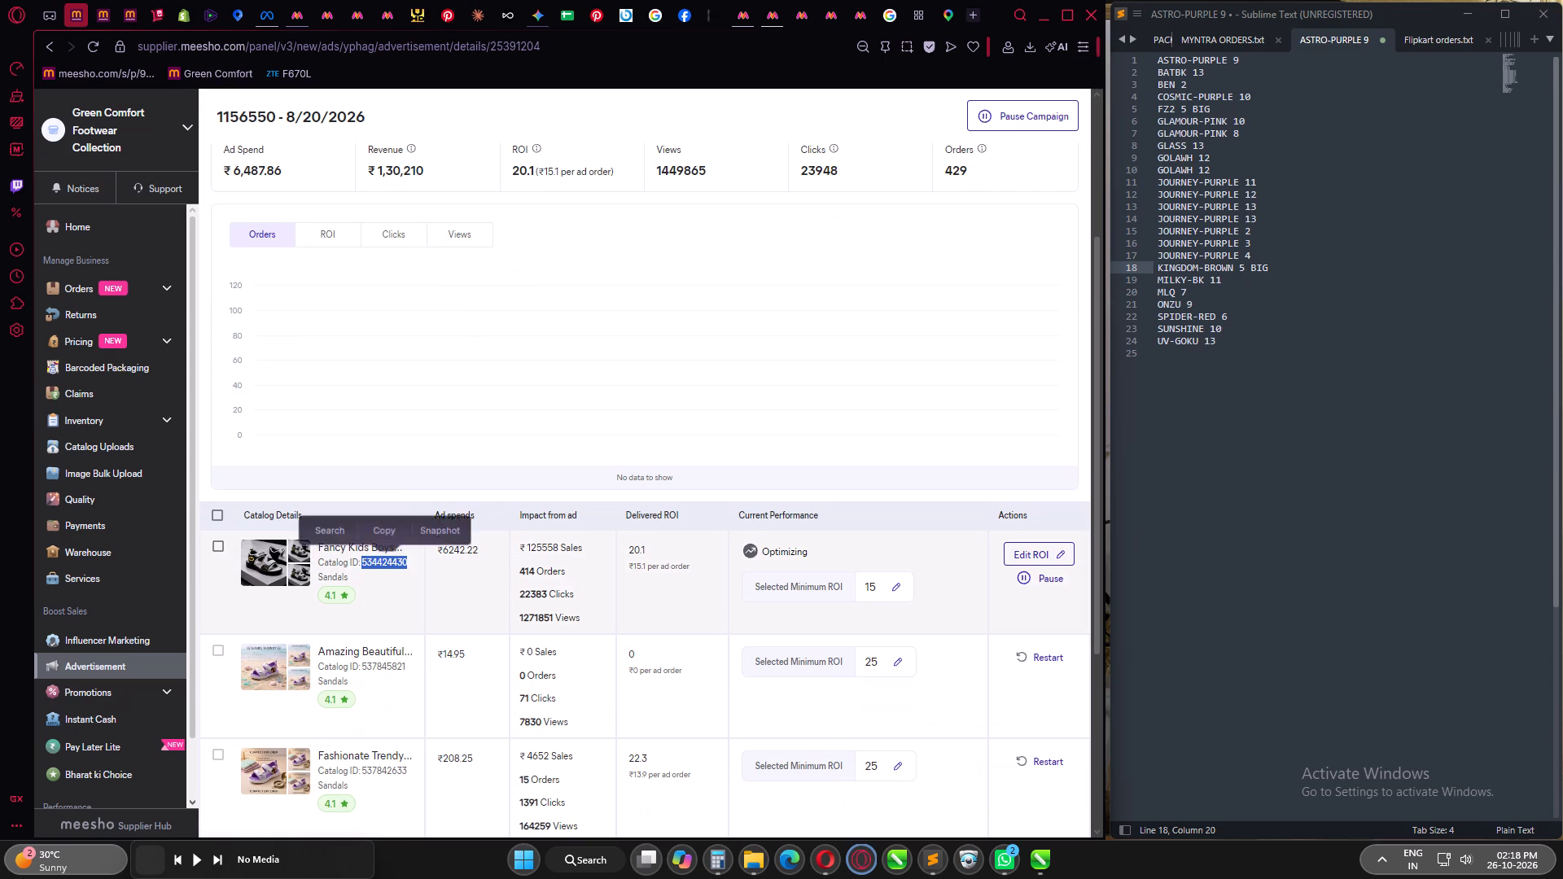
pyautogui.hotkey('ctrl', 'c')
pyautogui.click(105, 420)
pyautogui.click(844, 257)
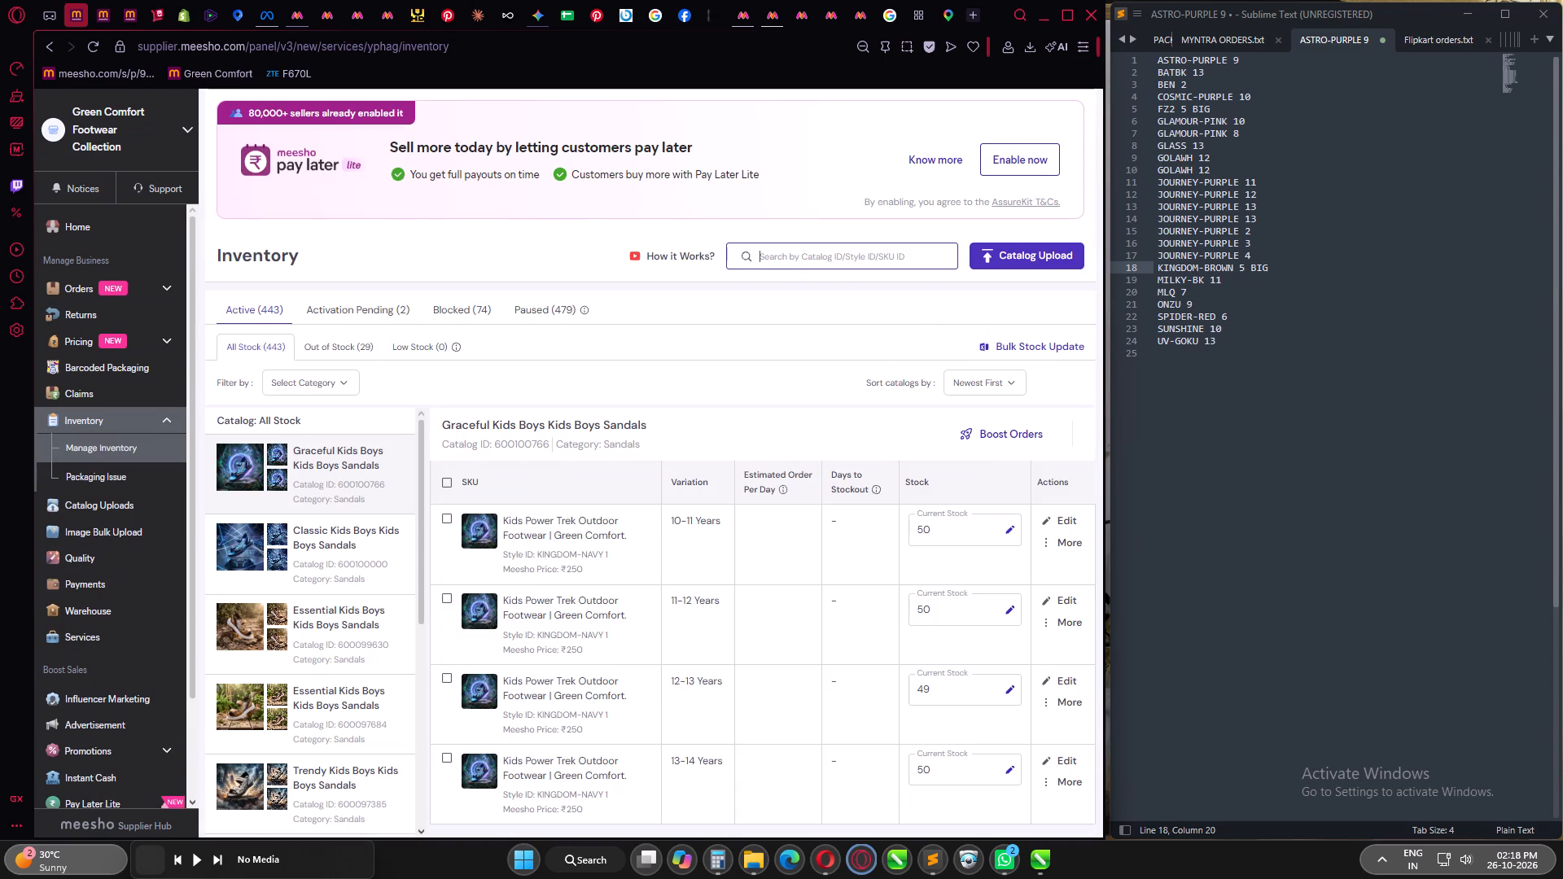
pyautogui.hotkey('ctrl', 'v')
pyautogui.click(824, 291)
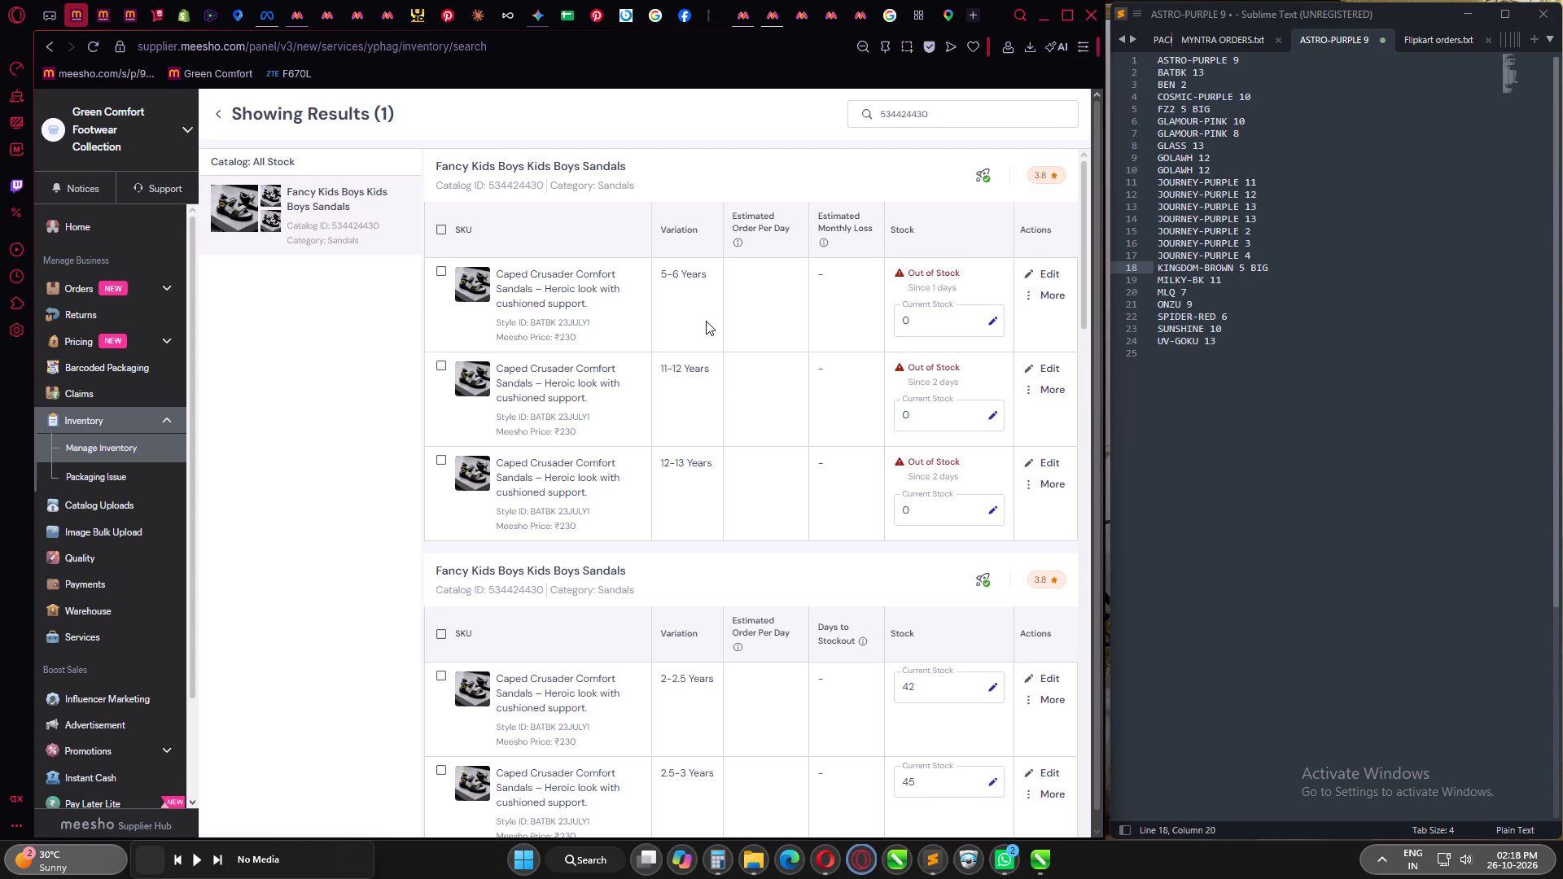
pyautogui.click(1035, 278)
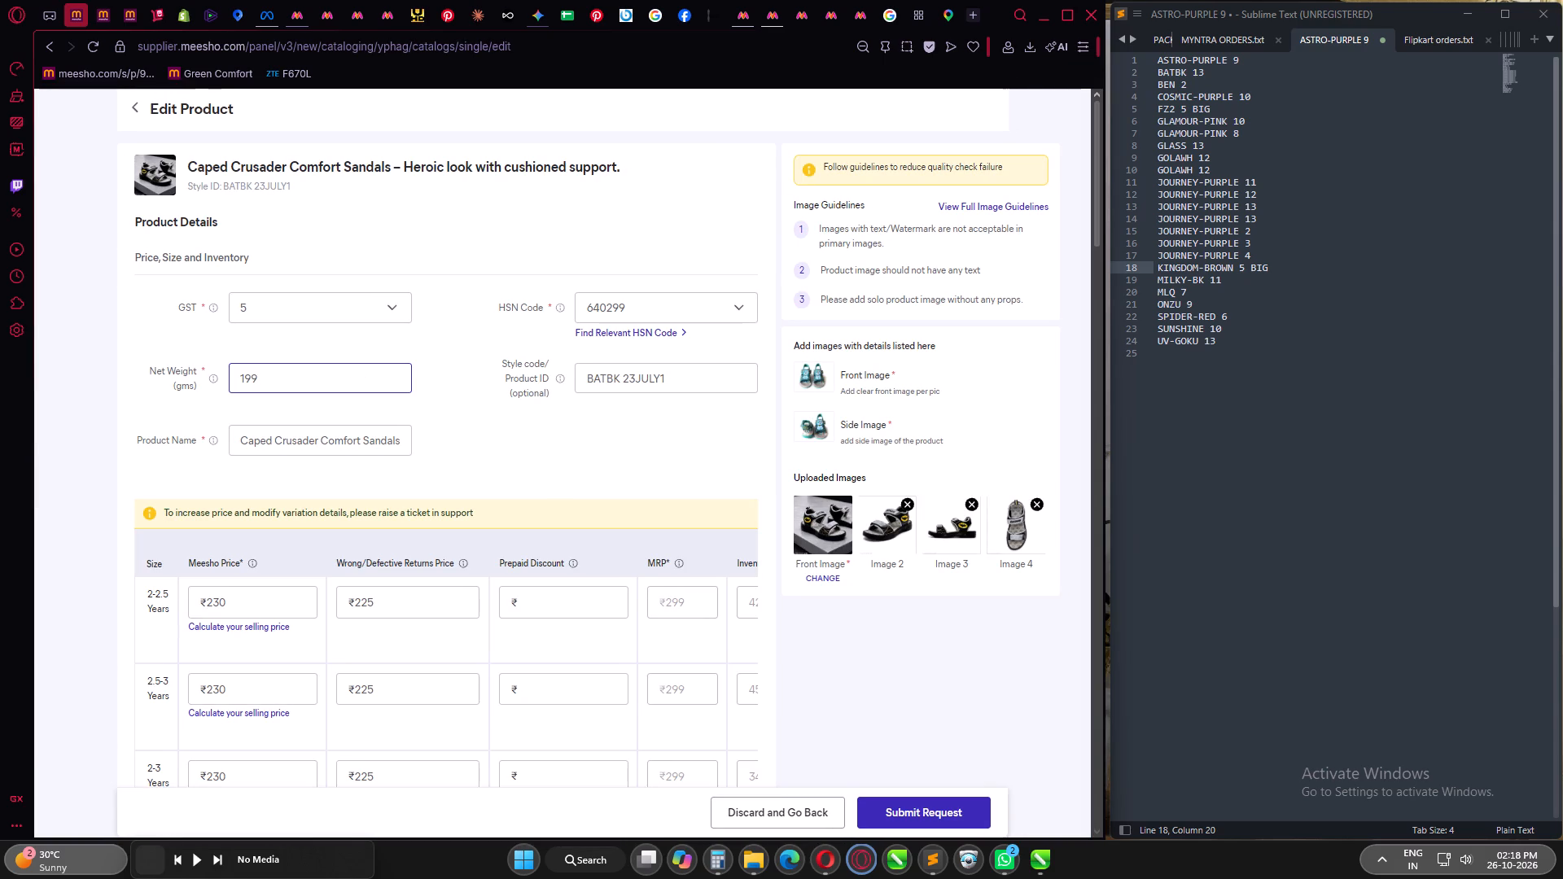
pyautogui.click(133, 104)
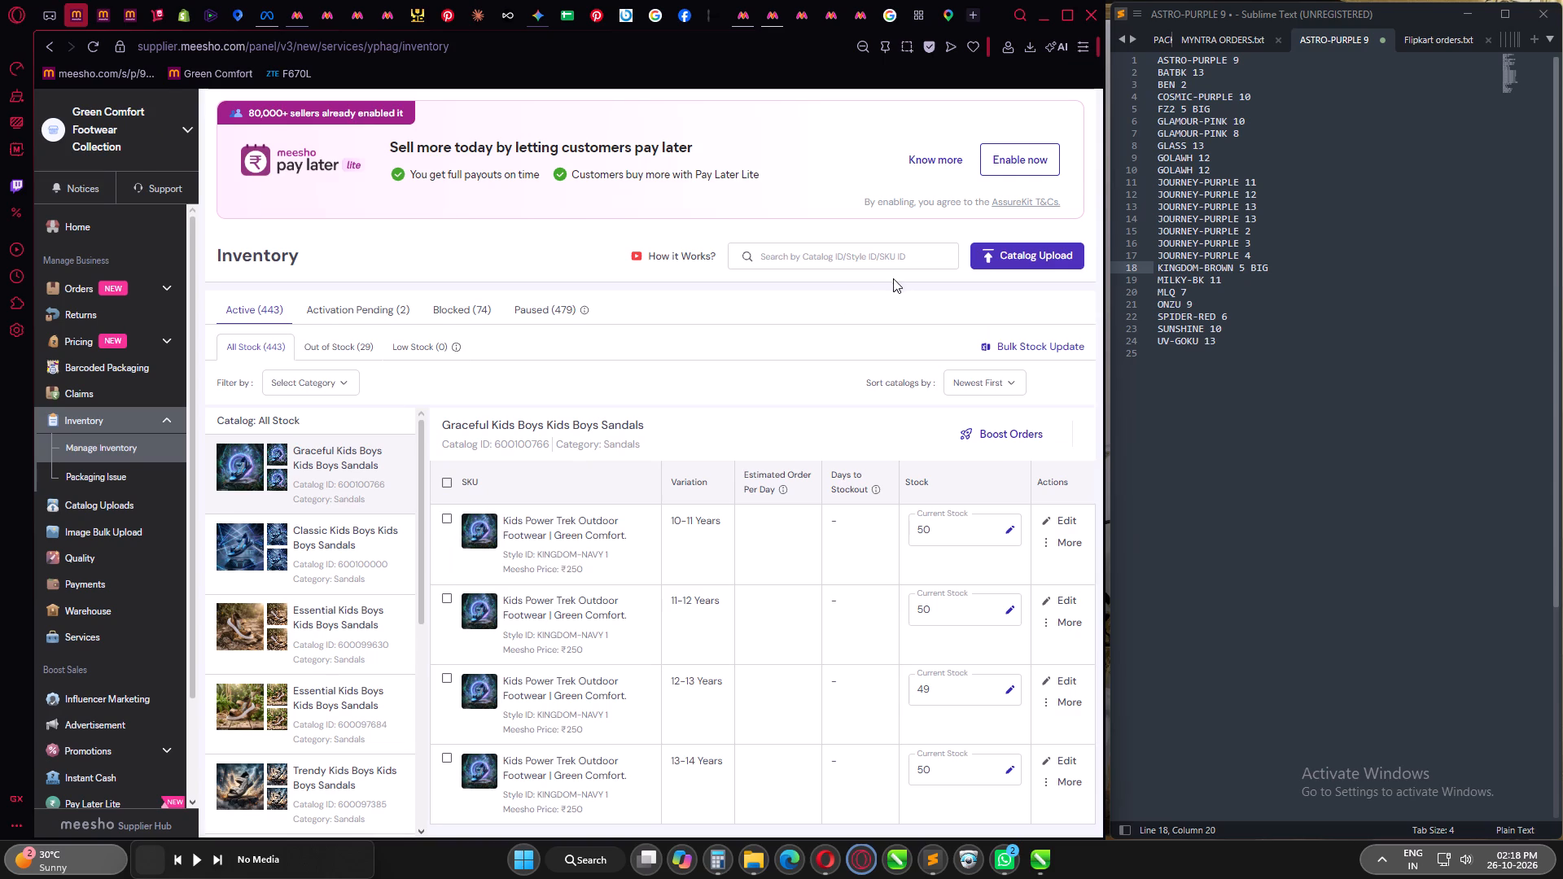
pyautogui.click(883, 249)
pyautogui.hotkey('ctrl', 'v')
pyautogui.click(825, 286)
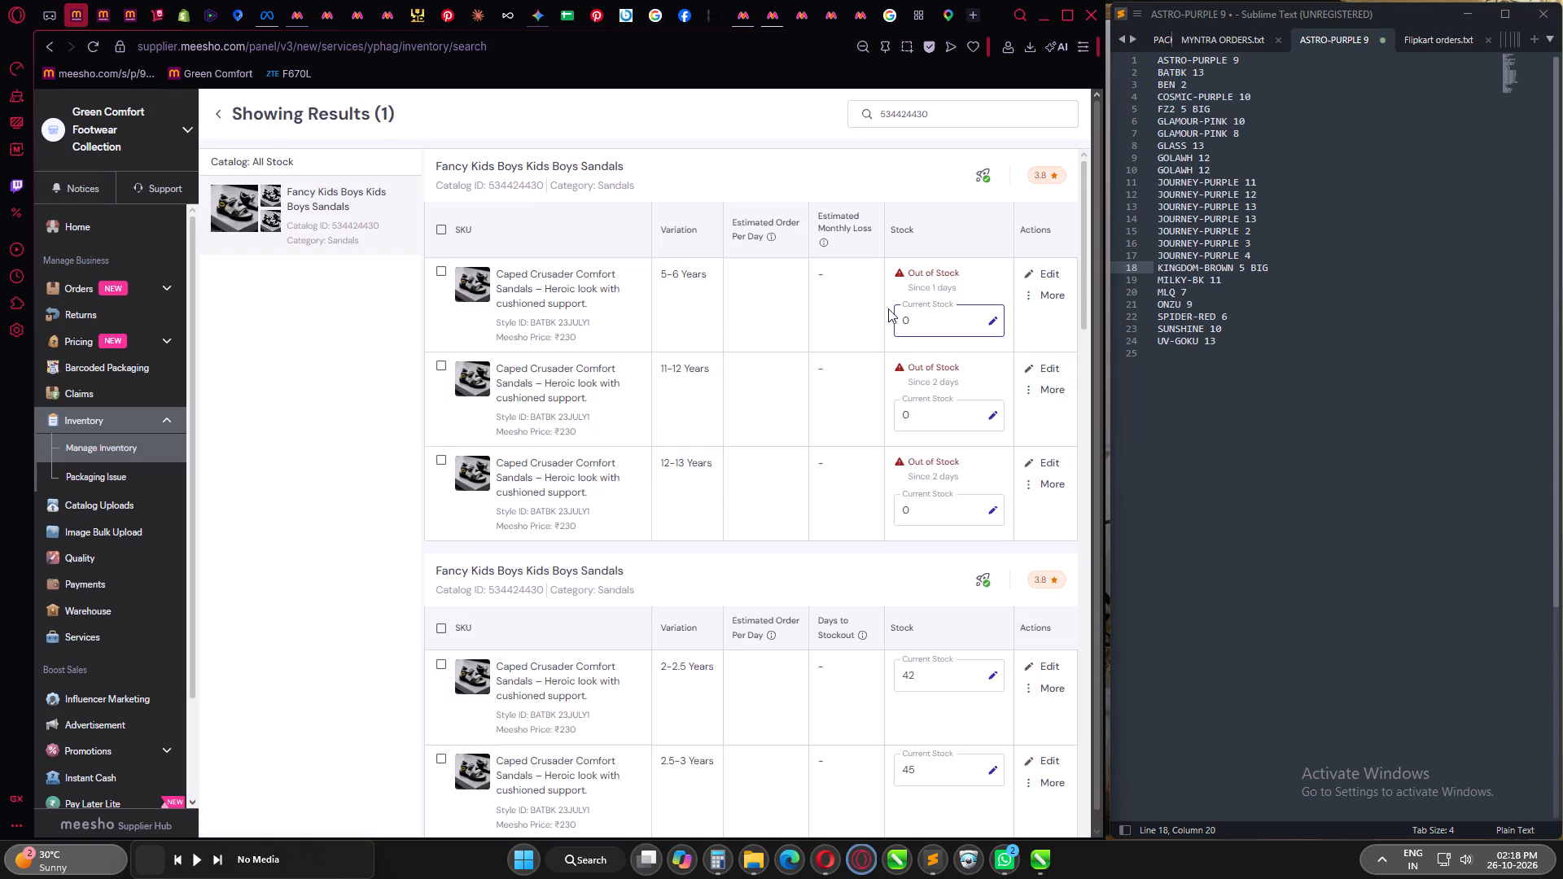
# Set the current stock of the out-of-stock 5–6 Years variation to 50 and save it.
pyautogui.click(906, 316)
pyautogui.press('Left')
pyautogui.press('5')
pyautogui.press('Return')
# Set the current stock to 58 for the 3–4 Years variation and 250 for the 4–4.5 Years variation.
pyautogui.scroll(-3, 799, 463)
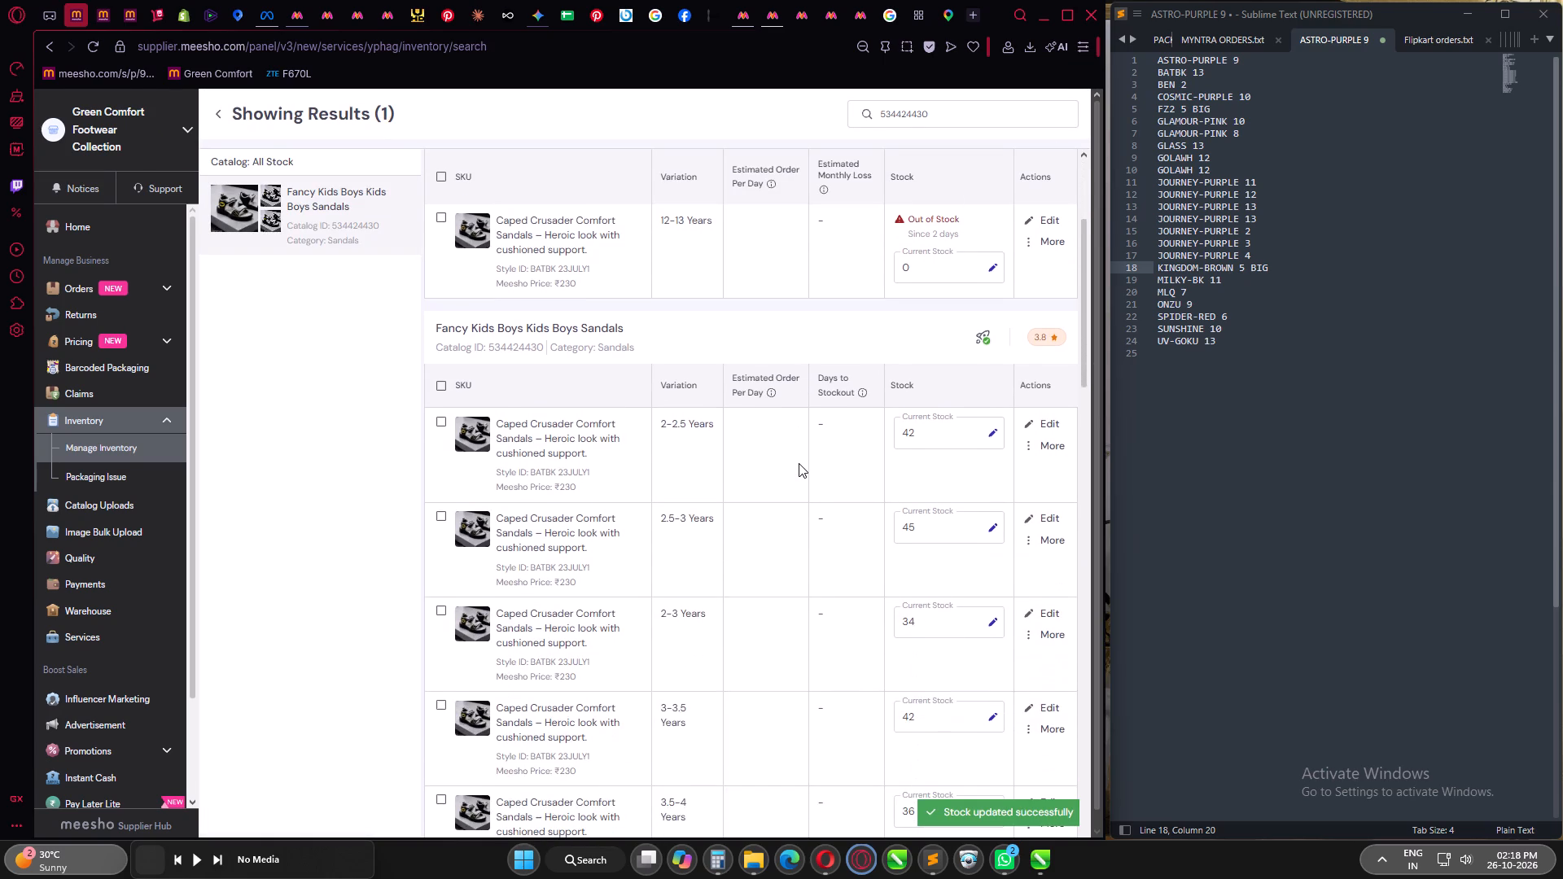
pyautogui.scroll(-6, 799, 463)
pyautogui.click(900, 417)
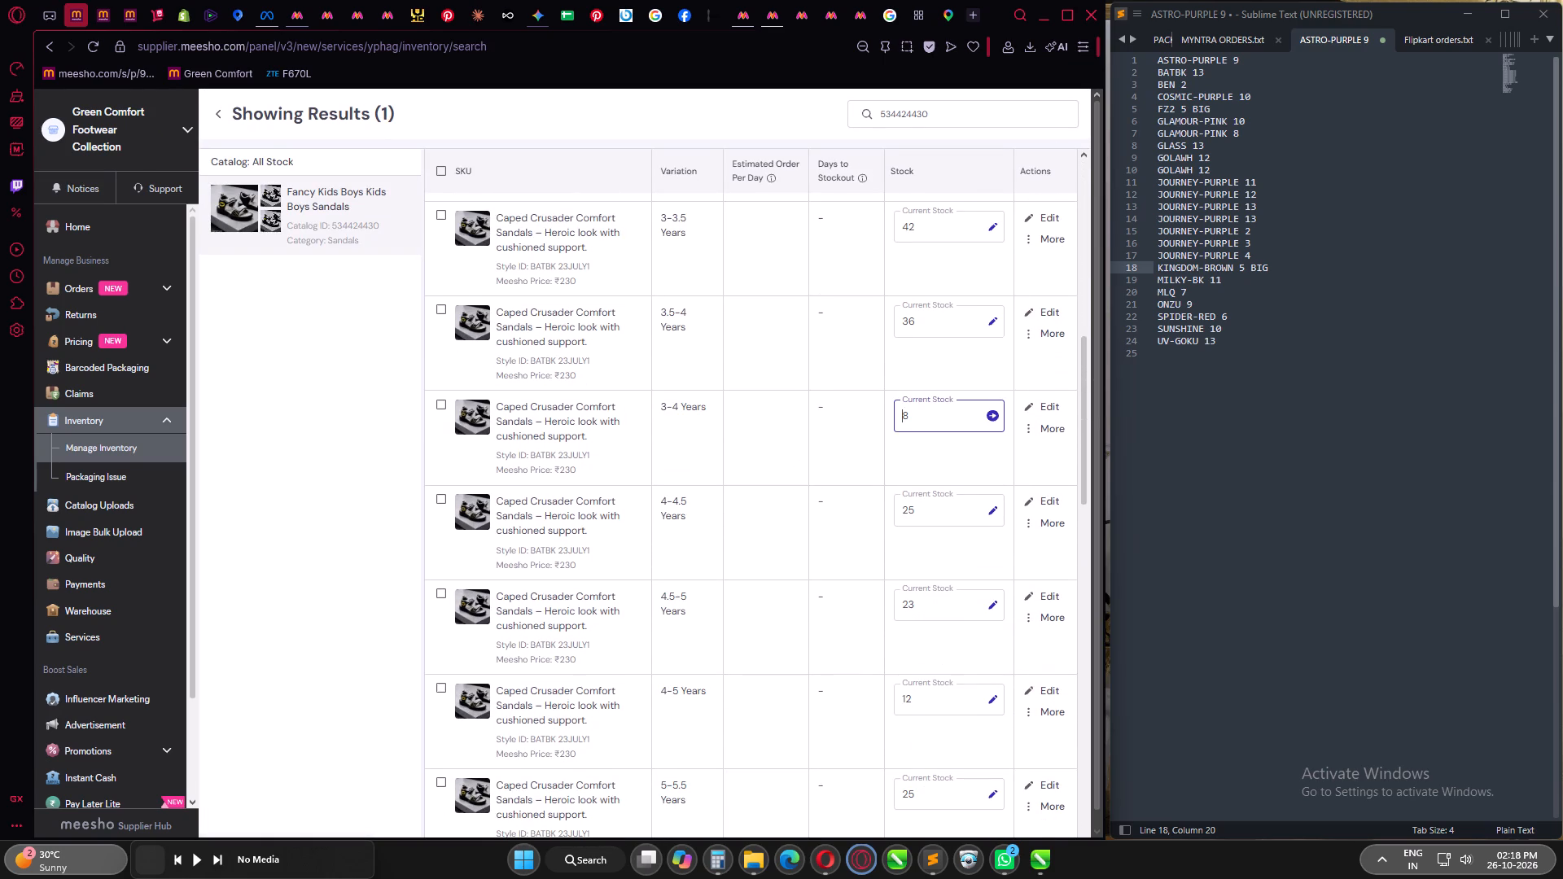
pyautogui.press('5')
pyautogui.press('Return')
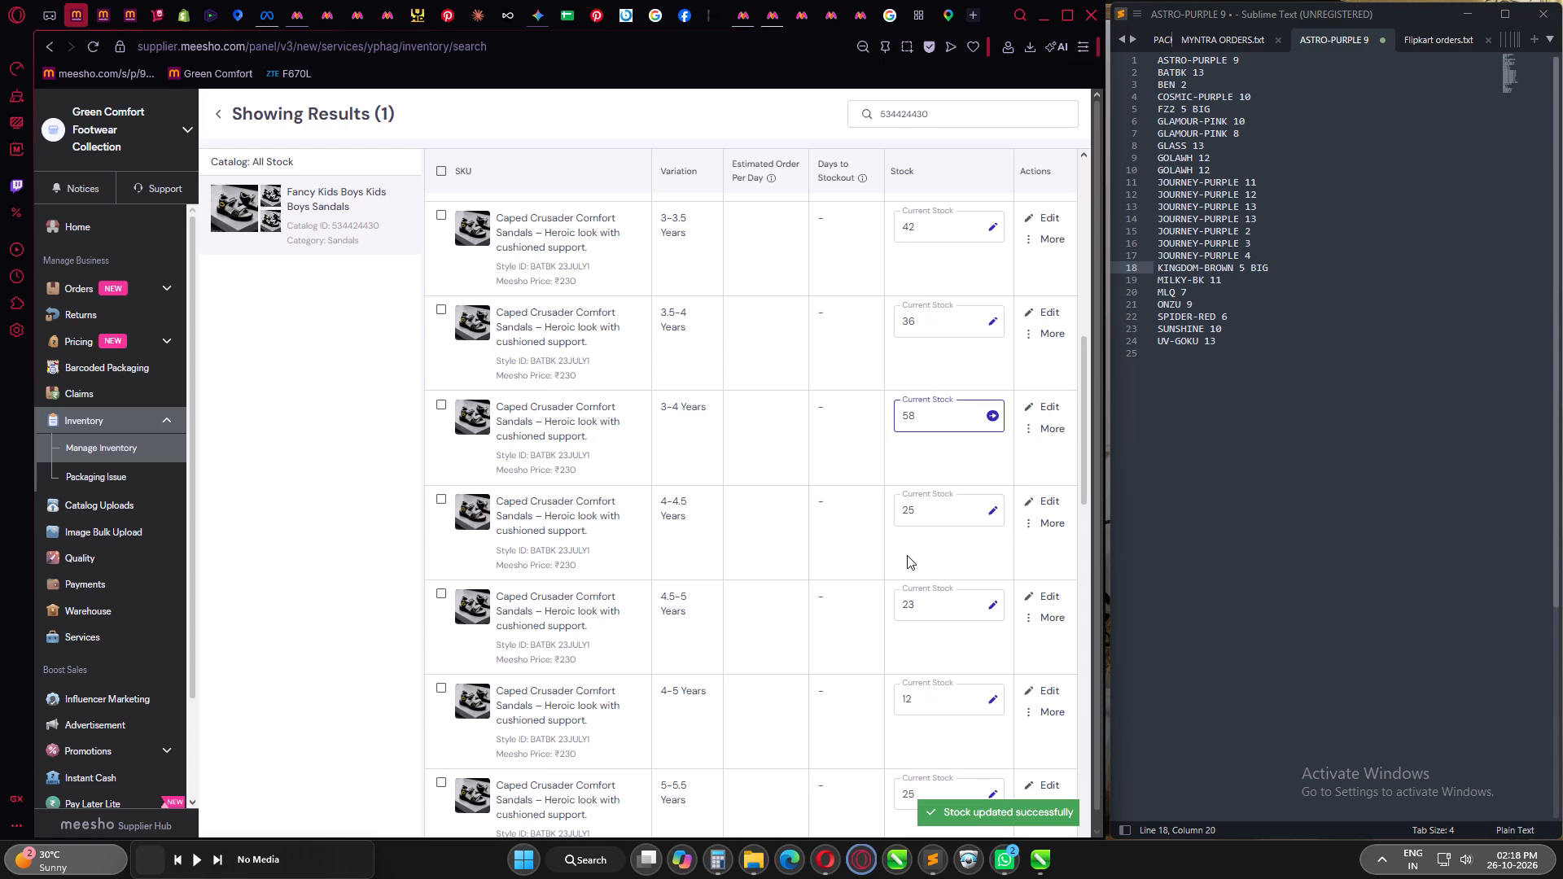
pyautogui.click(923, 509)
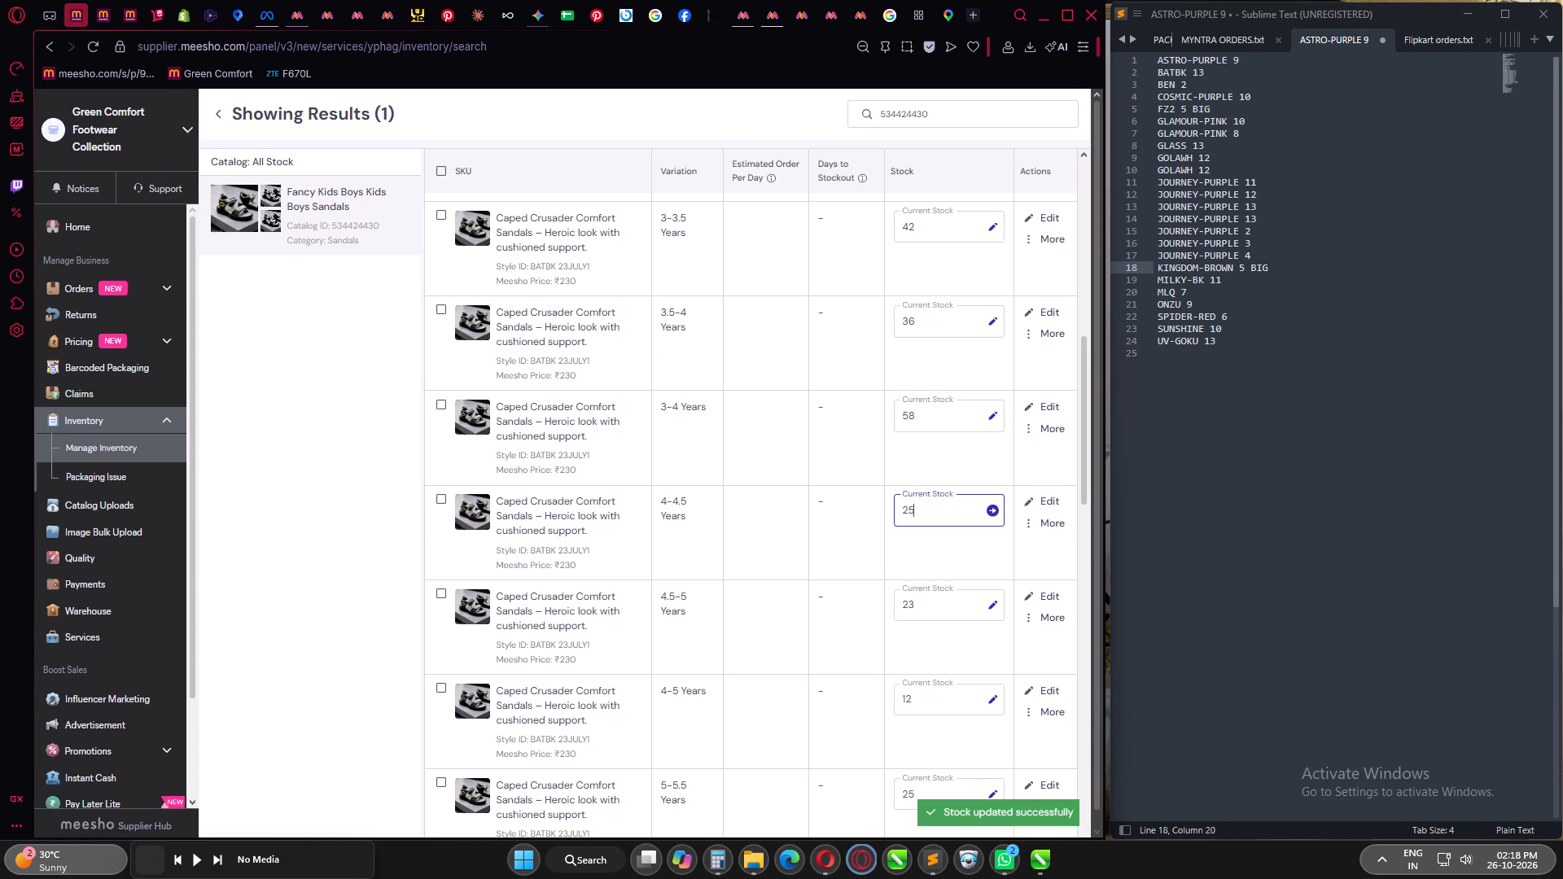
pyautogui.press('0')
pyautogui.press('Return')
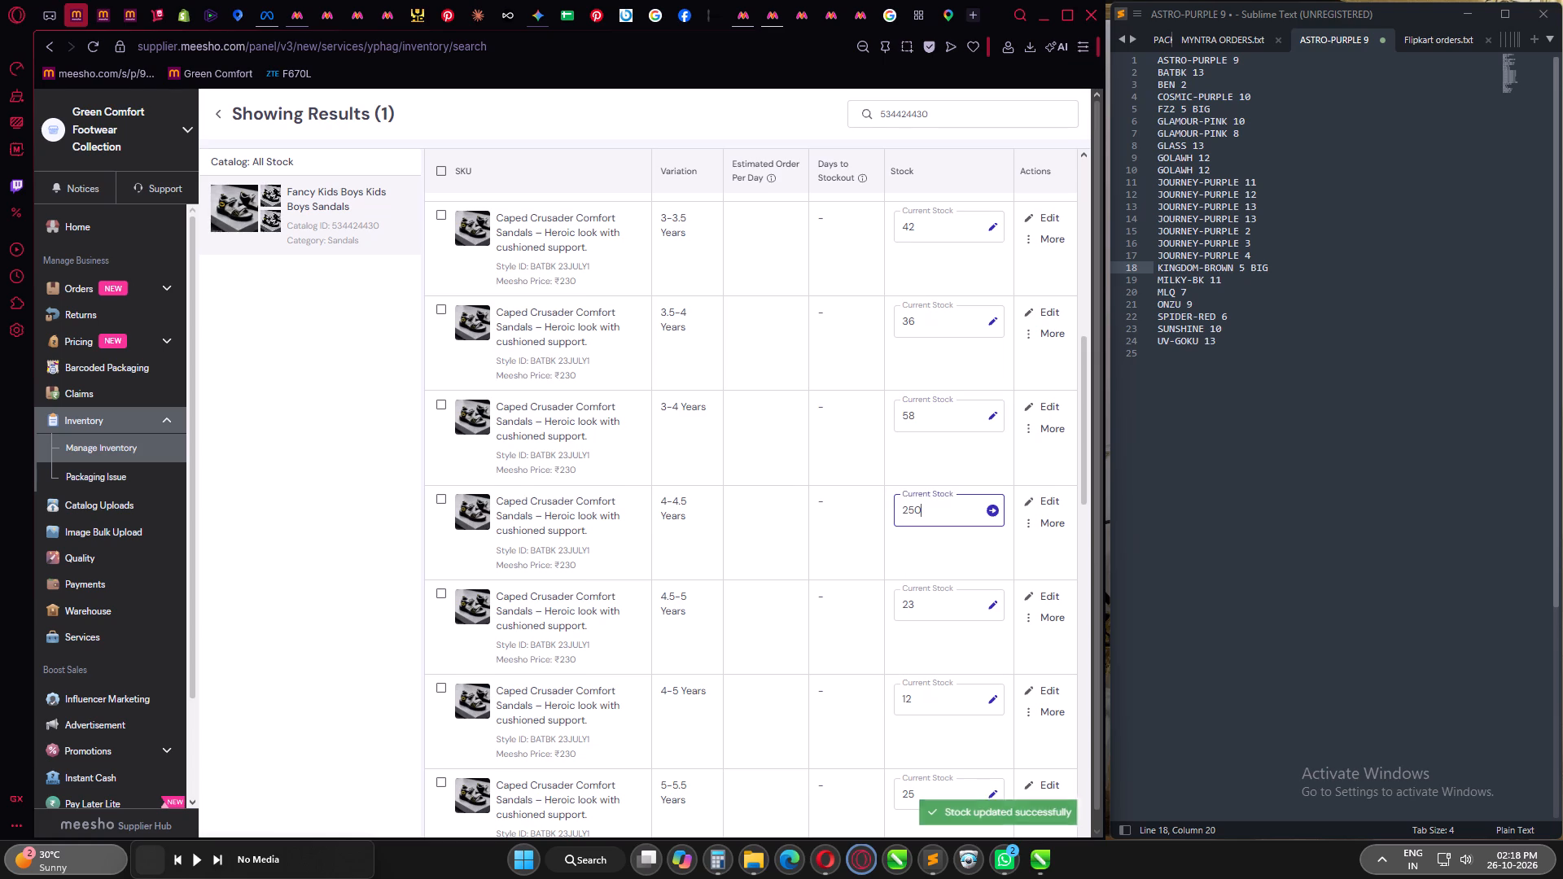
# Set the Caped Crusader sandals' current stock to 120 for 4–5 Years, 250 for 5–5.5 Years and 270 for 5.5–6 Years.
pyautogui.scroll(-2, 913, 524)
pyautogui.click(914, 532)
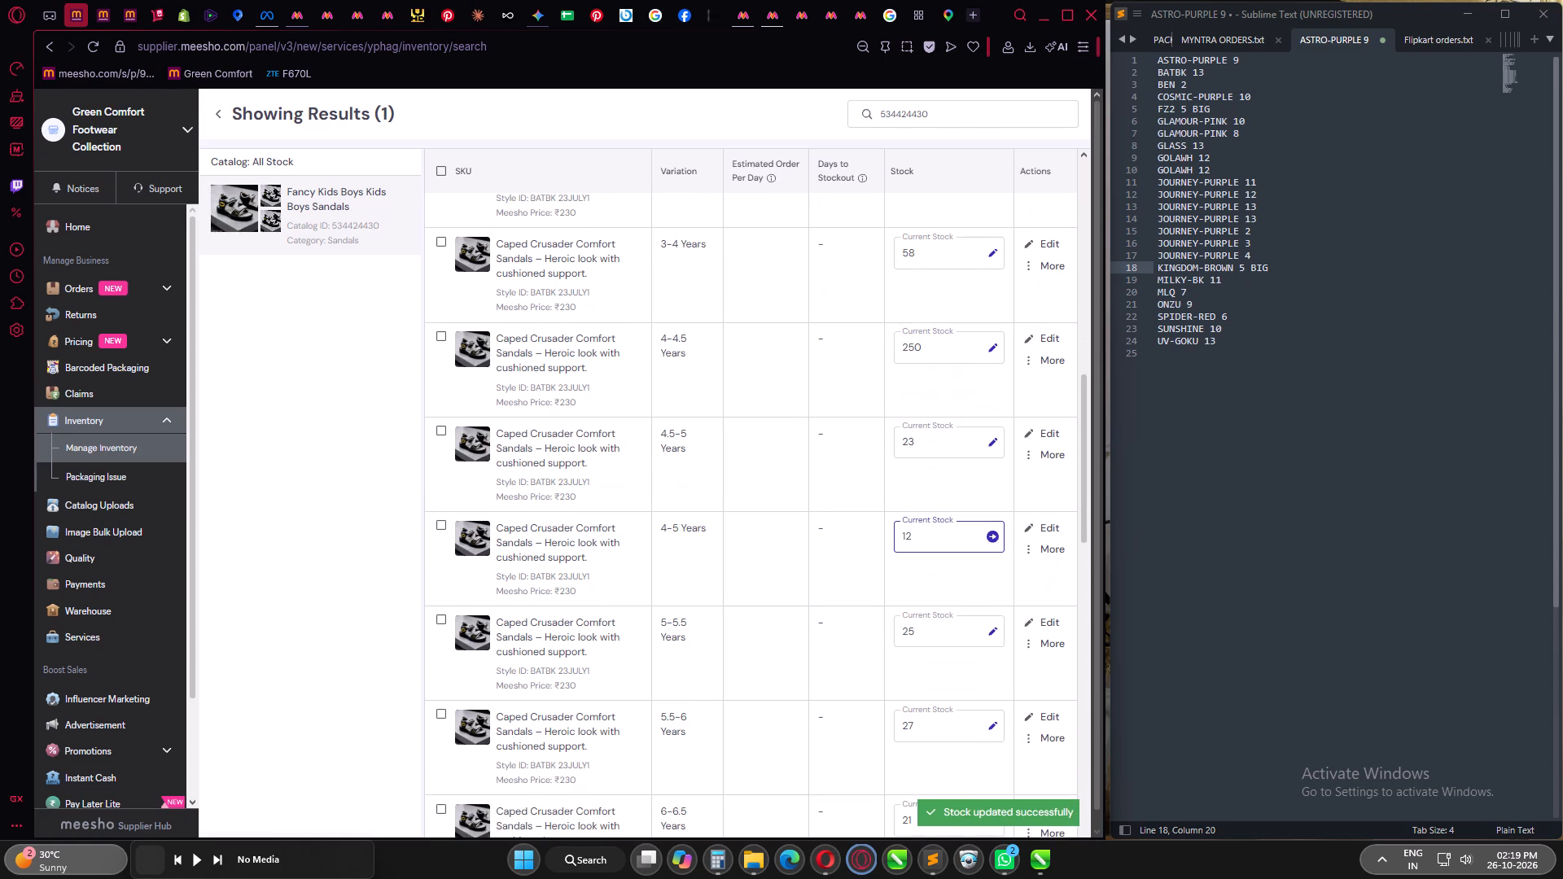
pyautogui.press('0')
pyautogui.press('Return')
pyautogui.click(922, 628)
pyautogui.press('0')
pyautogui.press('Return')
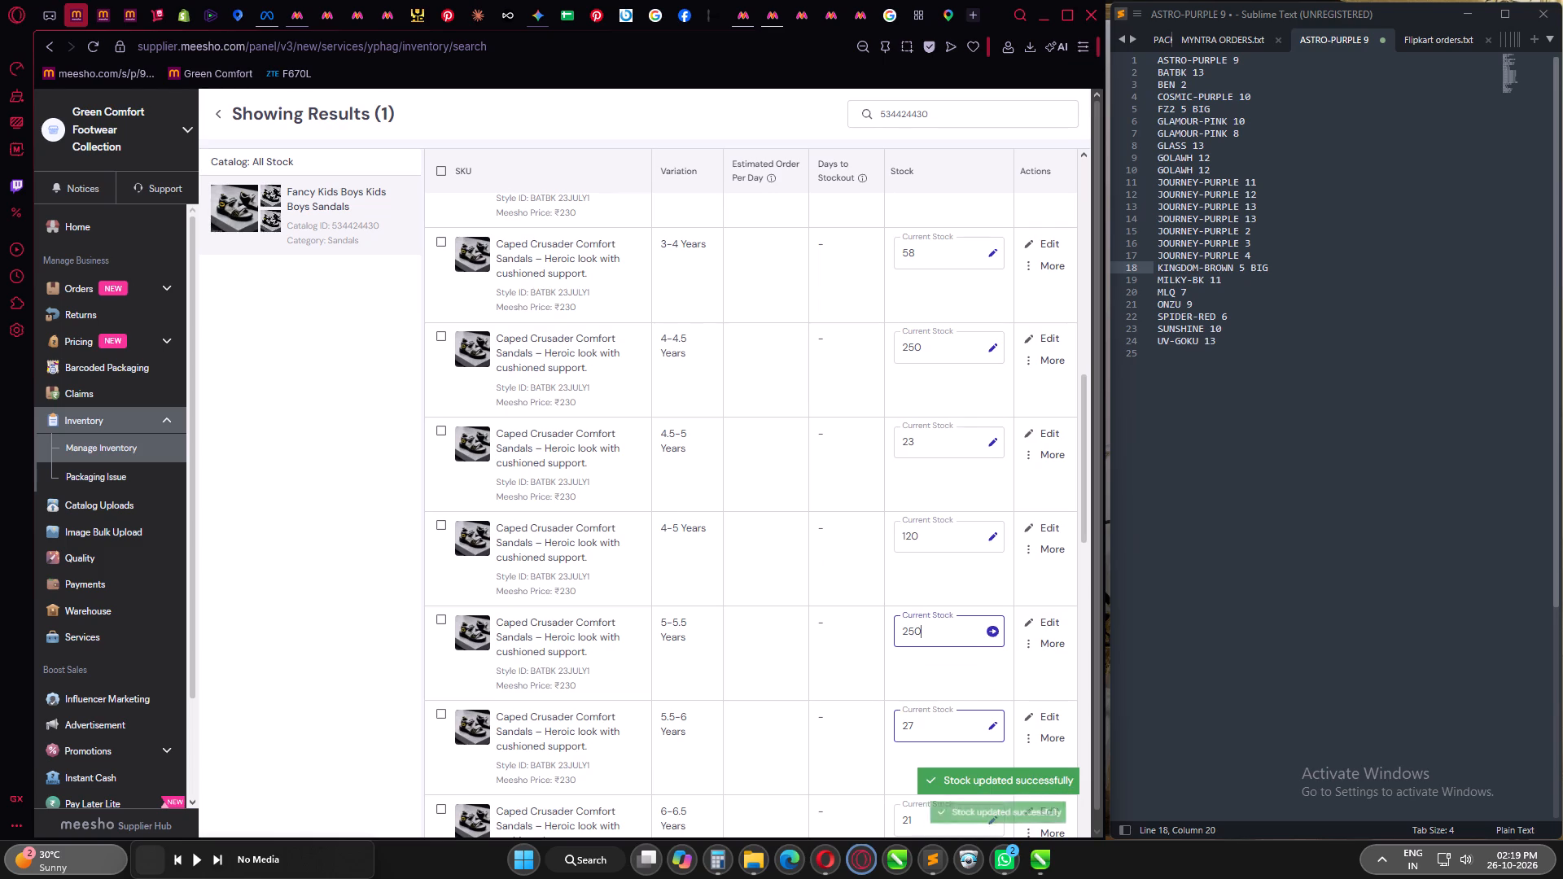
pyautogui.click(922, 728)
pyautogui.press('0')
pyautogui.press('Return')
# Set the current stock to 230 for the 4.5–5 Years variation and 580 for the 3–4 Years variation.
pyautogui.click(922, 444)
pyautogui.press('0')
pyautogui.press('Return')
pyautogui.click(930, 266)
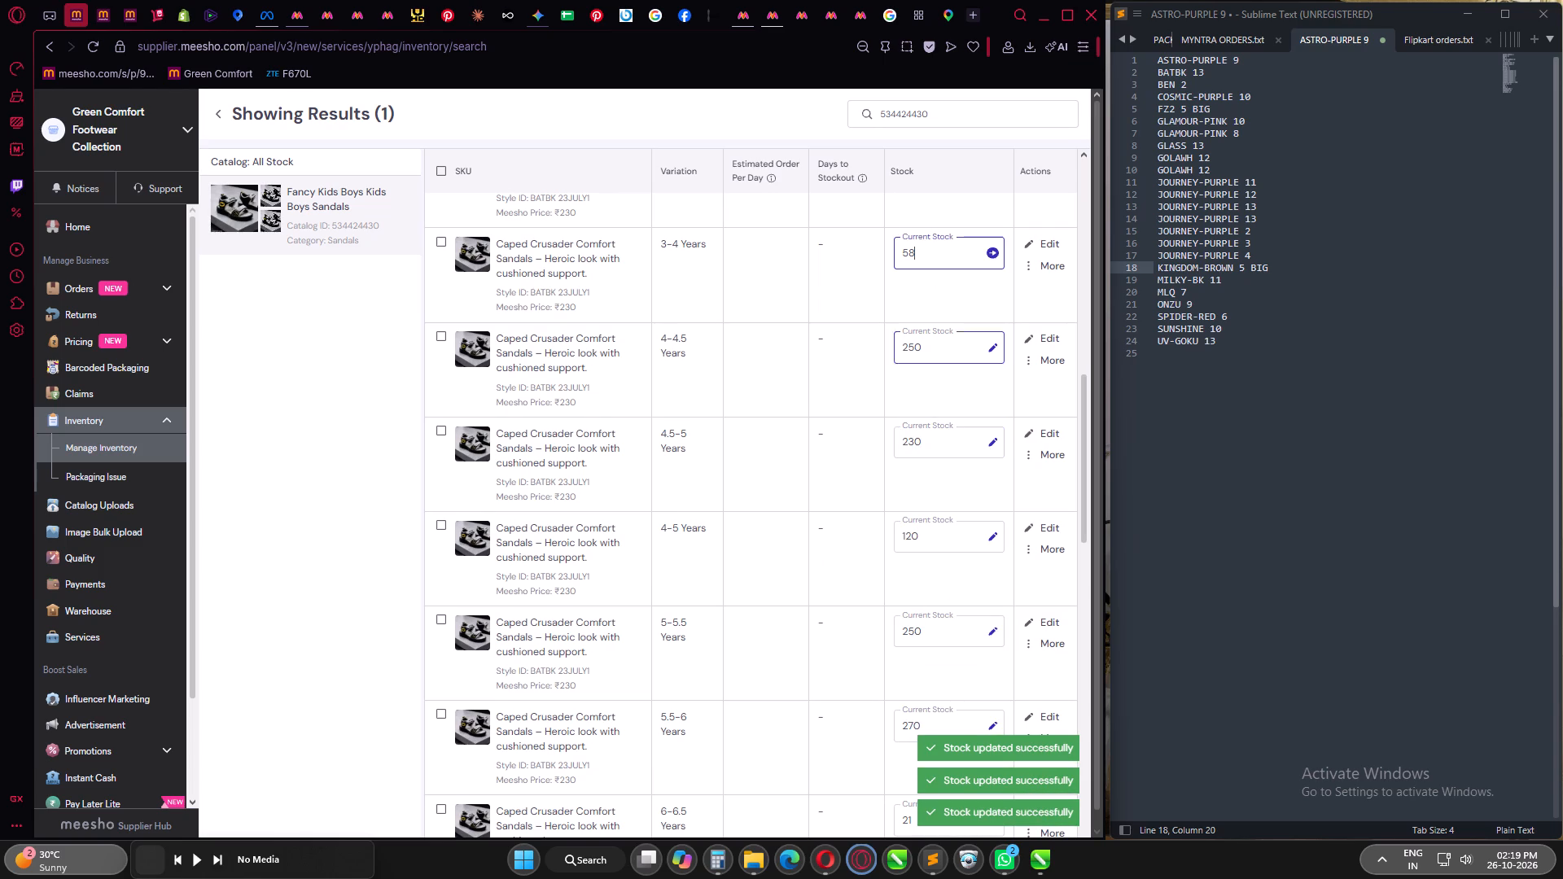
pyautogui.press('0')
pyautogui.press('Return')
# Set the current stock to 210 for 6–6.5 Years, 150 for 6.5–7 Years and 120 for 7–7.5 Years.
pyautogui.scroll(-4, 921, 599)
pyautogui.click(926, 488)
pyautogui.press('0')
pyautogui.press('Return')
pyautogui.click(920, 591)
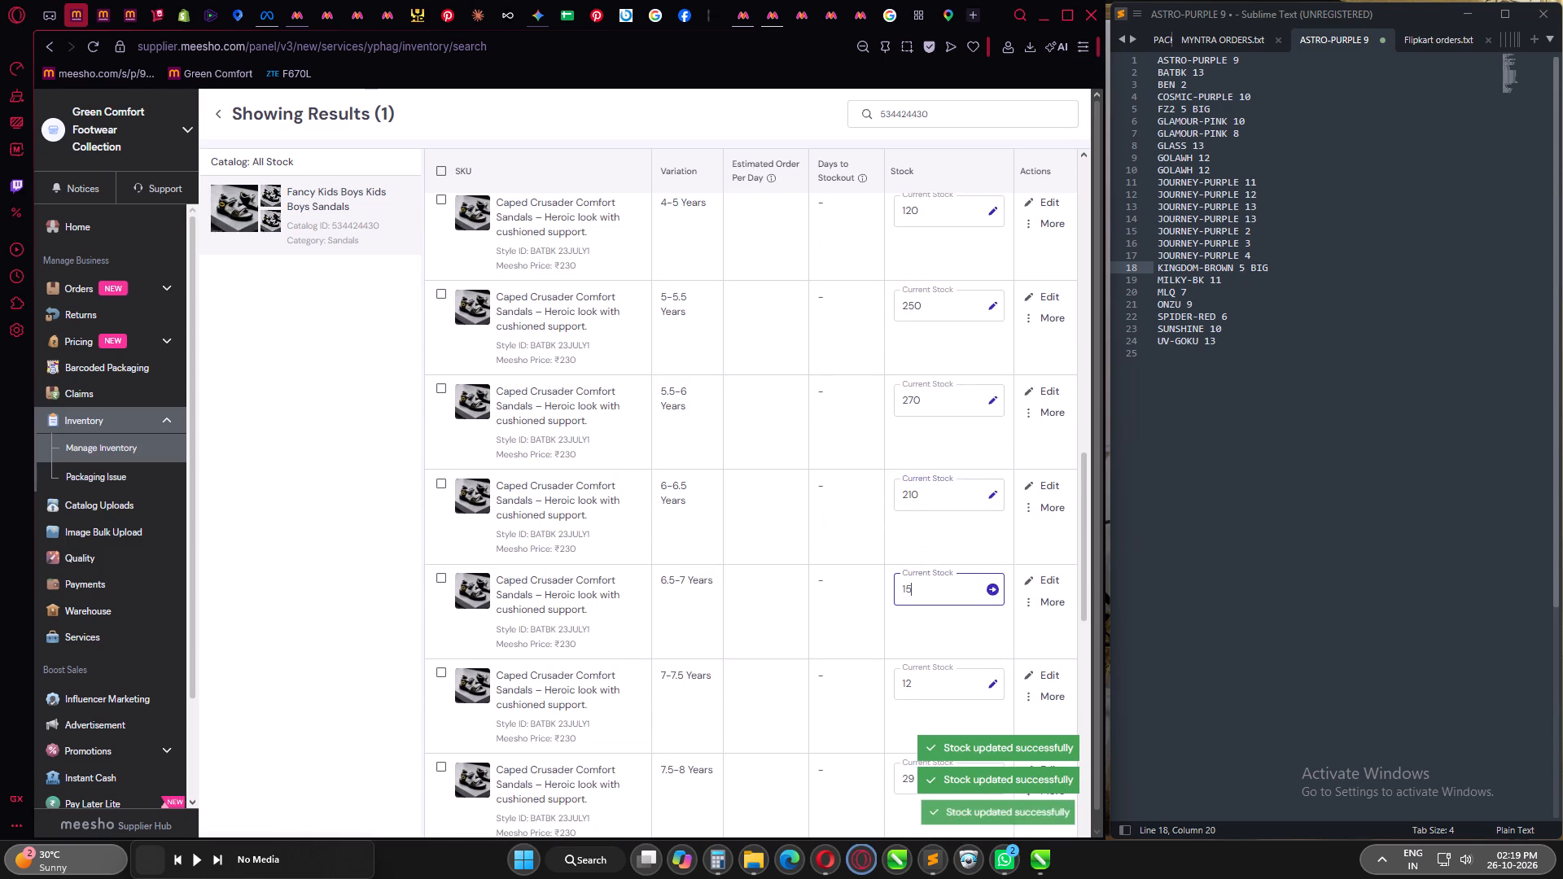
pyautogui.press('0')
pyautogui.press('Return')
pyautogui.click(931, 676)
pyautogui.press('0')
pyautogui.press('Return')
# Set the current stock to 290 for 7.5–8 Years, 400 for 7–8 Years and 260 for 8–8.5 Years.
pyautogui.scroll(-3, 930, 636)
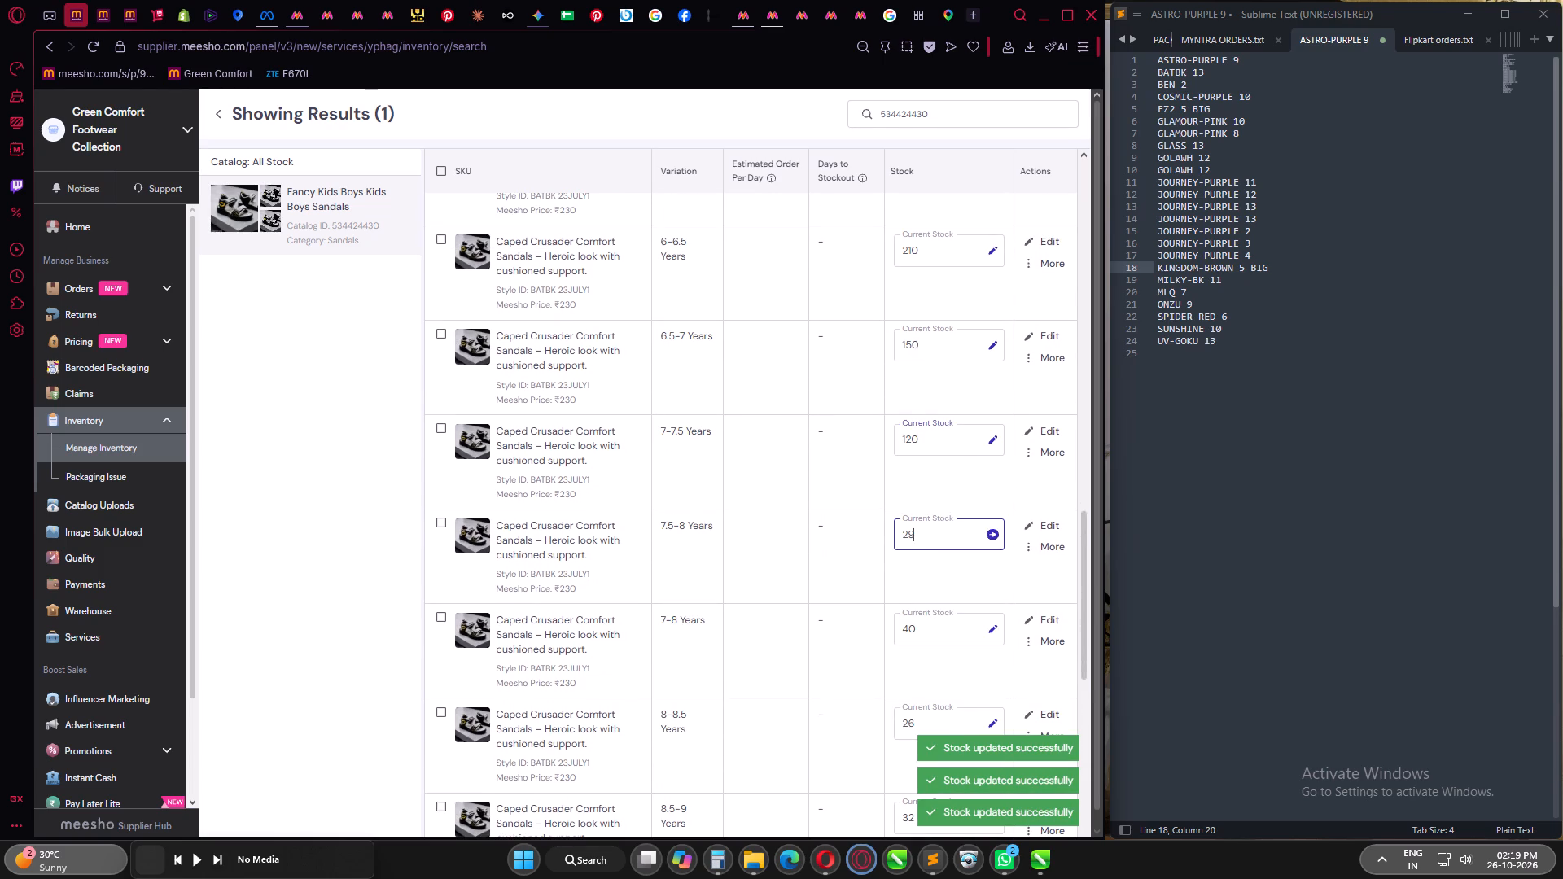
pyautogui.click(918, 533)
pyautogui.press('0')
pyautogui.press('Return')
pyautogui.click(929, 626)
pyautogui.press('0')
pyautogui.press('Return')
pyautogui.click(929, 724)
pyautogui.press('0')
pyautogui.press('Return')
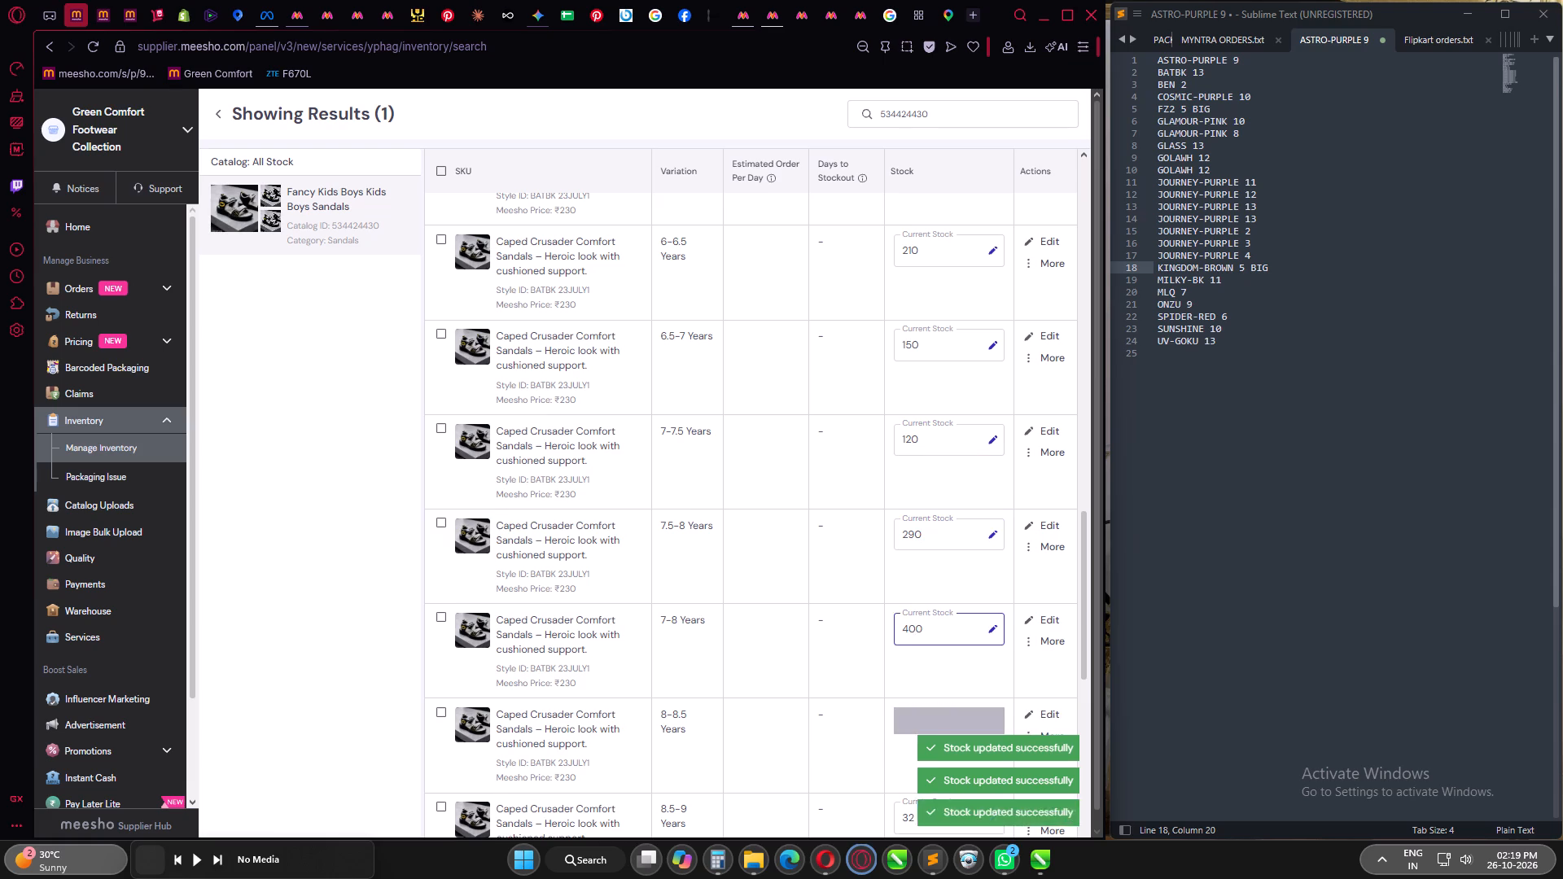
# Set the current stock to 320 for 8.5–9 Years, 470 for 9–9.5 Years and 460 for 9.5–10 Years.
pyautogui.scroll(-4, 942, 636)
pyautogui.click(926, 505)
pyautogui.press('0')
pyautogui.press('Return')
pyautogui.click(931, 588)
pyautogui.press('0')
pyautogui.press('Return')
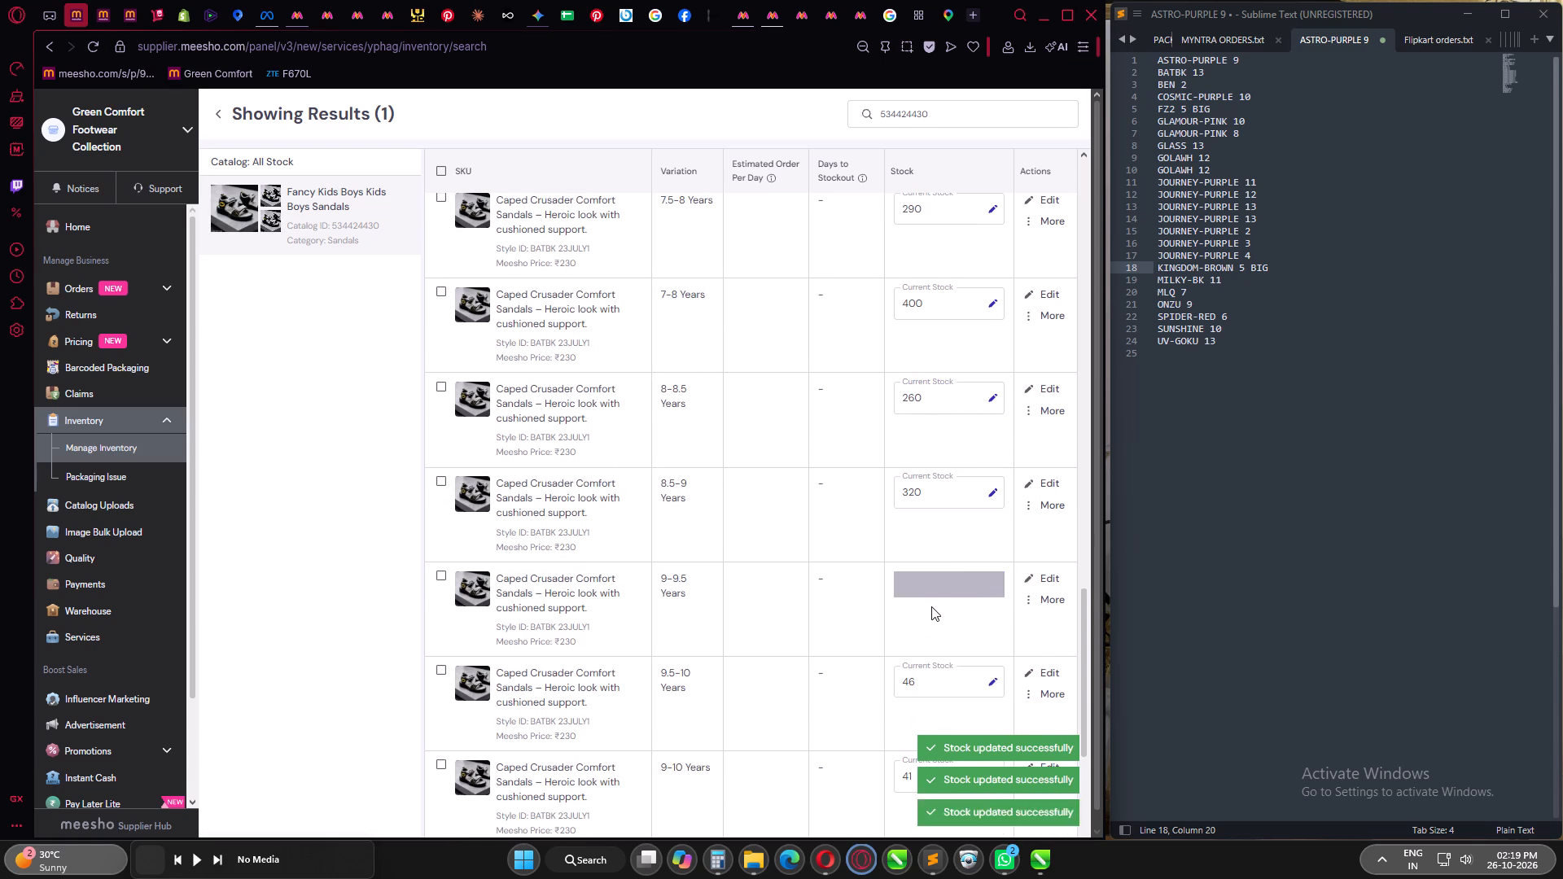
pyautogui.click(924, 668)
pyautogui.press('0')
pyautogui.press('Return')
# Set the current stock to 410 for the 9–10 Years variation and 390 for the 10–11 Years variation.
pyautogui.scroll(-3, 917, 626)
pyautogui.click(923, 539)
pyautogui.press('0')
pyautogui.press('Return')
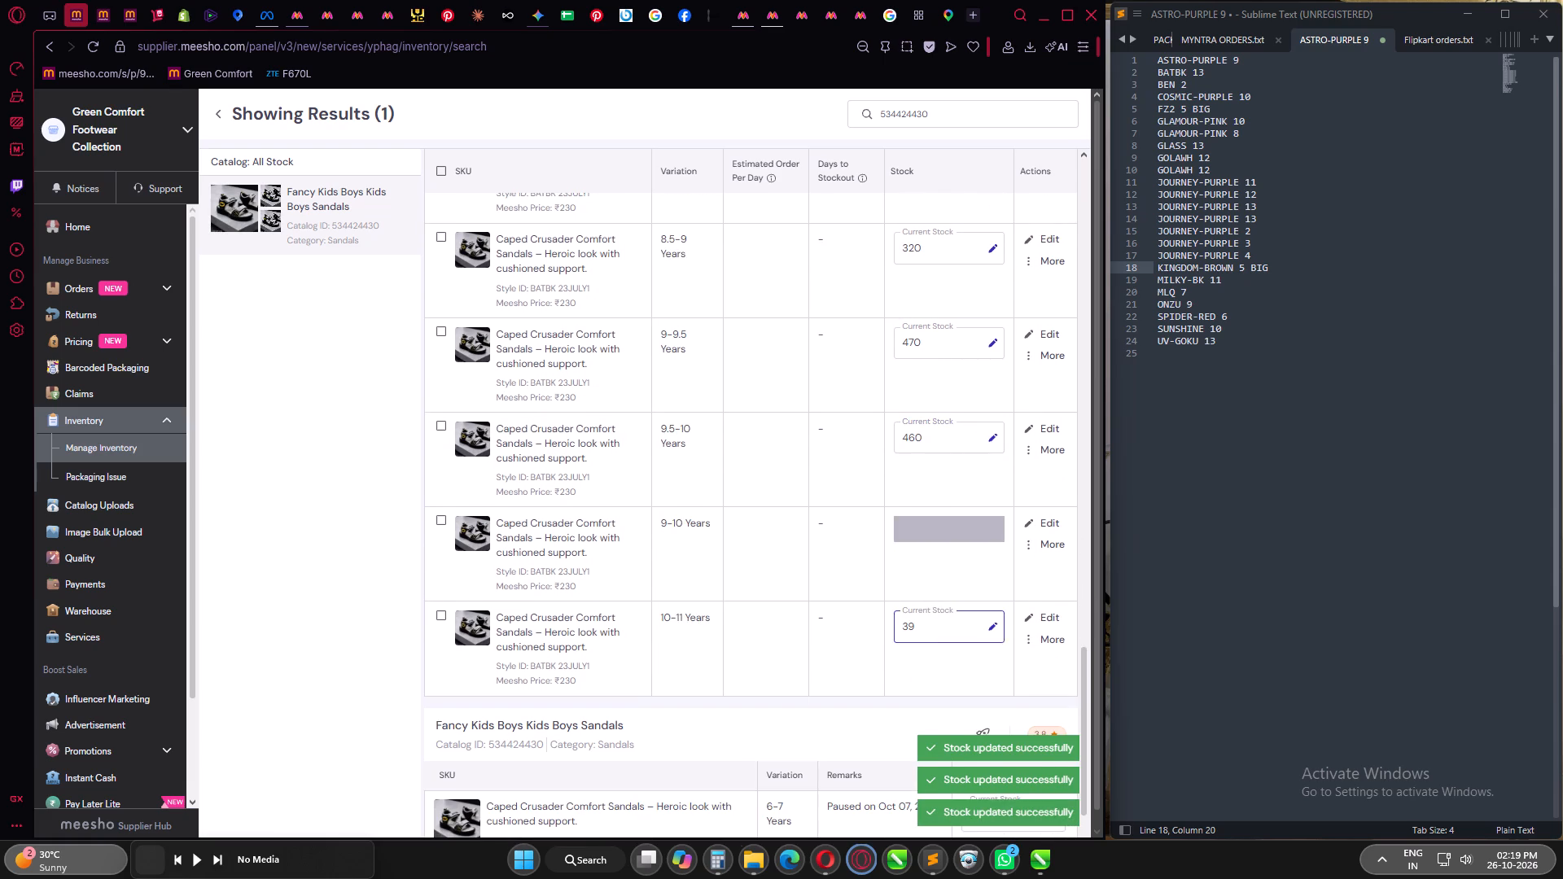
pyautogui.click(930, 626)
pyautogui.press('0')
pyautogui.press('Return')
# Set the current stock to 420 for the 3–3.5 Years variation and 450 for the 2.5–3 Years variation.
pyautogui.scroll(20, 922, 548)
pyautogui.scroll(10, 922, 548)
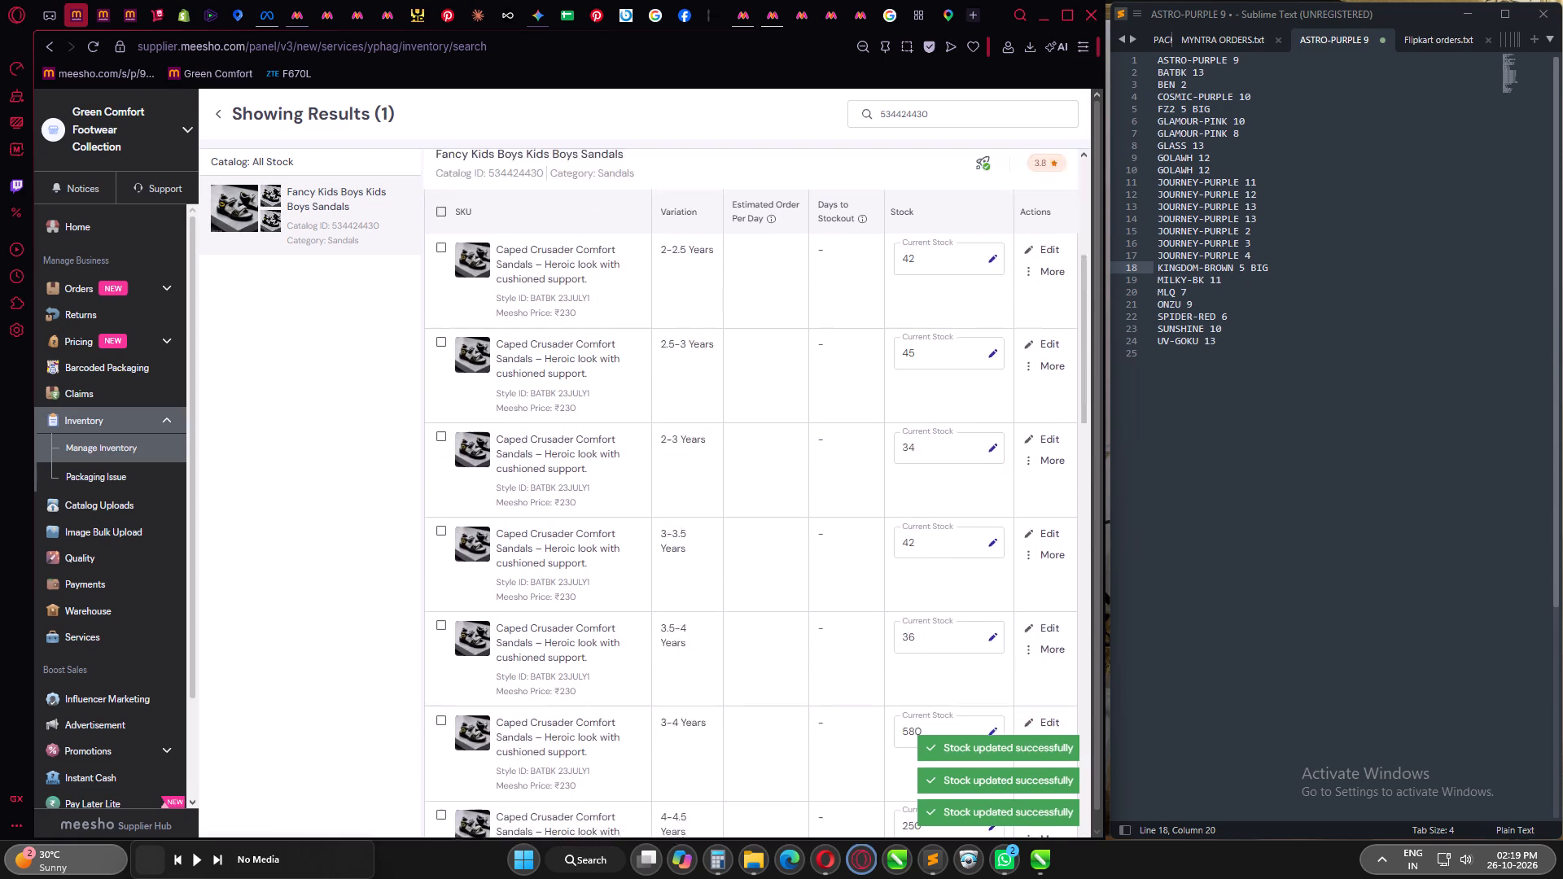
pyautogui.click(926, 615)
pyautogui.press('0')
pyautogui.press('Return')
pyautogui.click(935, 523)
pyautogui.press('0')
pyautogui.press('Return')
pyautogui.click(921, 420)
pyautogui.press('0')
pyautogui.press('Return')
# Set the current stock to 420 for 2–2.5 Years, 340 for 2–3 Years and 360 for 3.5–4 Years.
pyautogui.click(929, 350)
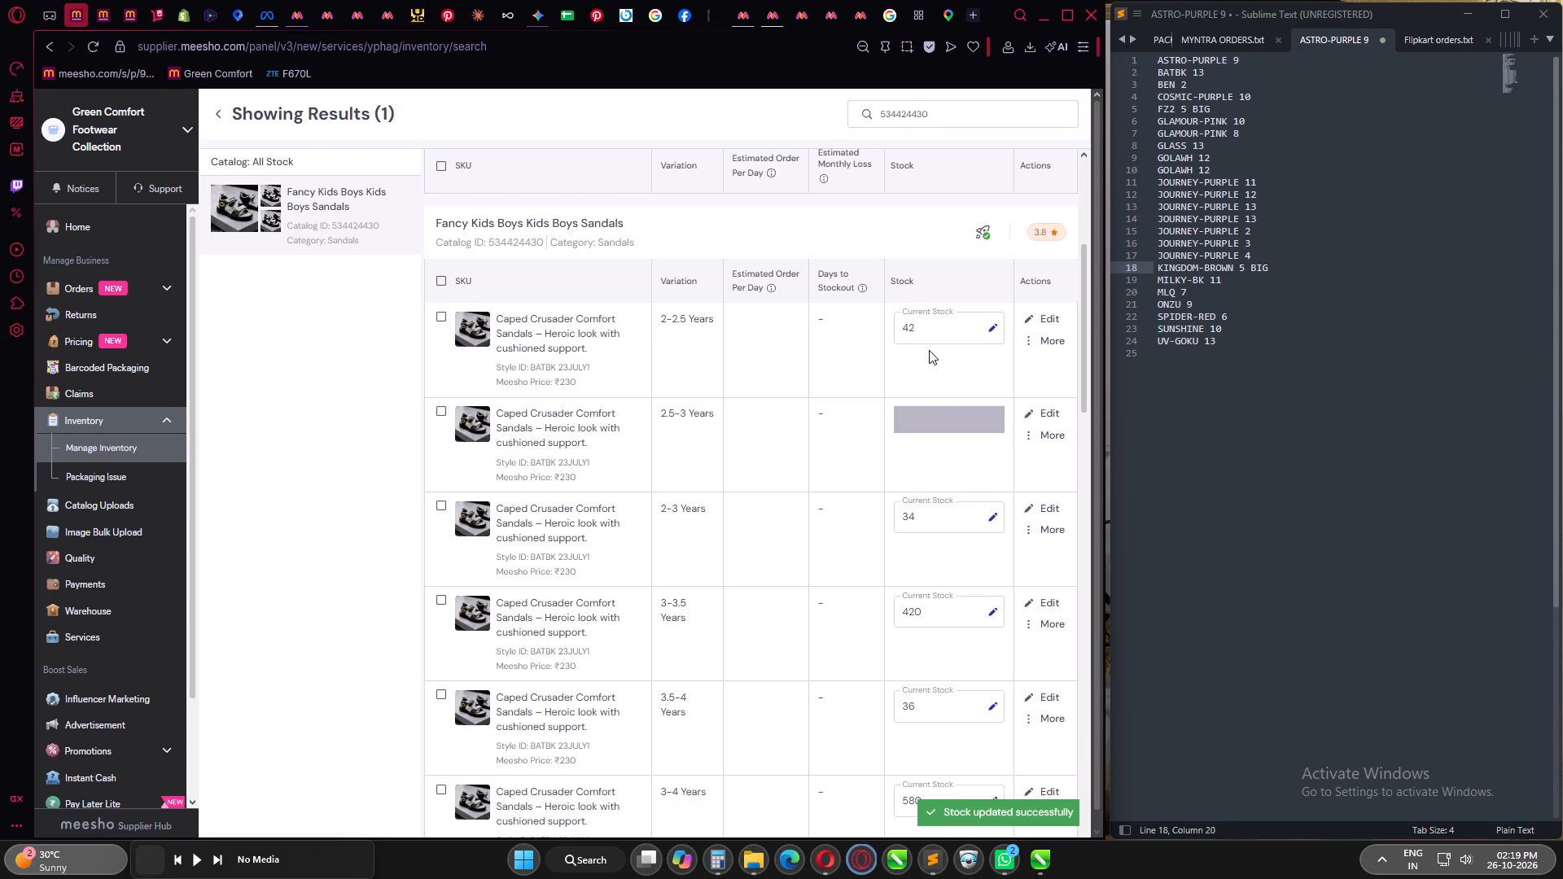
pyautogui.press('0')
pyautogui.press('0')
pyautogui.click(928, 337)
pyautogui.press('Return')
pyautogui.click(939, 518)
pyautogui.press('0')
pyautogui.press('Return')
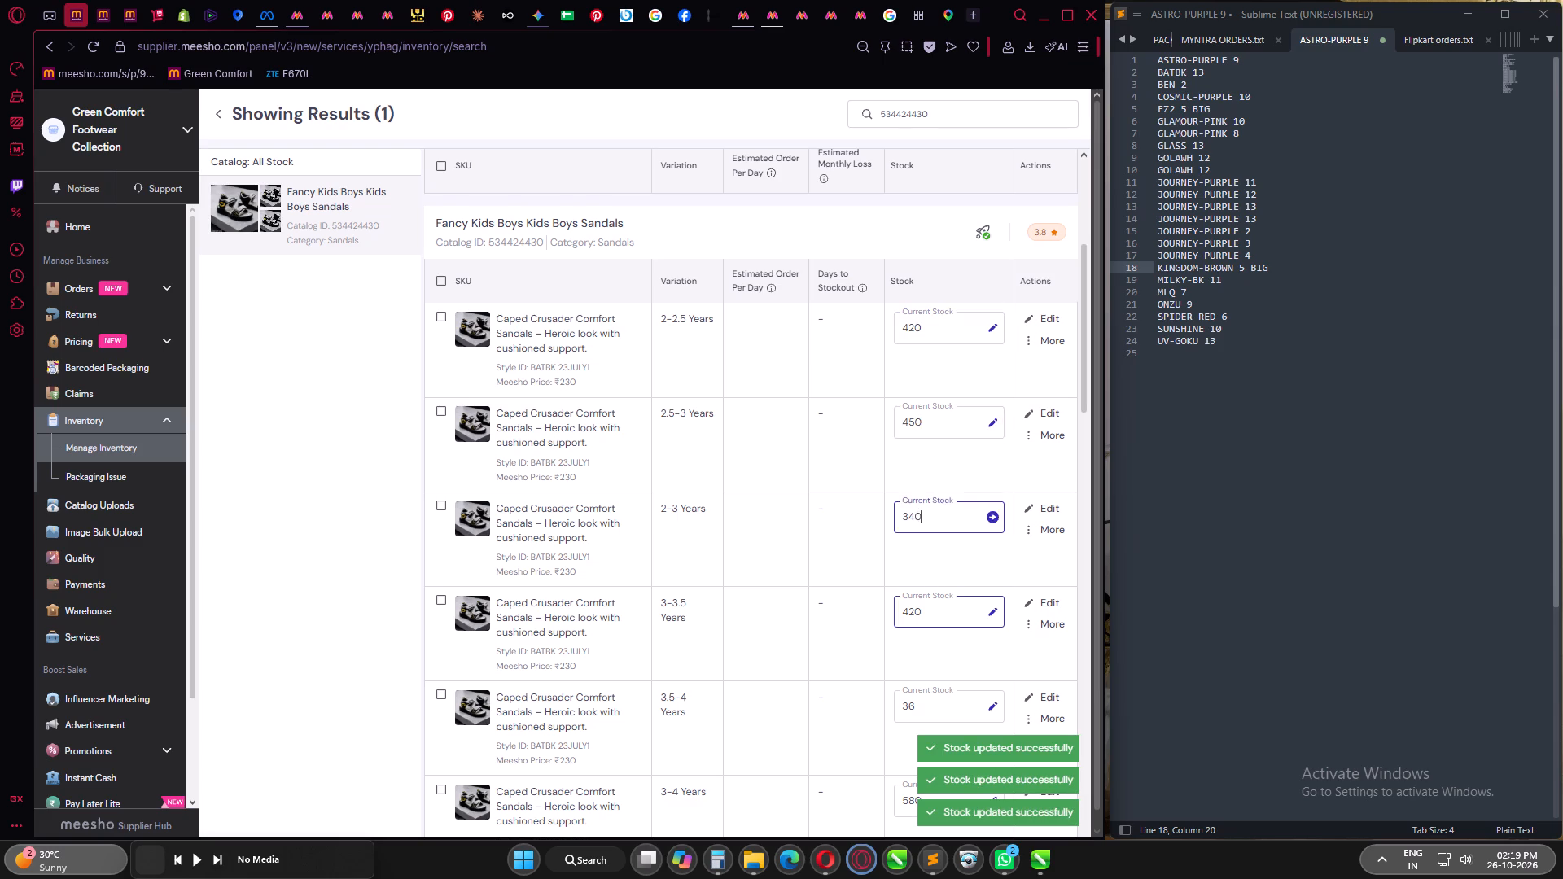
pyautogui.click(931, 701)
pyautogui.press('0')
pyautogui.press('Return')
# Set the current stock of the 5–6 Years variation to 500 and save it.
pyautogui.scroll(-3, 852, 642)
pyautogui.scroll(9, 852, 642)
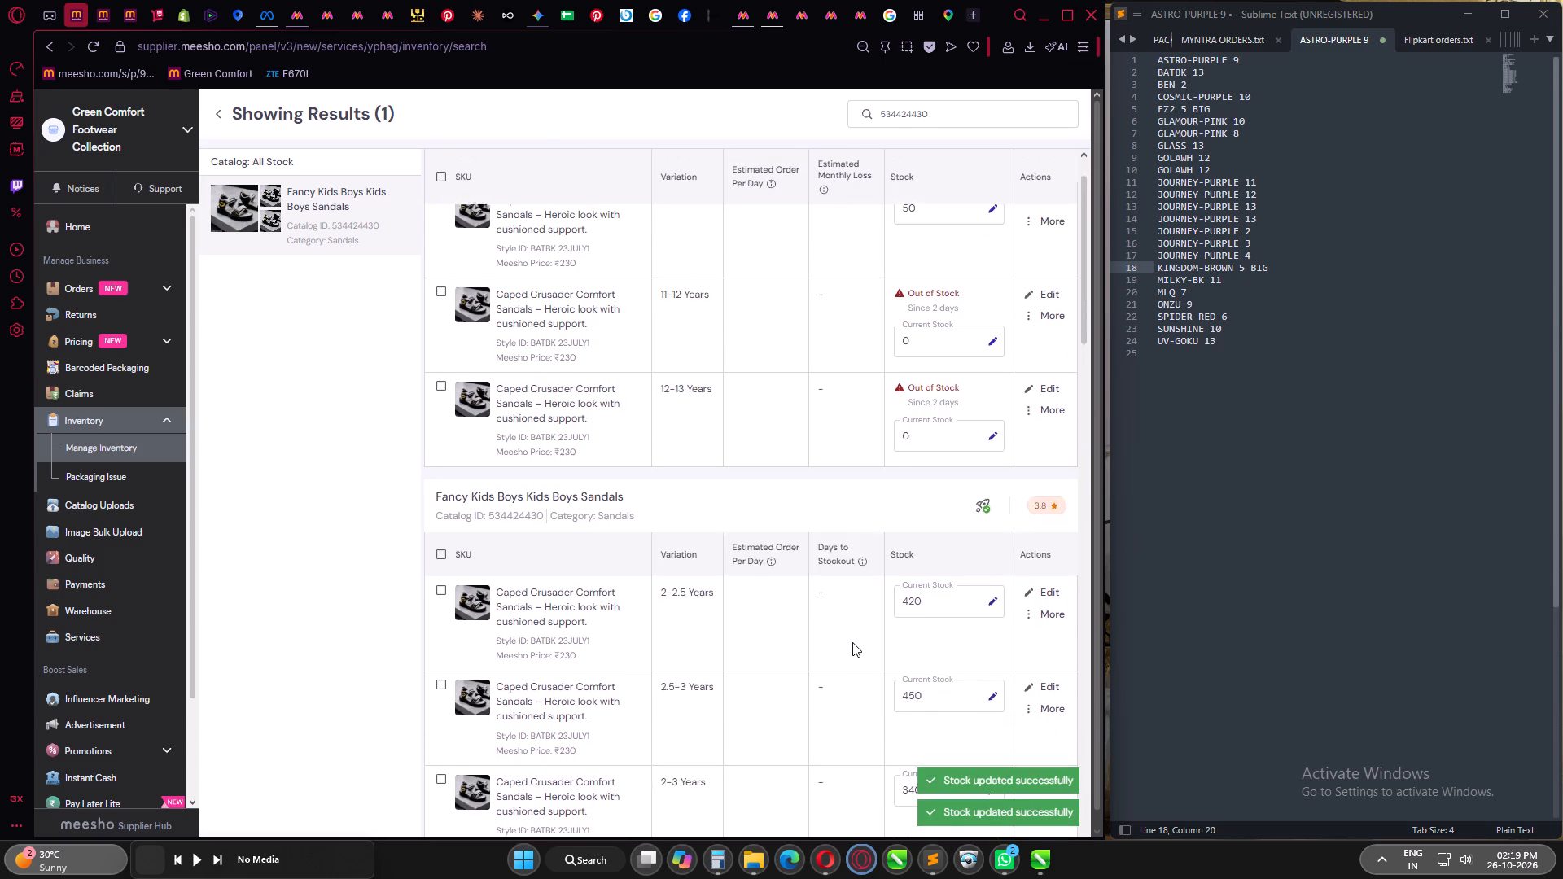
pyautogui.scroll(2, 852, 642)
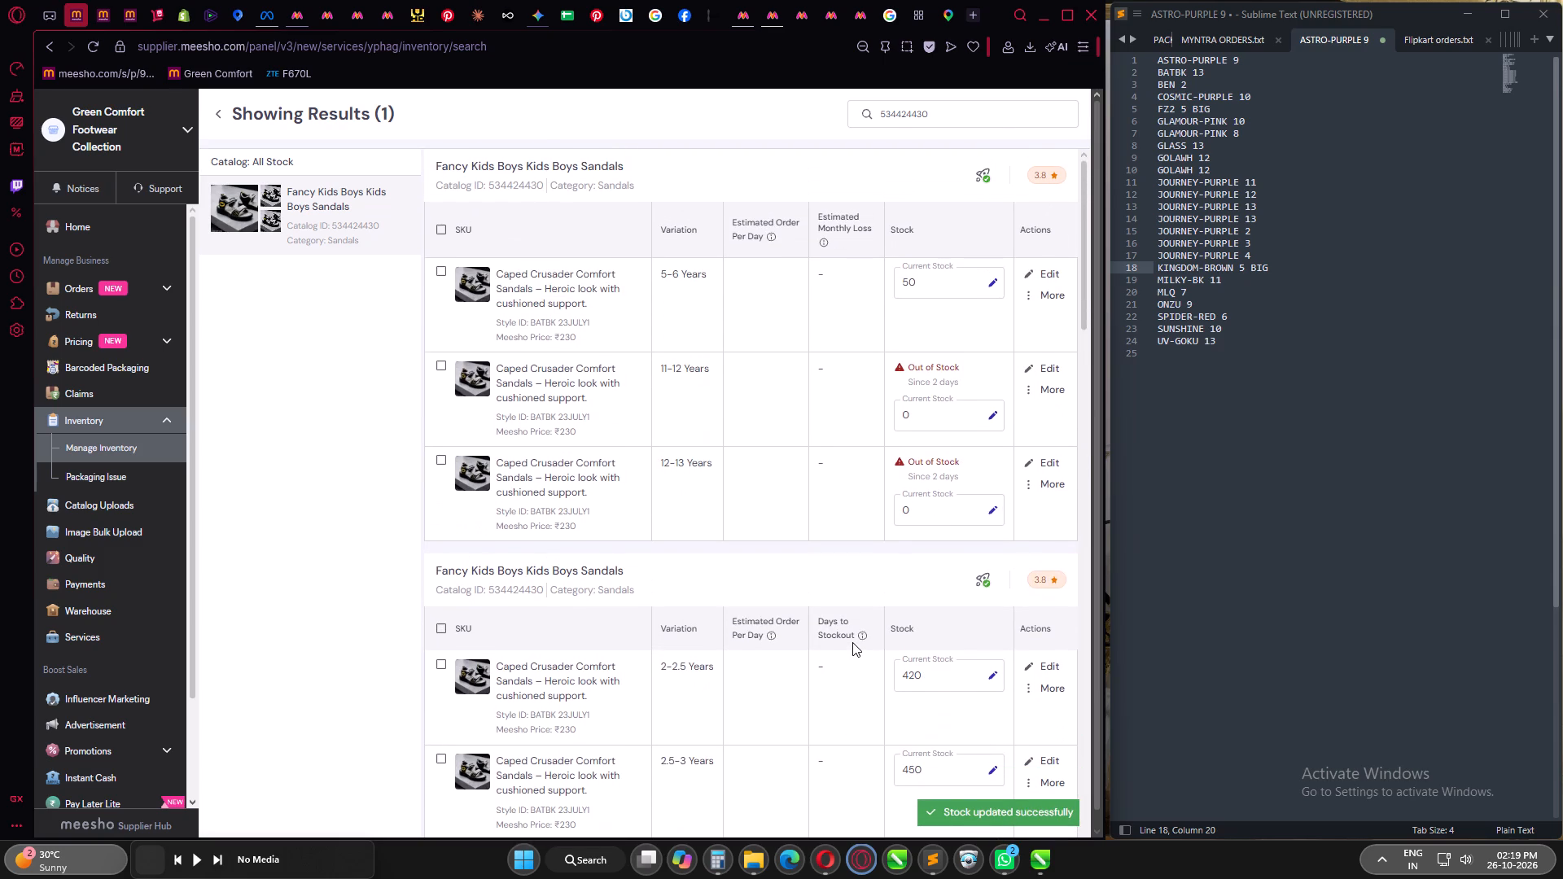
pyautogui.click(938, 281)
pyautogui.press('0')
pyautogui.press('Return')
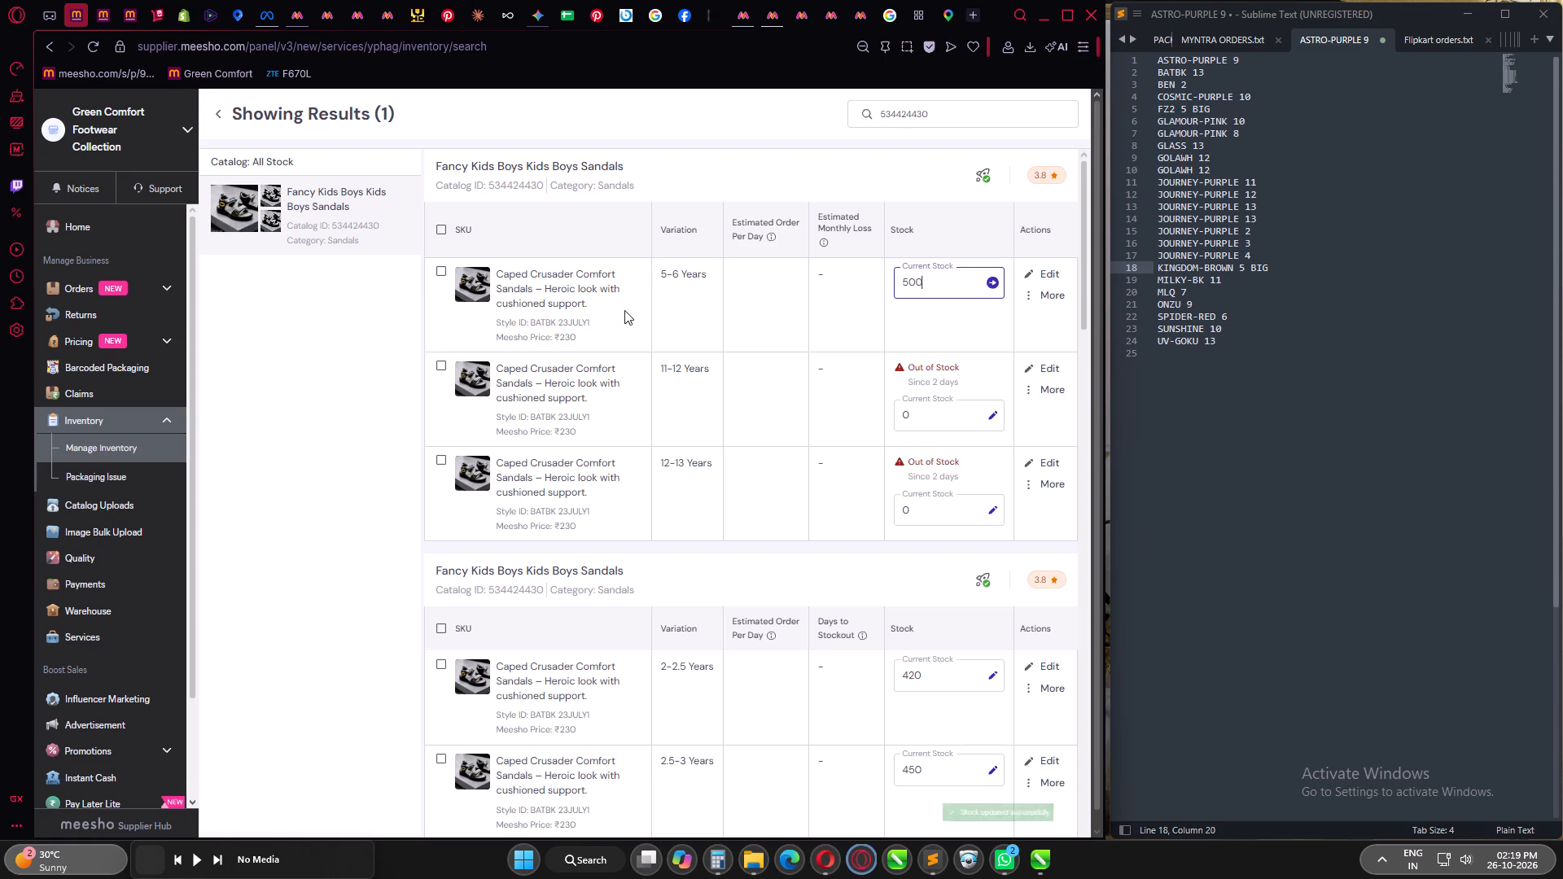
# Copy SKU SP2 AI5OCT from a pending Red Hot Summer sandals order and search for it in the inventory.
pyautogui.click(103, 289)
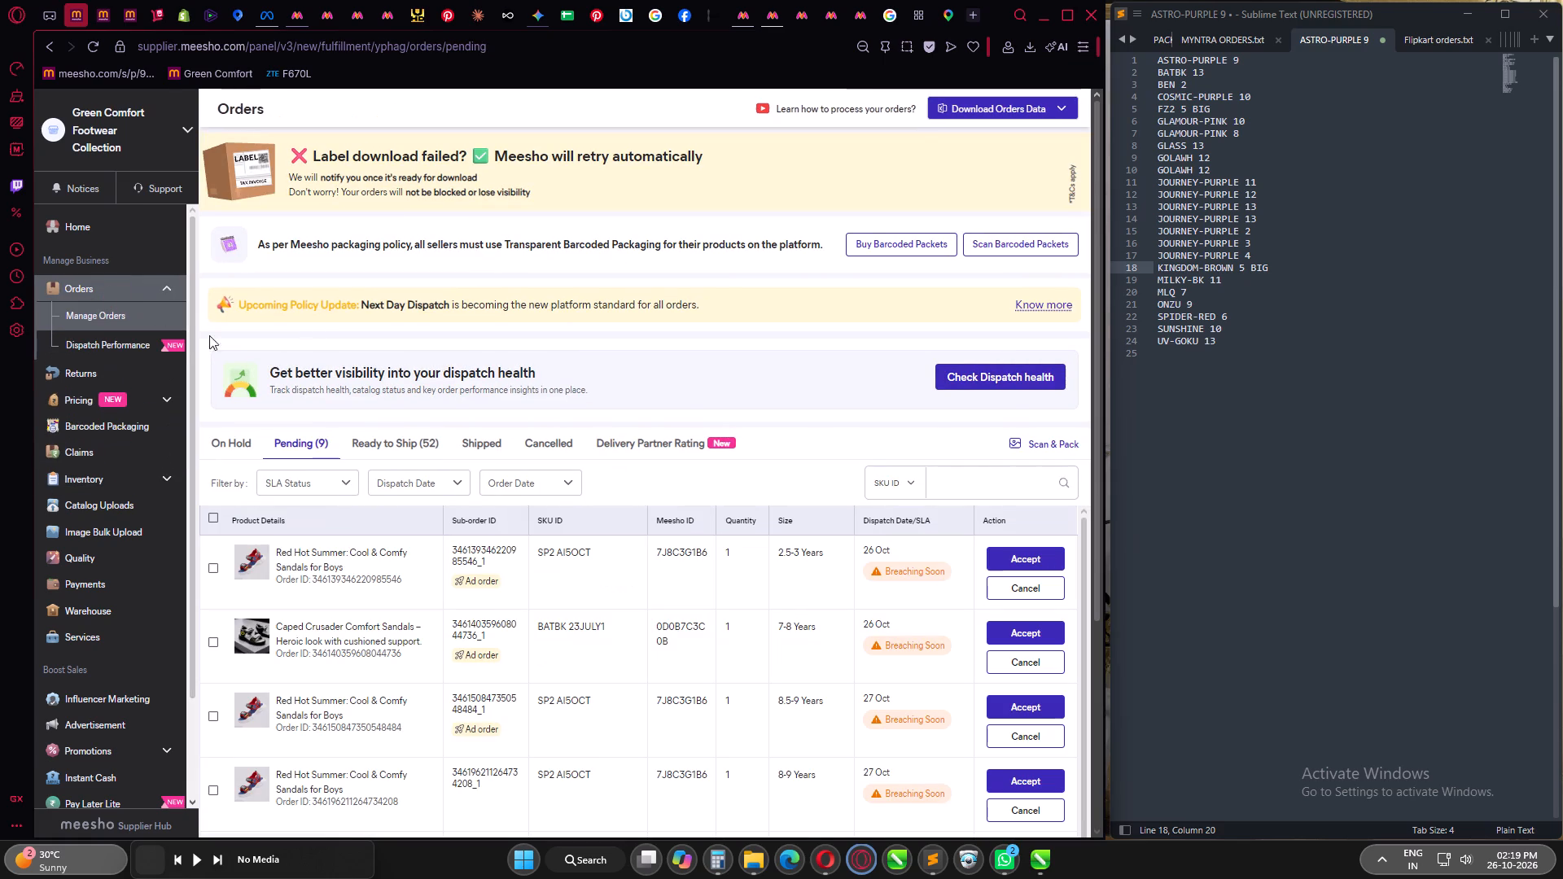
pyautogui.scroll(-11, 439, 641)
pyautogui.scroll(-4, 513, 693)
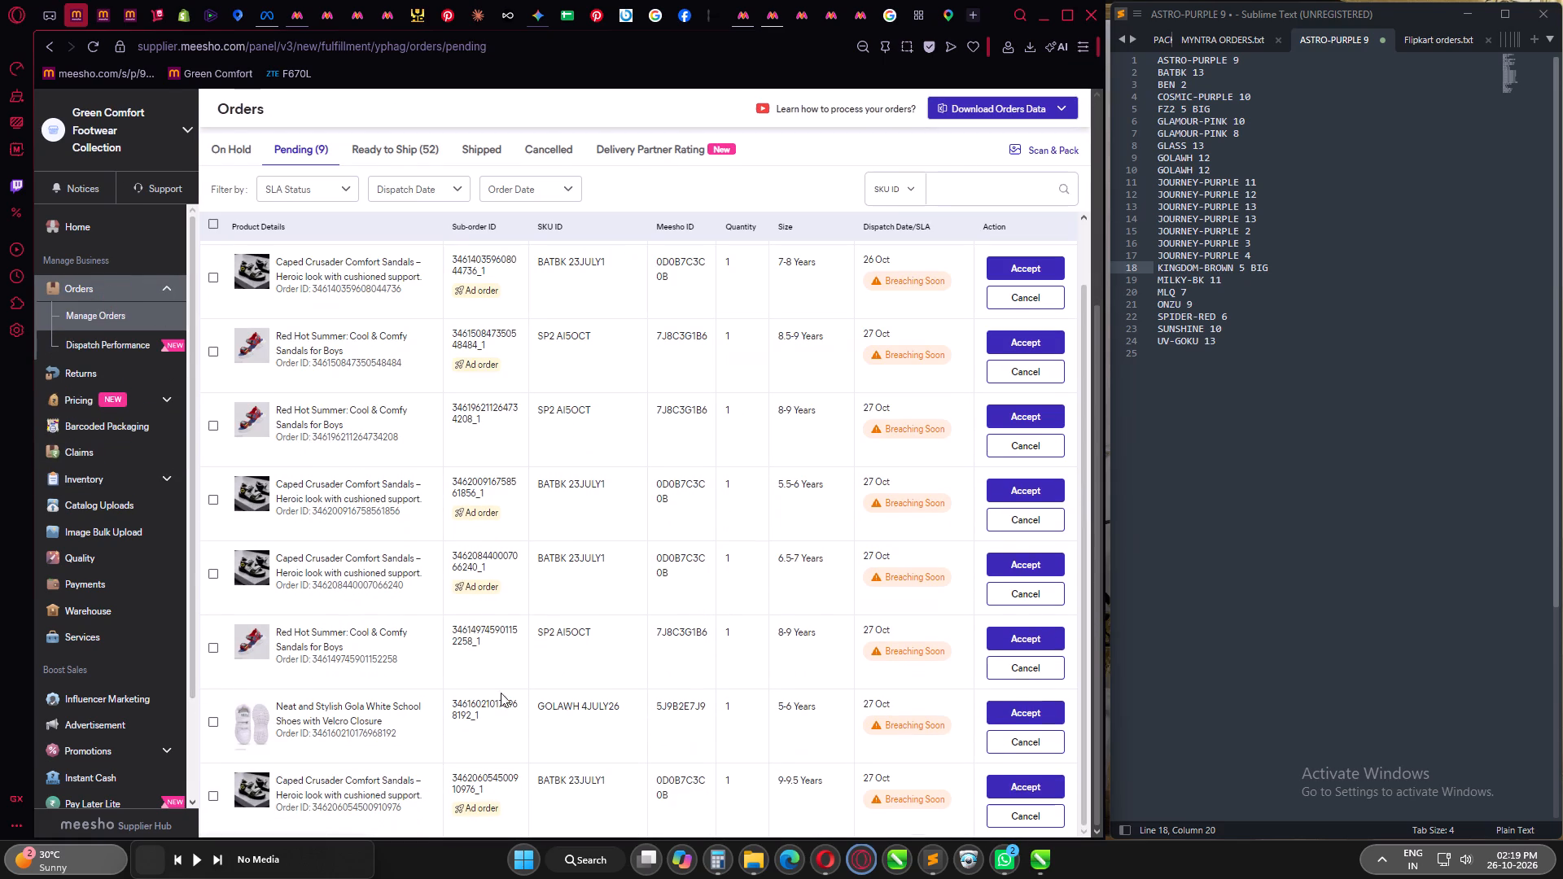
pyautogui.moveTo(608, 641); pyautogui.dragTo(545, 641)
pyautogui.moveTo(545, 641); pyautogui.dragTo(538, 641)
pyautogui.hotkey('ctrl', 'c')
pyautogui.click(92, 469)
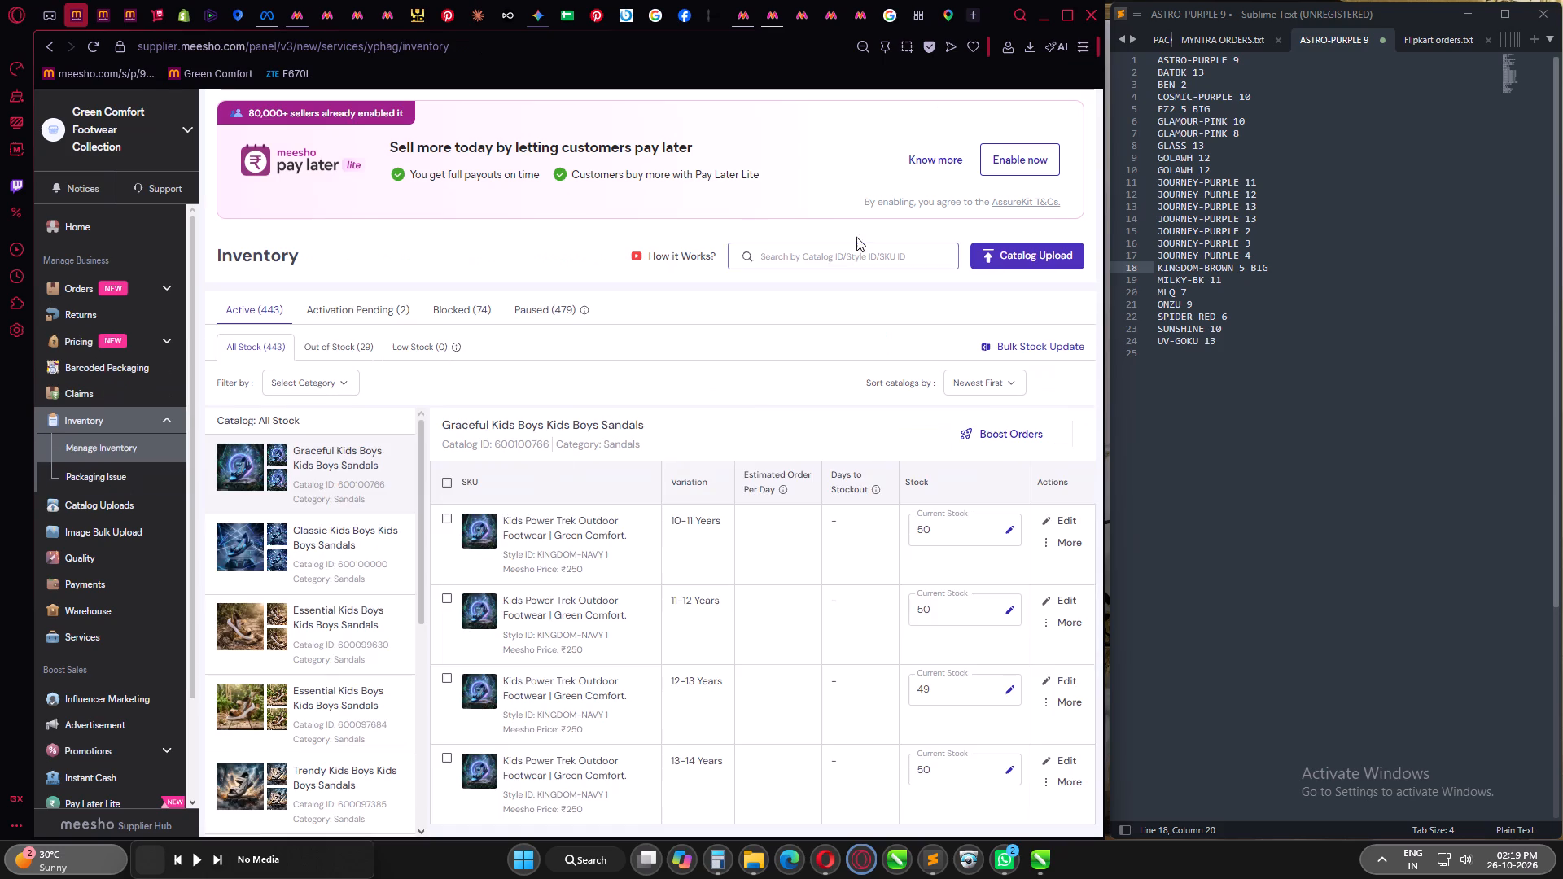
pyautogui.click(834, 267)
pyautogui.hotkey('ctrl', 'v')
pyautogui.click(820, 282)
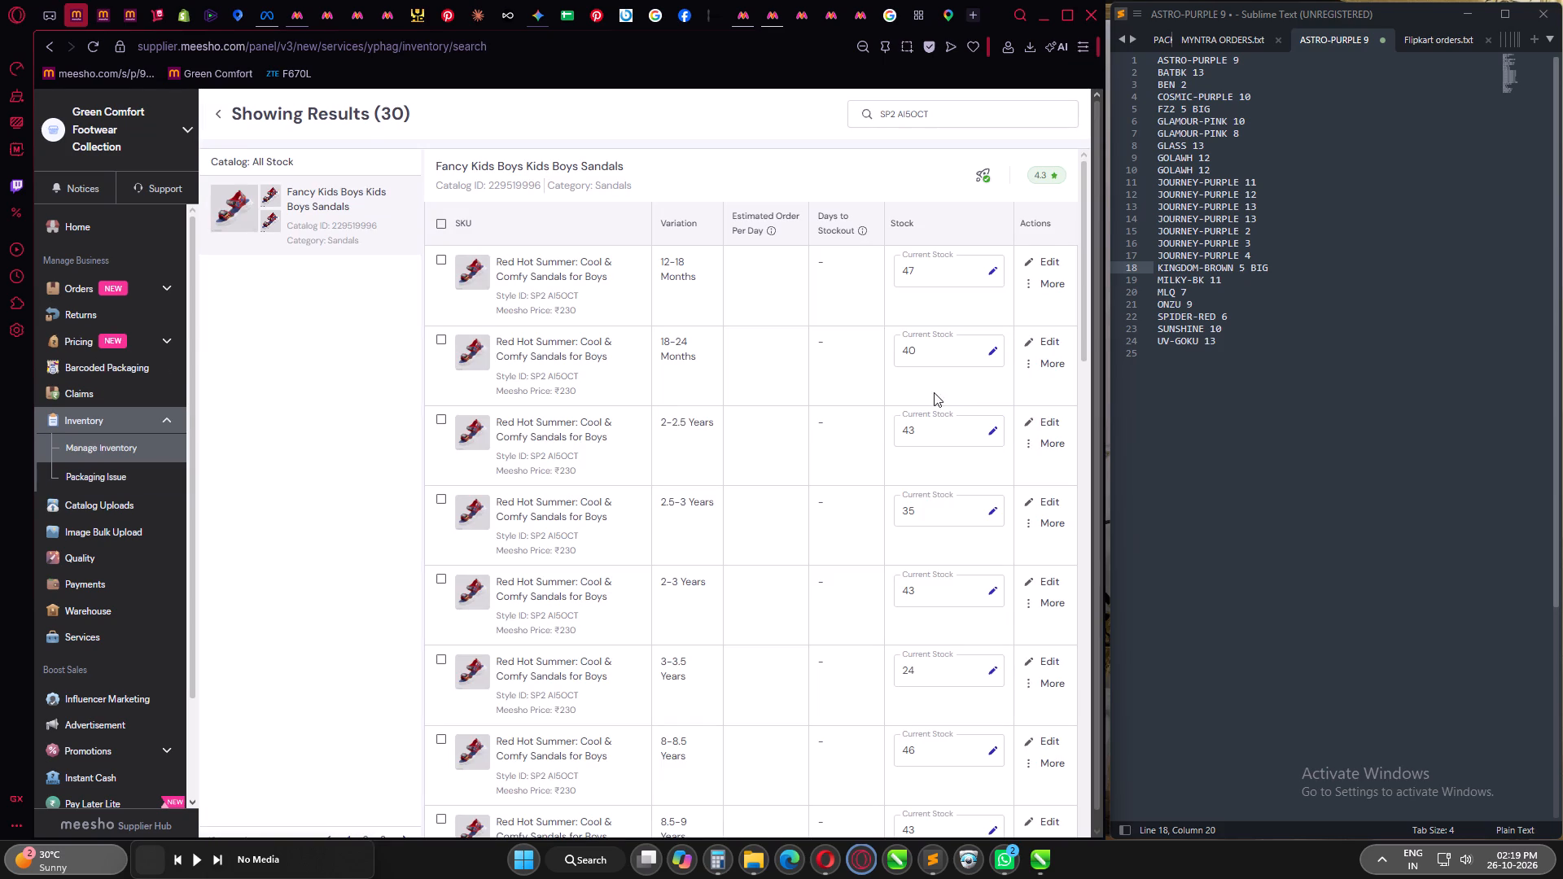
# Set the Red Hot Summer sandals' stock to 470 for 12–18 Months, 400 for 18–24 Months, 430 for 2–2.5 Years and 350 for 2.5–3 Years.
pyautogui.click(937, 254)
pyautogui.press('0')
pyautogui.press('Return')
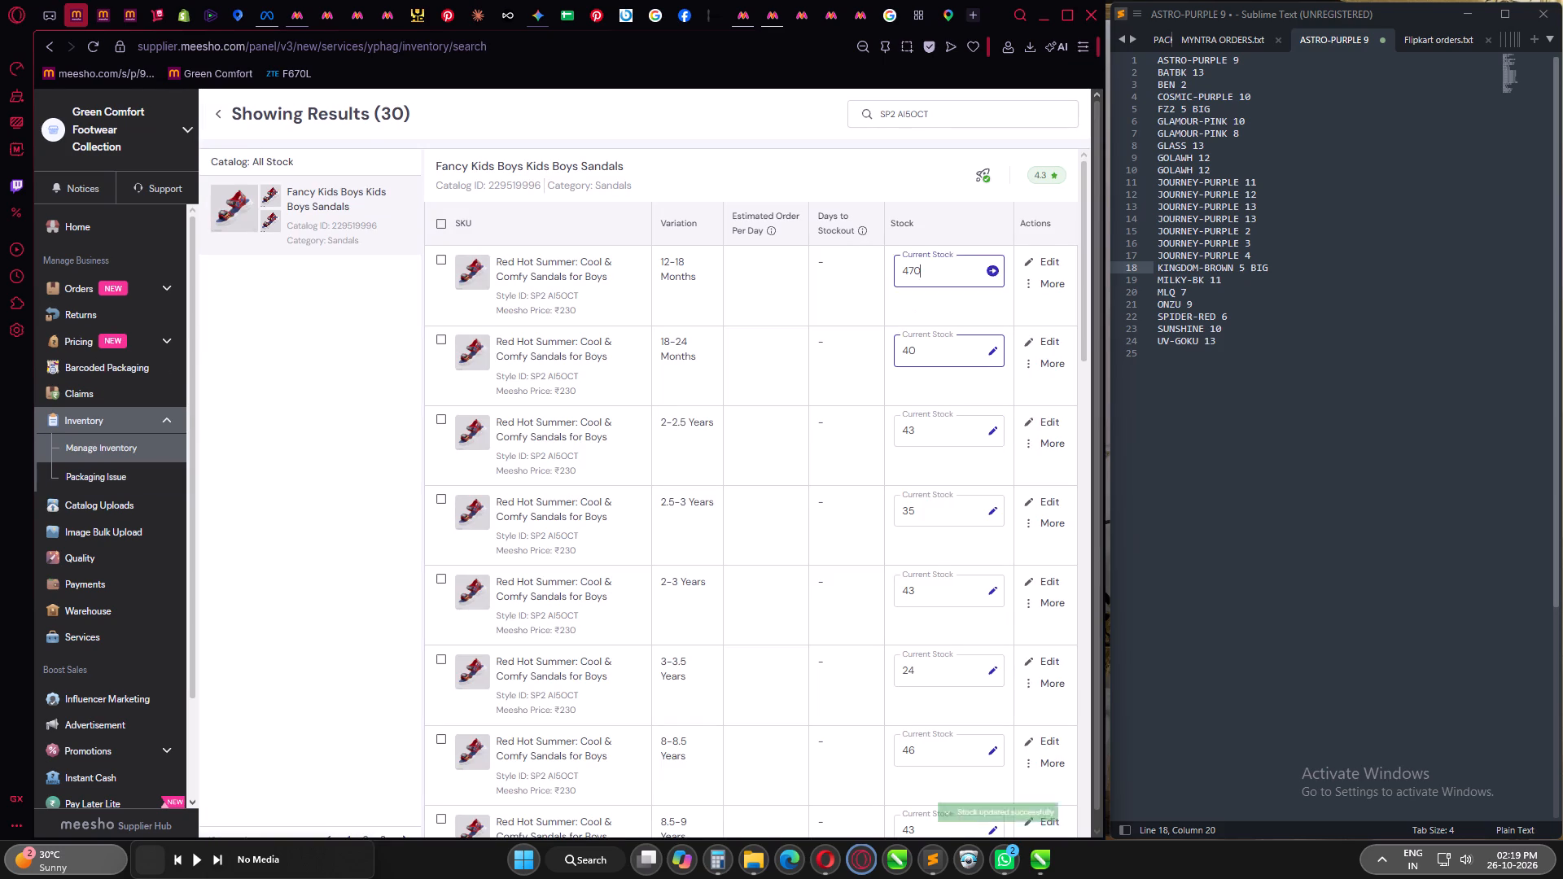
pyautogui.click(940, 356)
pyautogui.press('0')
pyautogui.press('Return')
pyautogui.click(935, 439)
pyautogui.press('0')
pyautogui.press('Return')
pyautogui.click(930, 520)
pyautogui.press('0')
pyautogui.press('Return')
# Set the current stock to 430 for 2–3 Years, 240 for 3–3.5 Years, 430 for 8.5–9 Years and 460 for 8–8.5 Years.
pyautogui.click(930, 589)
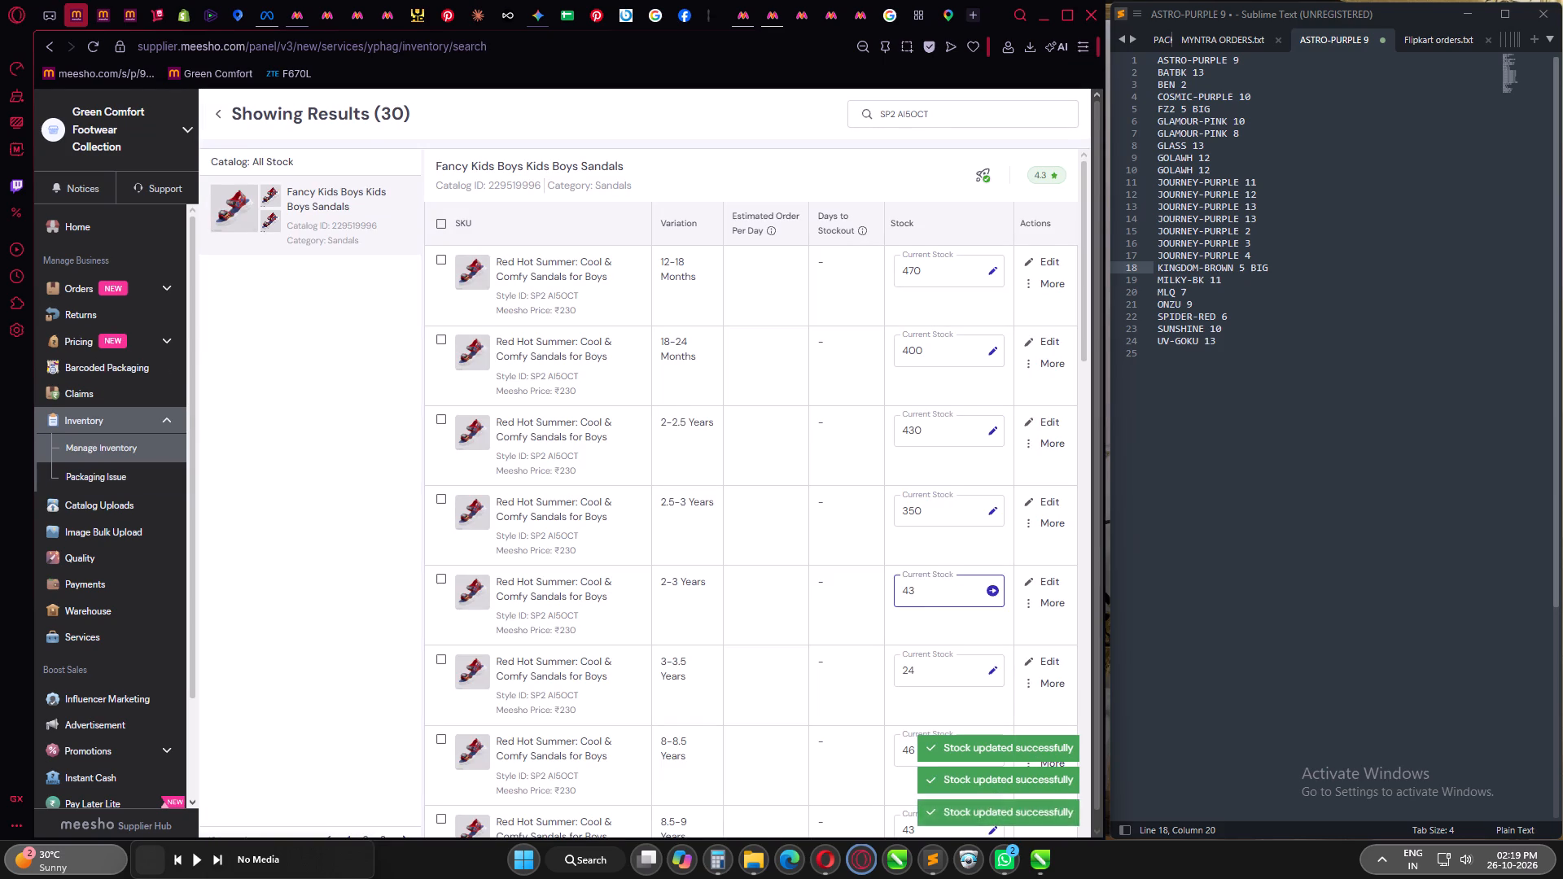
pyautogui.press('0')
pyautogui.press('Return')
pyautogui.click(942, 673)
pyautogui.press('0')
pyautogui.press('Return')
pyautogui.scroll(-4, 928, 591)
pyautogui.click(927, 500)
pyautogui.press('0')
pyautogui.press('Return')
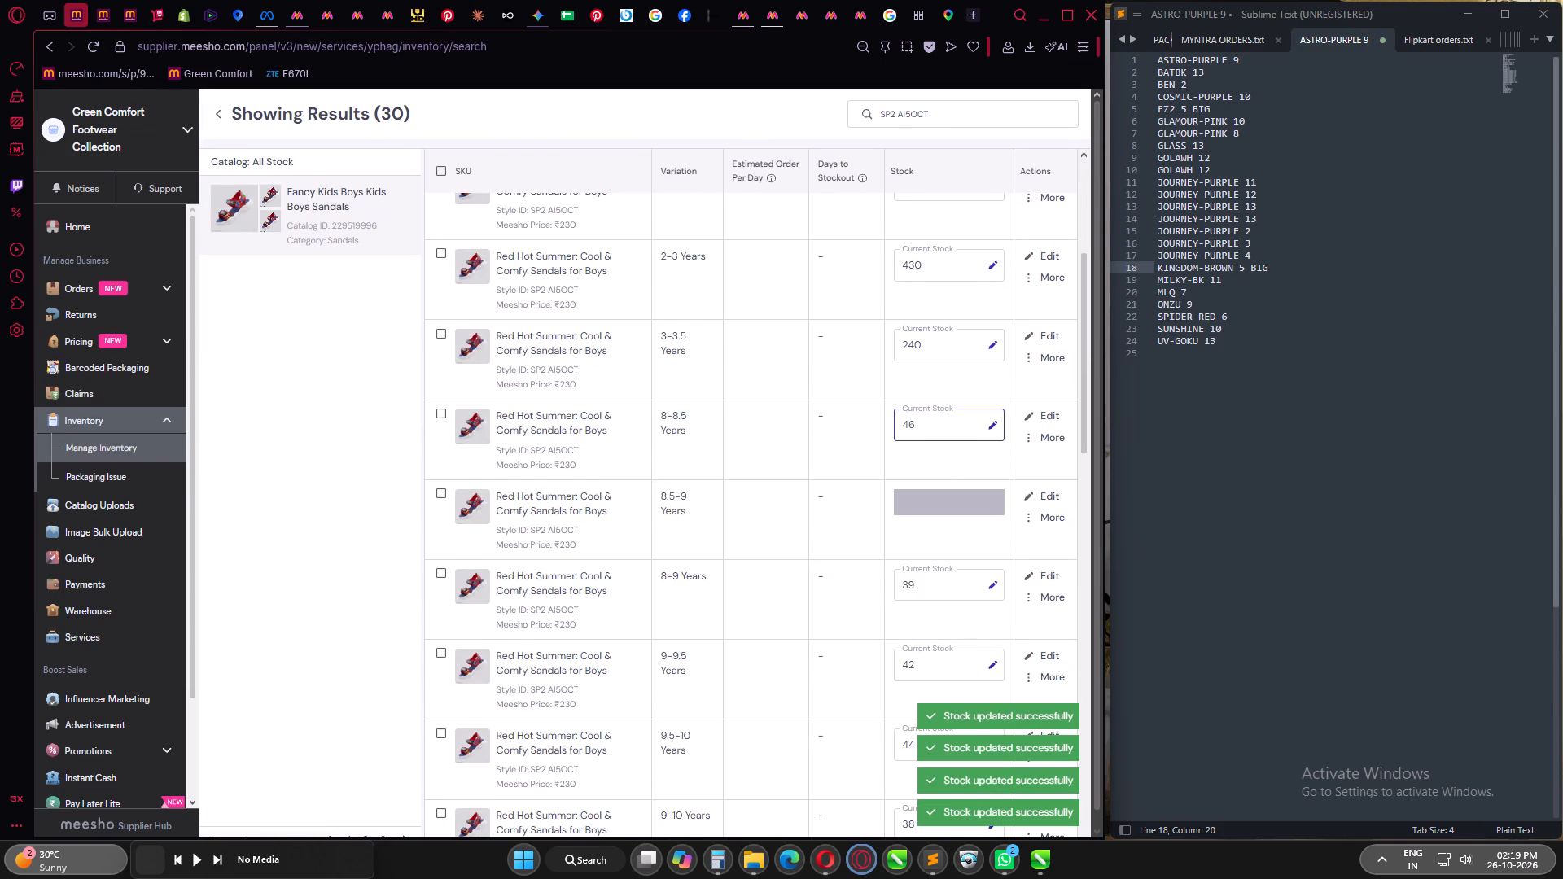
pyautogui.click(922, 426)
pyautogui.press('0')
pyautogui.press('Return')
# Set the current stock to 390 for 8–9 Years, 420 for 9–9.5 Years, 380 for 9–10 Years and 440 for 9.5–10 Years.
pyautogui.click(931, 579)
pyautogui.press('0')
pyautogui.press('Return')
pyautogui.click(931, 662)
pyautogui.press('0')
pyautogui.press('Return')
pyautogui.scroll(-4, 932, 597)
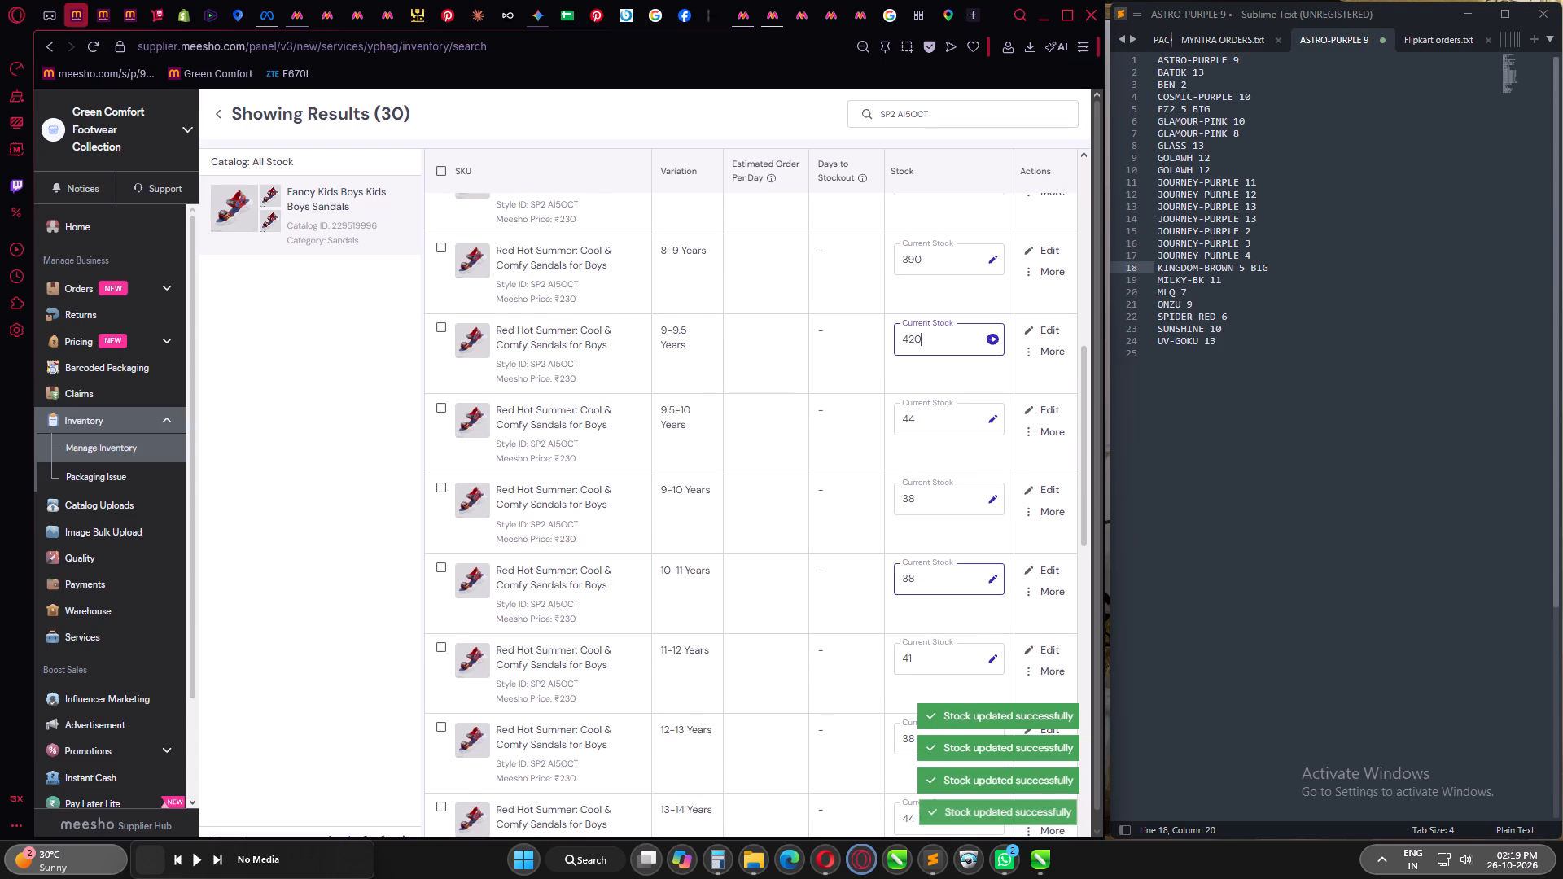
pyautogui.click(924, 499)
pyautogui.press('0')
pyautogui.press('Return')
pyautogui.click(916, 432)
pyautogui.press('0')
pyautogui.press('Return')
# Set the current stock to 380 for the 10–11 Years variation and 410 for the 11–12 Years variation.
pyautogui.click(920, 587)
pyautogui.press('0')
pyautogui.press('Return')
pyautogui.click(935, 651)
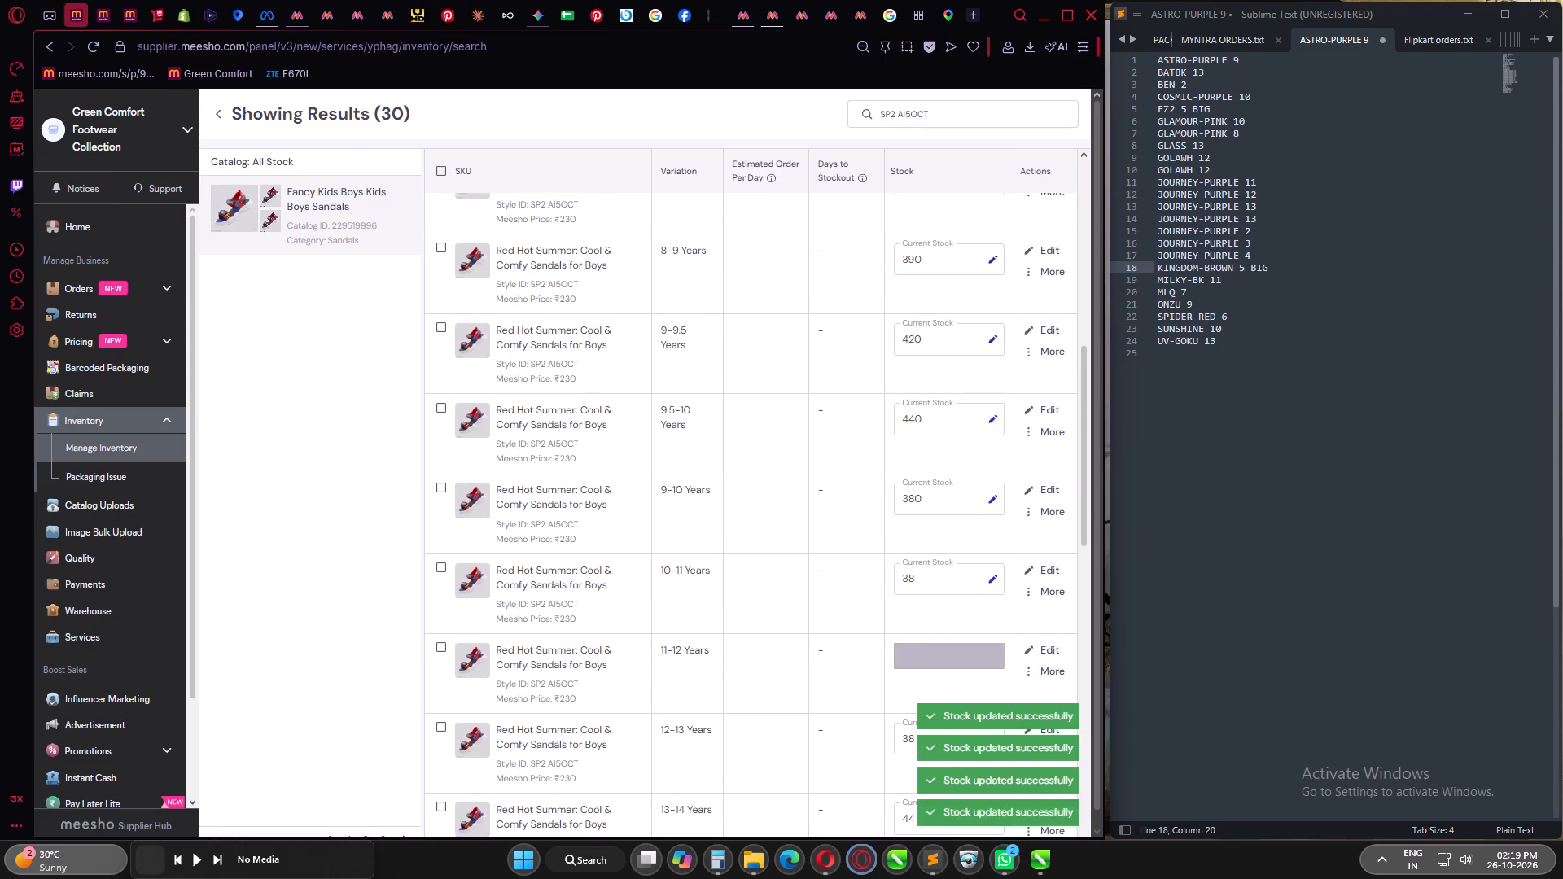
pyautogui.press('0')
pyautogui.press('Return')
# Set the current stock to 440 for the 13–14 Years variation and 380 for the 12–13 Years variation.
pyautogui.scroll(-4, 942, 575)
pyautogui.click(928, 492)
pyautogui.press('0')
pyautogui.press('Return')
pyautogui.click(926, 420)
pyautogui.press('0')
pyautogui.press('Return')
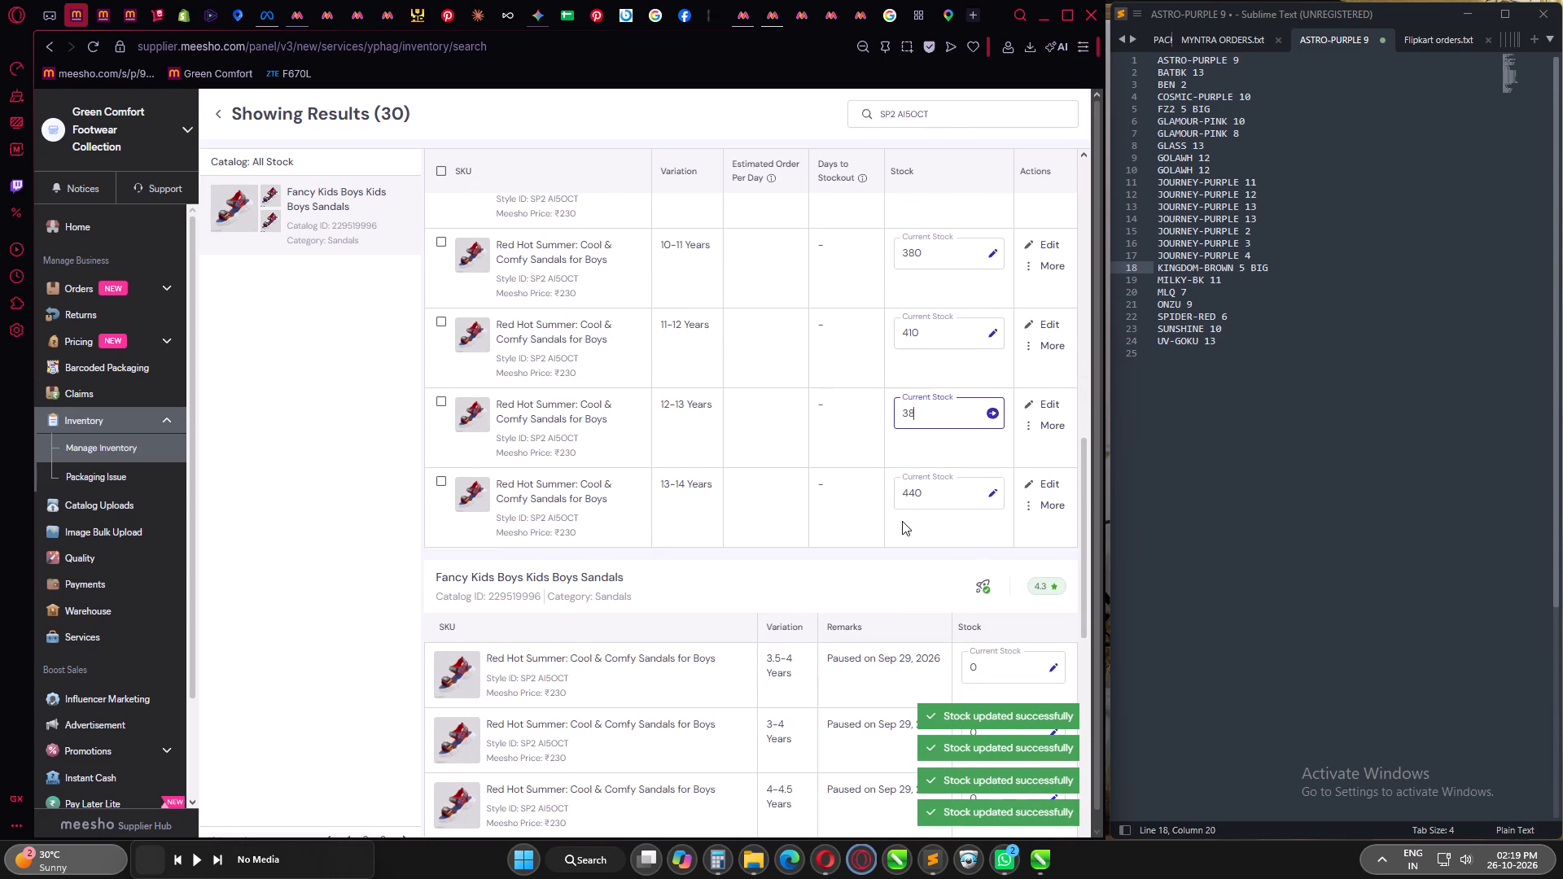
pyautogui.press('0')
pyautogui.press('Return')
pyautogui.scroll(-3, 833, 577)
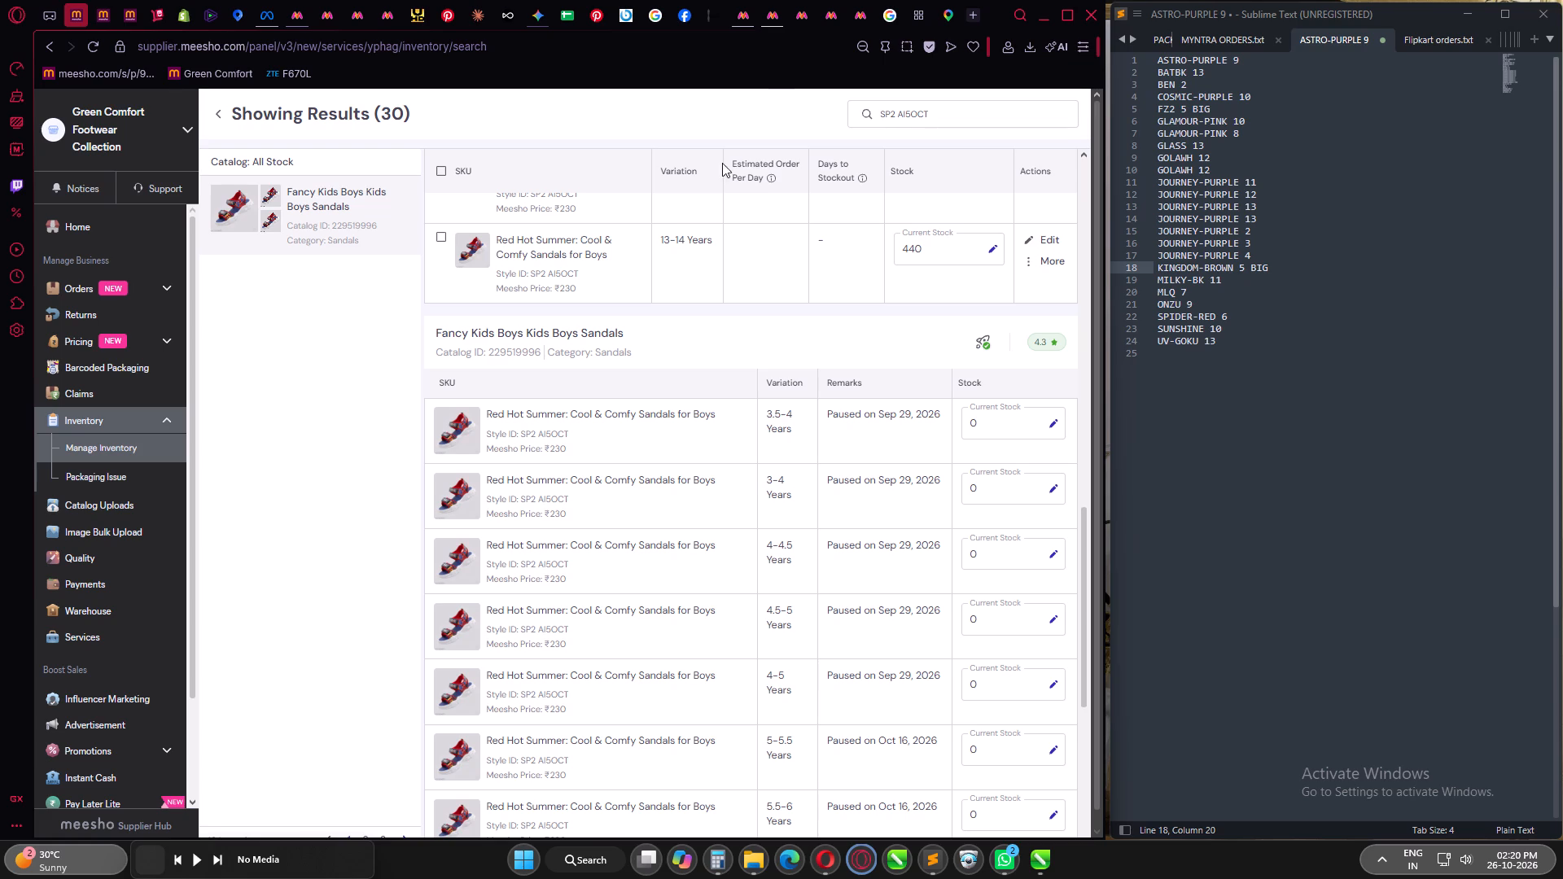
# Open Meta Ads Manager and reload the ads list to check the SPIDERBLUE REEL ad's delivery.
pyautogui.click(271, 13)
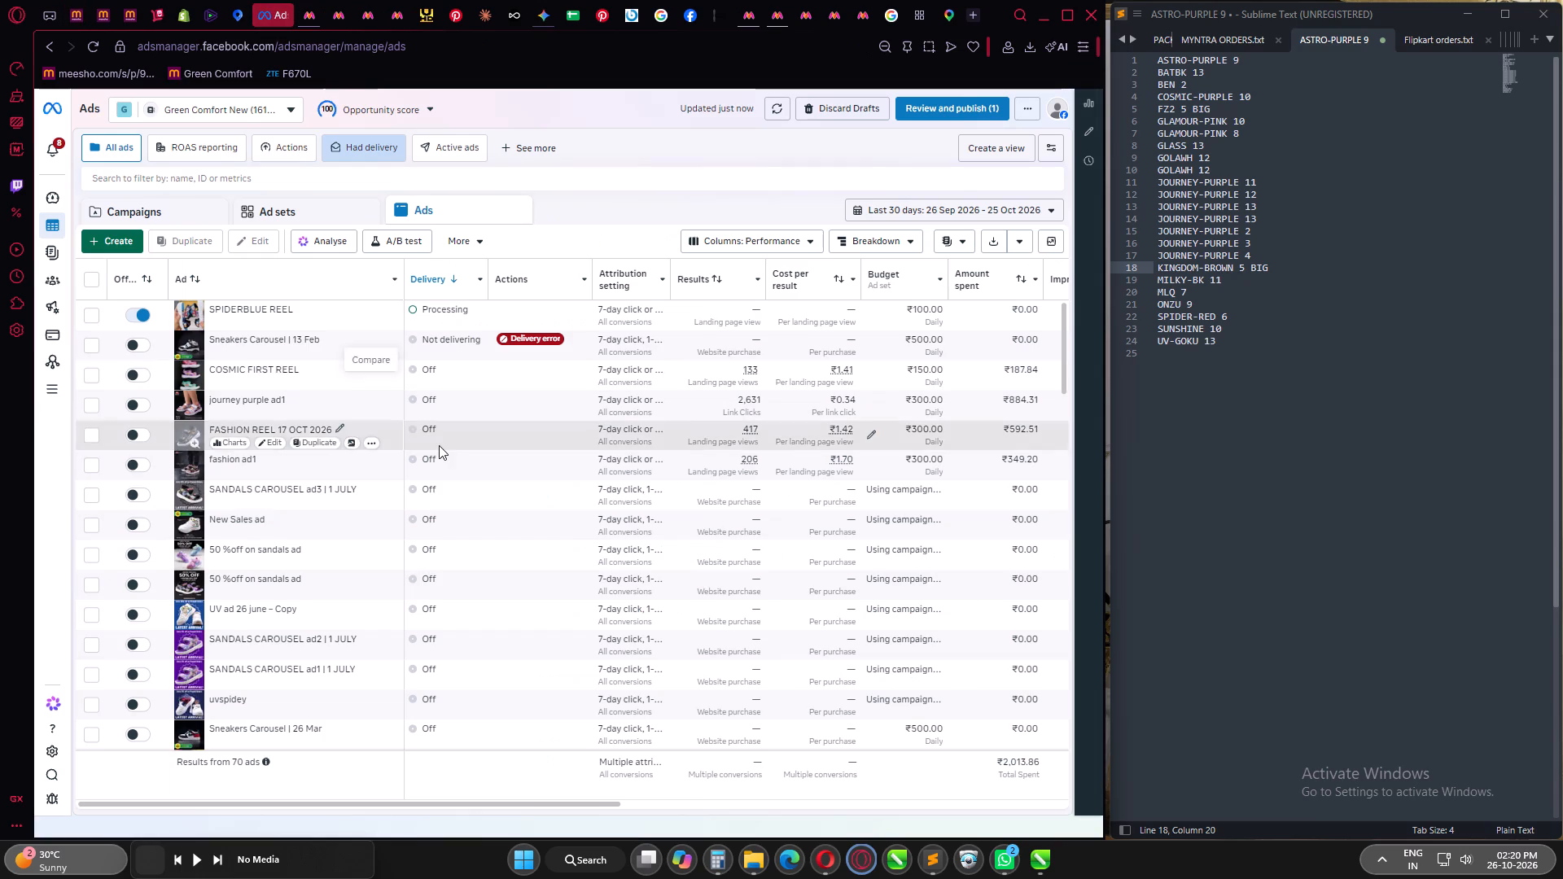
pyautogui.press('F5')
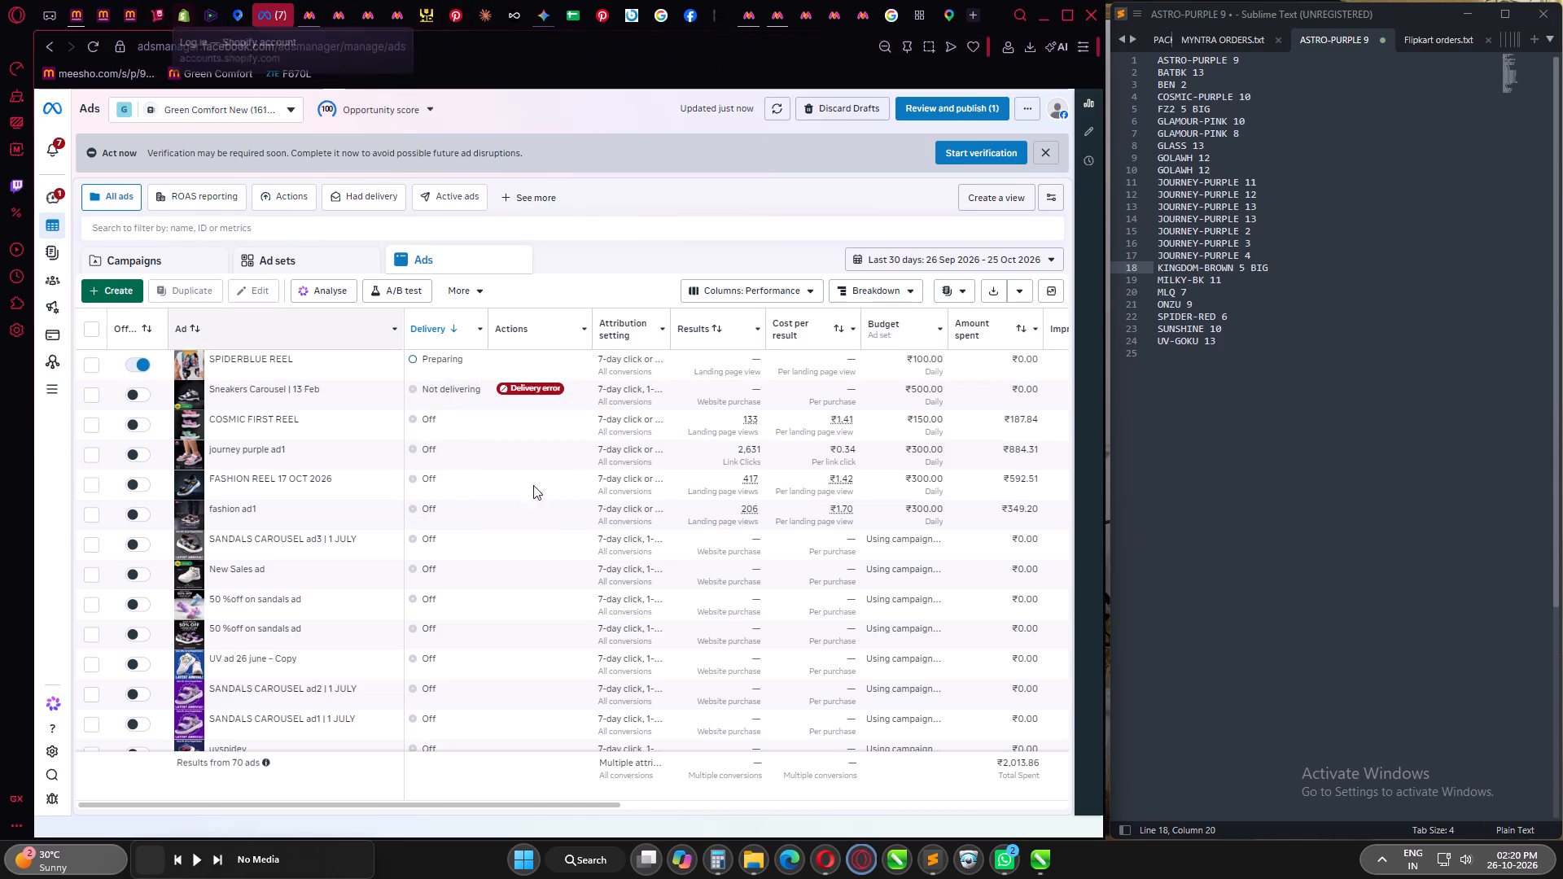
# Switch to the Opera browser and review the pending orders of the Green Comfort Meesho account.
pyautogui.click(824, 859)
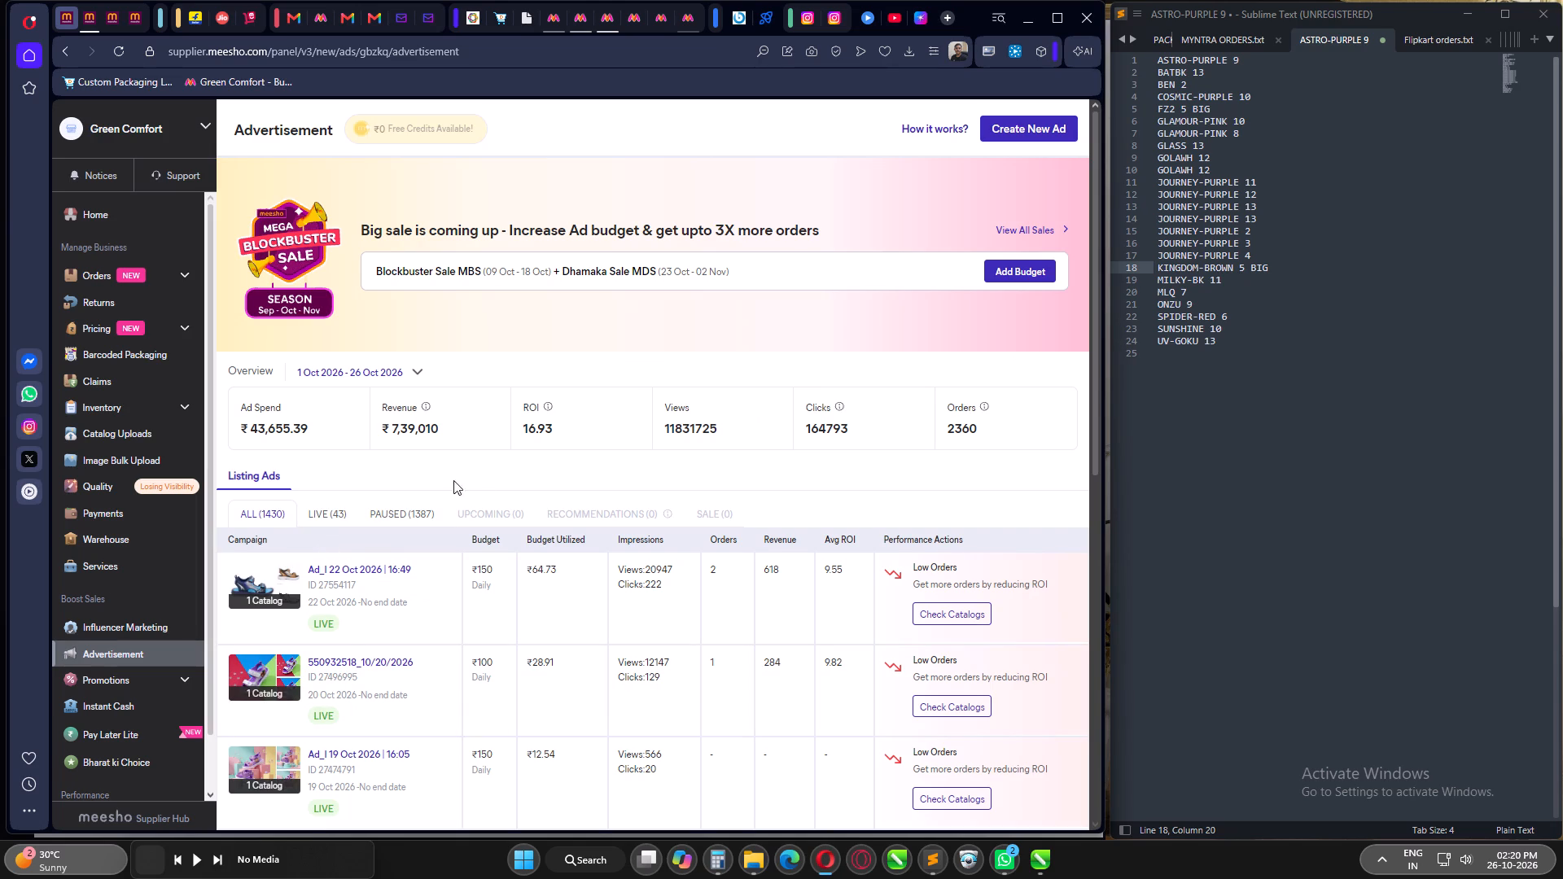
pyautogui.click(107, 272)
pyautogui.scroll(-7, 416, 664)
pyautogui.click(834, 859)
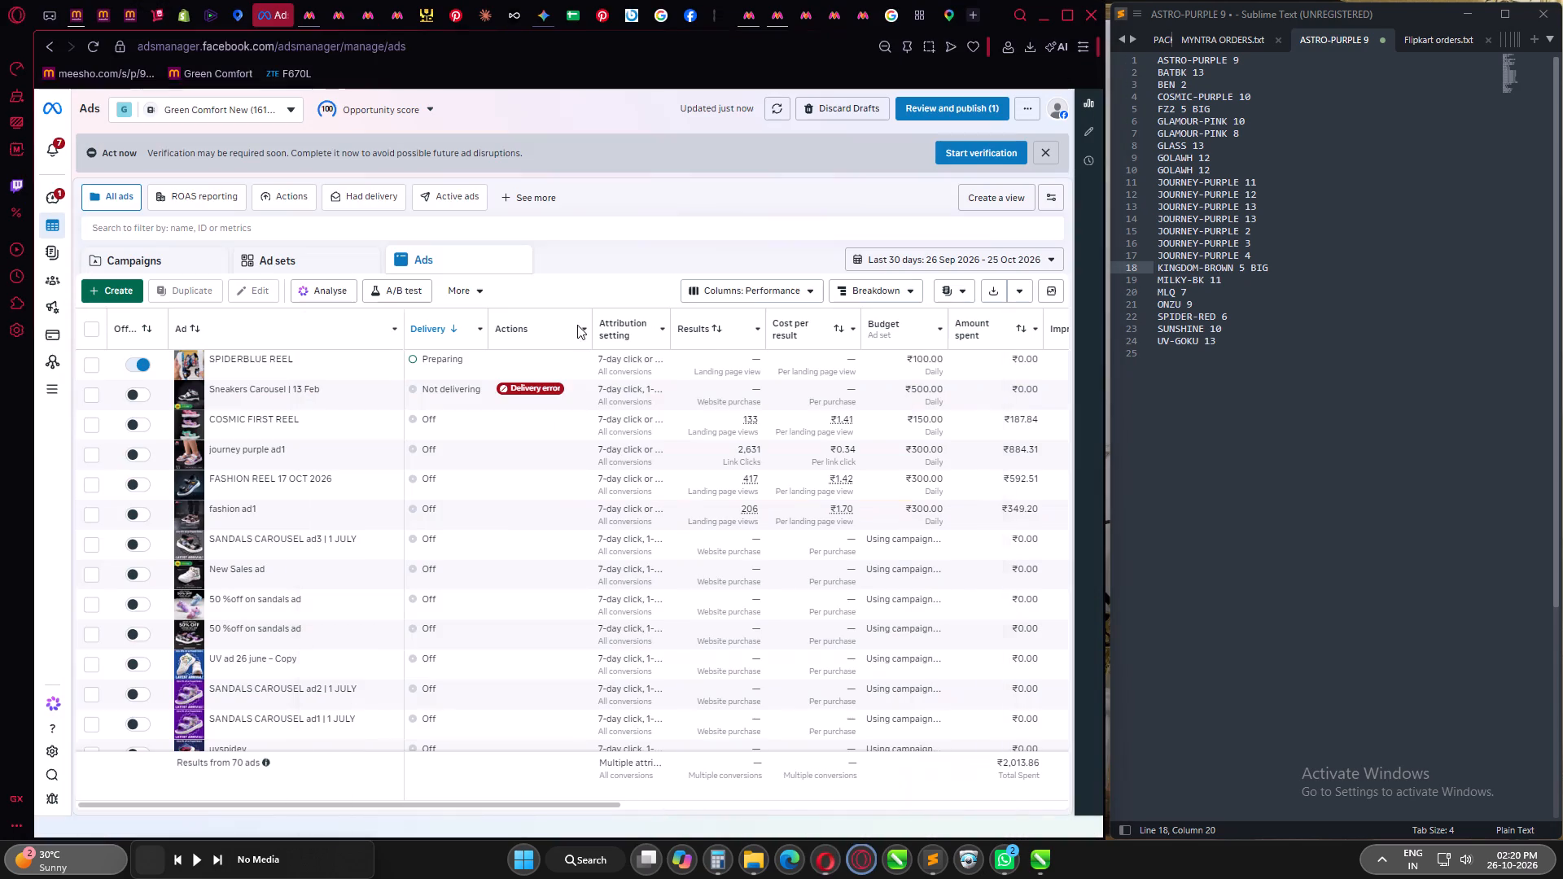
pyautogui.click(821, 868)
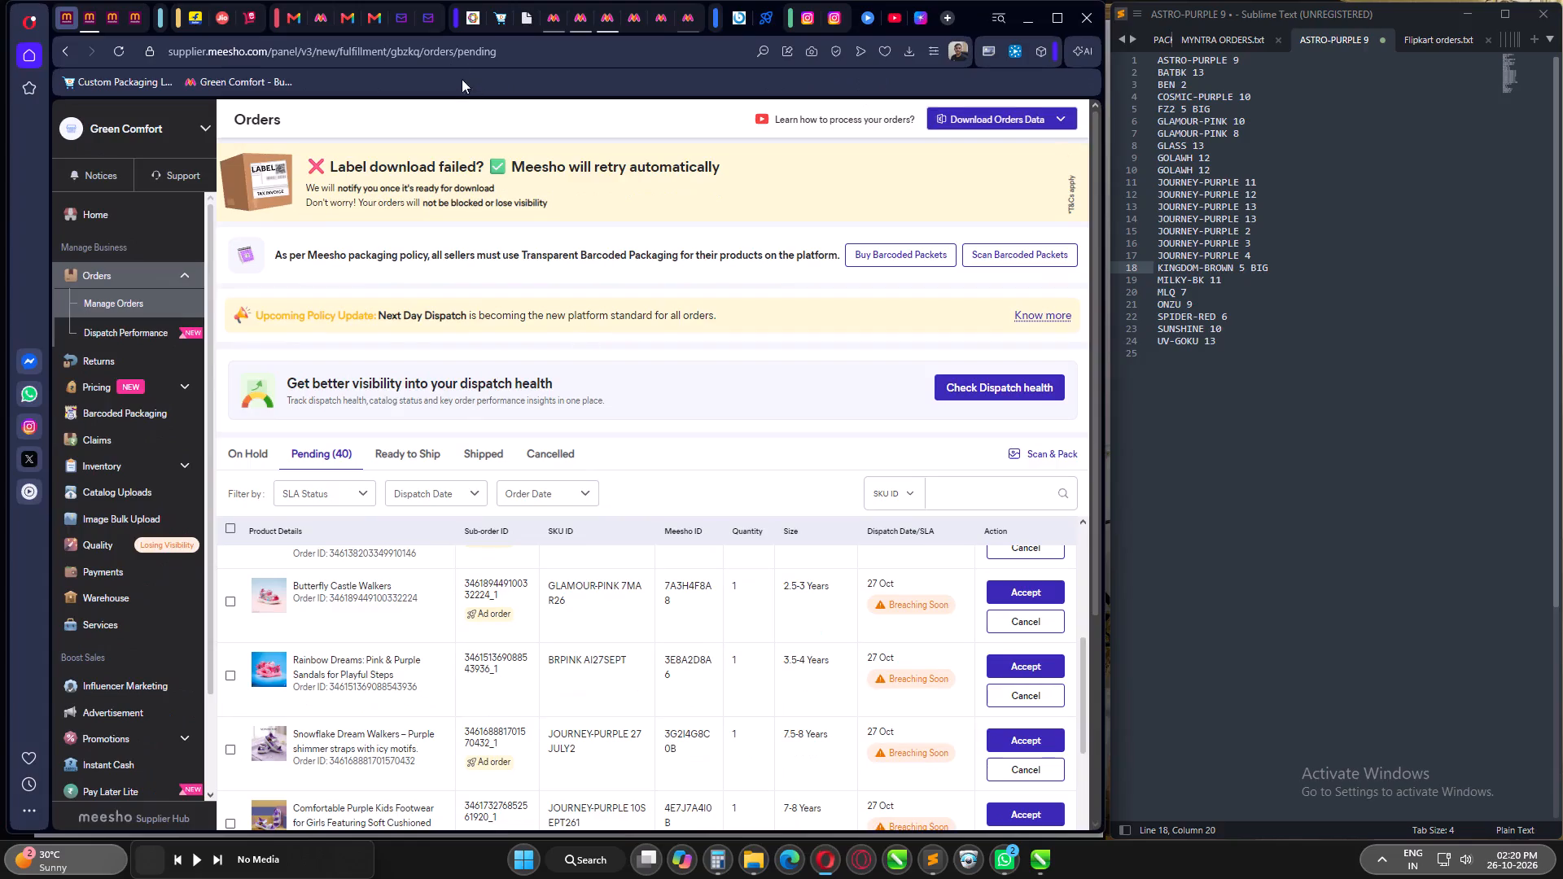
# Open the open-orders list in Myntra's Mdirect orders management.
pyautogui.click(518, 18)
pyautogui.click(112, 156)
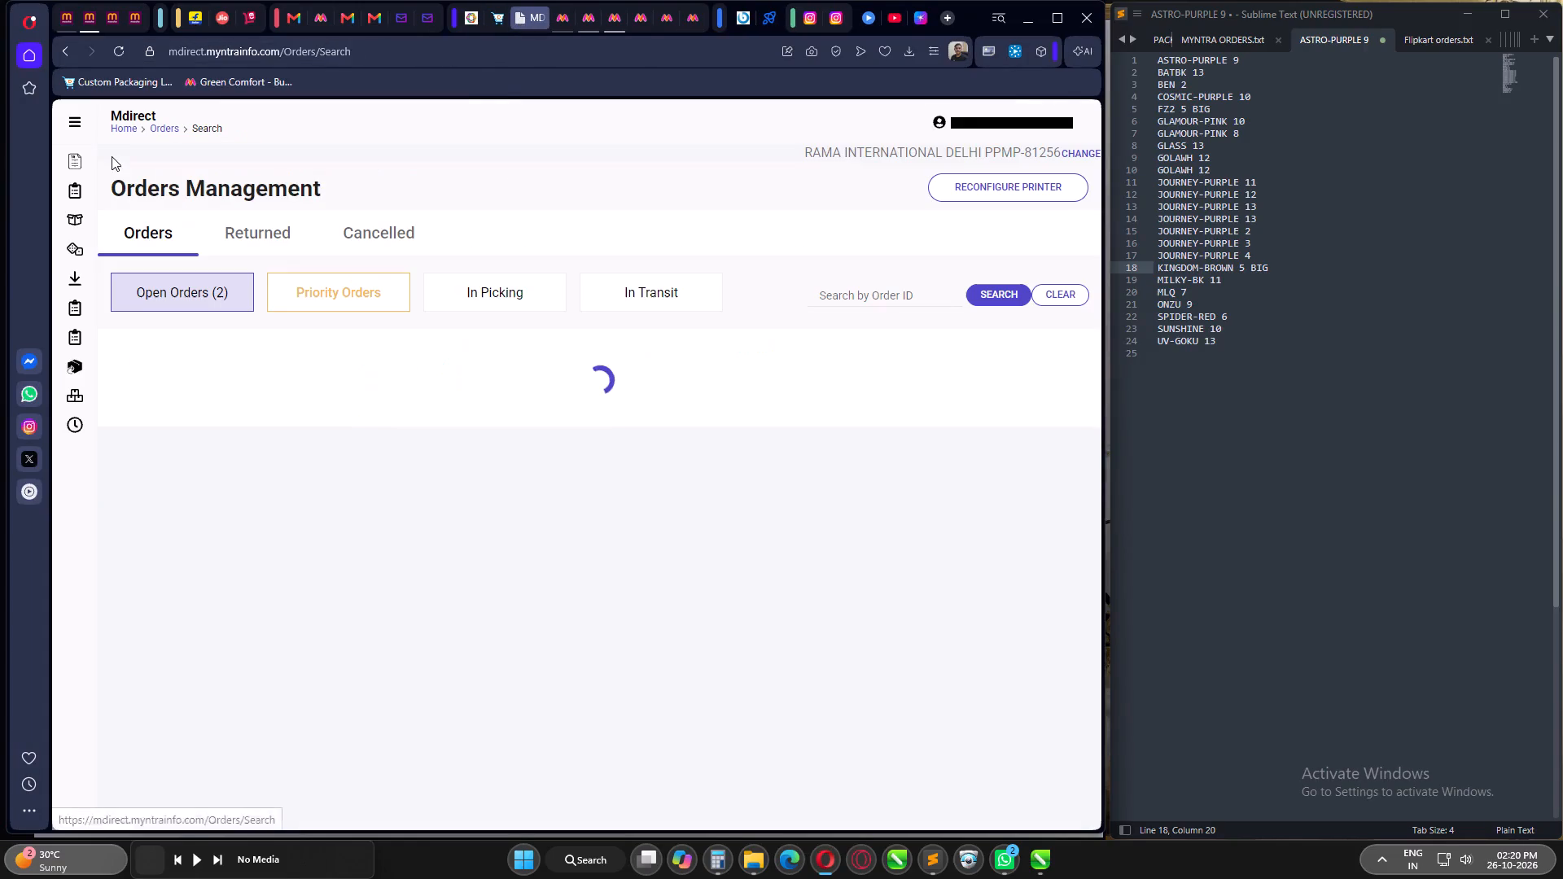
pyautogui.click(1206, 42)
pyautogui.click(1311, 439)
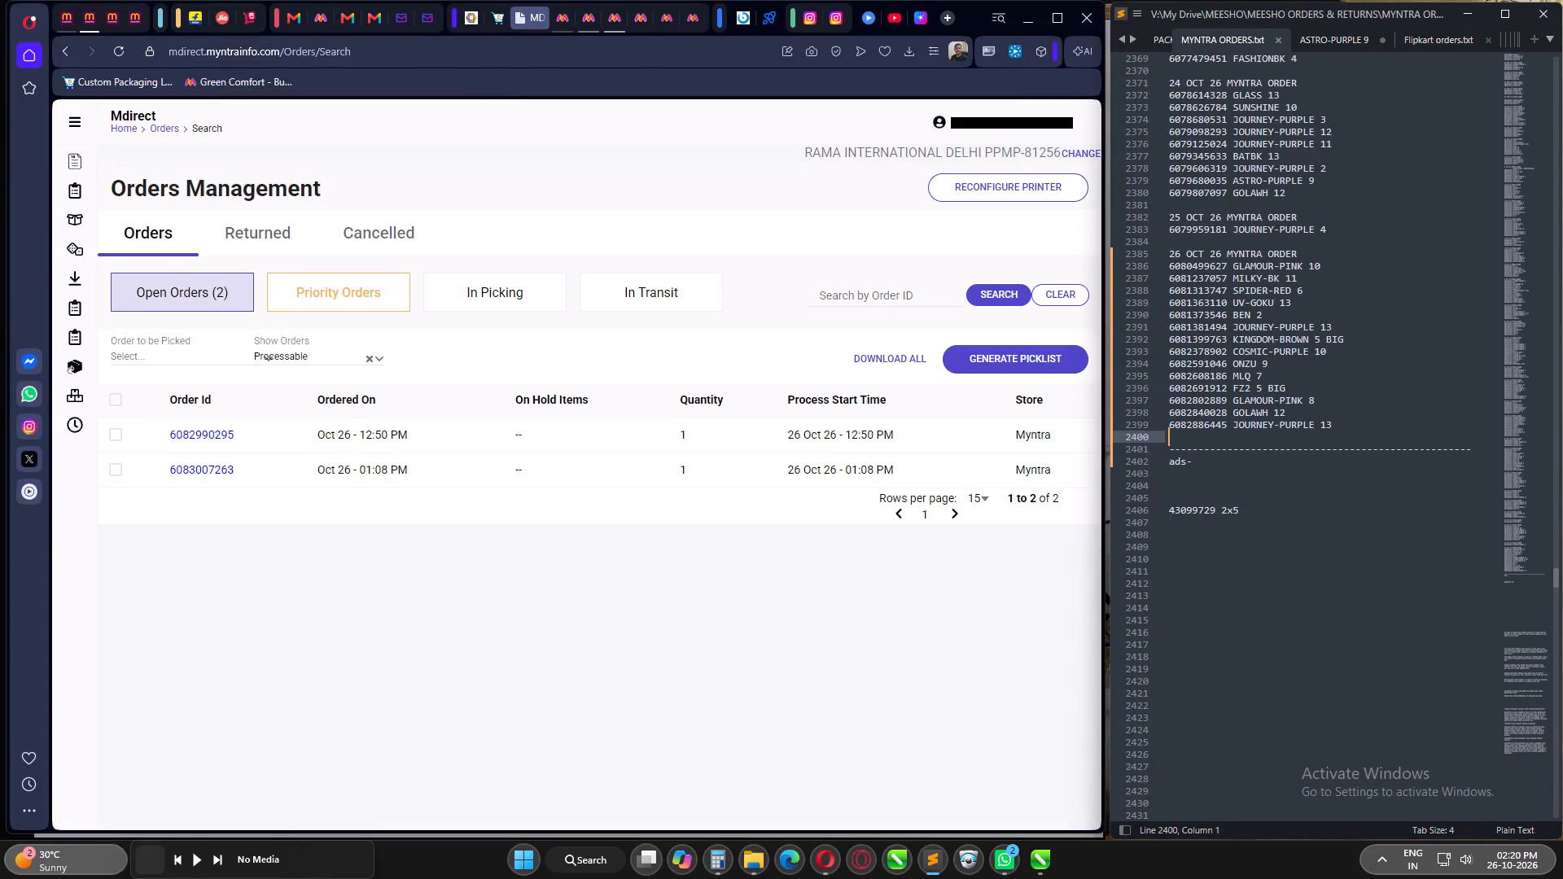
pyautogui.press('Return')
pyautogui.press('Return')
pyautogui.press('BackSpace')
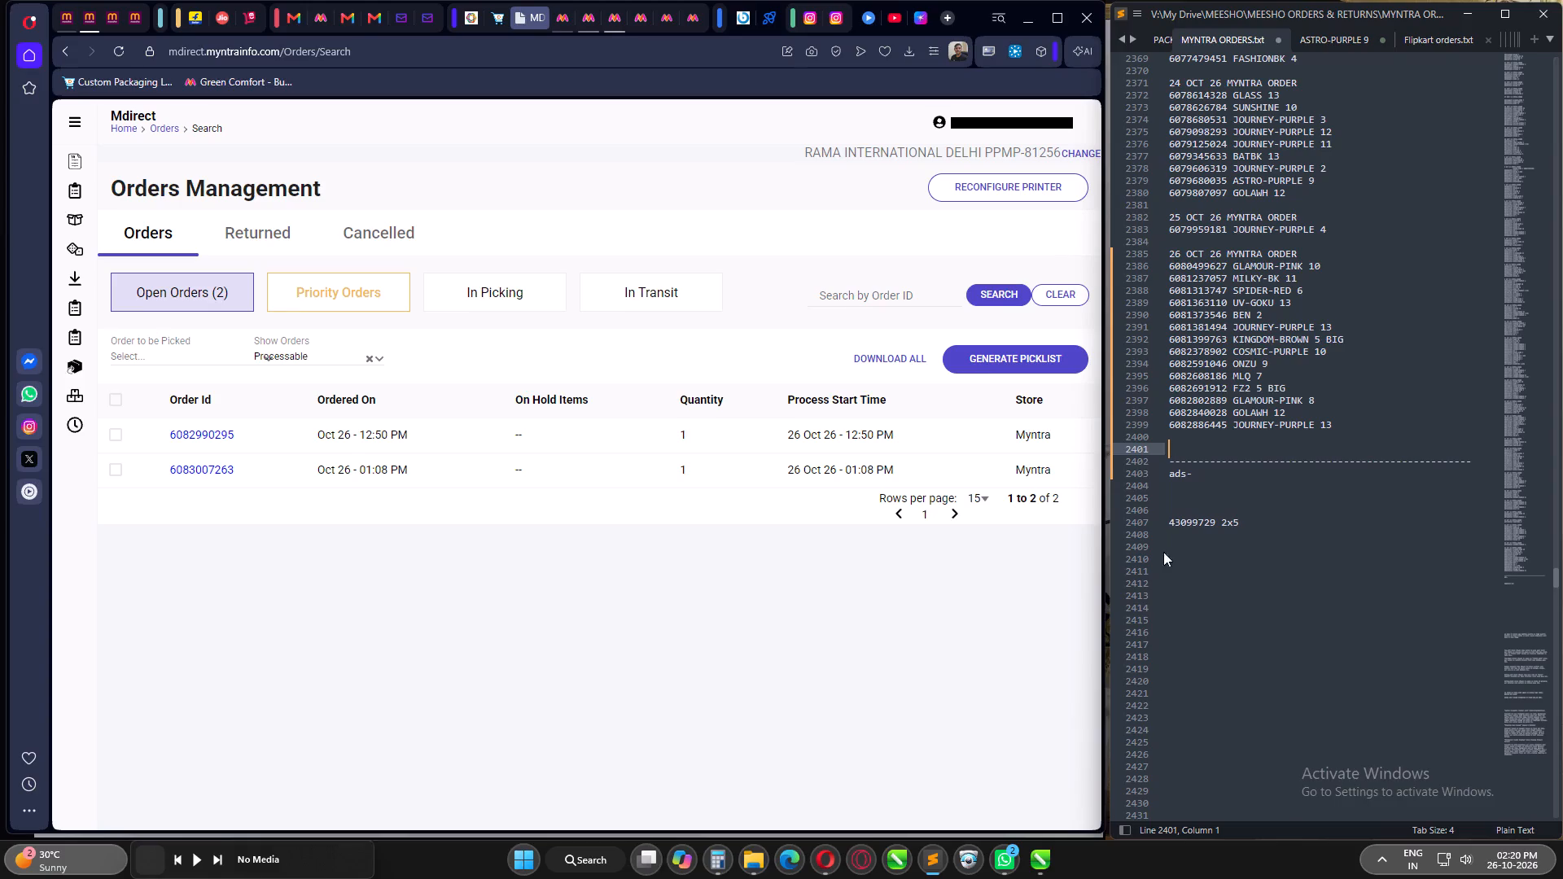
pyautogui.click(230, 470)
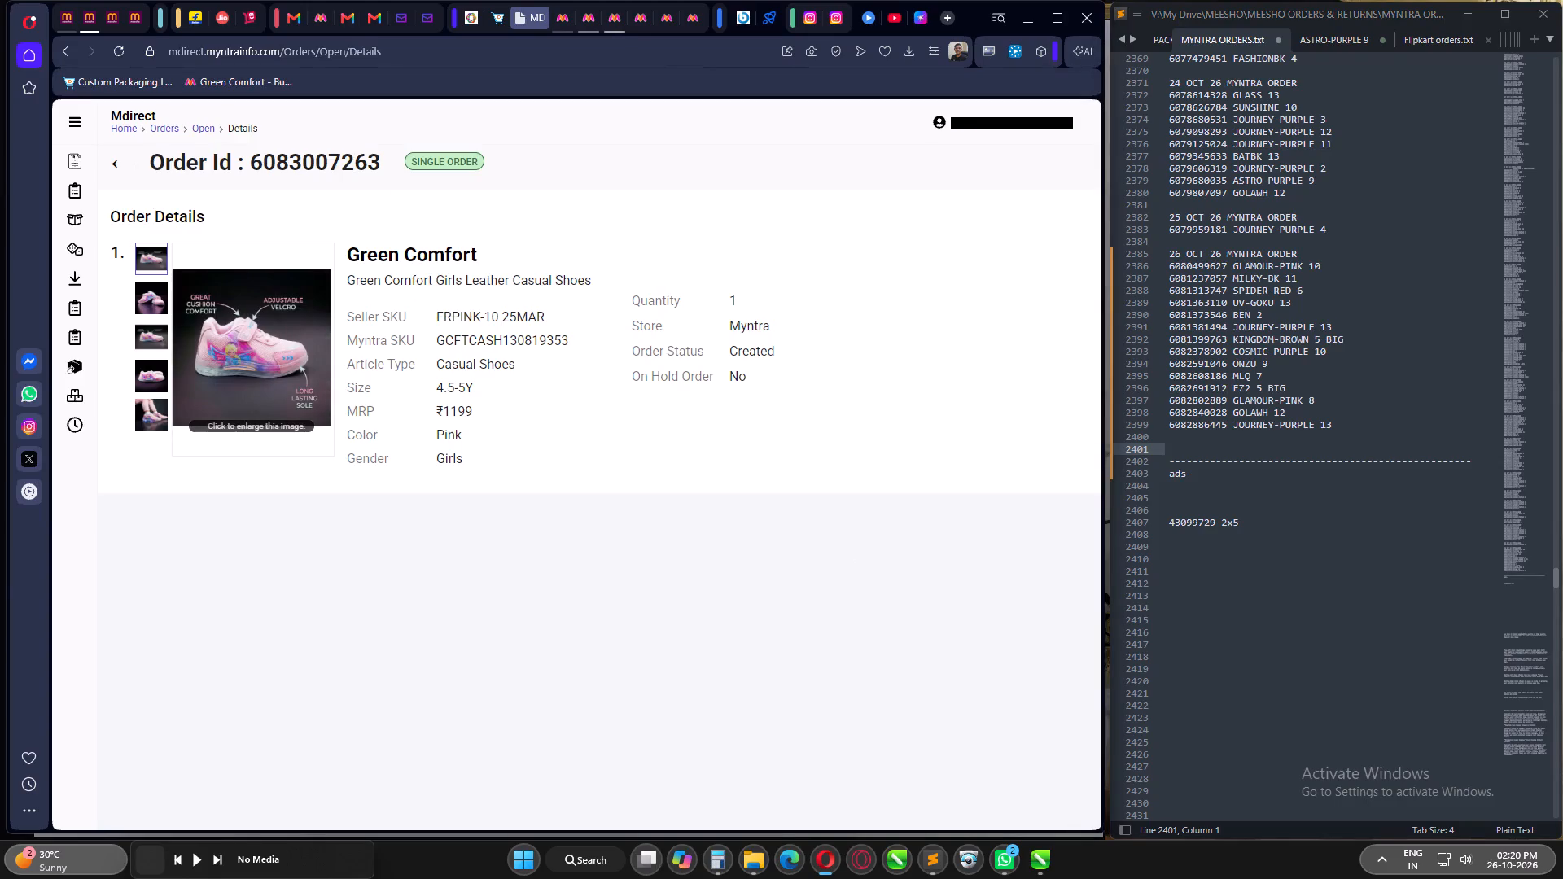
pyautogui.moveTo(385, 165); pyautogui.dragTo(256, 163)
pyautogui.hotkey('ctrl', 'c')
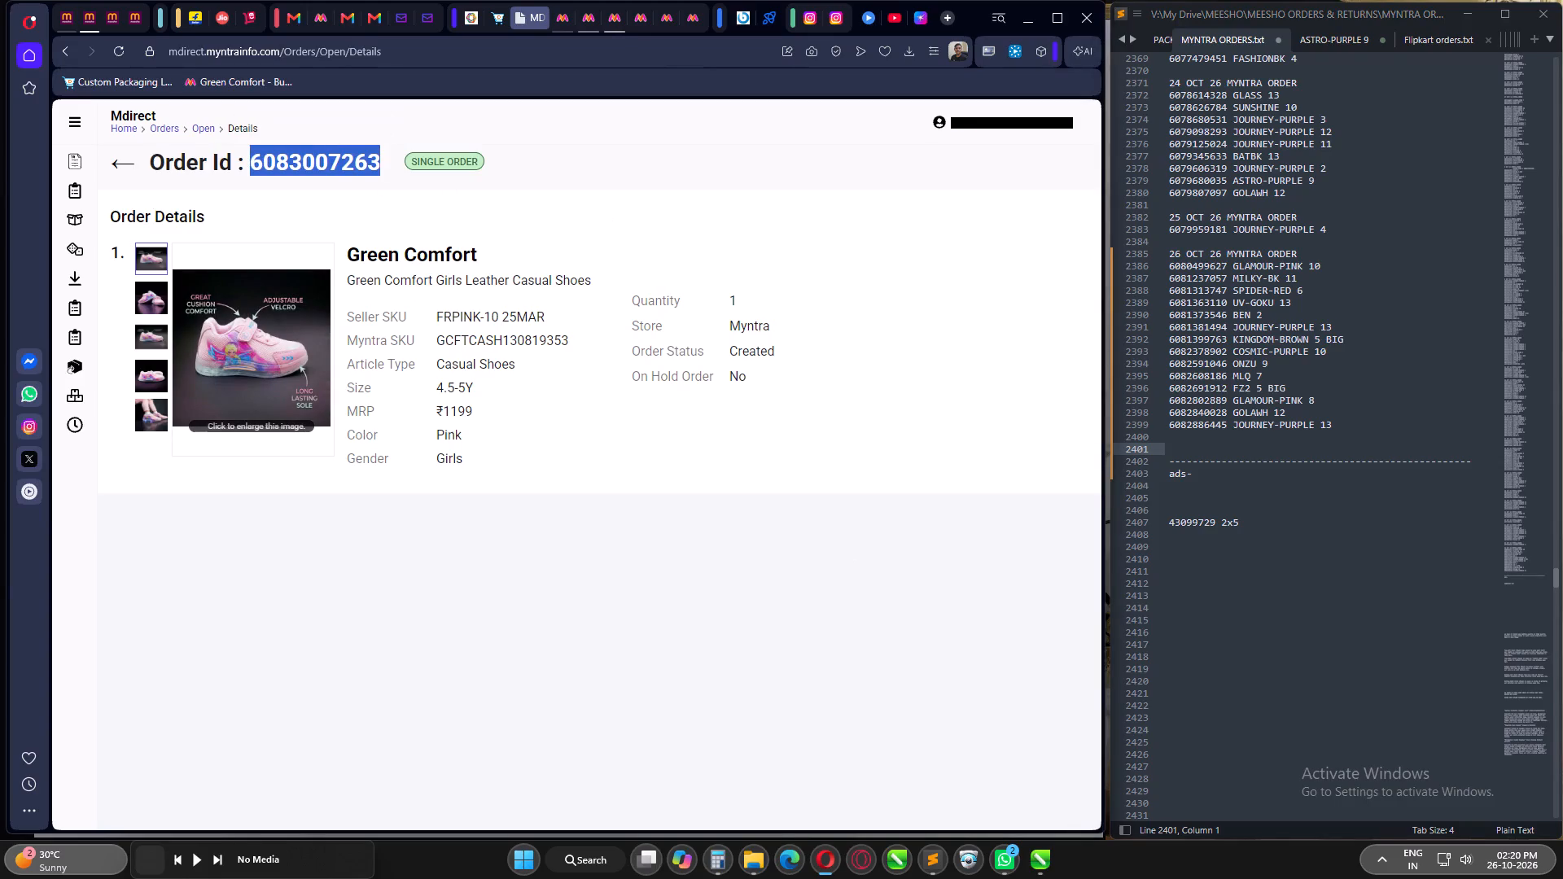
pyautogui.click(1189, 443)
pyautogui.hotkey('ctrl', 'v')
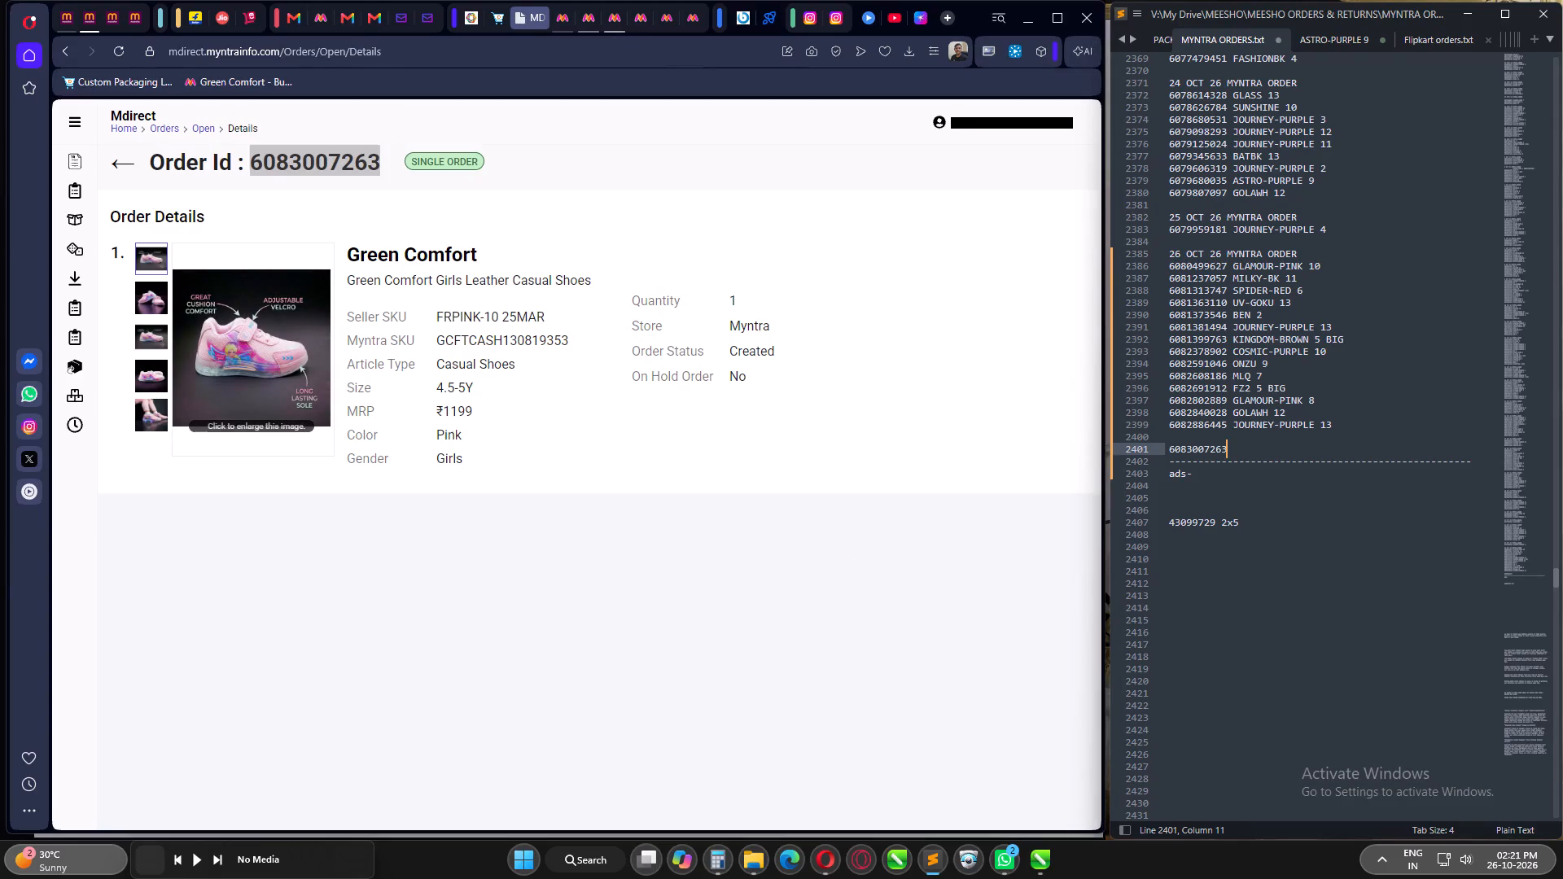
pyautogui.press('space')
pyautogui.write('fri')
pyautogui.press('BackSpace')
pyautogui.press('i')
pyautogui.press('BackSpace')
pyautogui.press('BackSpace')
pyautogui.press('BackSpace')
pyautogui.write('FRPINK')
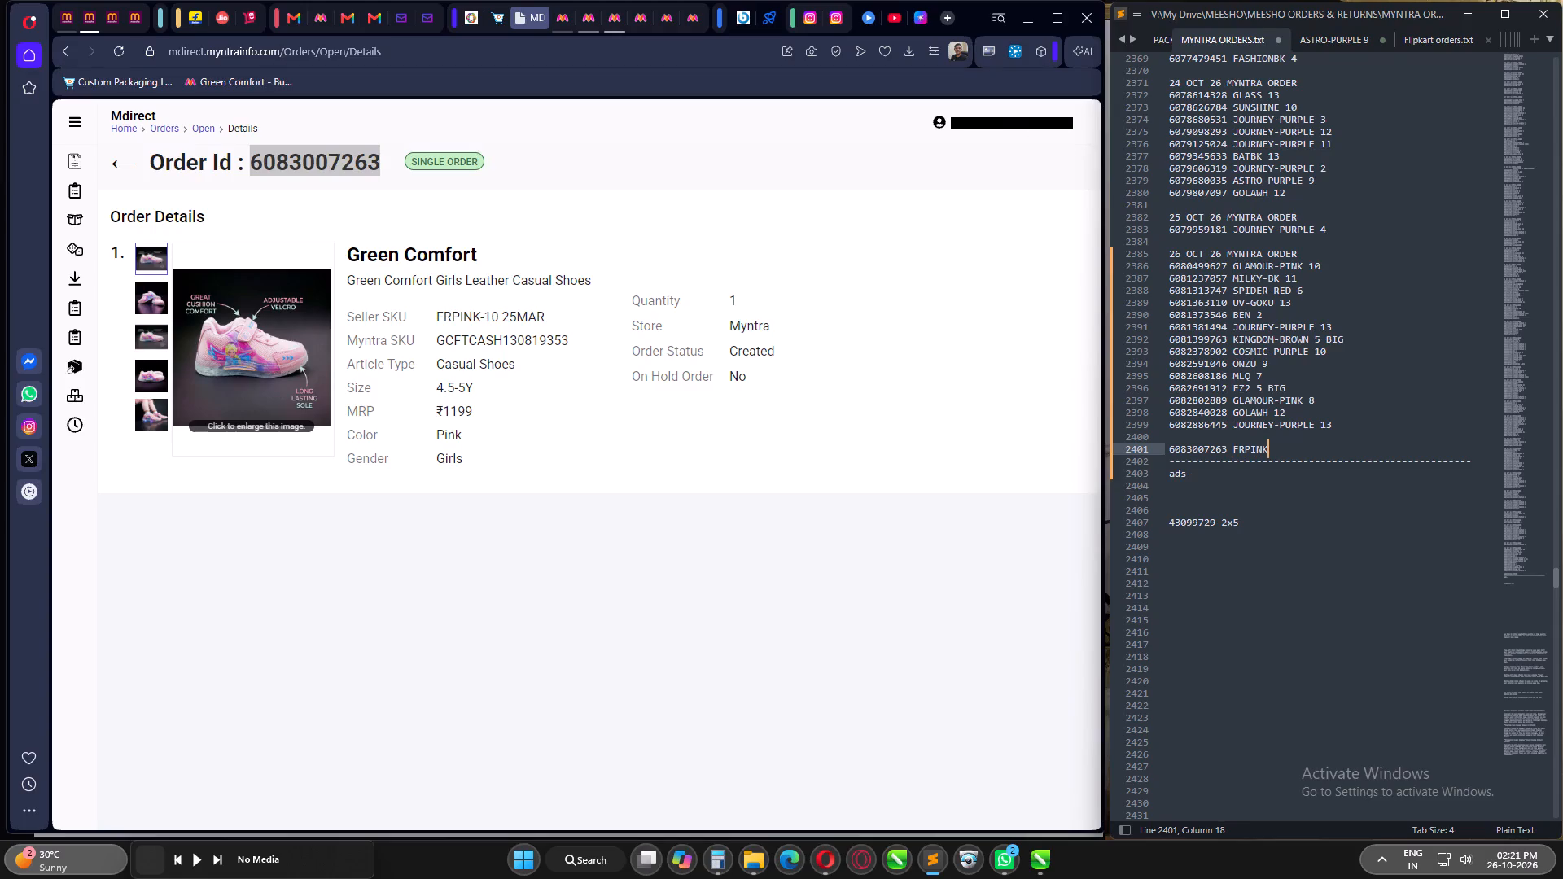
pyautogui.press('space')
pyautogui.write('10')
pyautogui.press('Return')
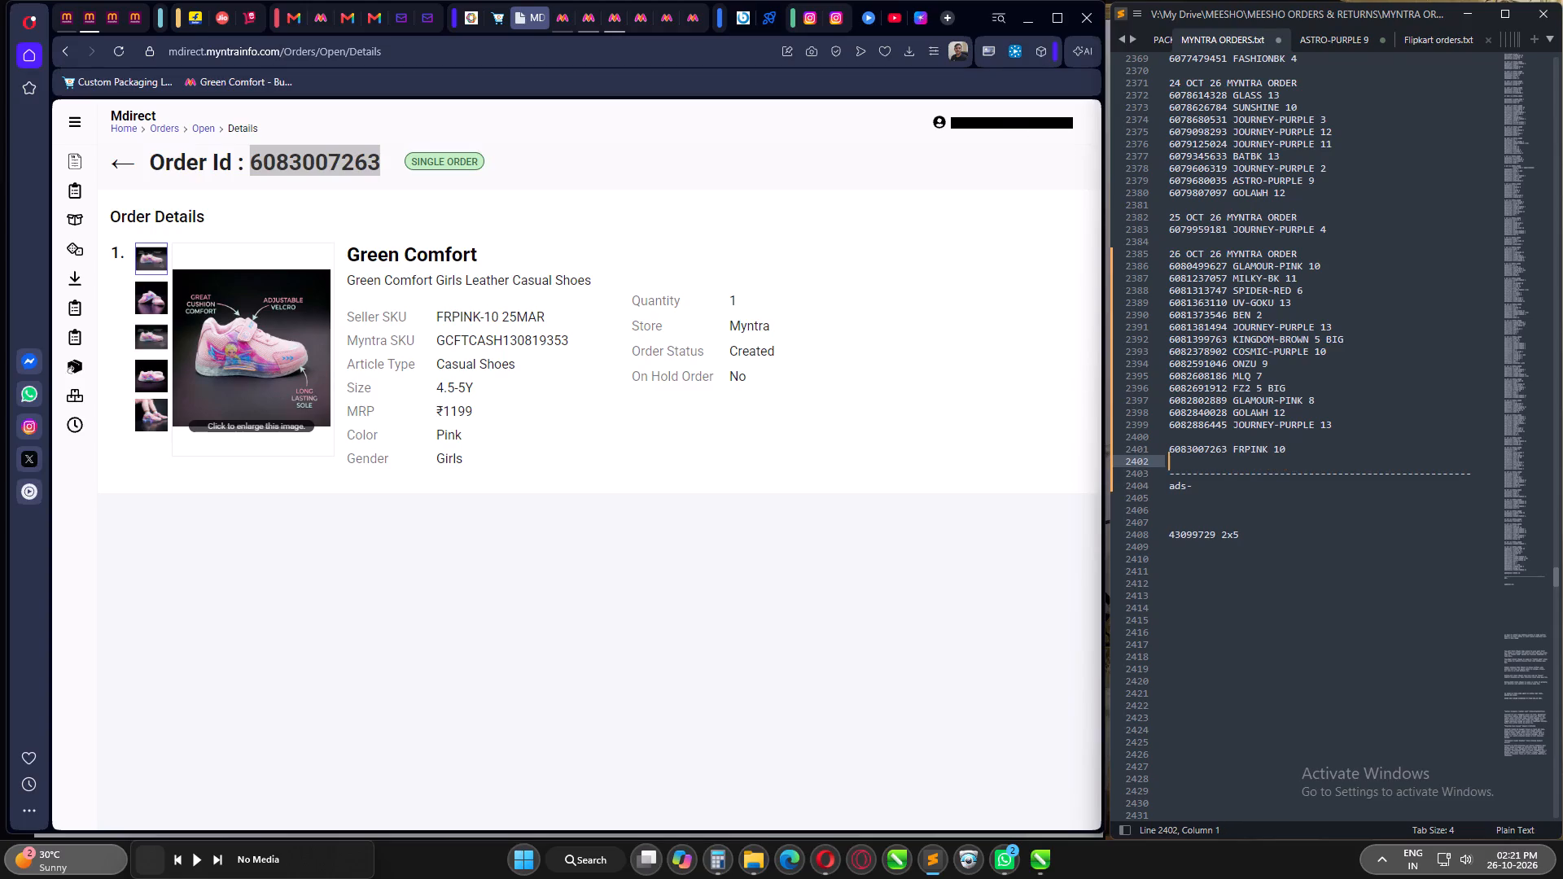
pyautogui.click(120, 157)
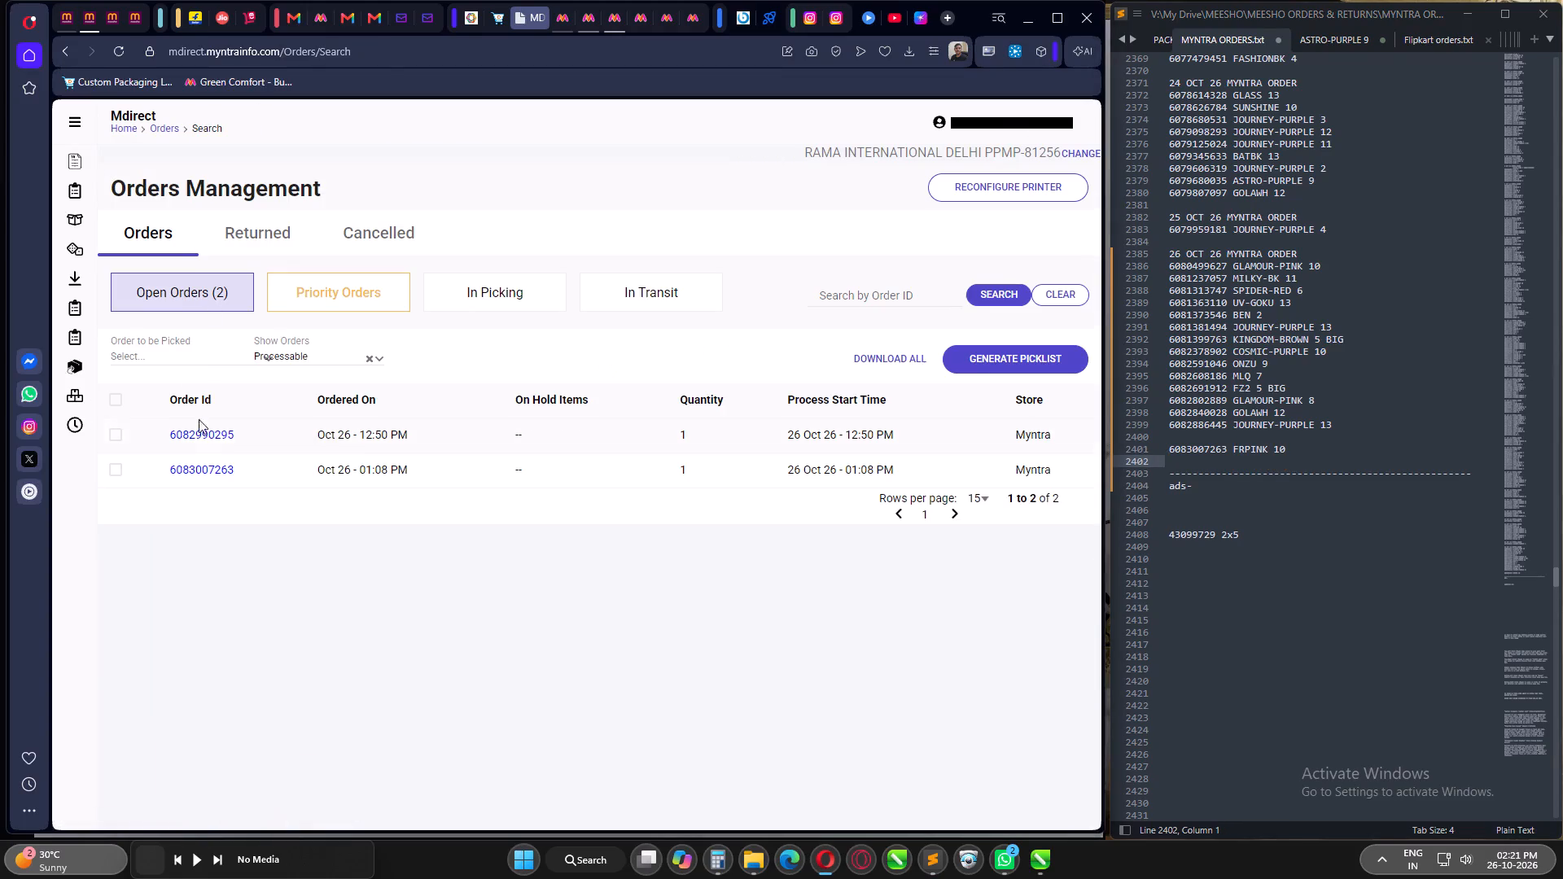
pyautogui.click(204, 439)
pyautogui.moveTo(386, 161); pyautogui.dragTo(254, 161)
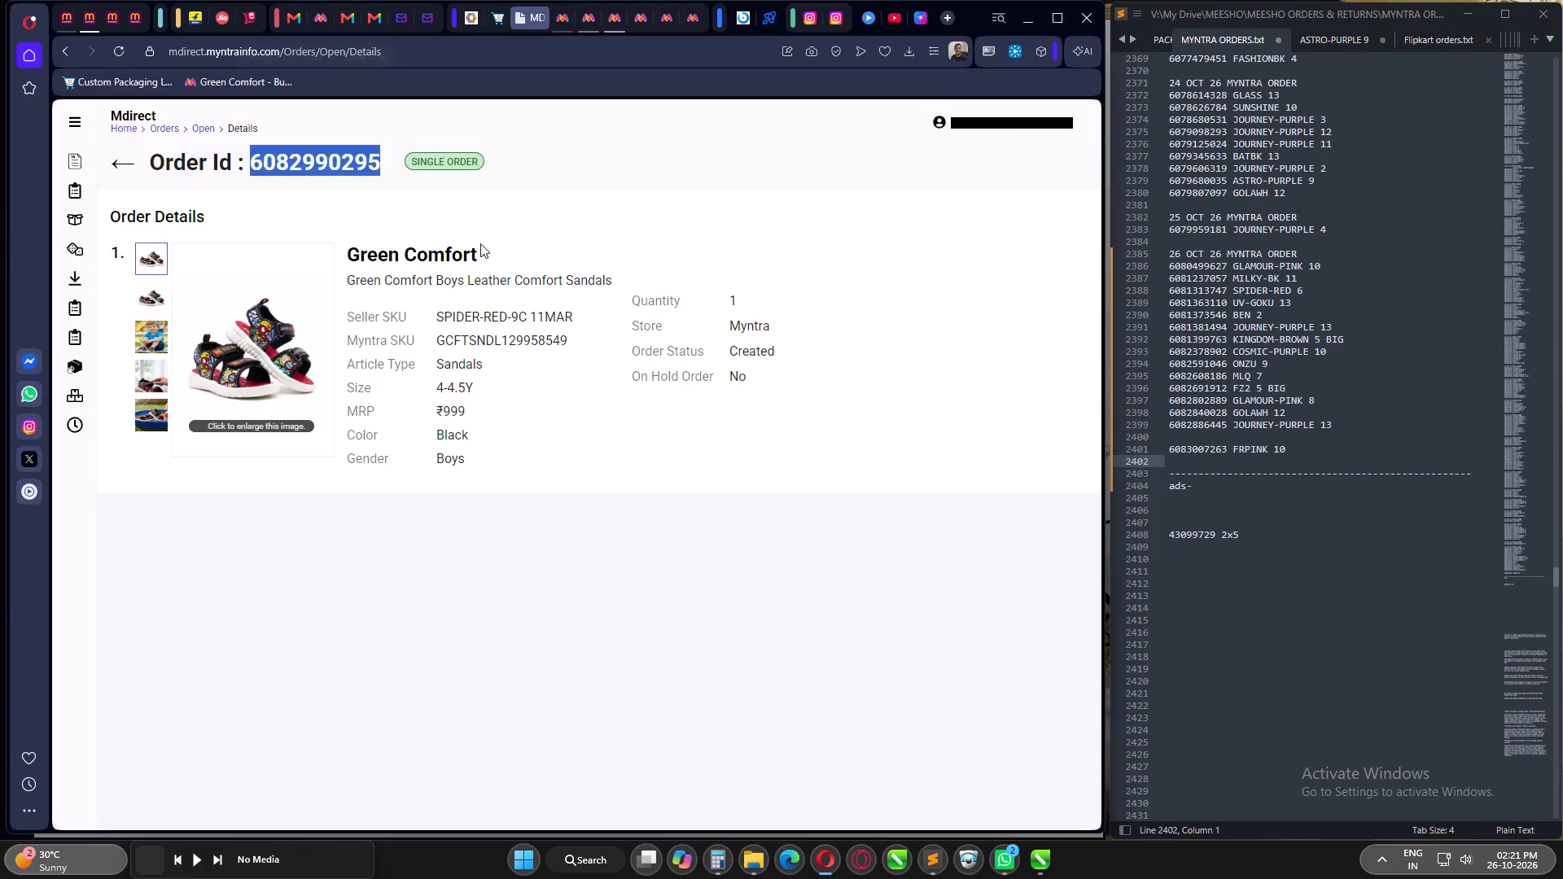
pyautogui.hotkey('ctrl', 'c')
pyautogui.click(1178, 457)
pyautogui.hotkey('ctrl', 'v')
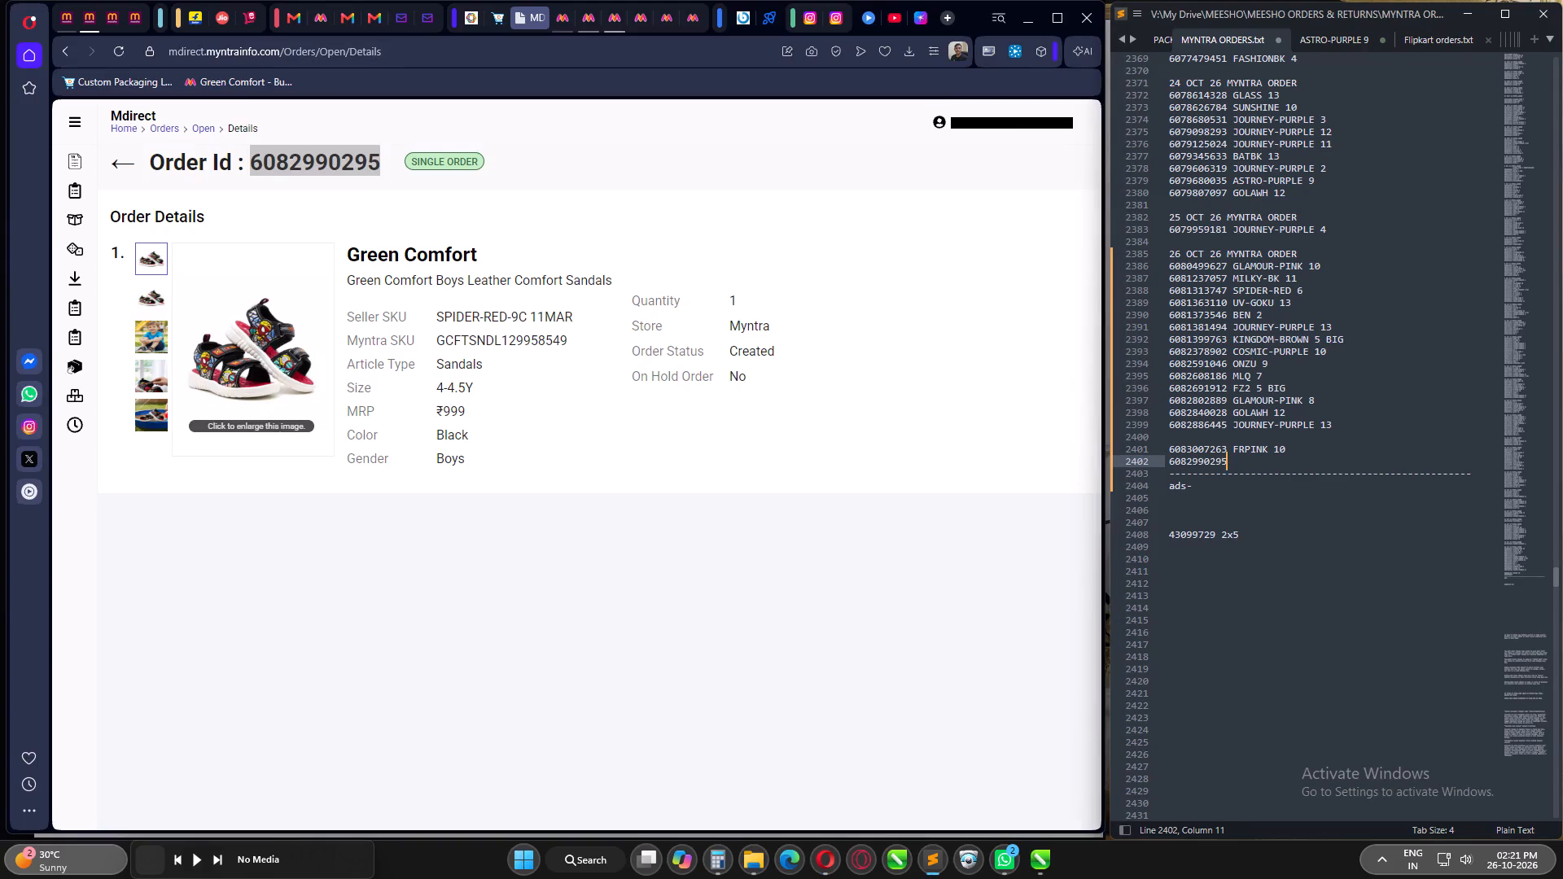
pyautogui.press('space')
pyautogui.write('SPIDER-RED')
pyautogui.press('space')
pyautogui.press('9')
pyautogui.hotkey('ctrl', 's')
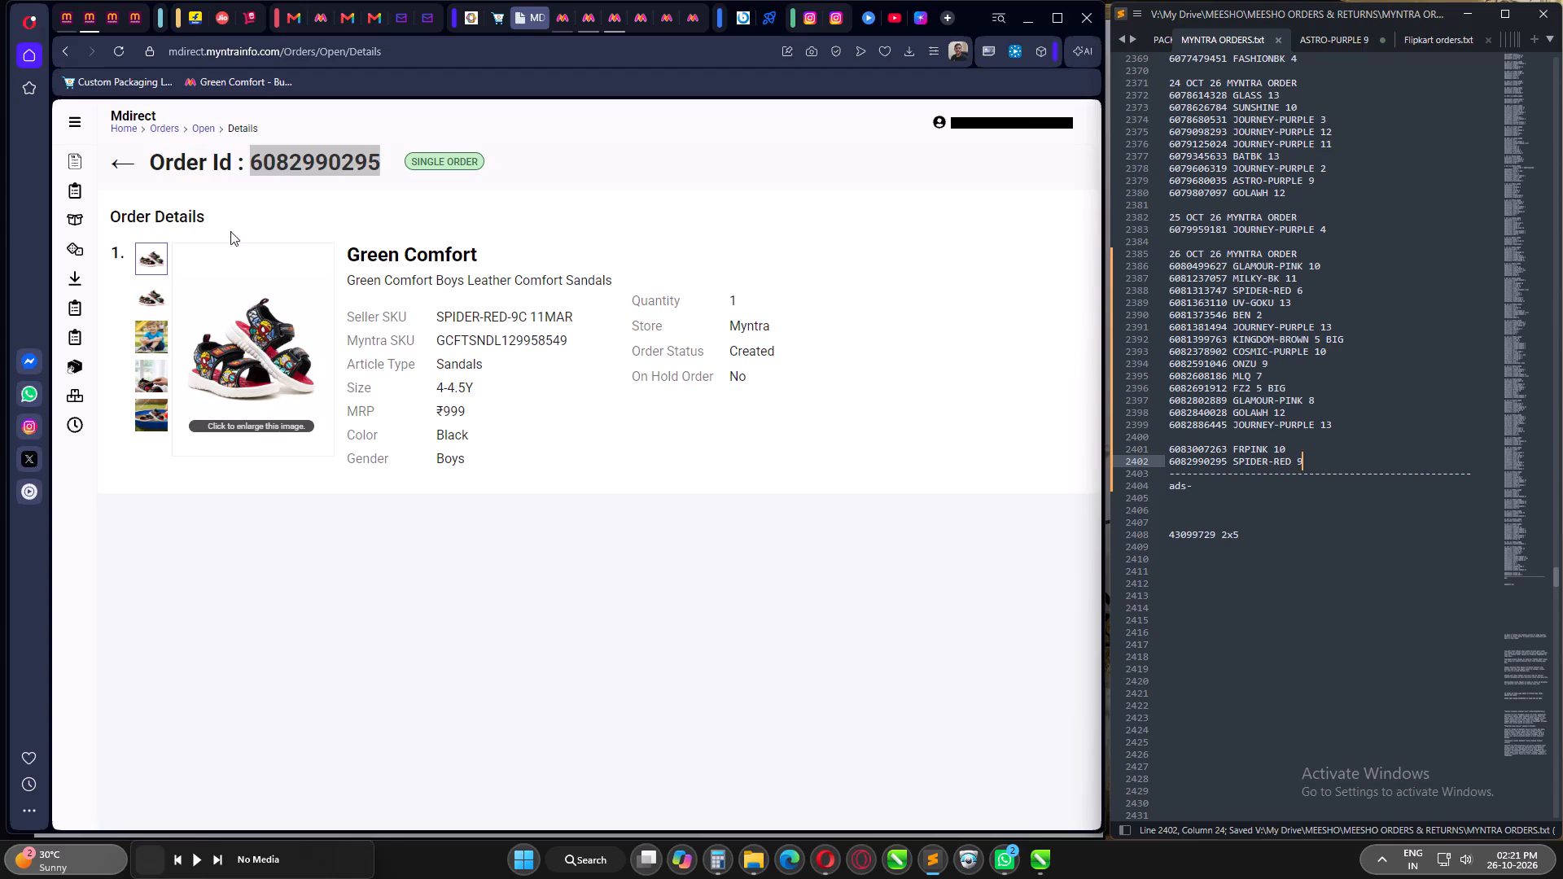
pyautogui.click(128, 160)
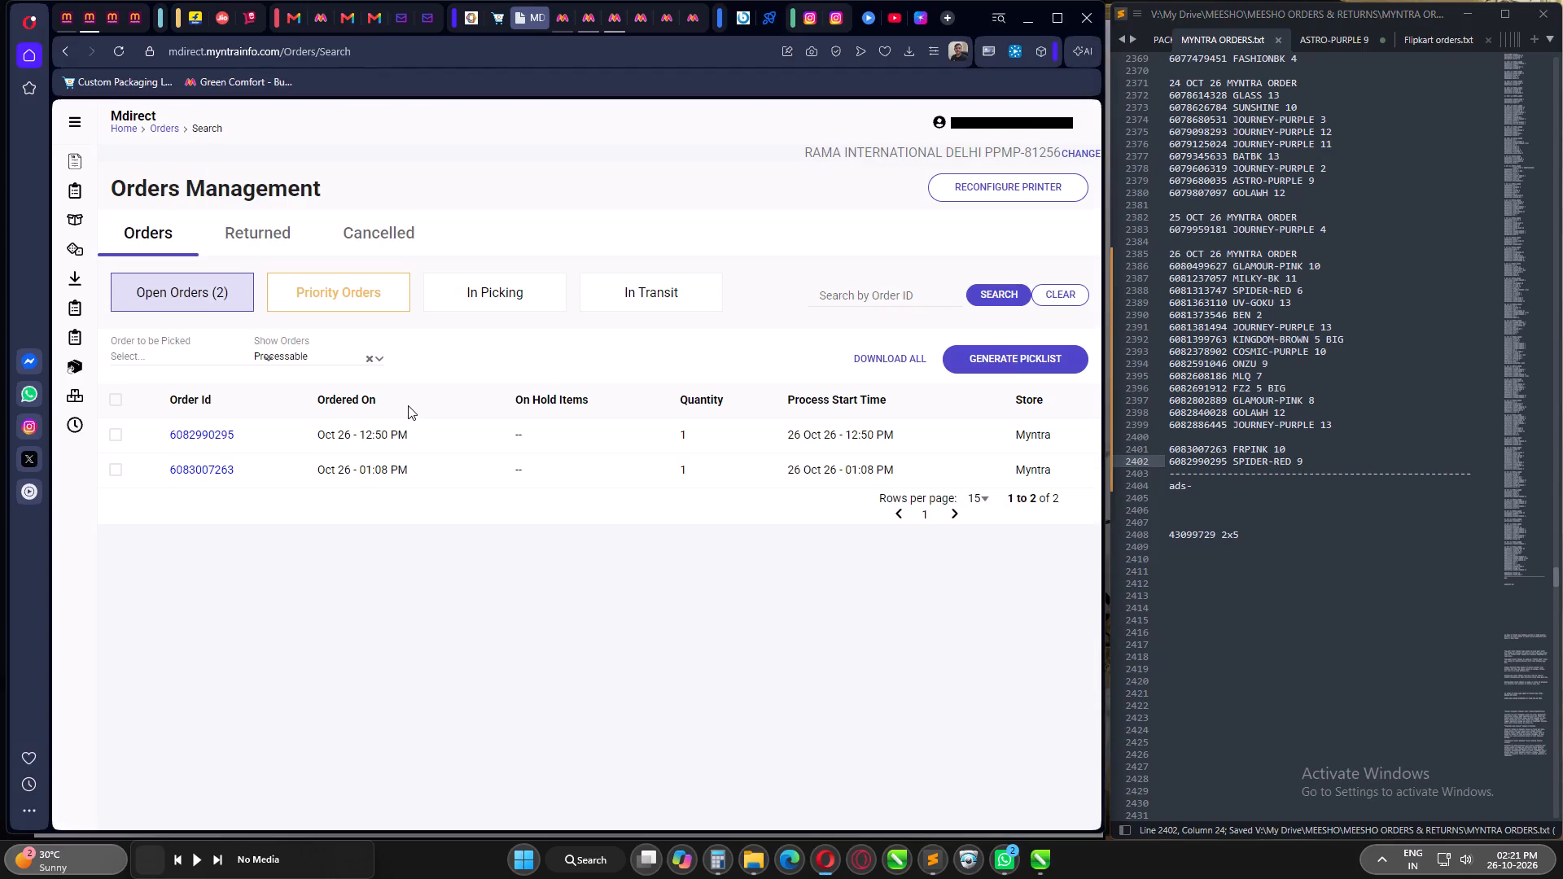